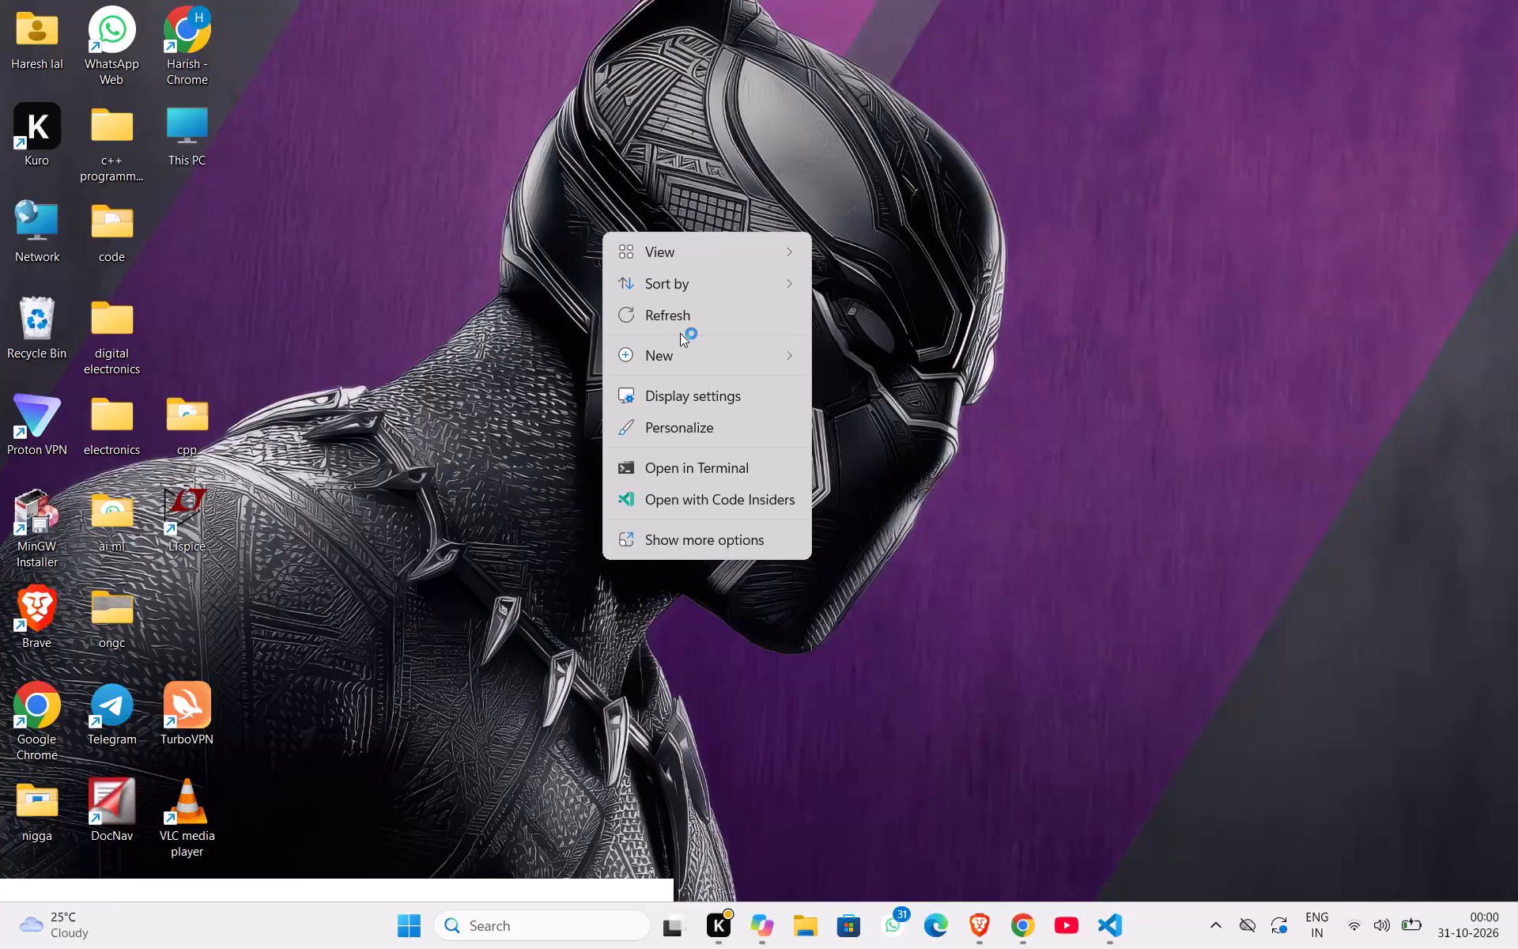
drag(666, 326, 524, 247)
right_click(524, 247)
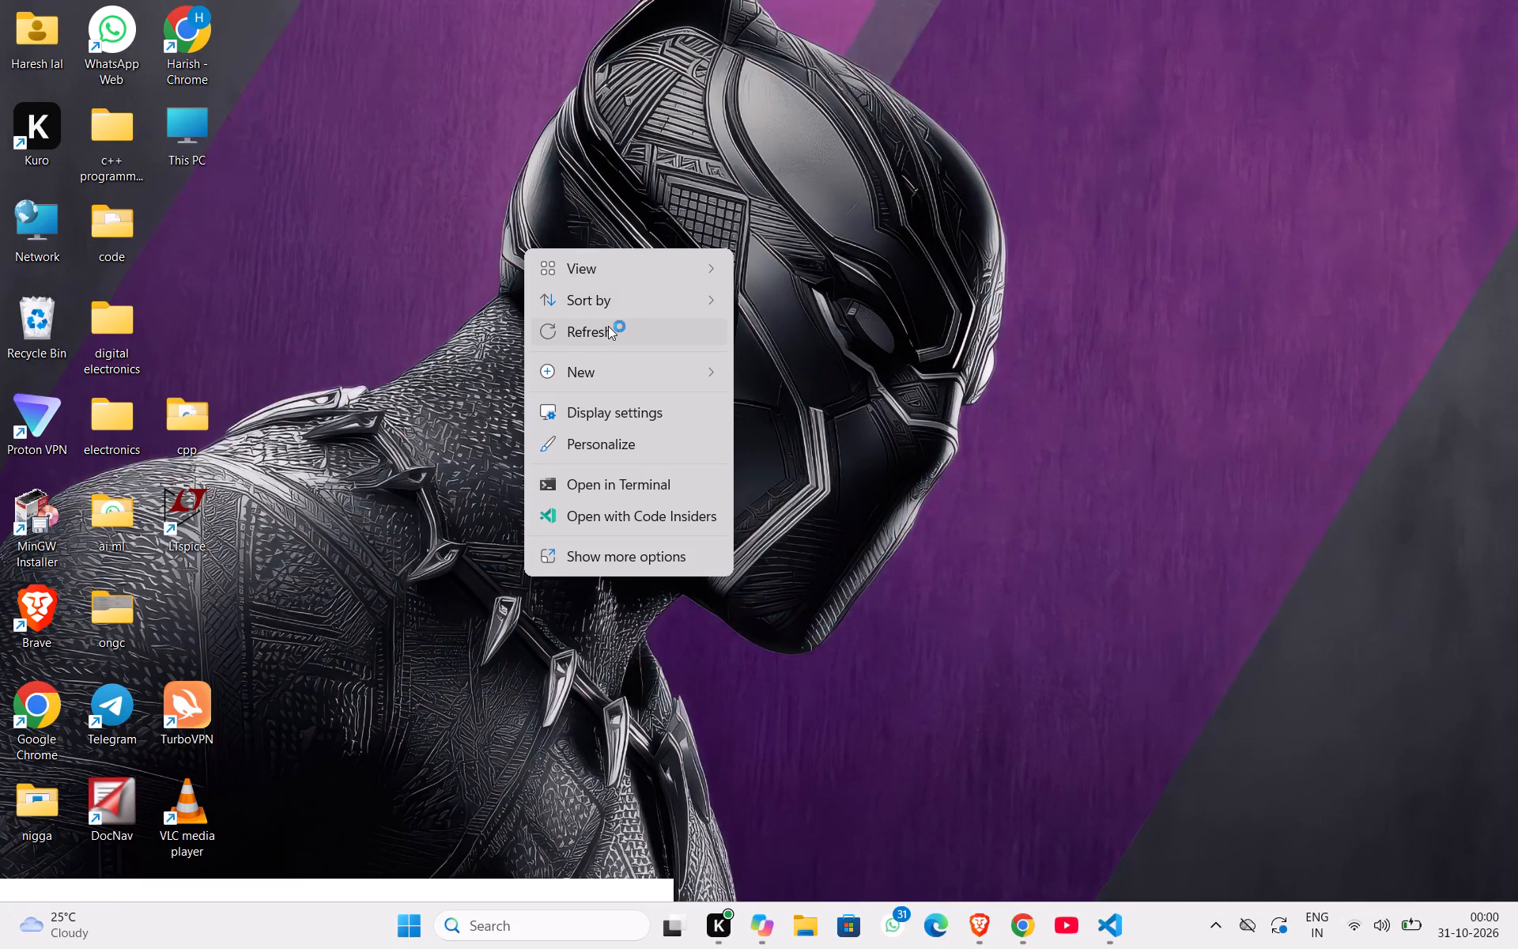
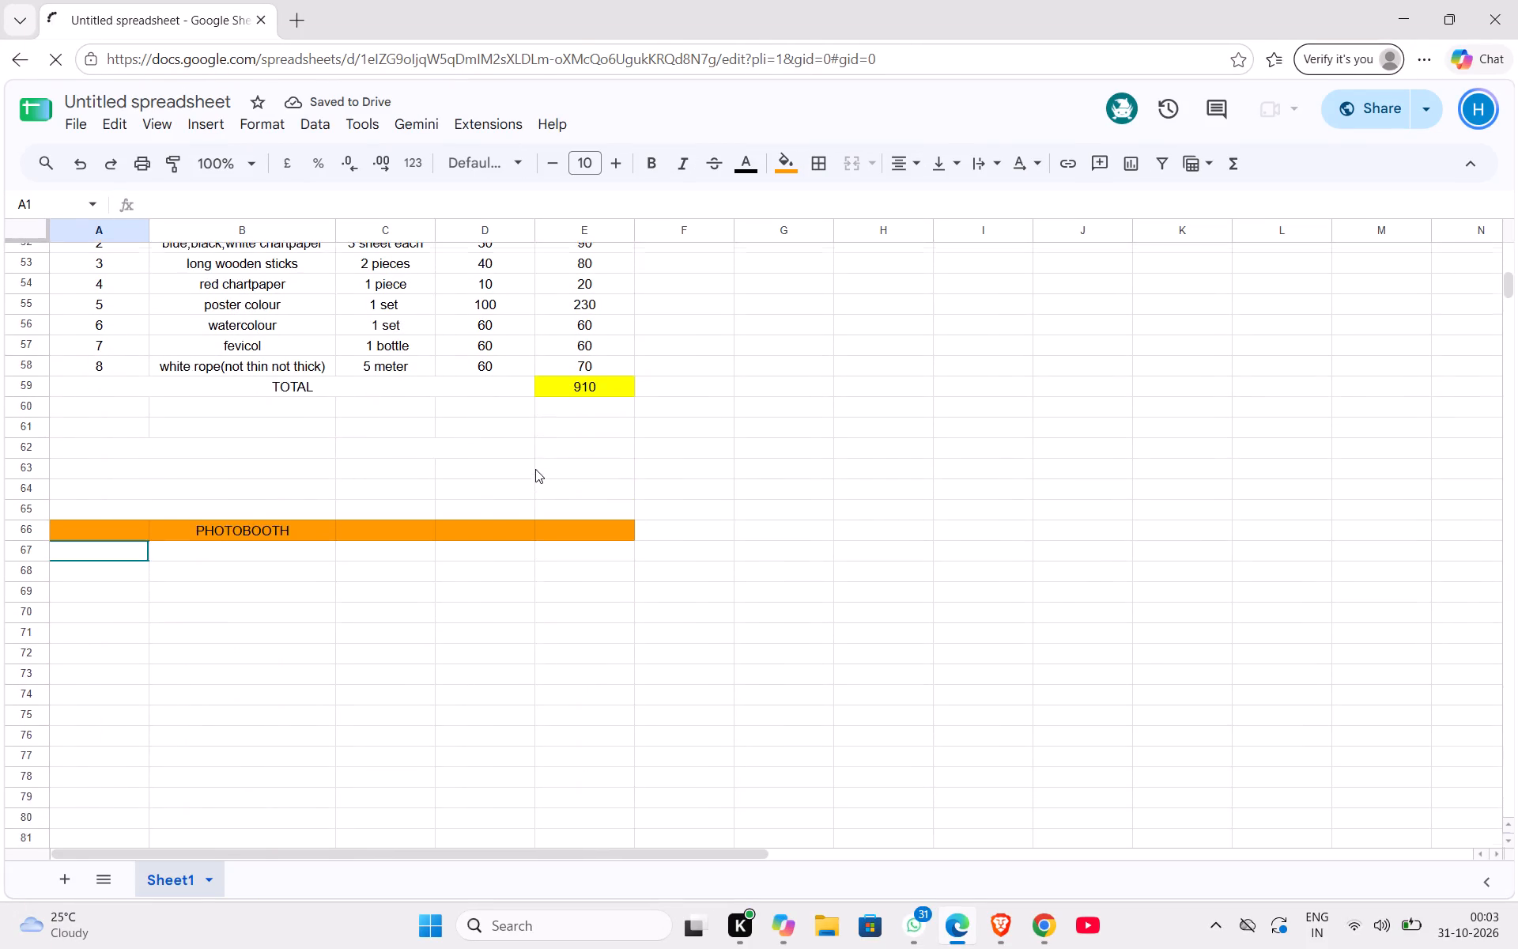
Review the spreadsheet's material lists, from the opening items through Common material, NEXUS CUTTING, and MEMORY WALL AND PREVIOUS NEXUS to the PHOTOBOOTH section.
scroll(535, 469, up, 7)
scroll(535, 469, down, 1)
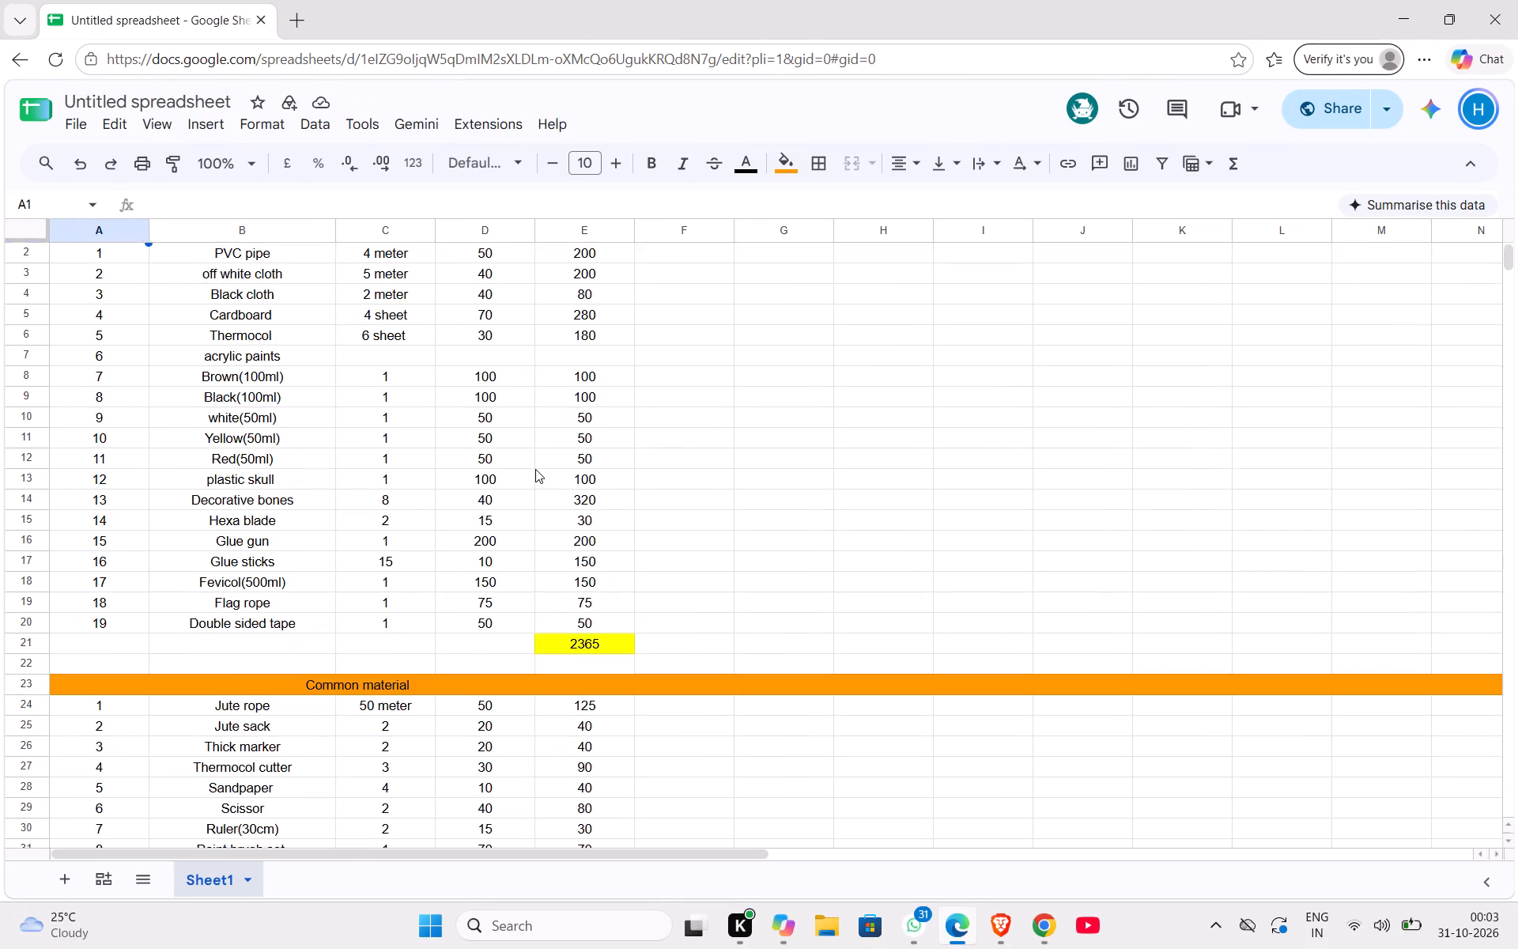
scroll(535, 469, down, 5)
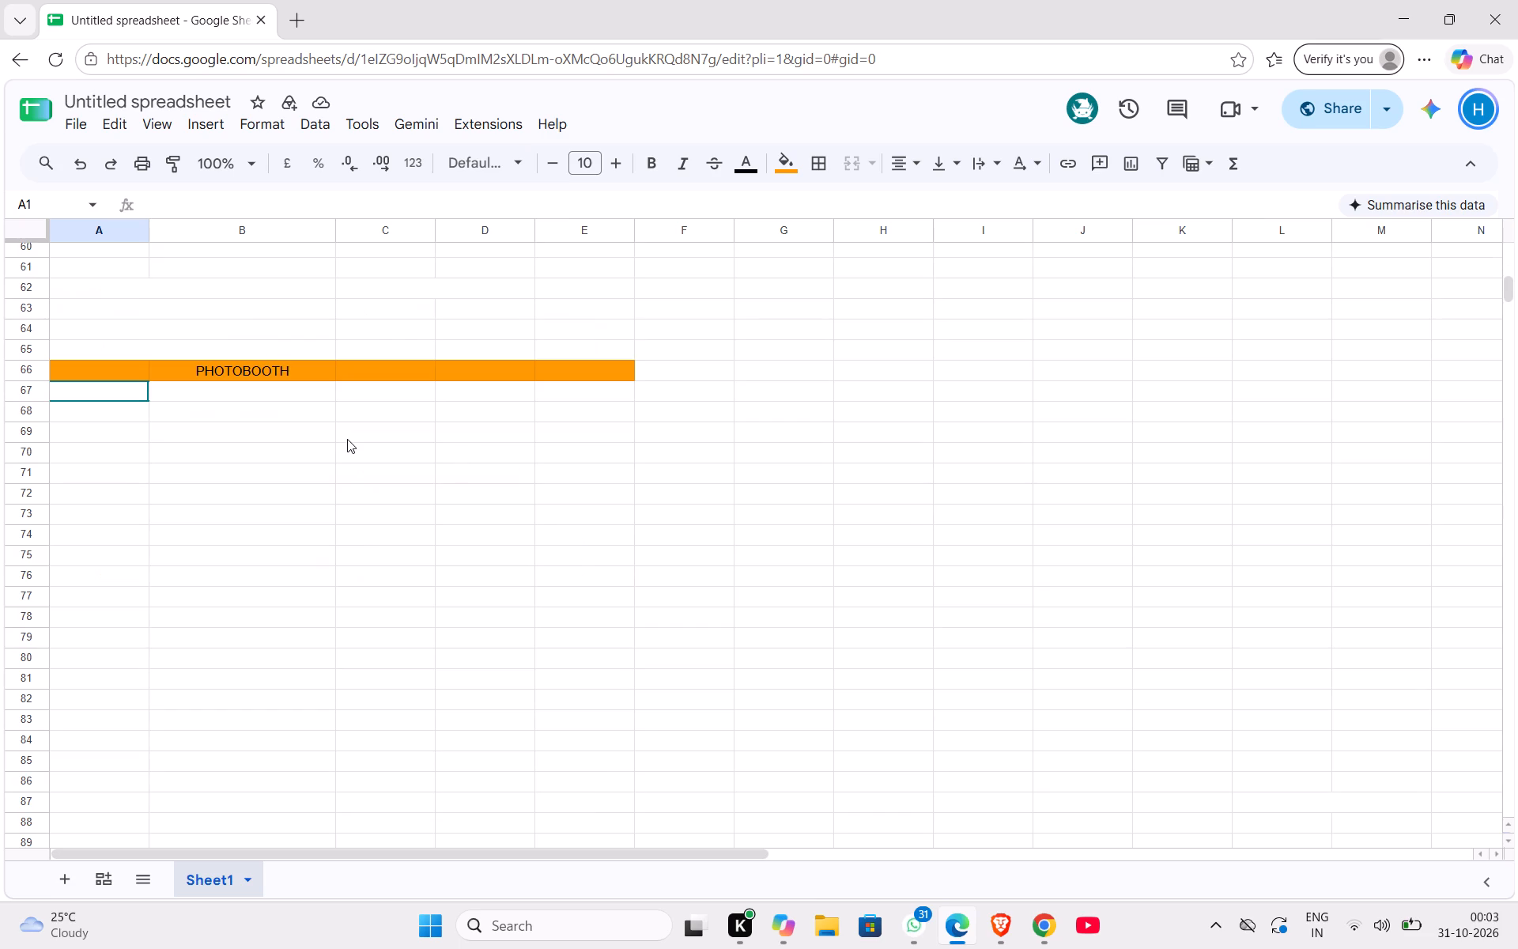
scroll(347, 439, up, 3)
scroll(347, 439, down, 4)
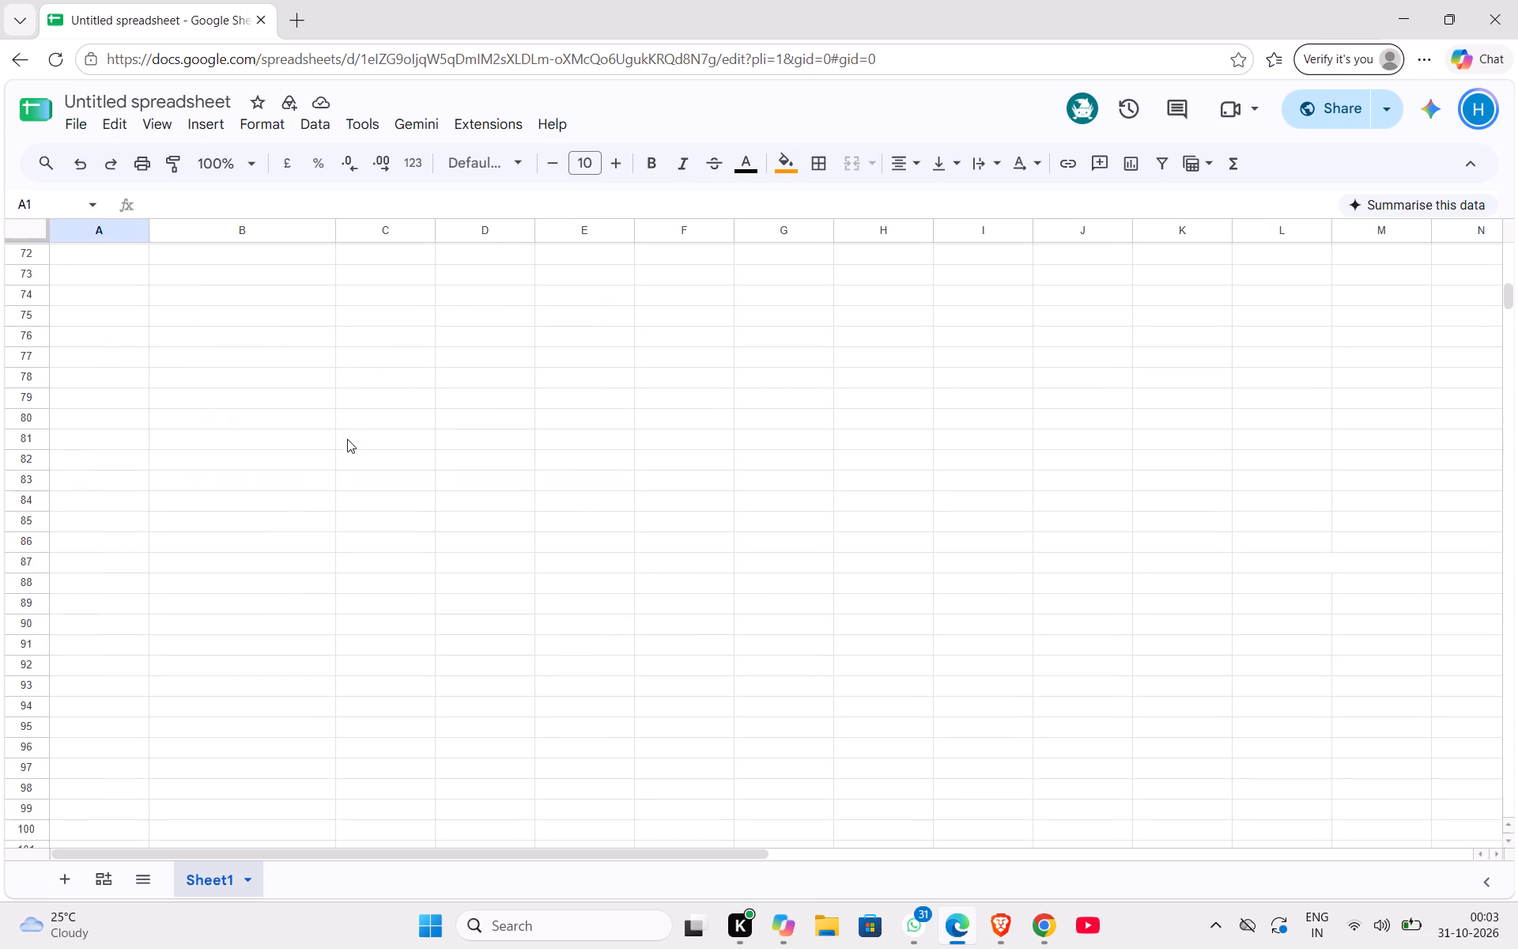
scroll(347, 439, down, 1)
scroll(347, 439, up, 4)
scroll(347, 439, down, 1)
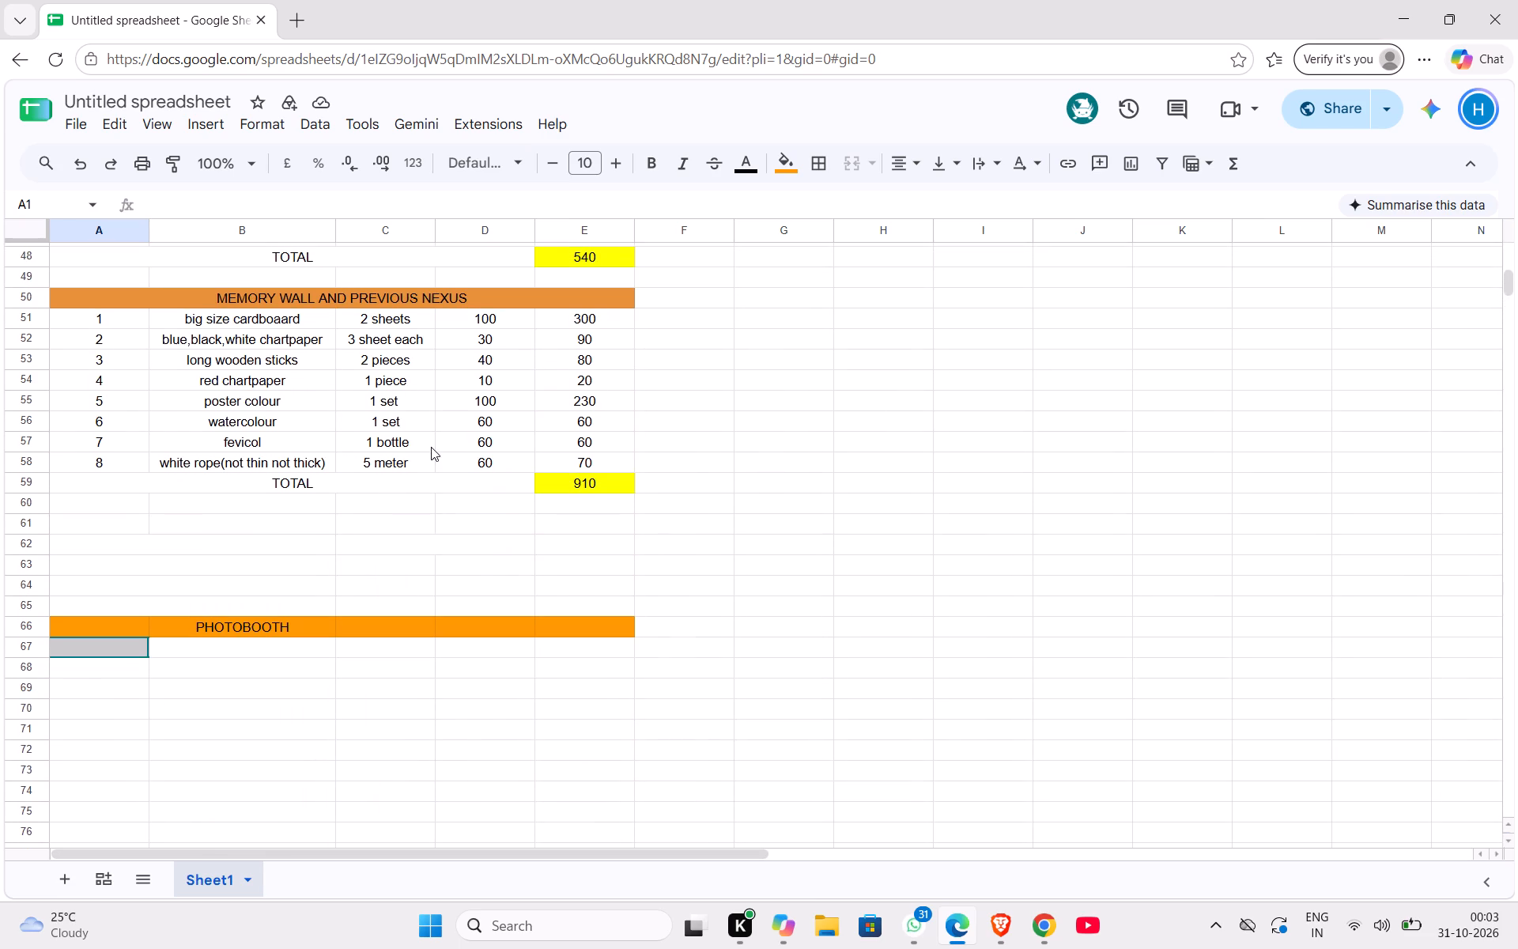
scroll(431, 447, up, 6)
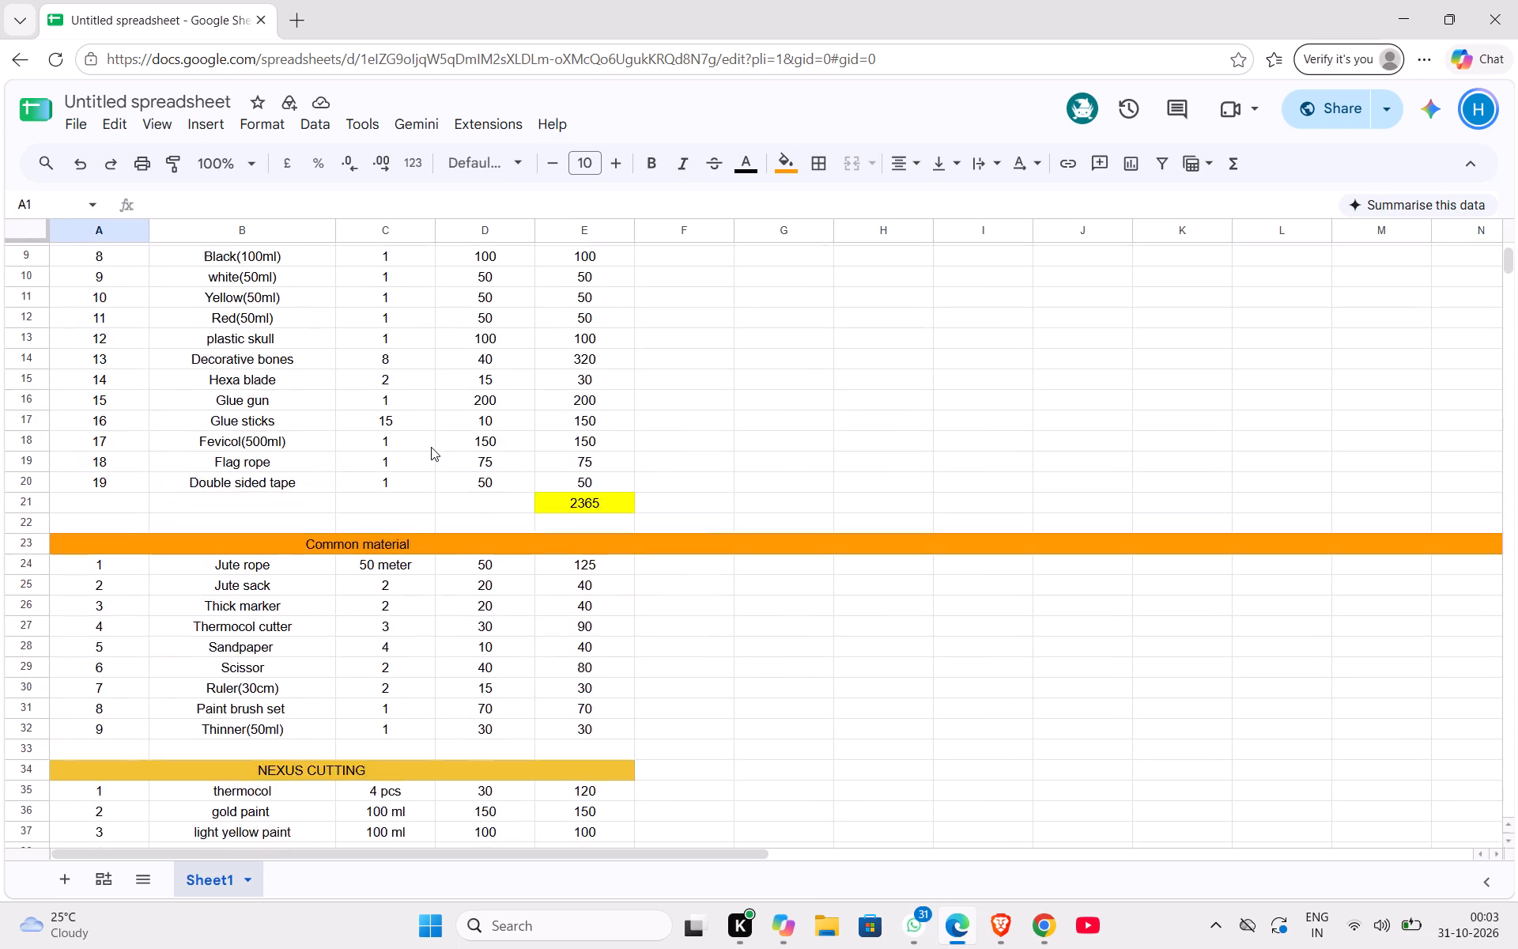
scroll(431, 447, up, 2)
scroll(431, 447, down, 3)
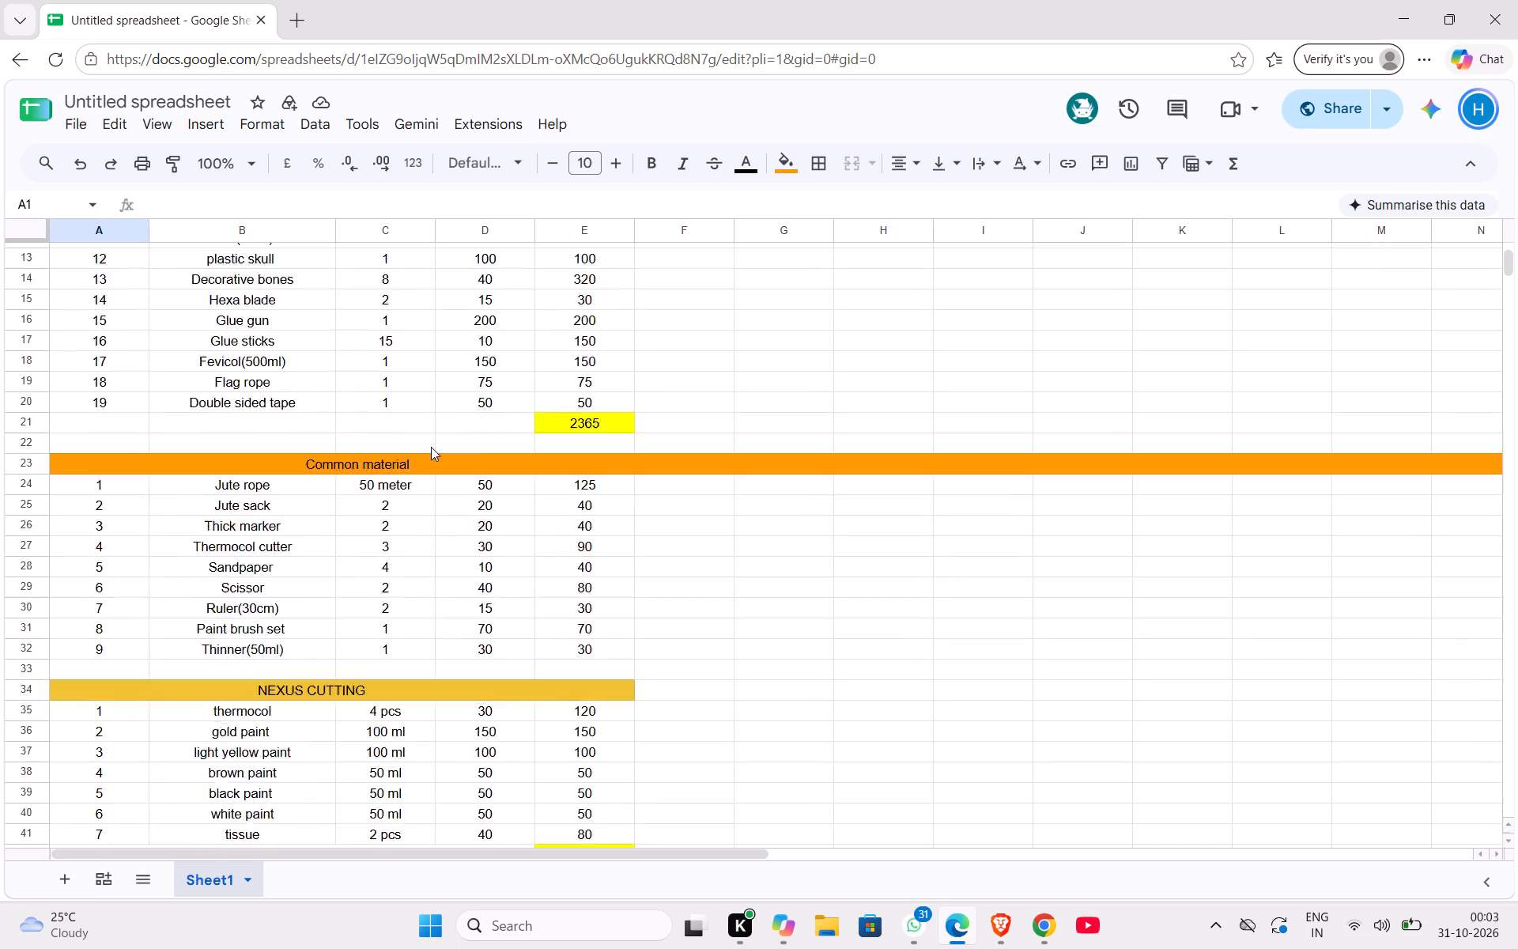
scroll(431, 447, down, 4)
scroll(431, 447, up, 2)
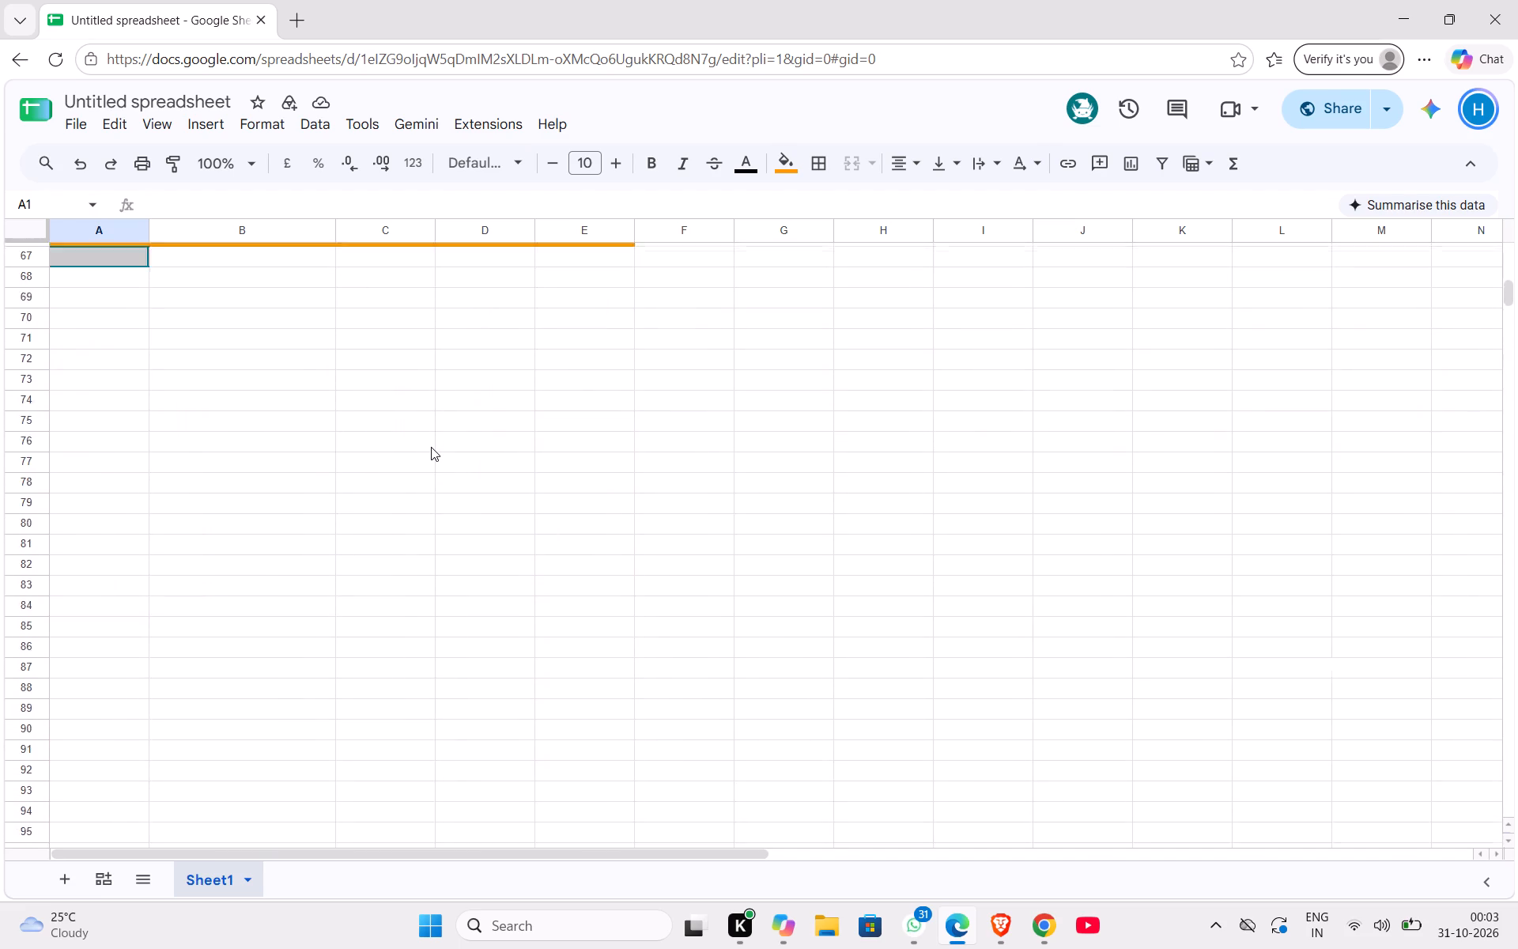
scroll(431, 447, up, 2)
scroll(431, 447, down, 4)
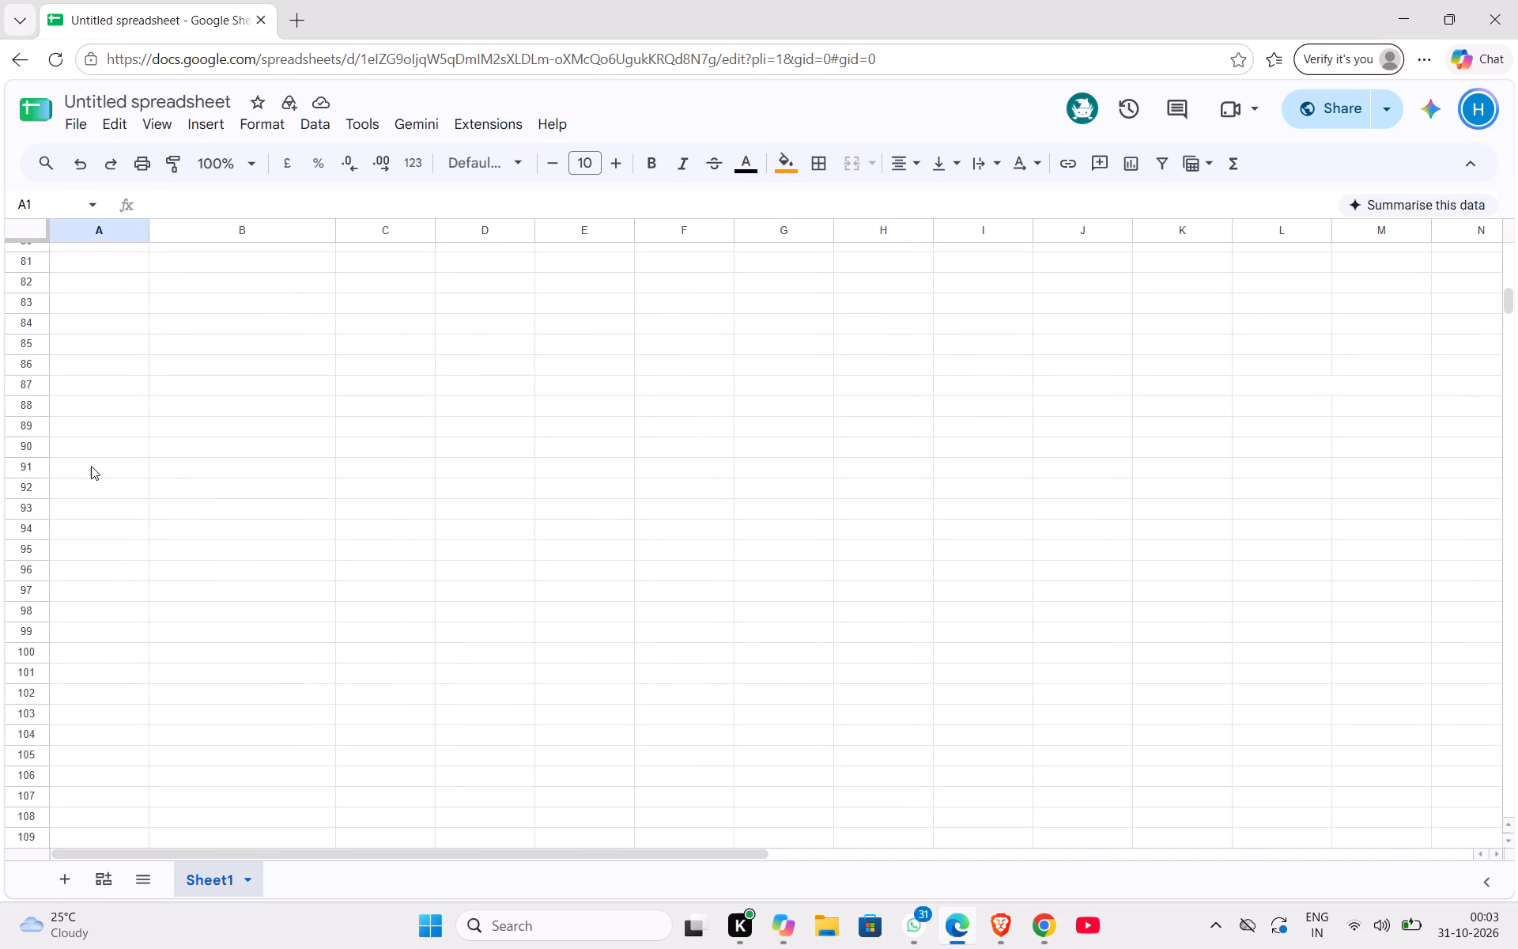
Select empty cell A91 and examine the rows around the PHOTOBOOTH section and the memory wall list above it.
click(77, 470)
scroll(180, 479, up, 3)
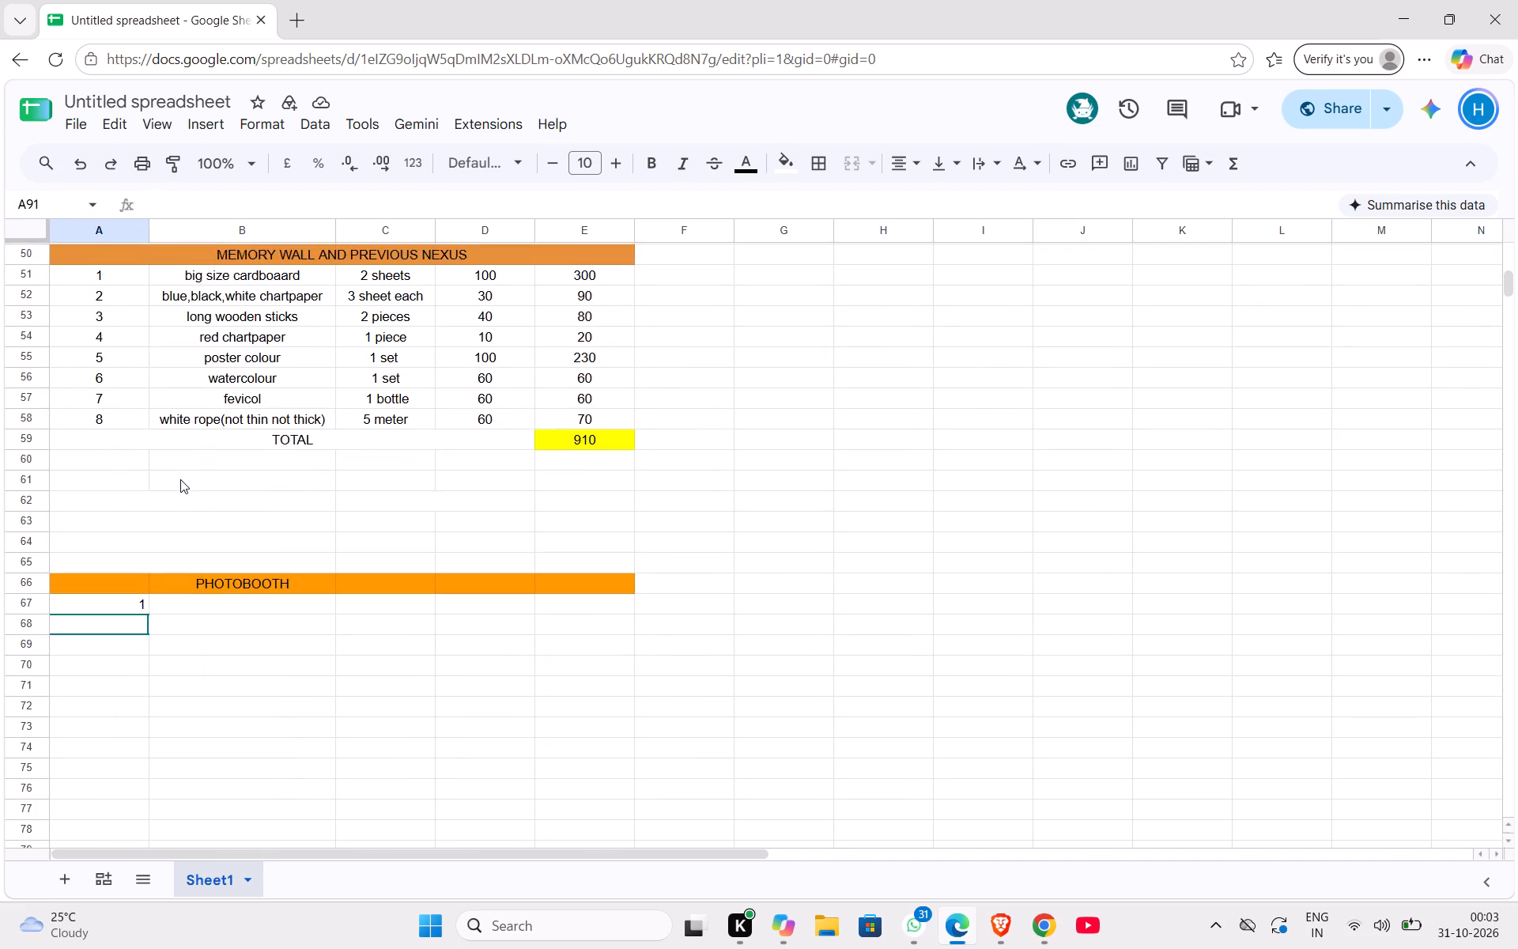
scroll(180, 479, up, 1)
scroll(562, 197, down, 1)
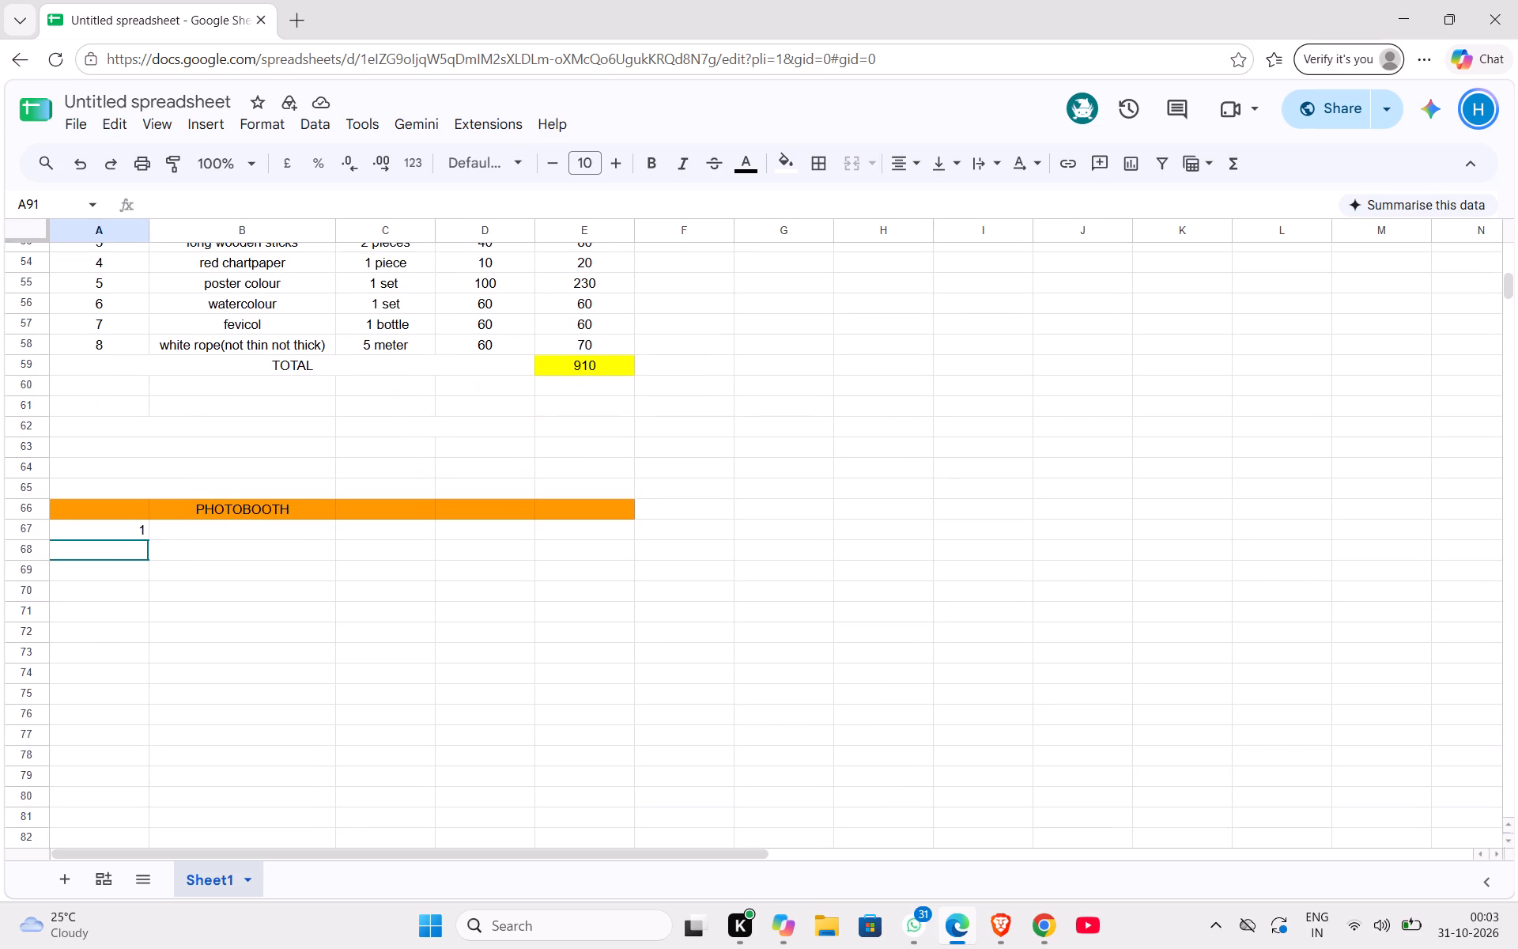
scroll(562, 197, down, 1)
scroll(611, 441, down, 3)
scroll(611, 441, up, 1)
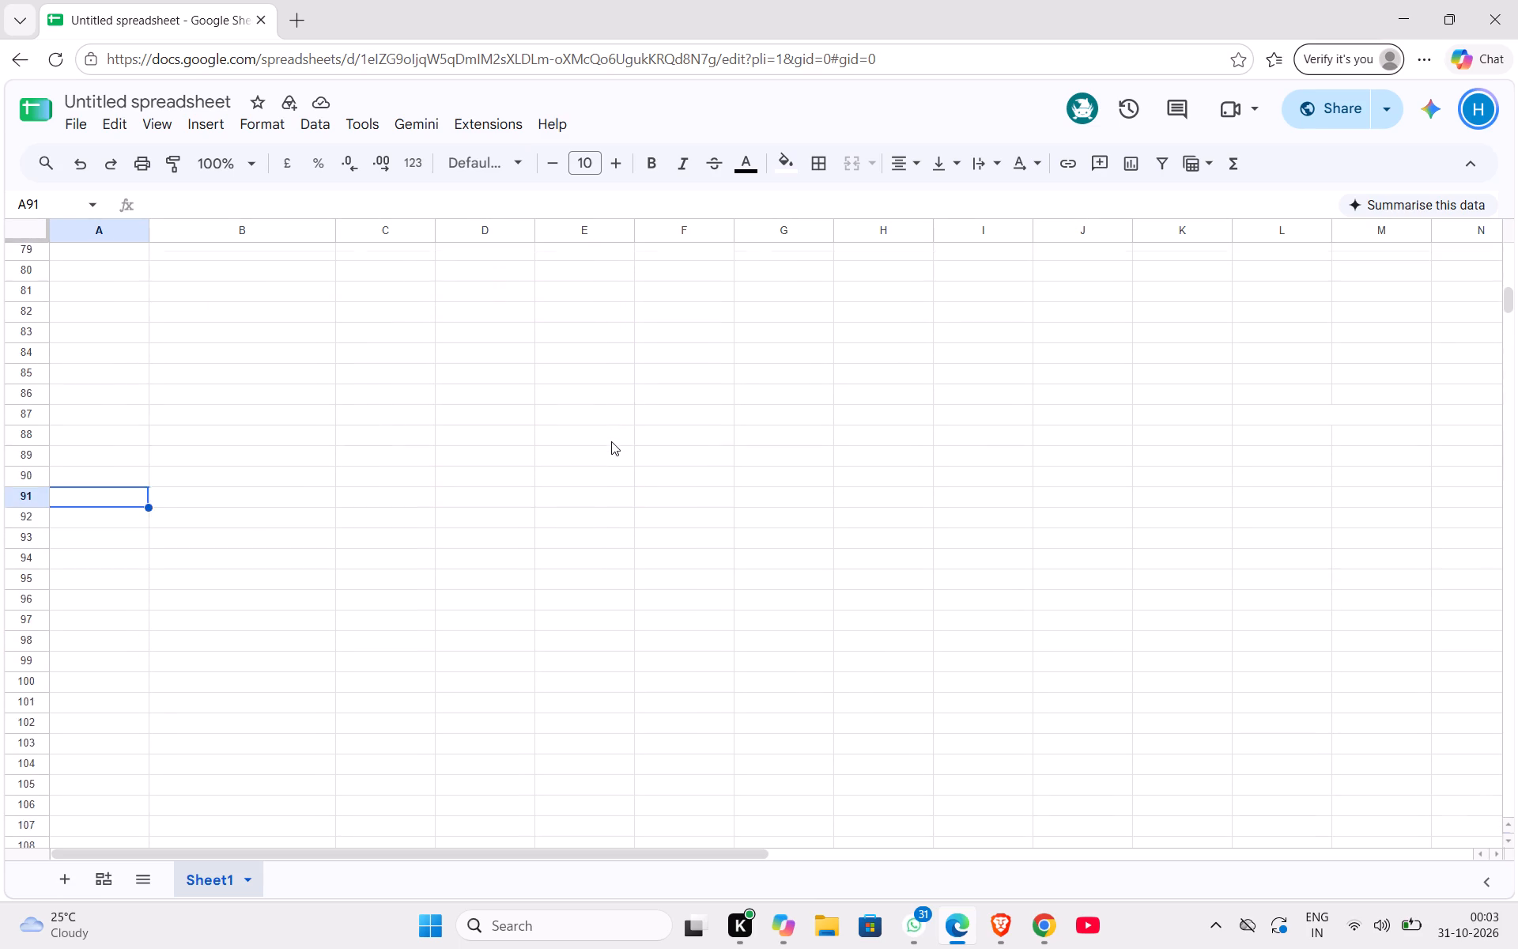
scroll(611, 441, up, 1)
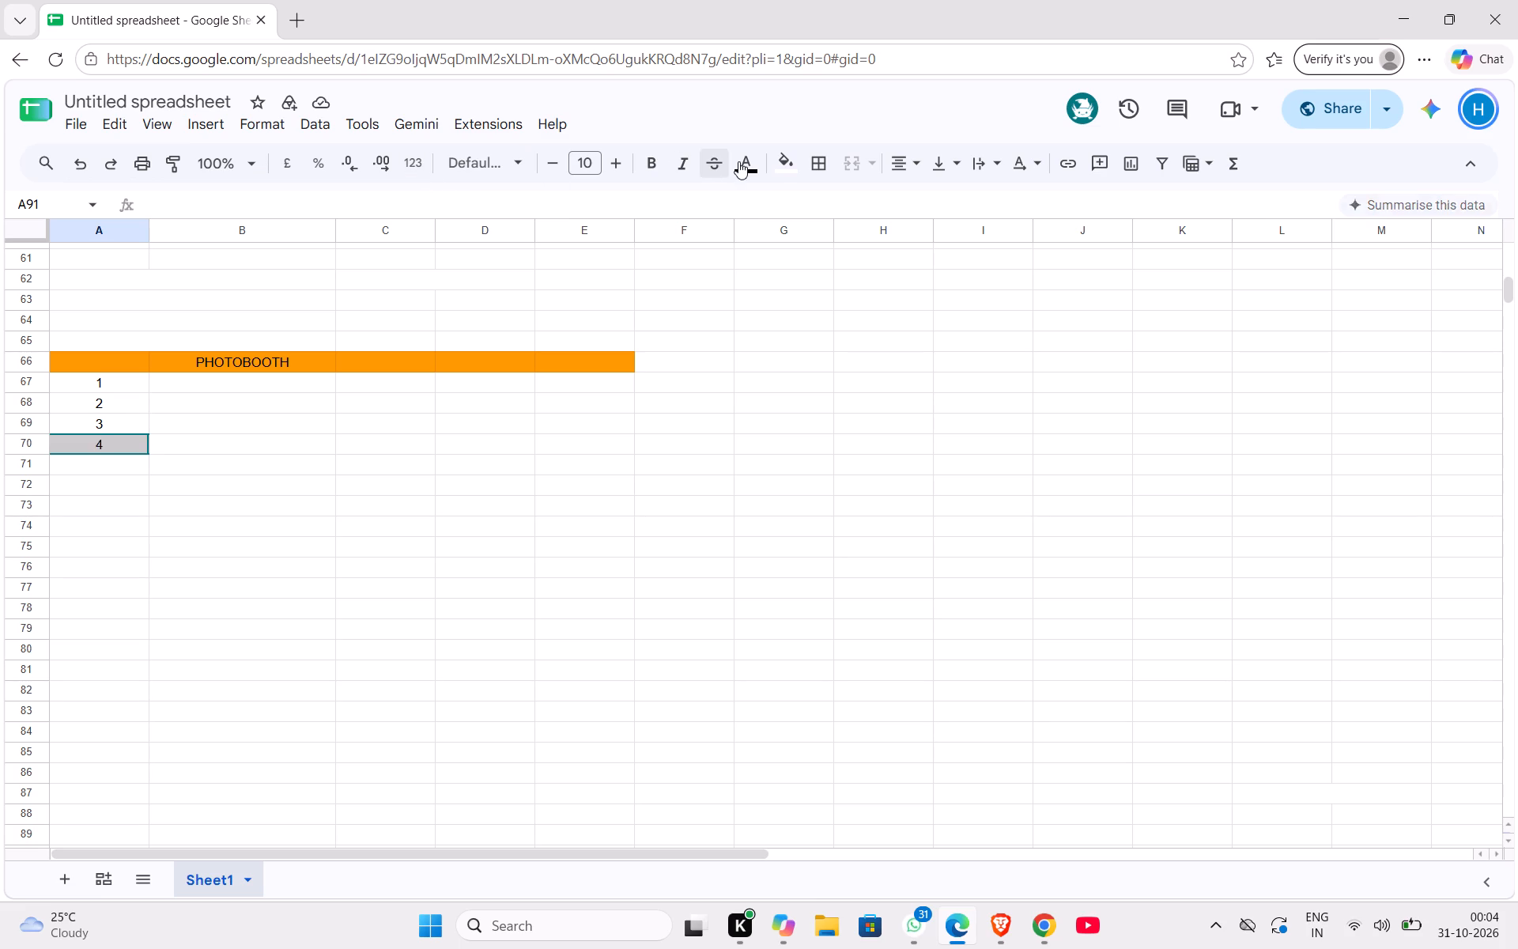
Fill cell A91 with orange and extend the orange fill across row 91 to column F.
click(785, 162)
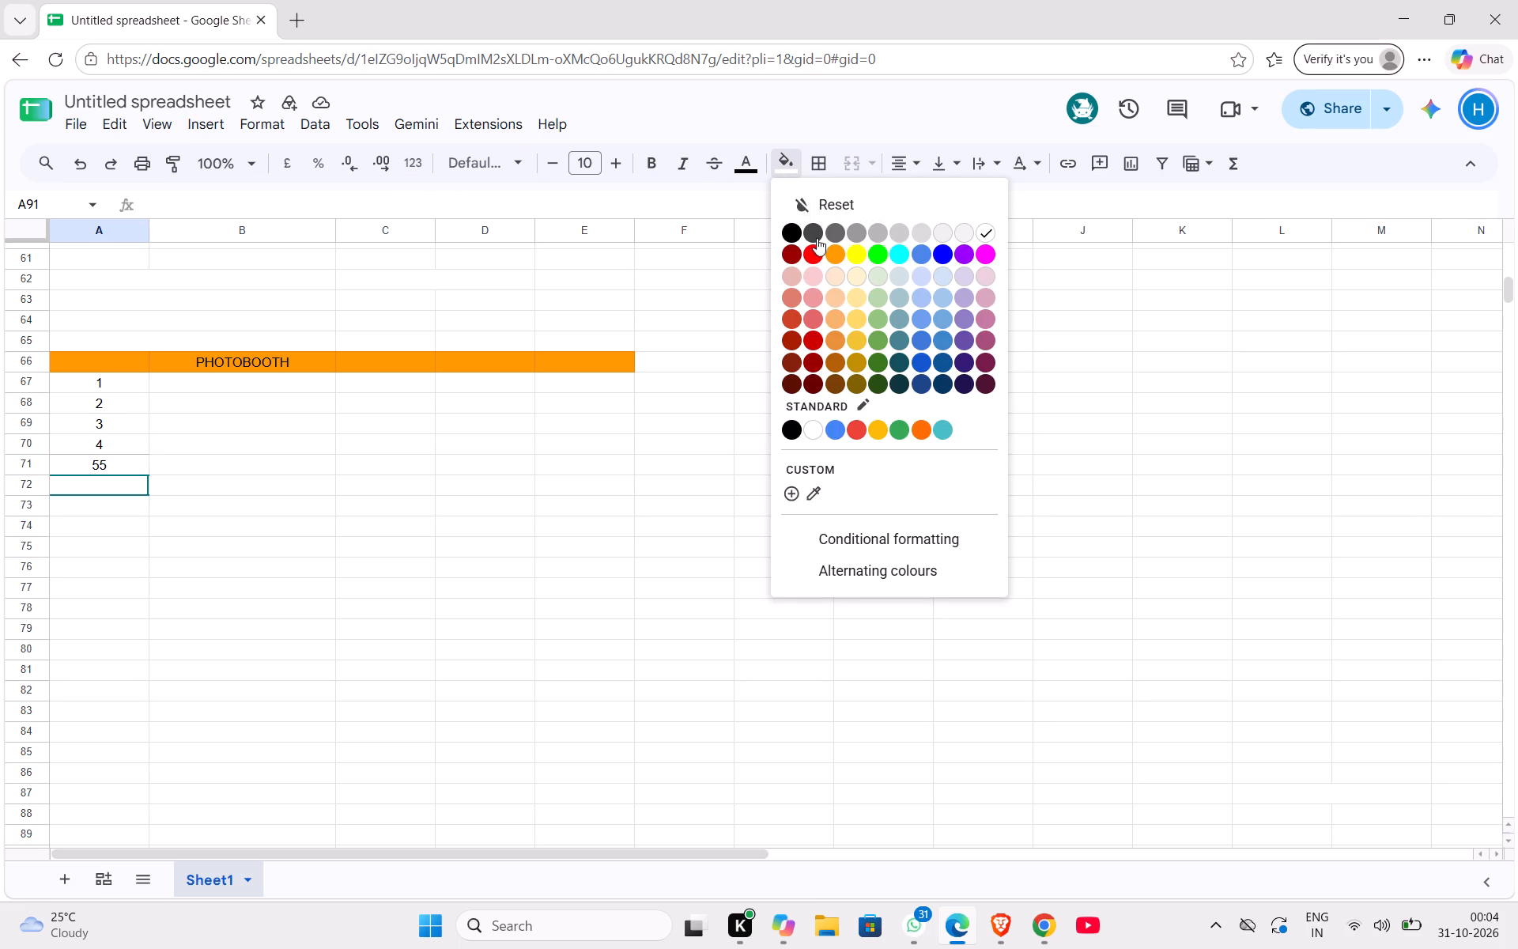
click(839, 249)
scroll(651, 406, down, 3)
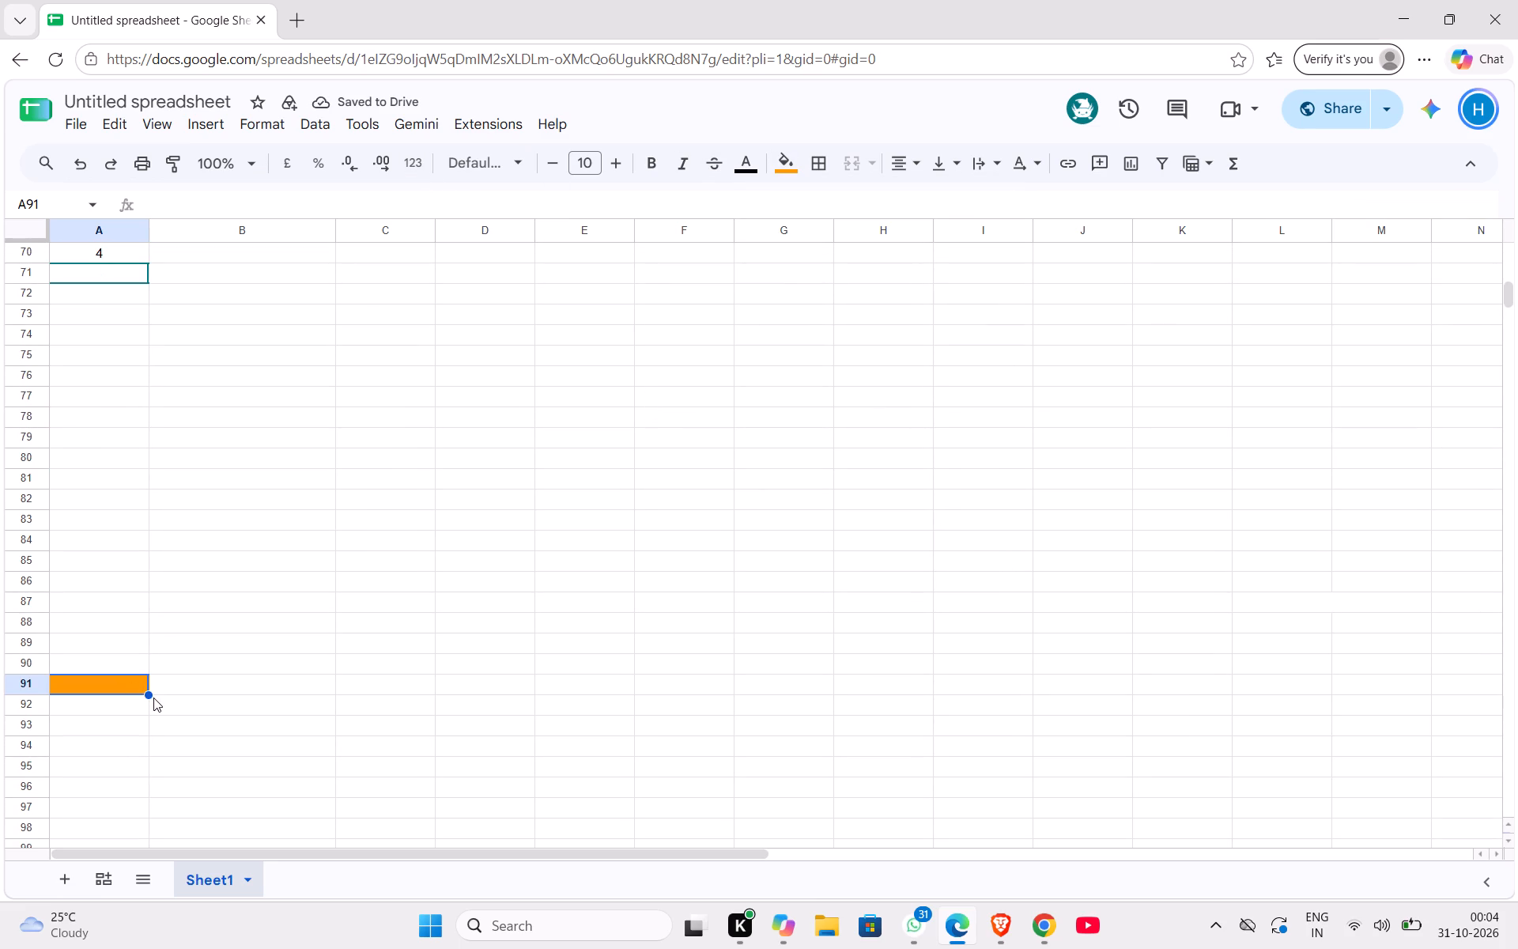
drag(148, 697, 455, 703)
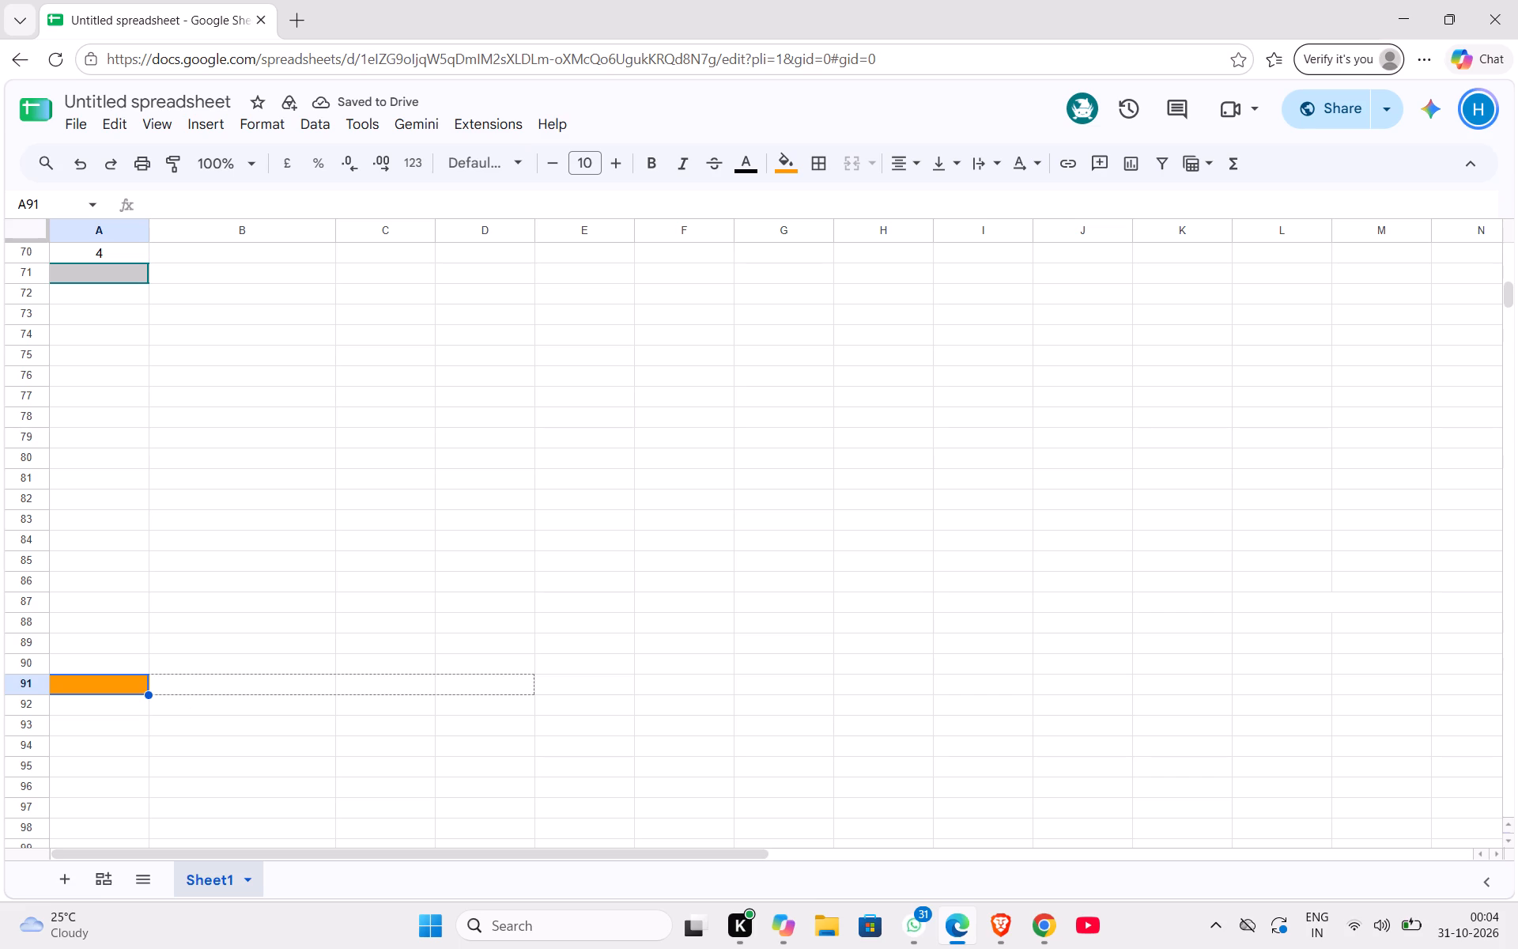
drag(455, 703, 678, 699)
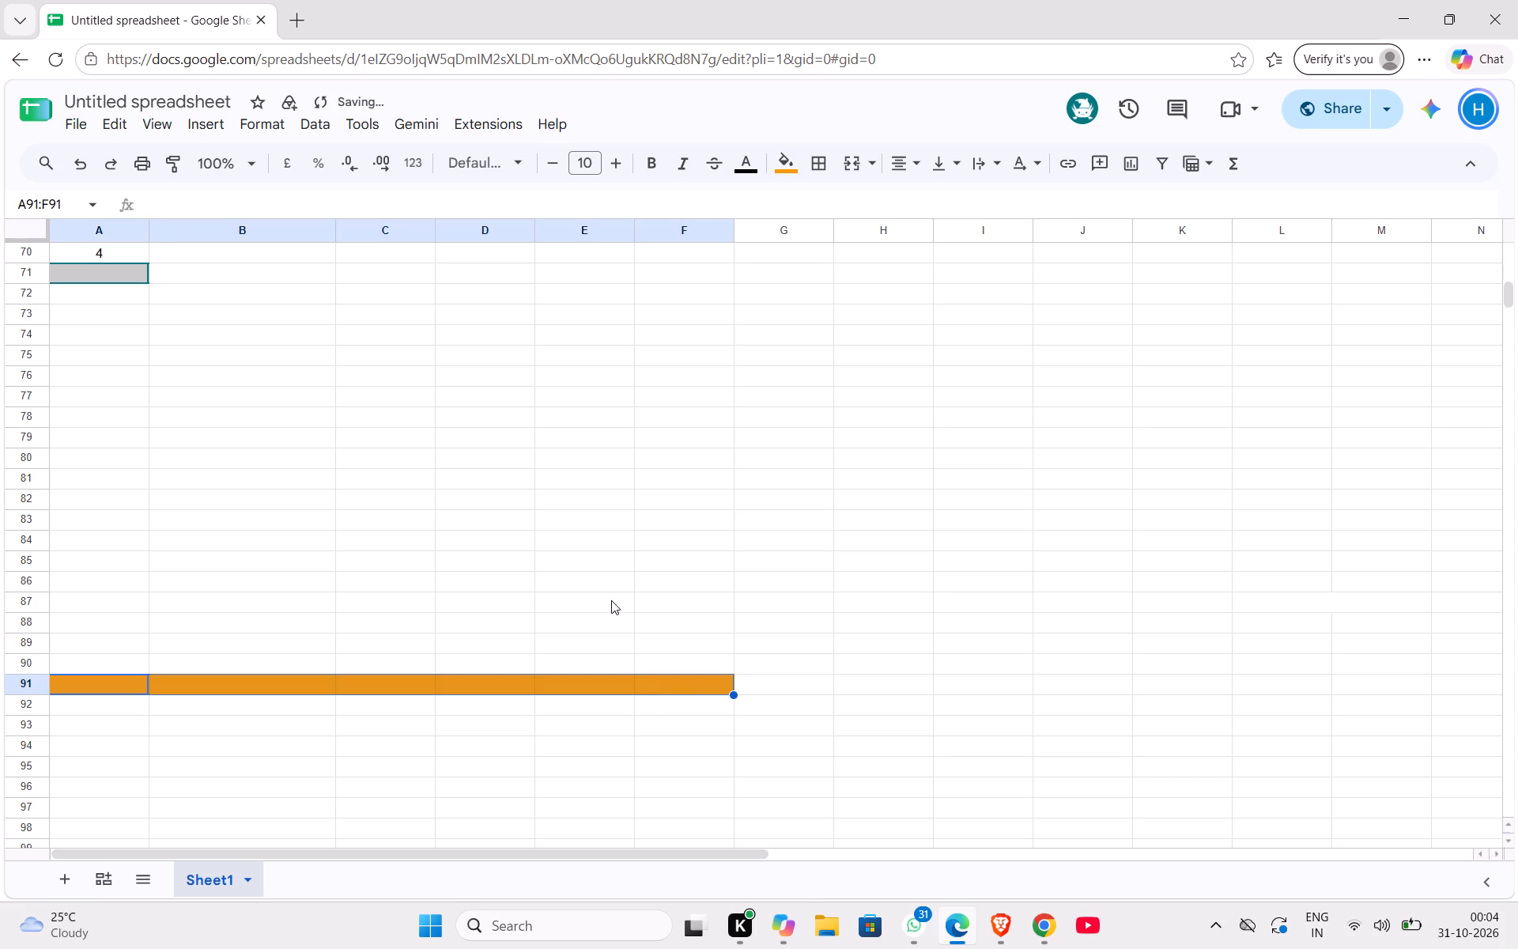
Select cell A91 at the start of the orange row below the PHOTOBOOTH section.
scroll(611, 600, up, 3)
scroll(611, 600, down, 2)
scroll(611, 600, up, 2)
scroll(611, 600, down, 2)
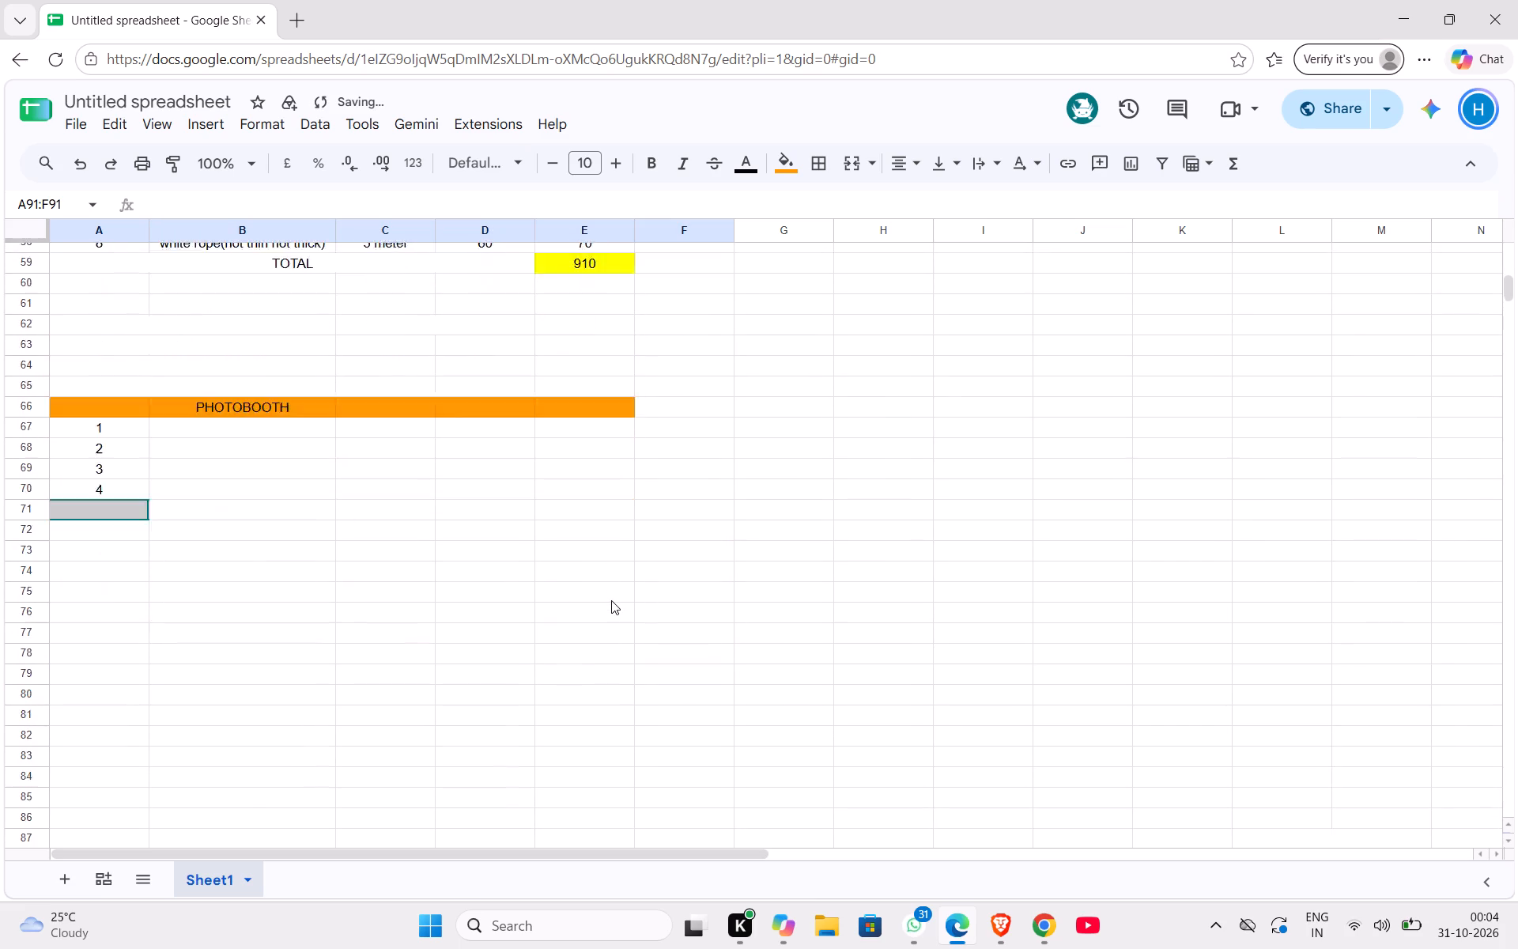
scroll(611, 600, down, 1)
click(347, 709)
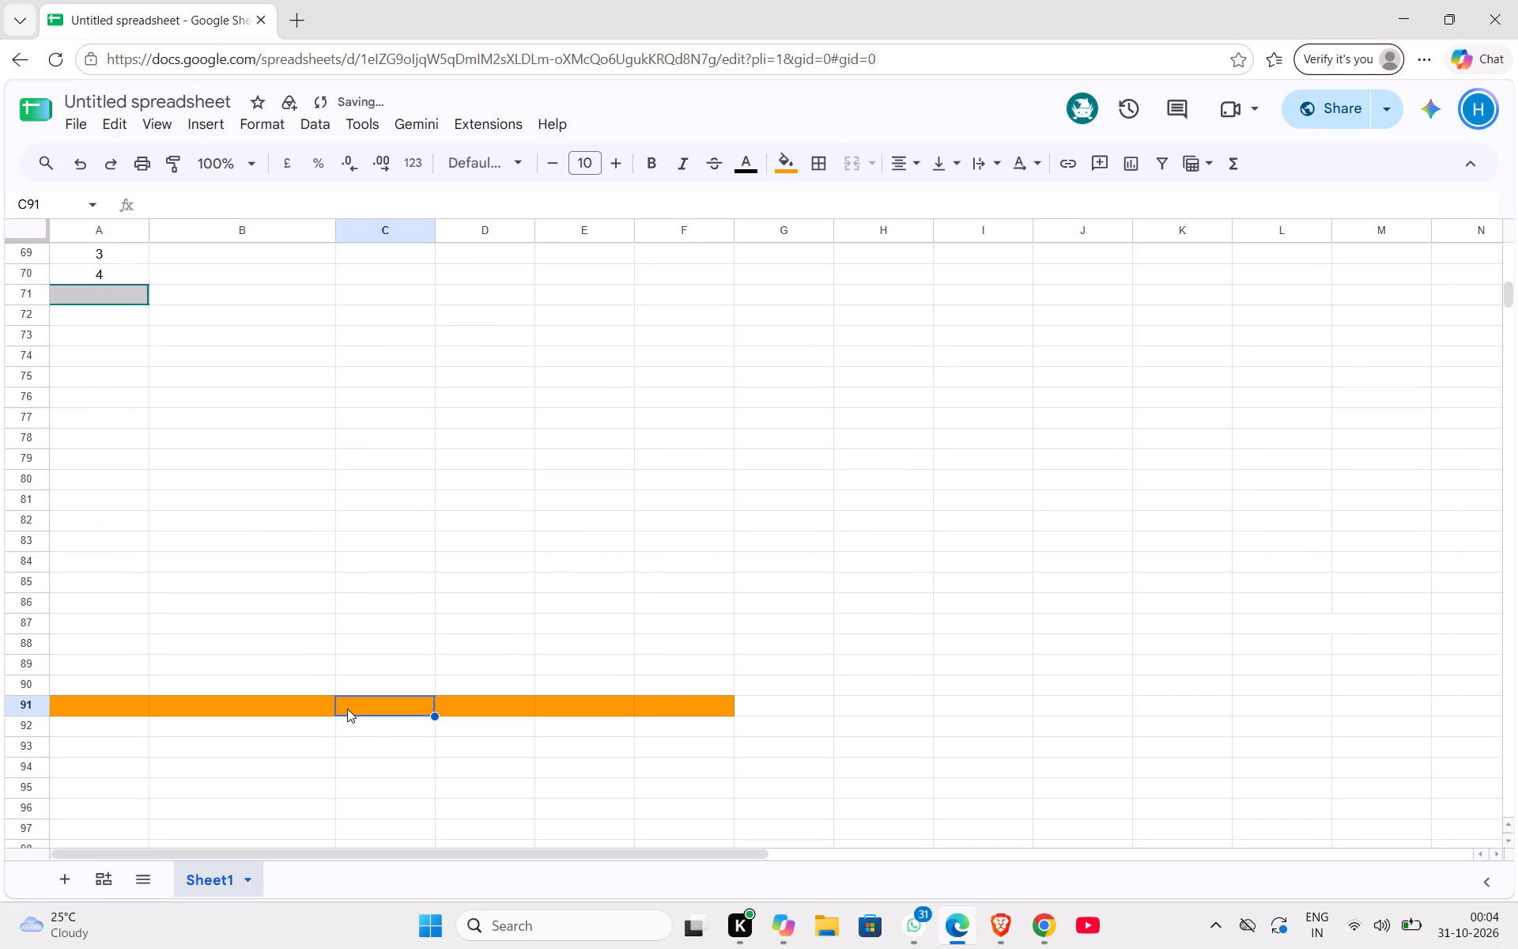
click(131, 703)
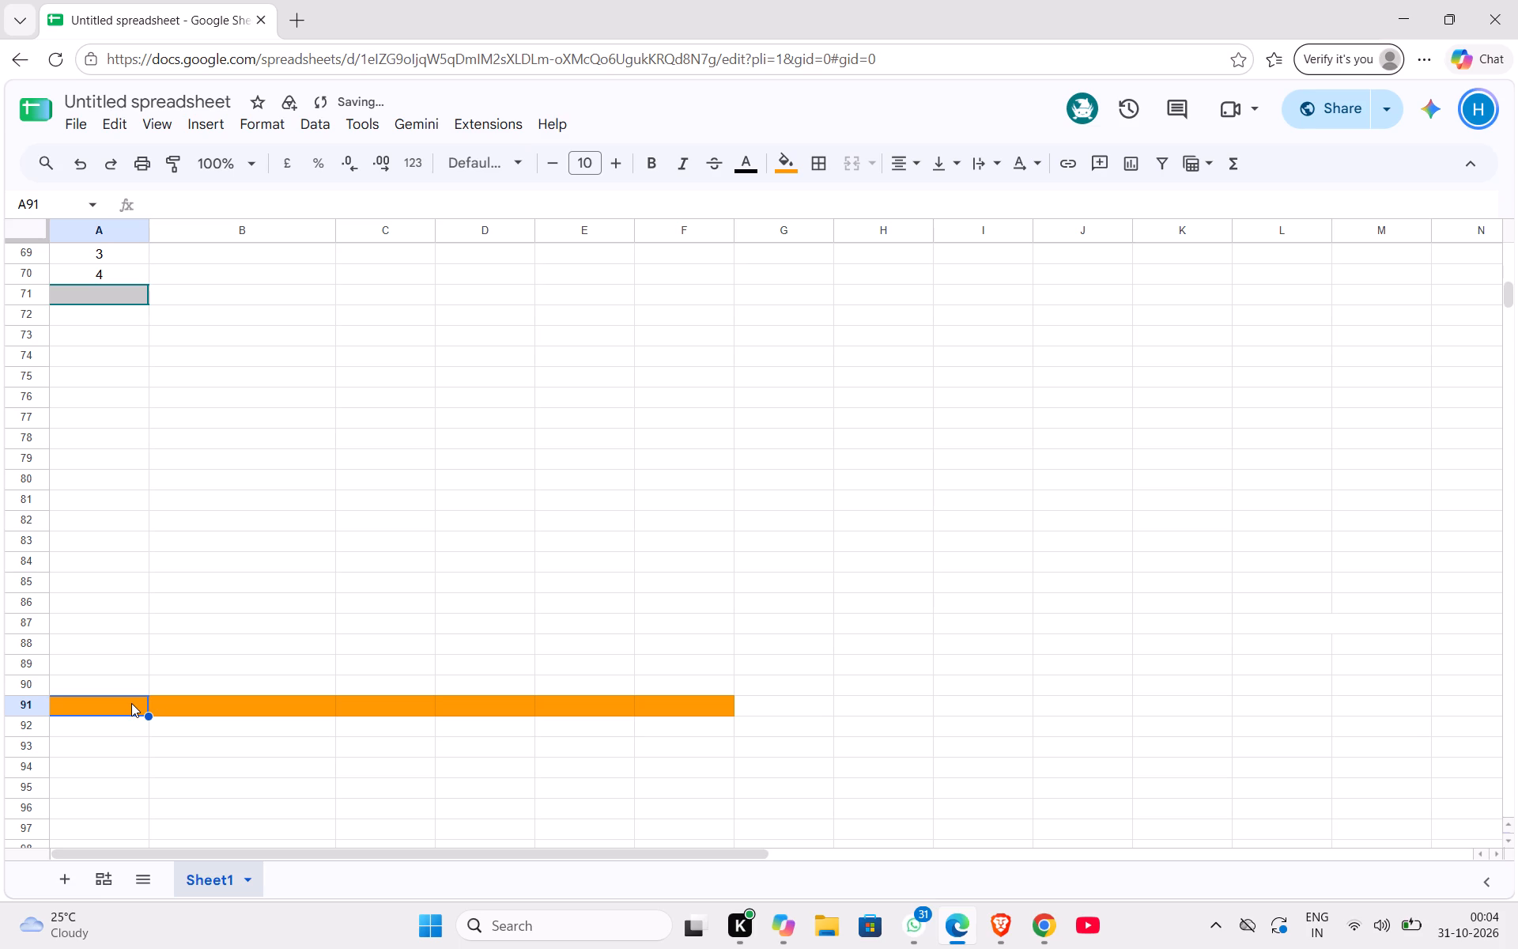
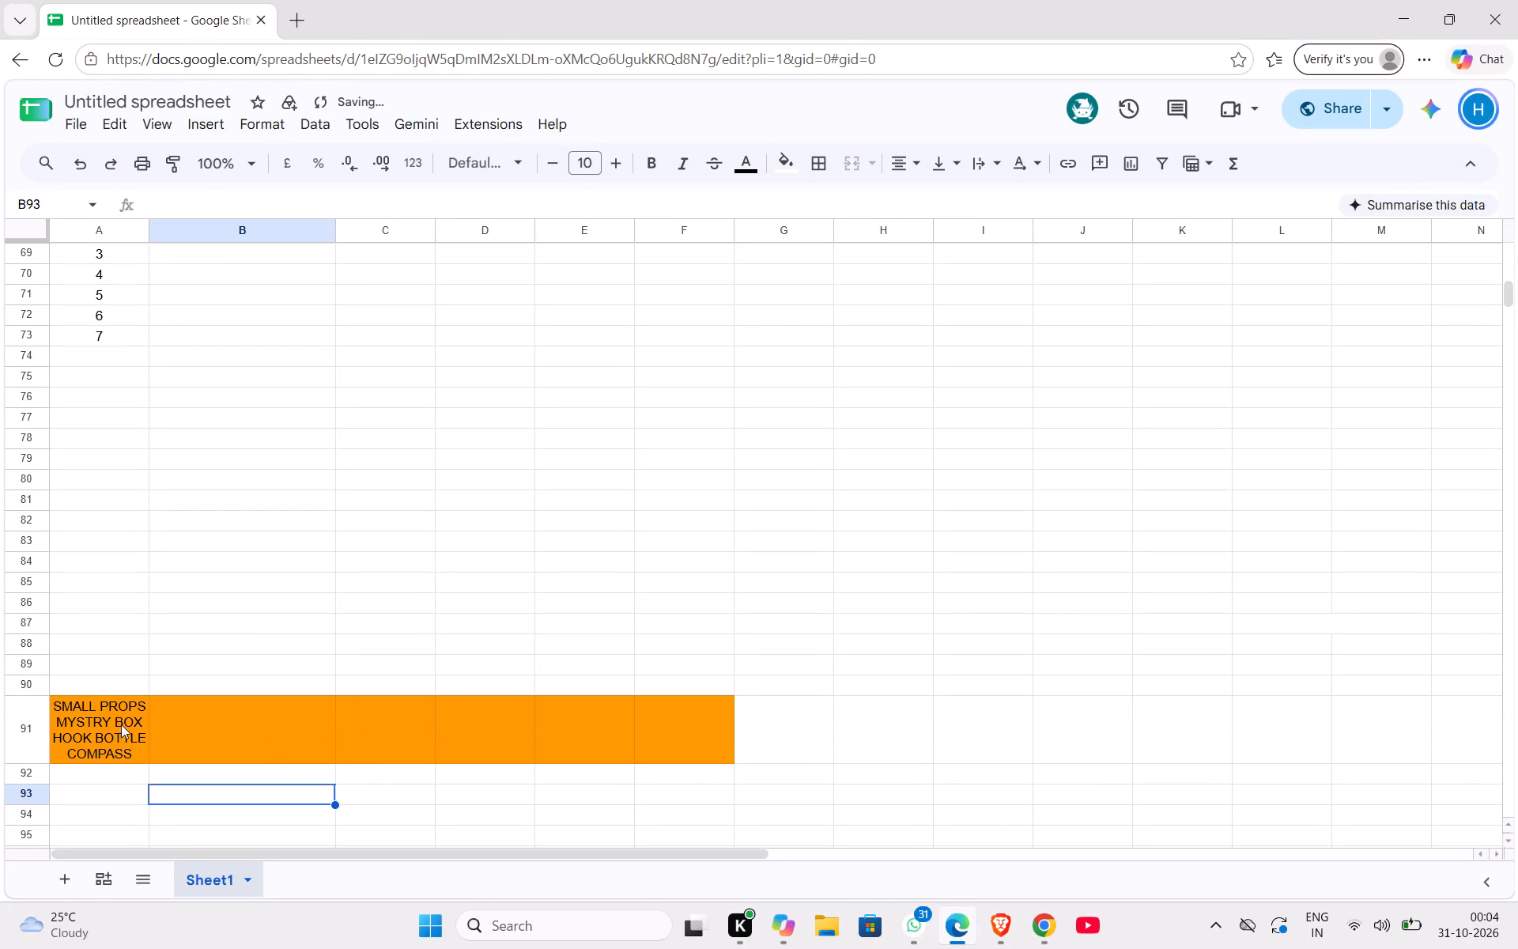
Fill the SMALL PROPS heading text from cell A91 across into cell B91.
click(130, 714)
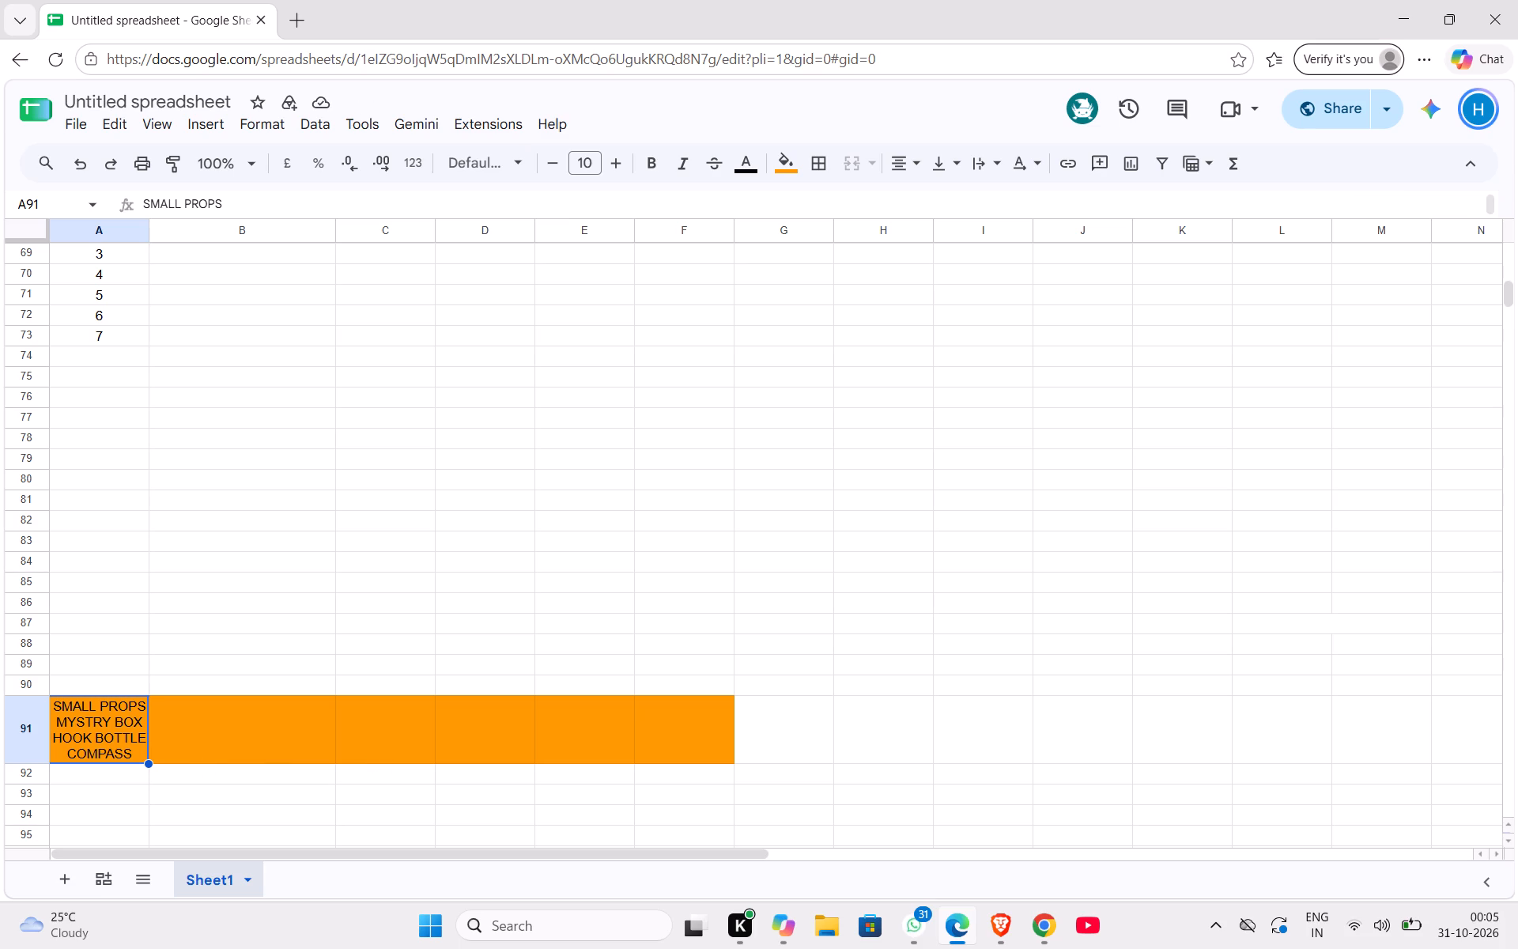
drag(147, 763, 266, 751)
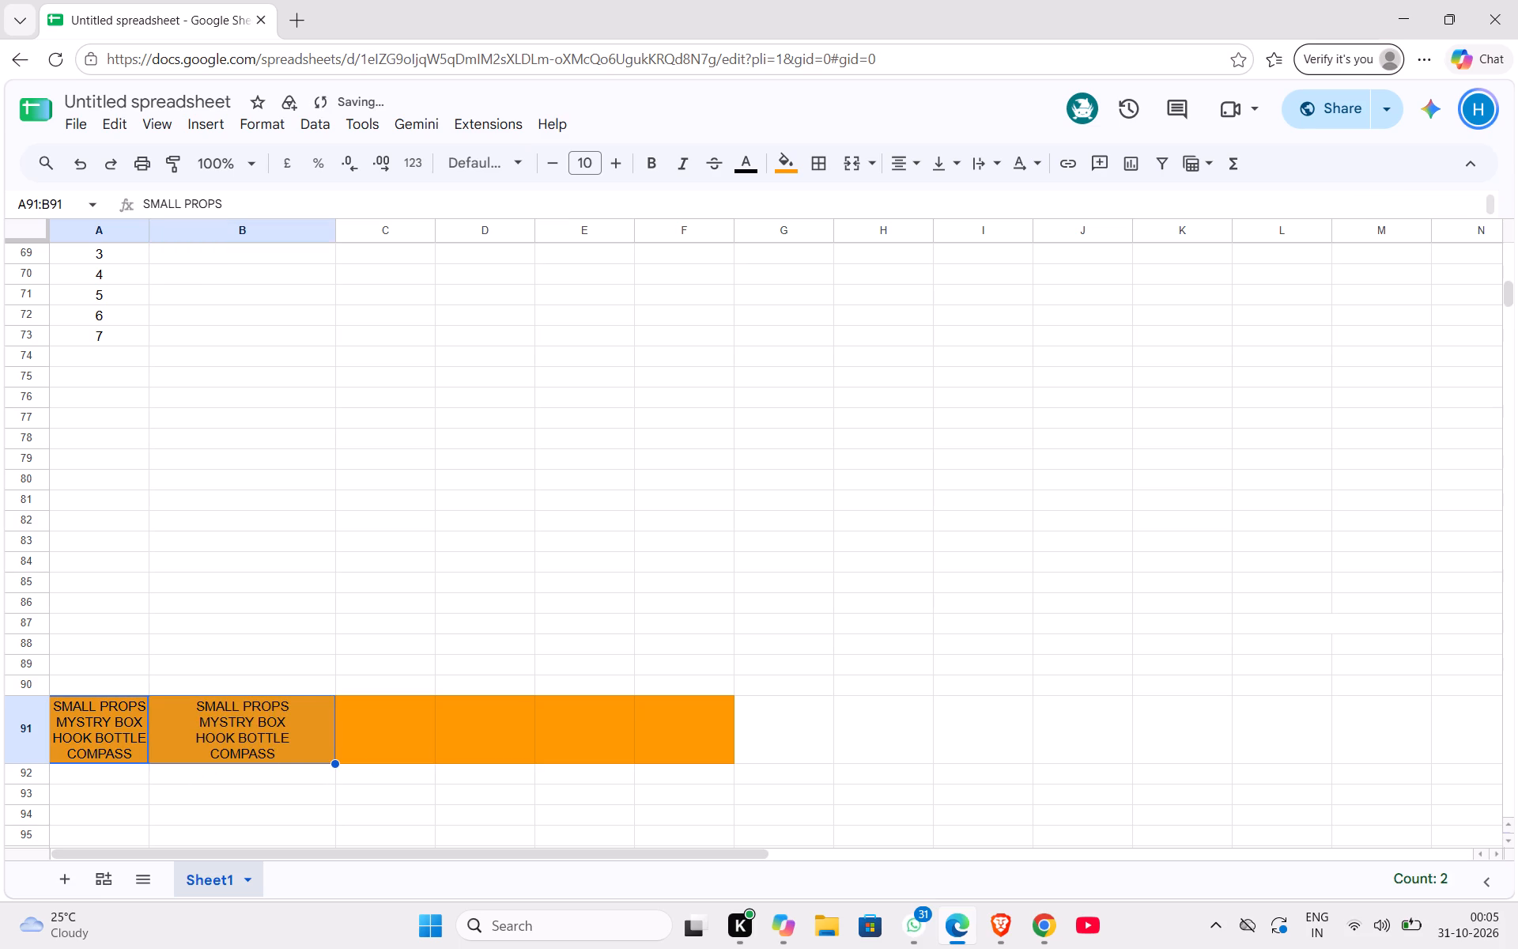
Delete the whole orange SMALL PROPS heading row, row 91.
click(142, 734)
right_click(213, 731)
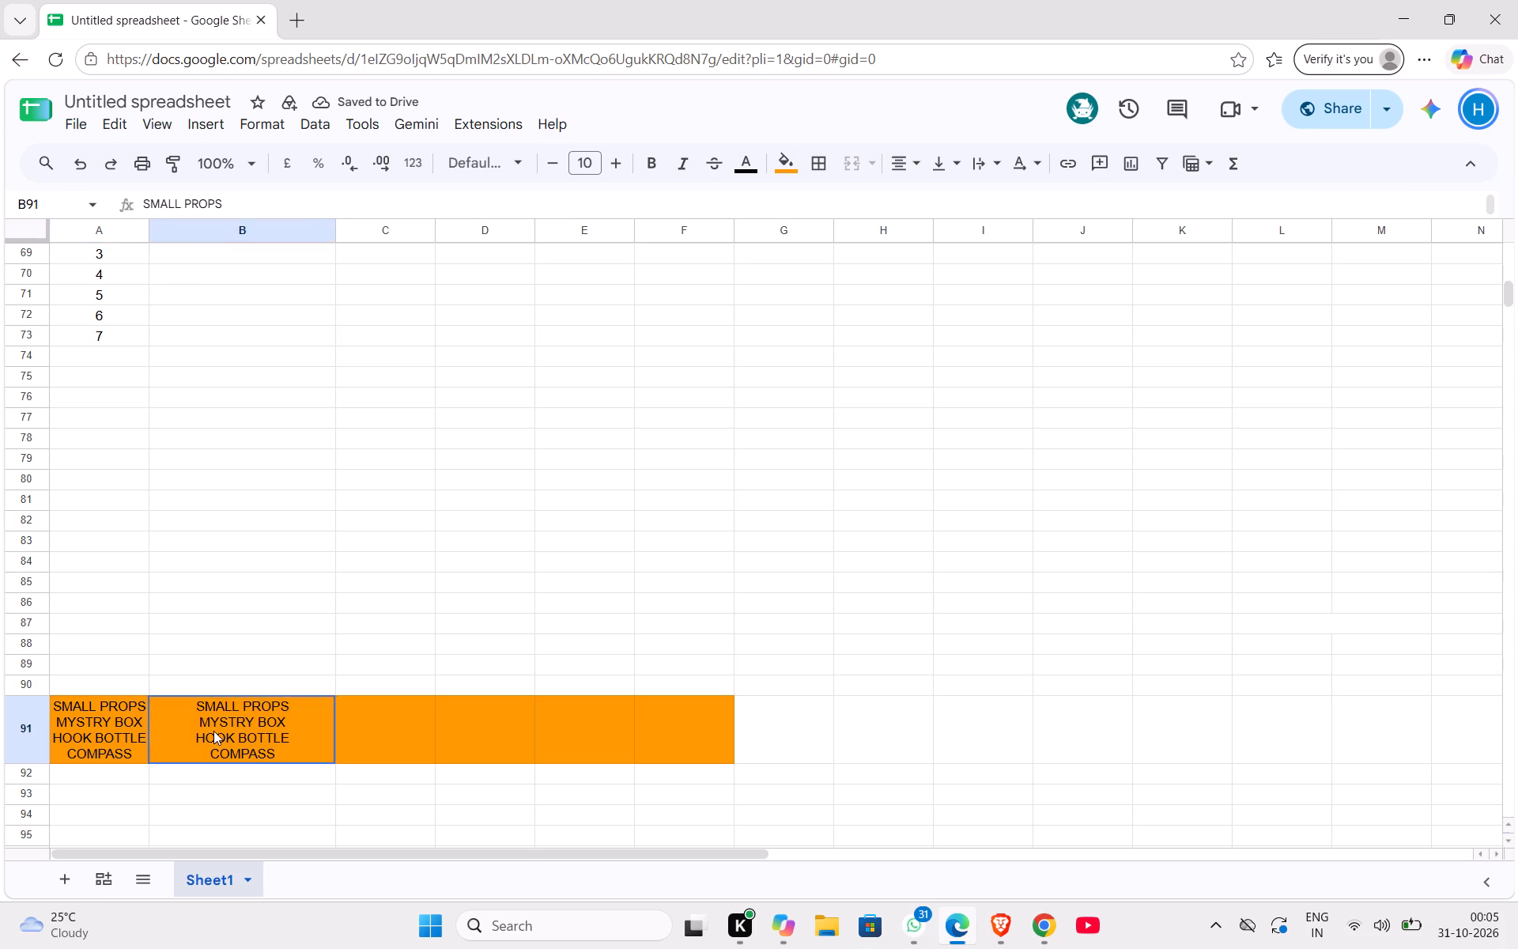
click(199, 734)
click(199, 734)
right_click(261, 723)
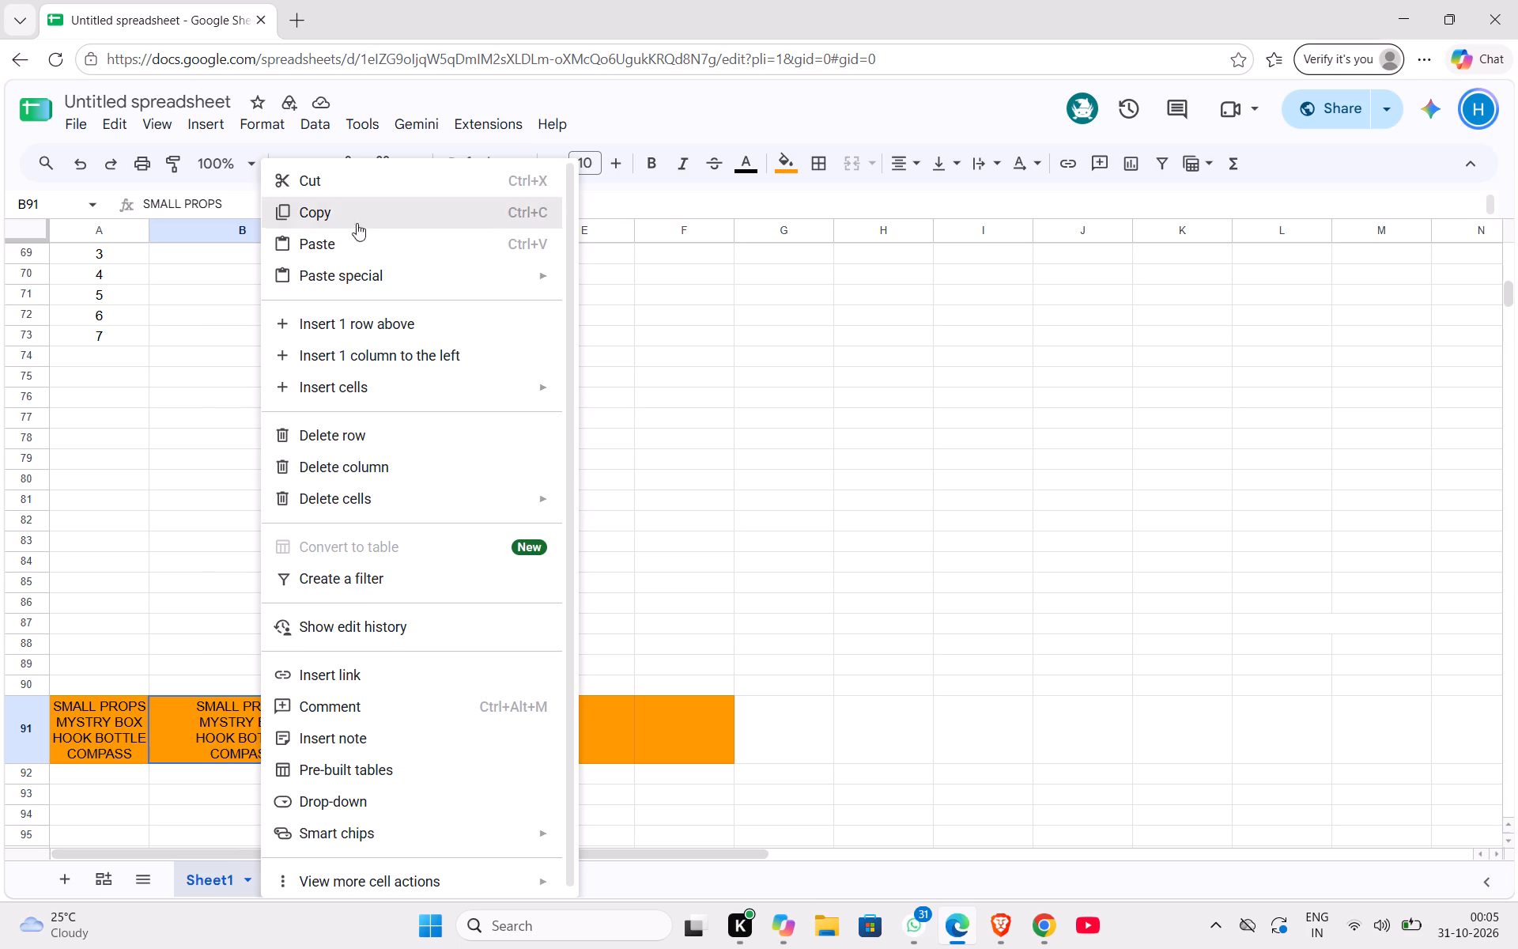
click(331, 430)
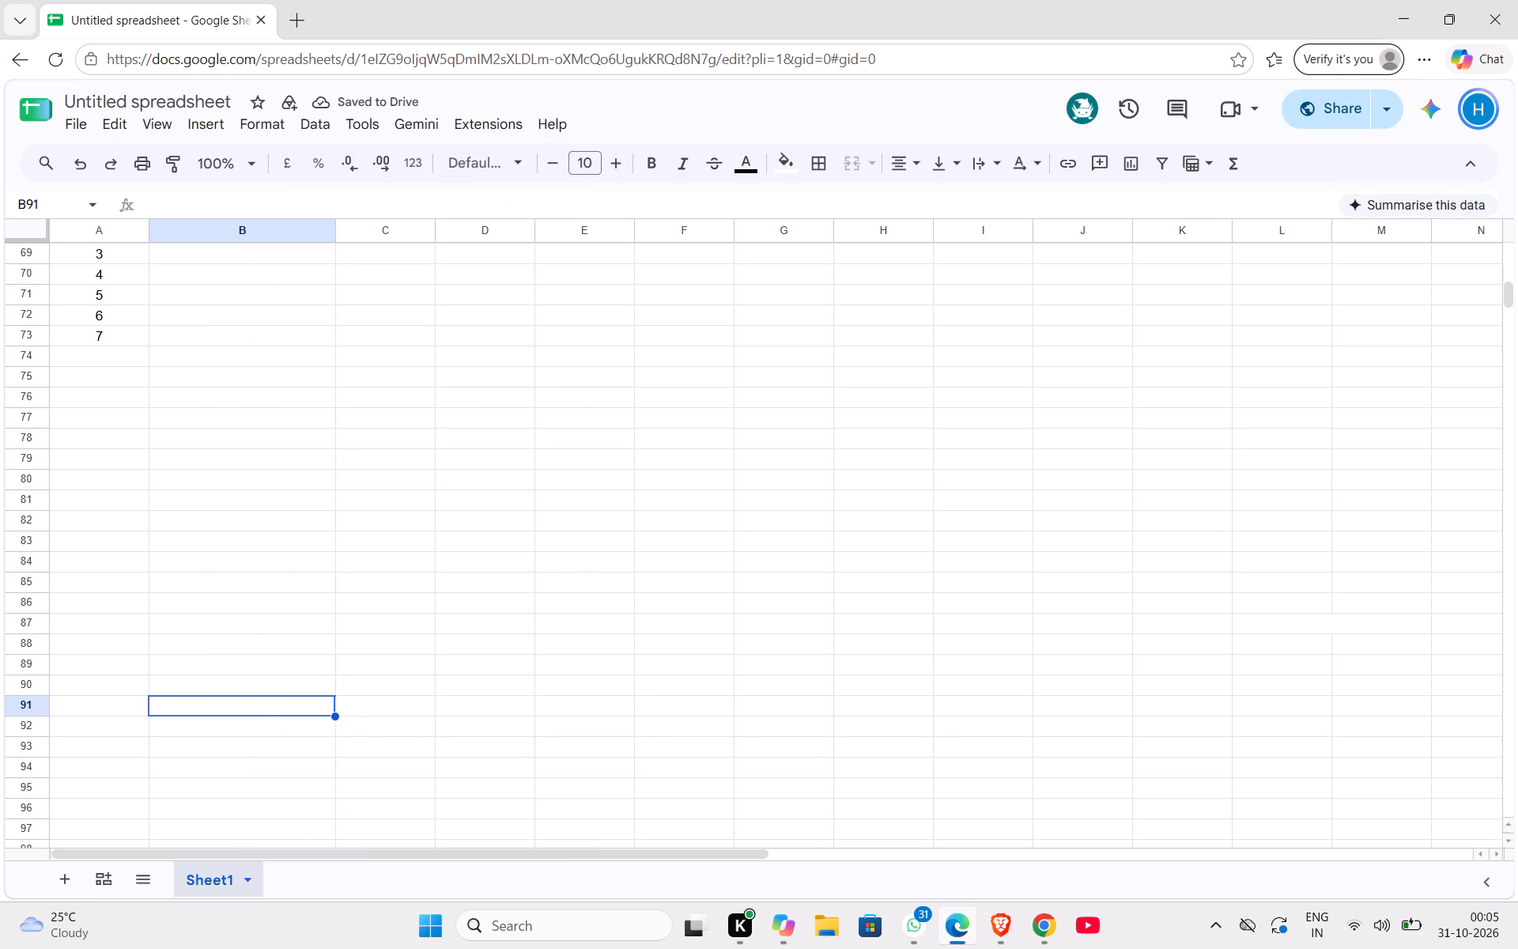
Extend empty cell B91 across to F91 and open the fill colour choices for that range.
drag(334, 716, 697, 714)
click(784, 167)
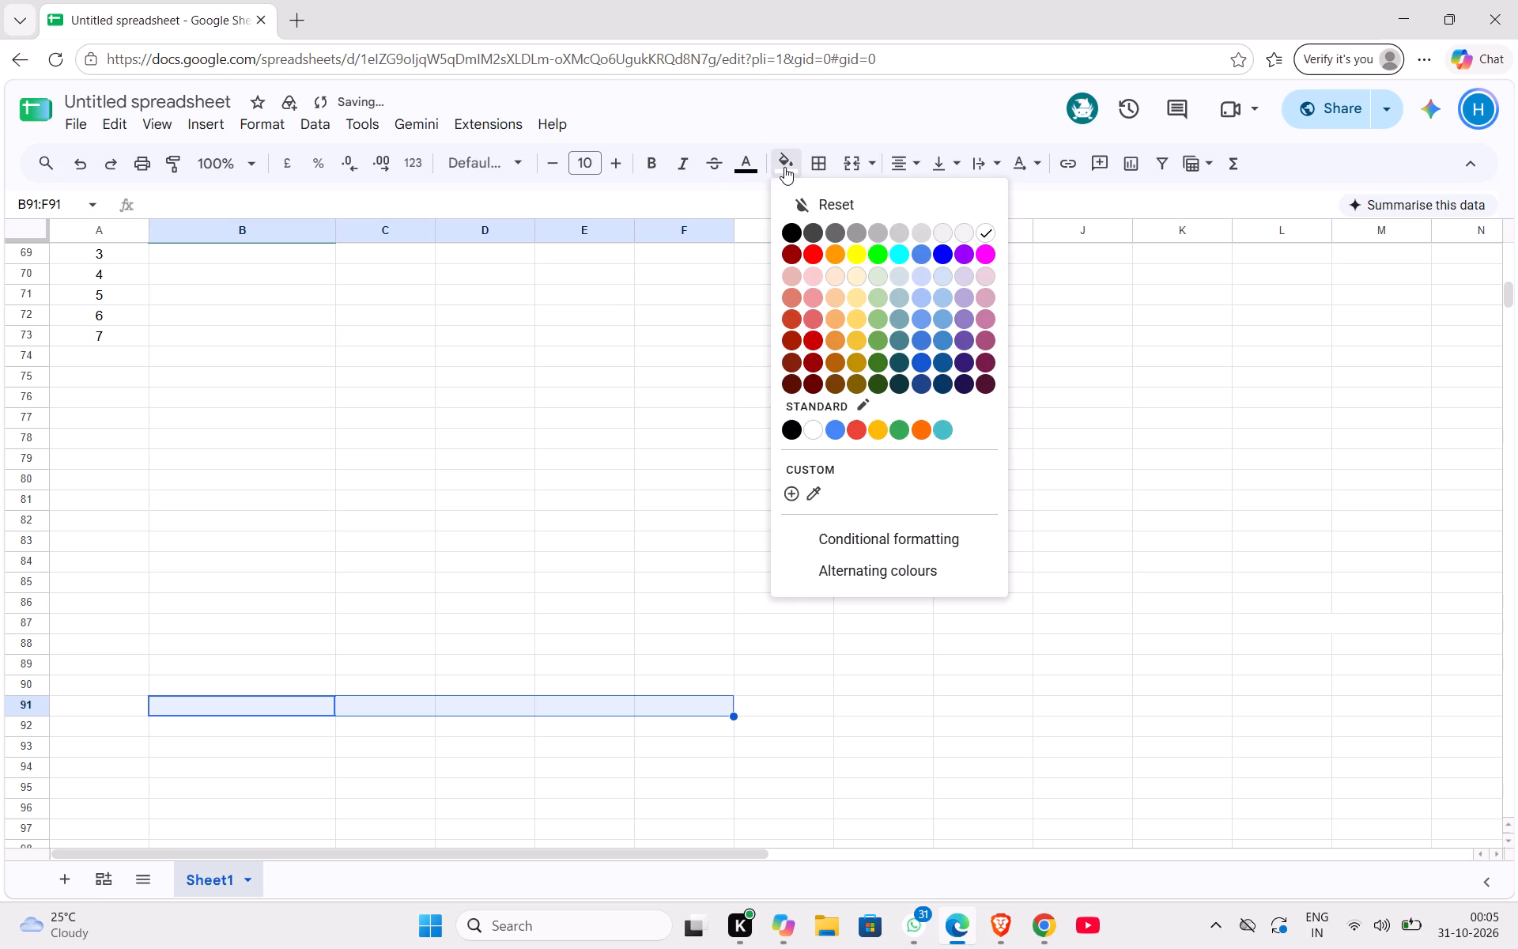
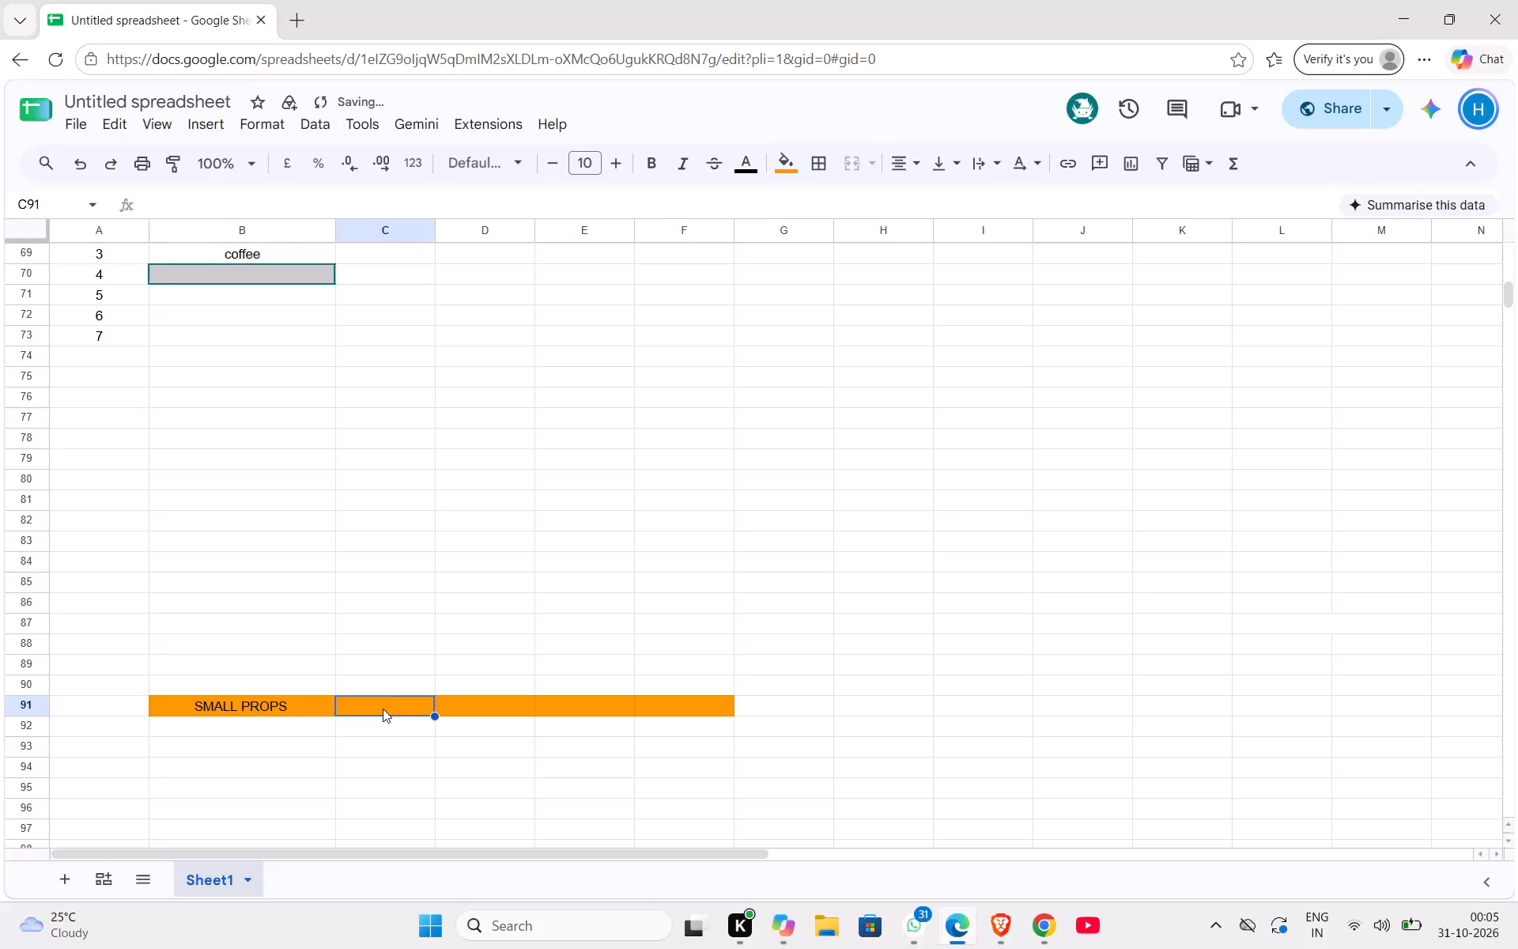
Paste the copied text MYSTRY BOX into cell C91, beside the SMALL PROPS heading.
click(377, 709)
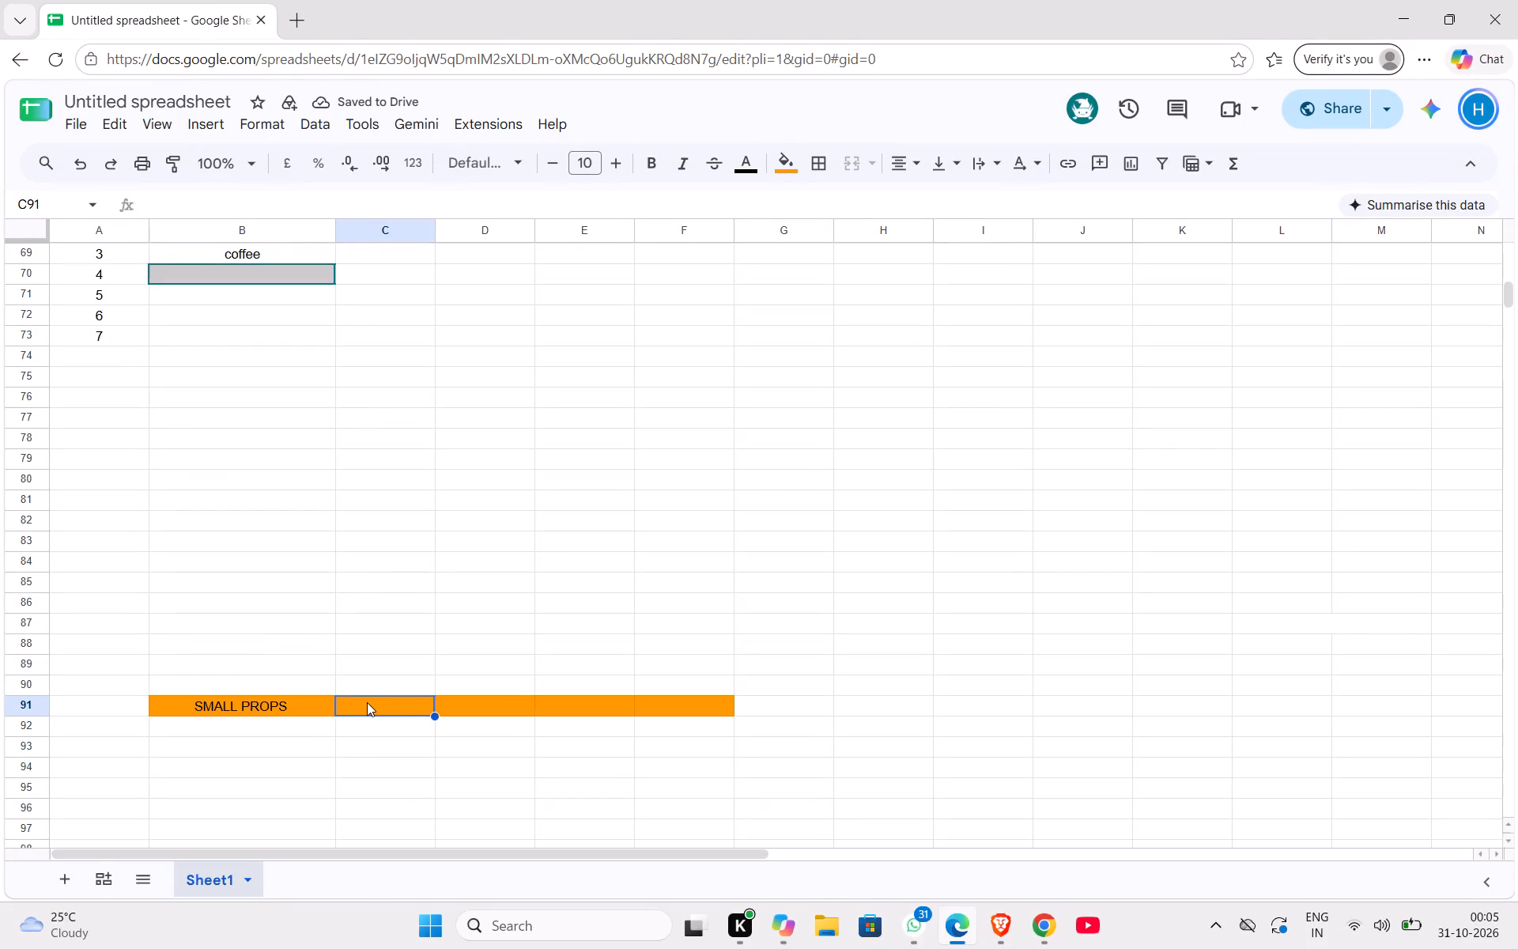
click(365, 702)
click(387, 707)
double_click(387, 707)
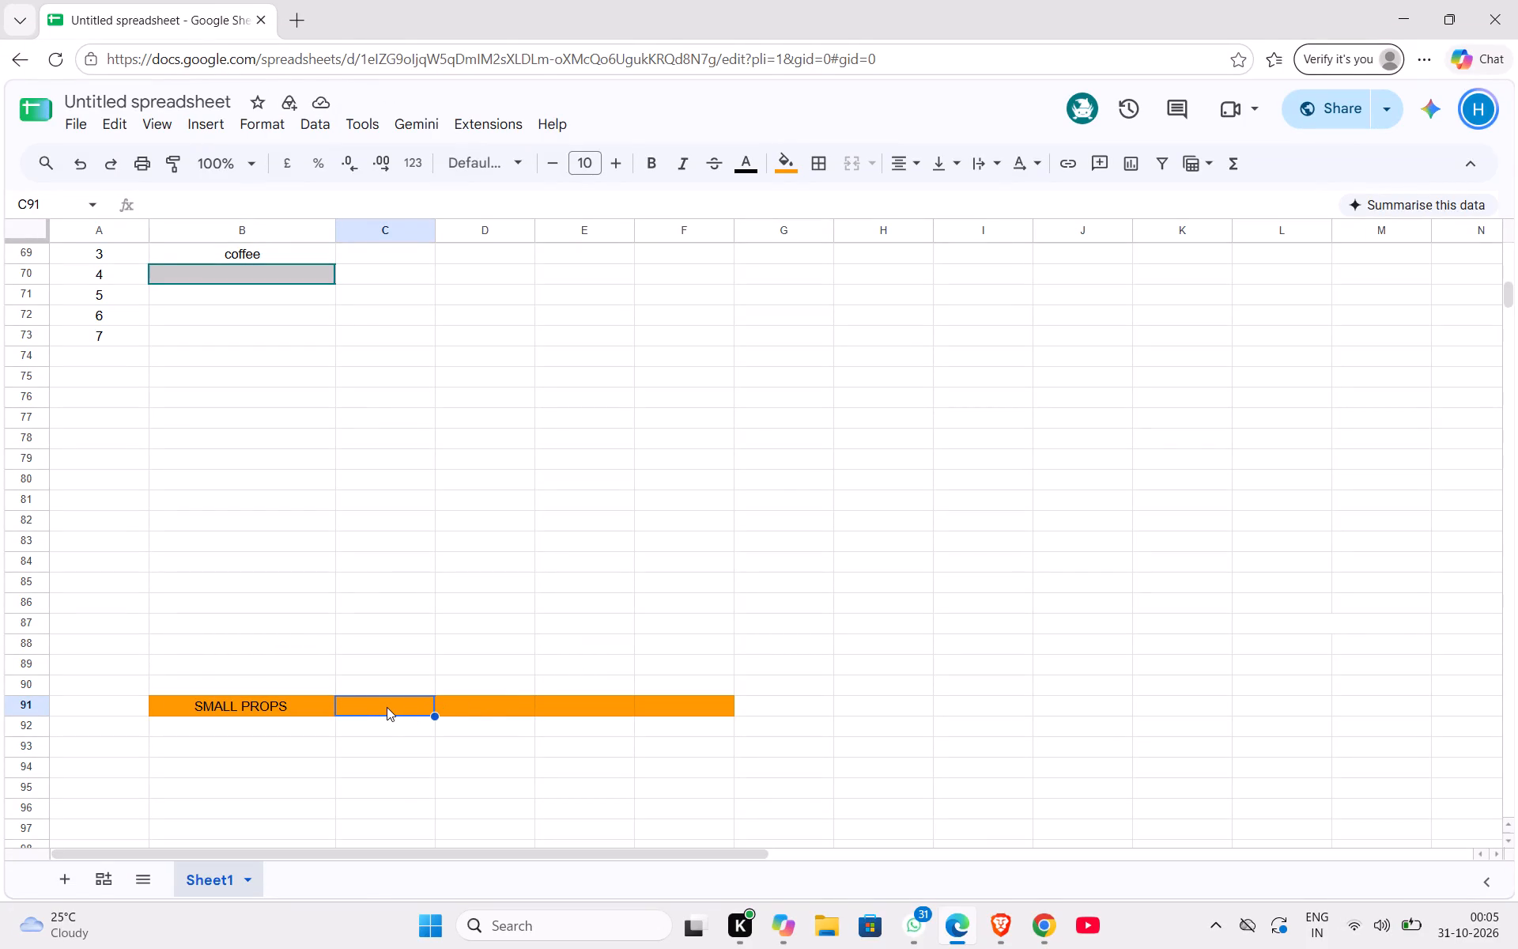
right_click(387, 707)
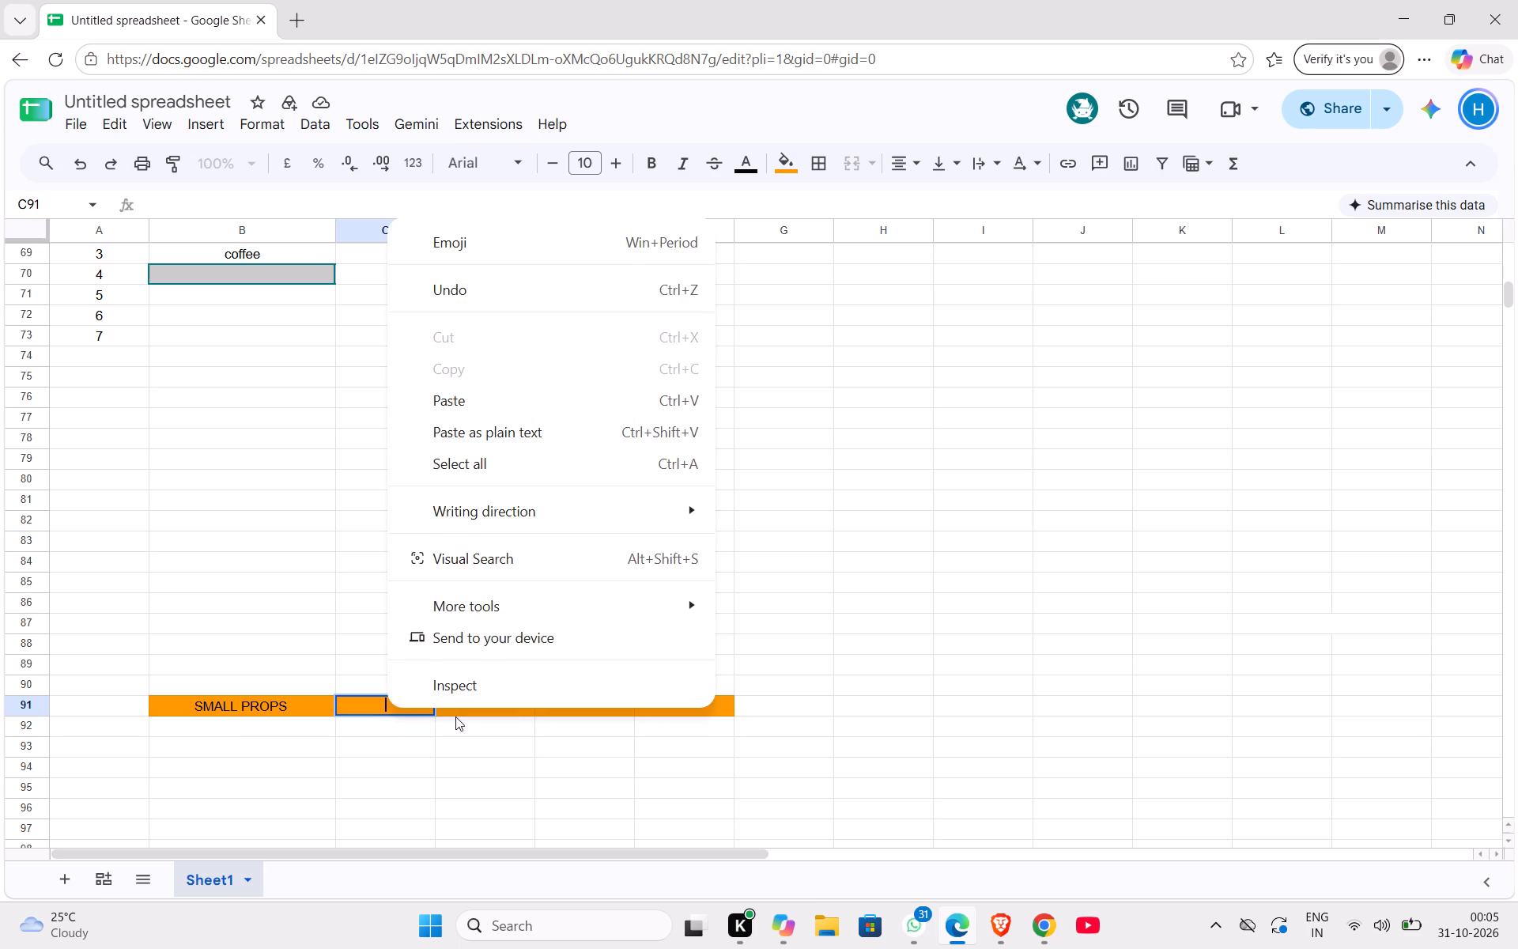
key(ctrl+v)
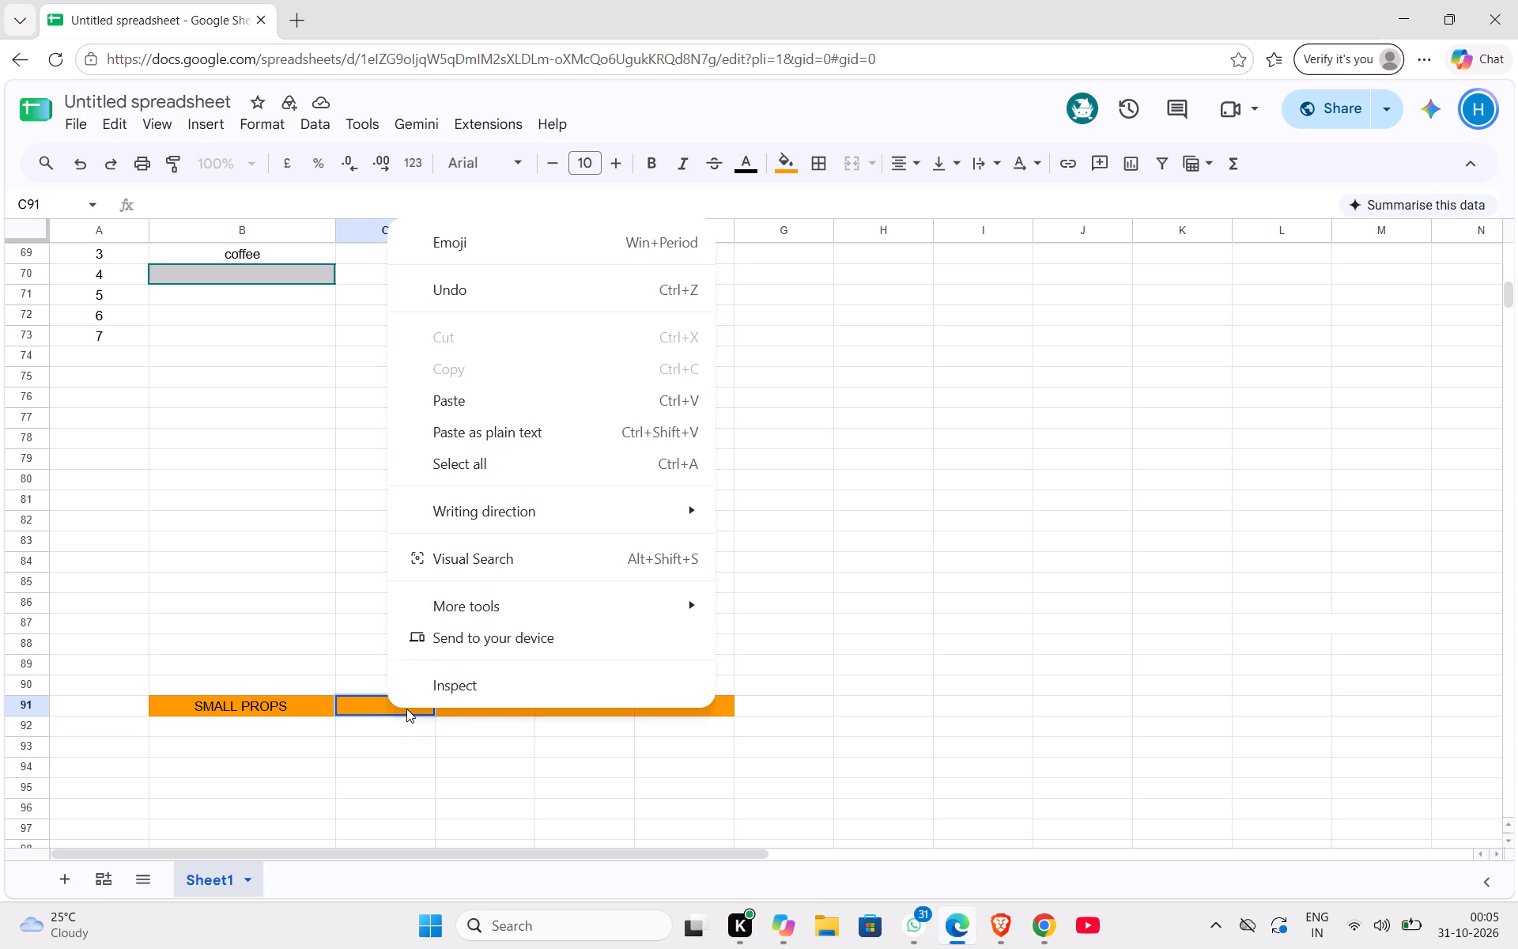
click(405, 708)
key(ctrl+v)
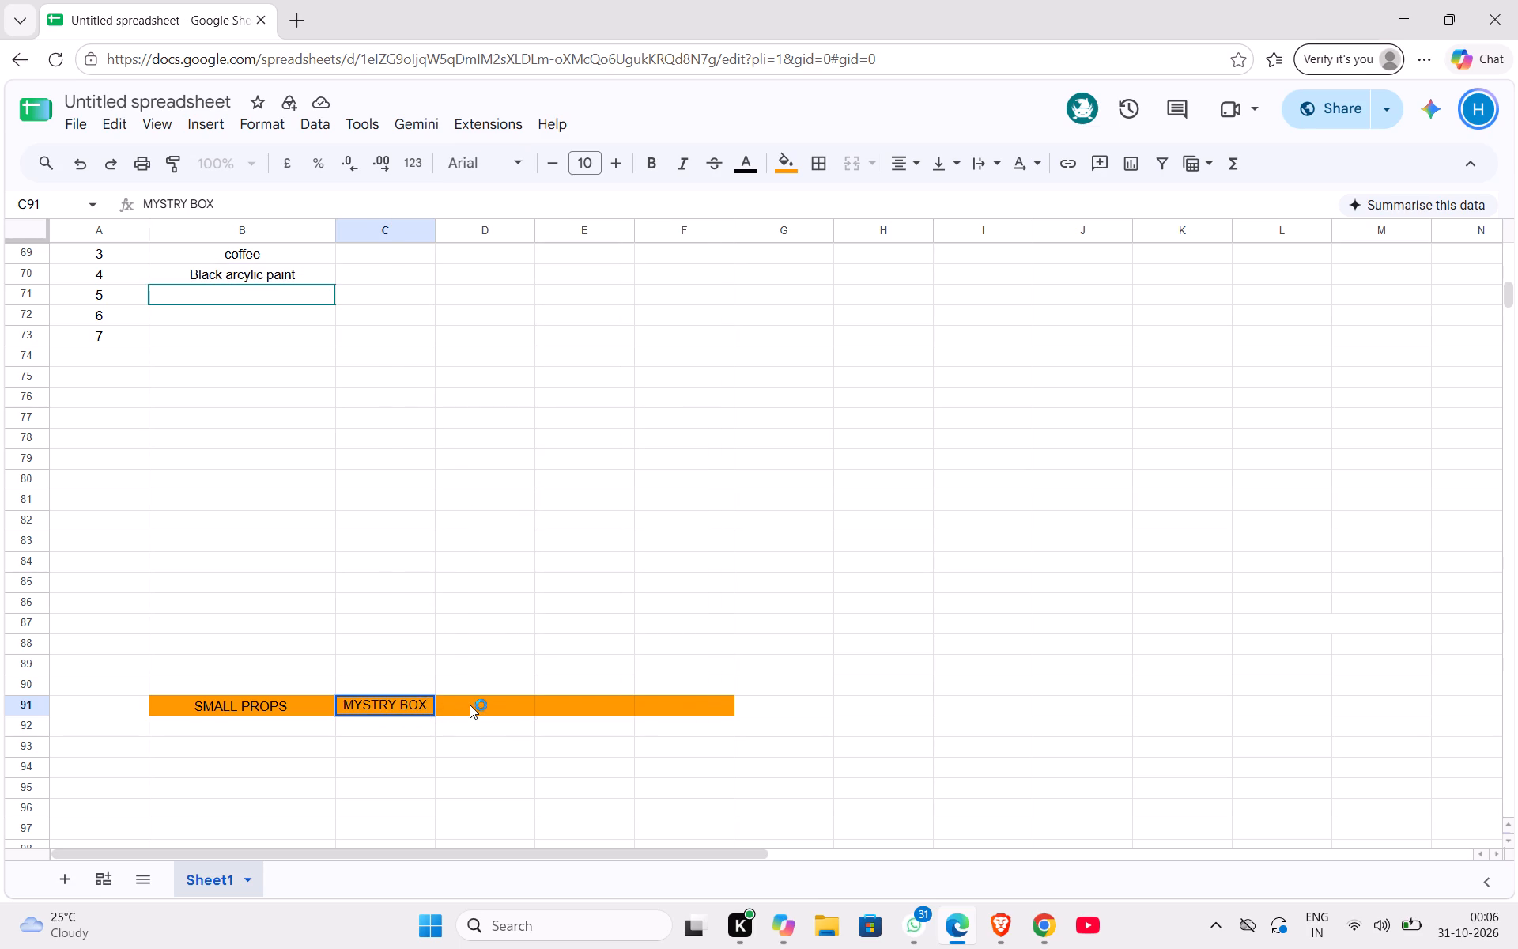
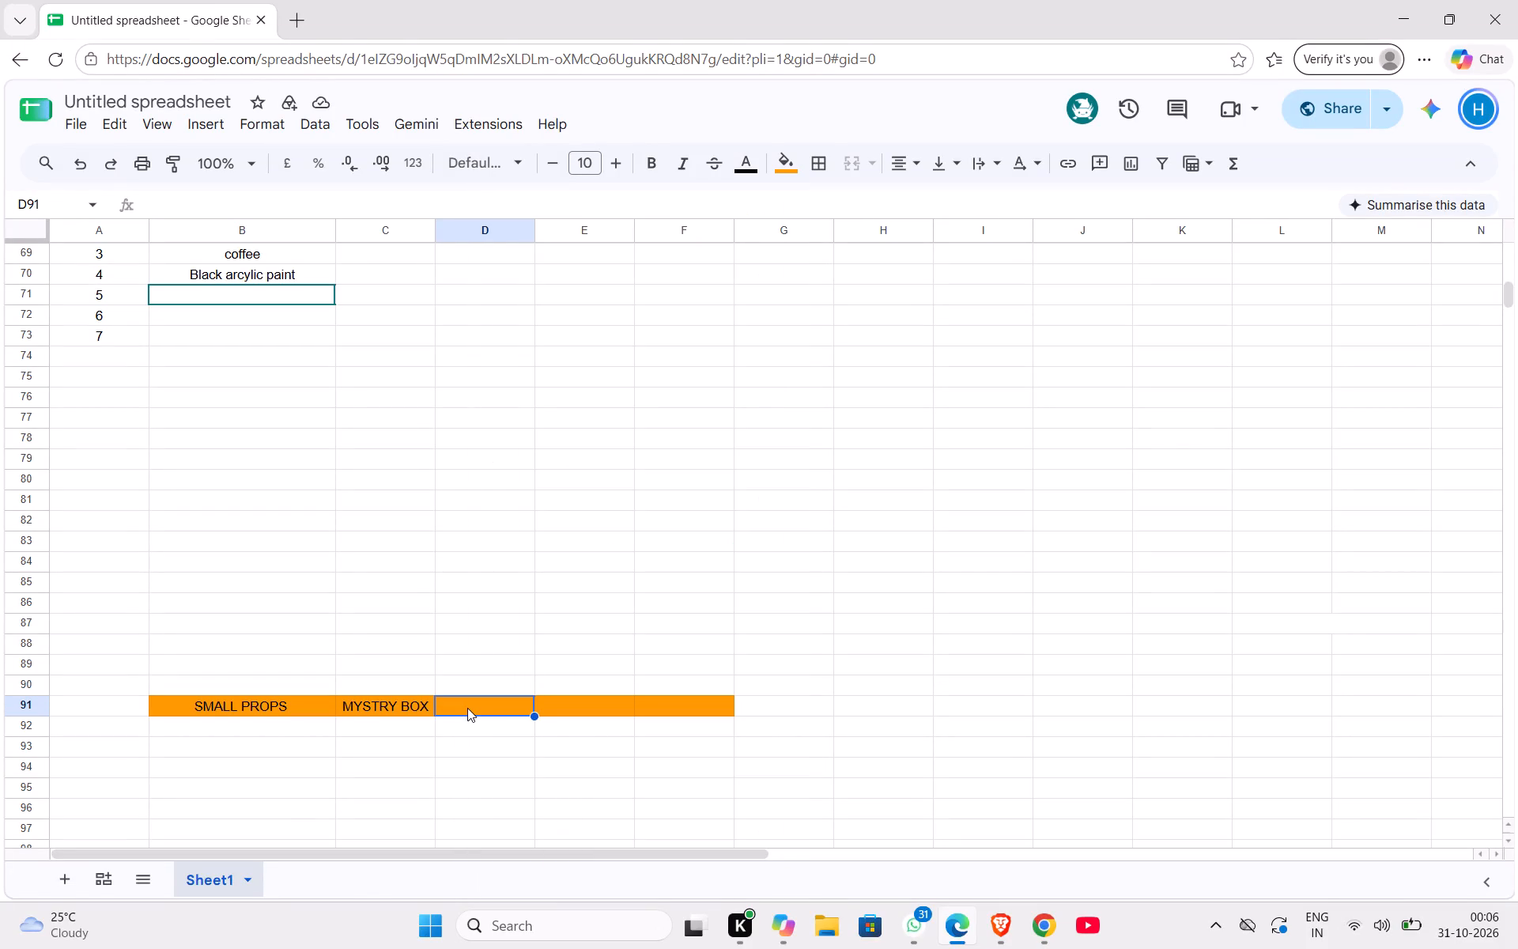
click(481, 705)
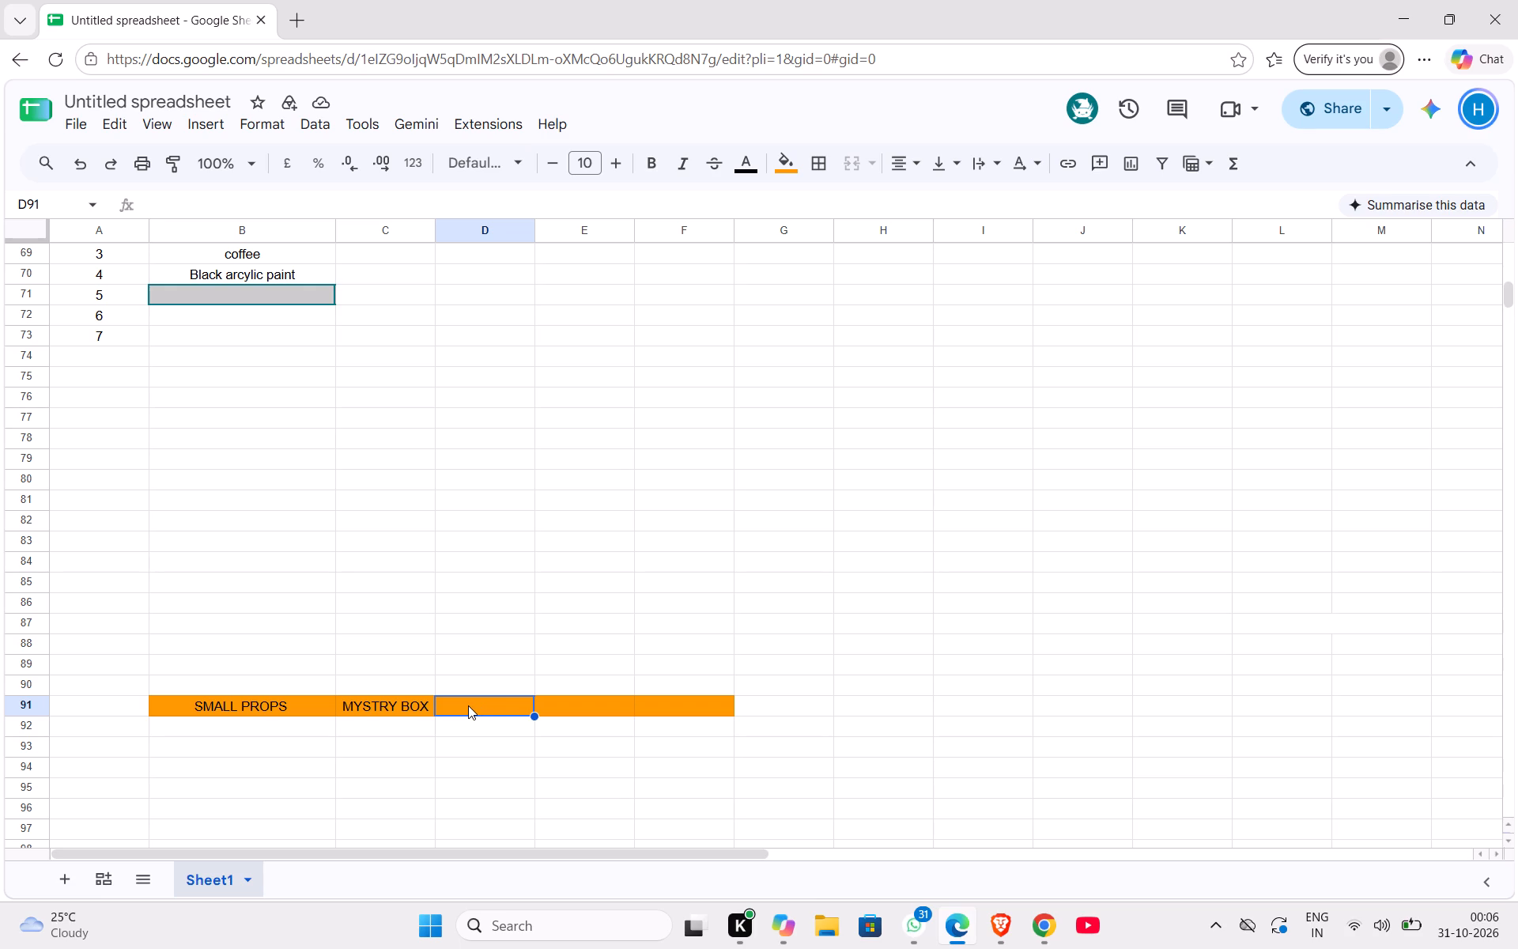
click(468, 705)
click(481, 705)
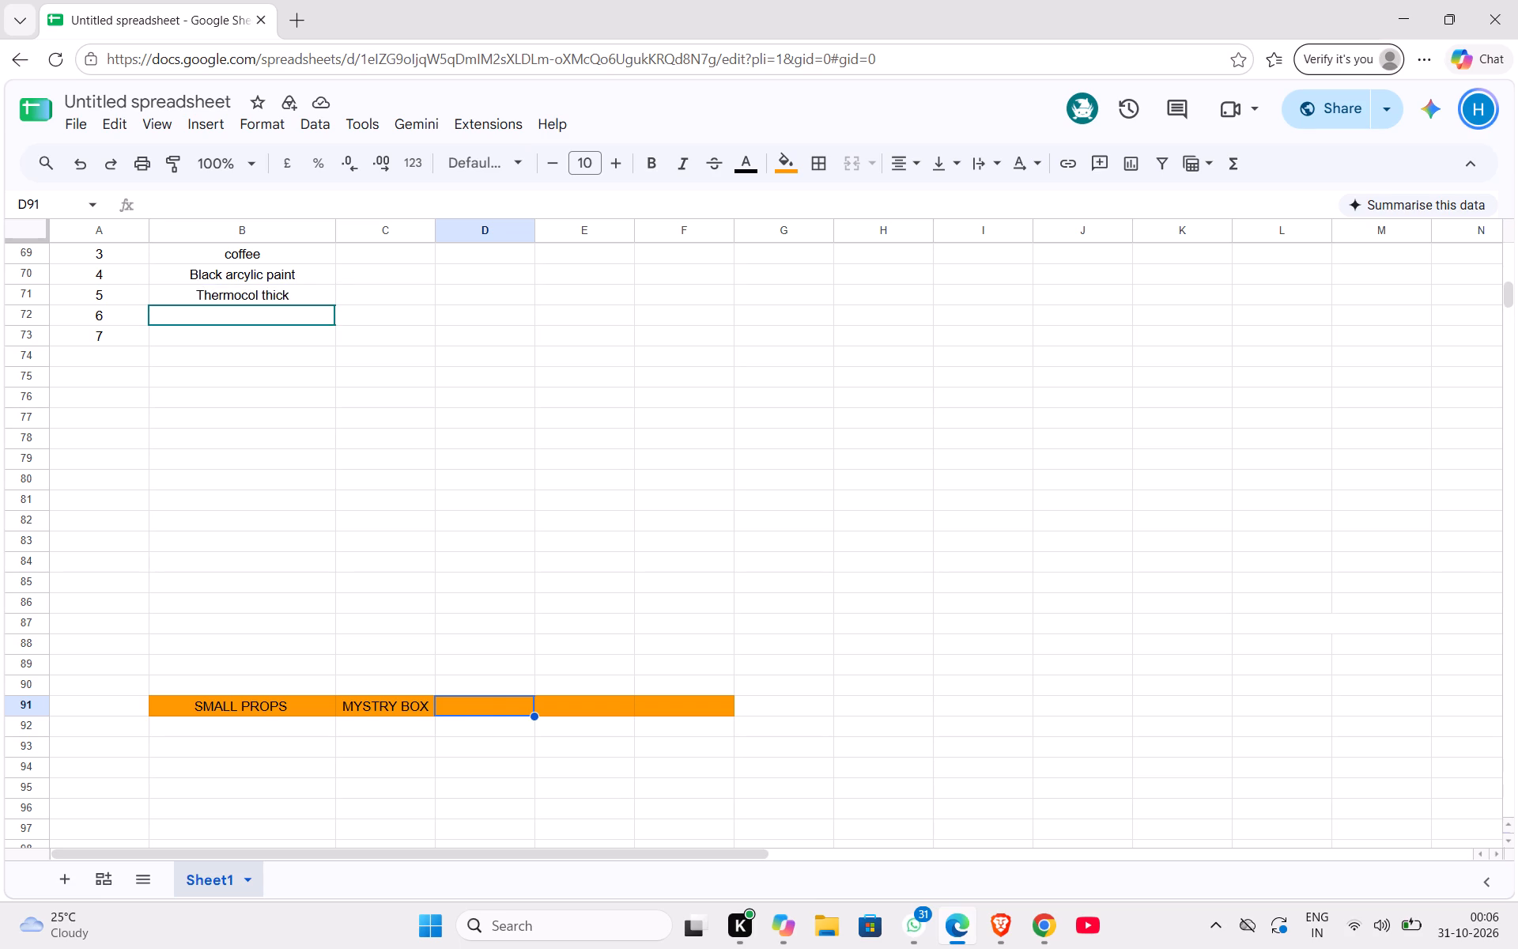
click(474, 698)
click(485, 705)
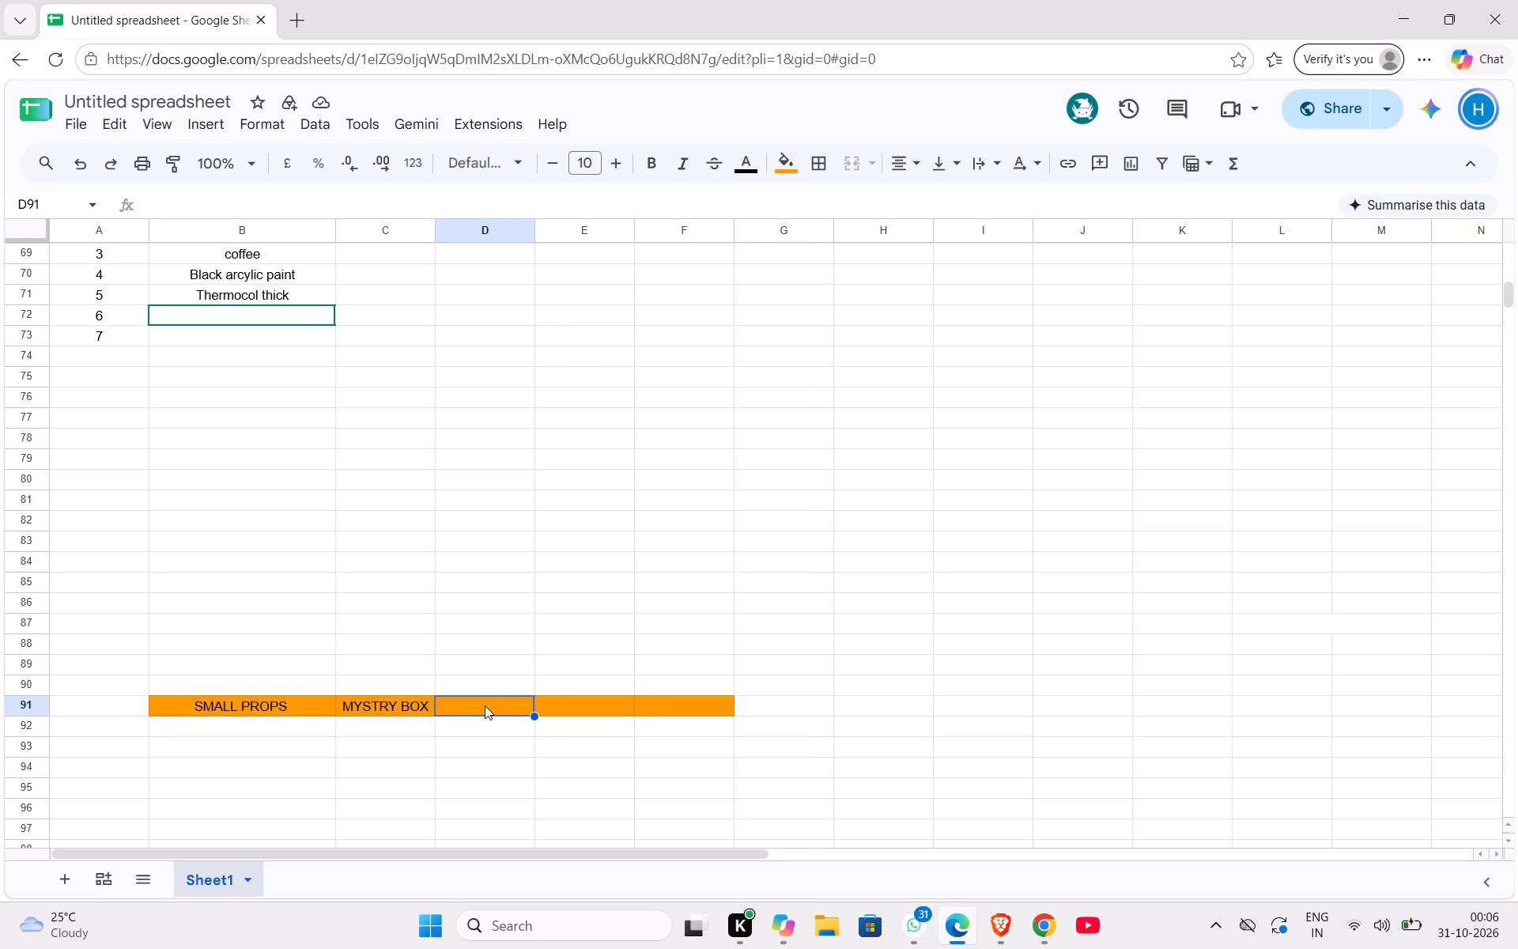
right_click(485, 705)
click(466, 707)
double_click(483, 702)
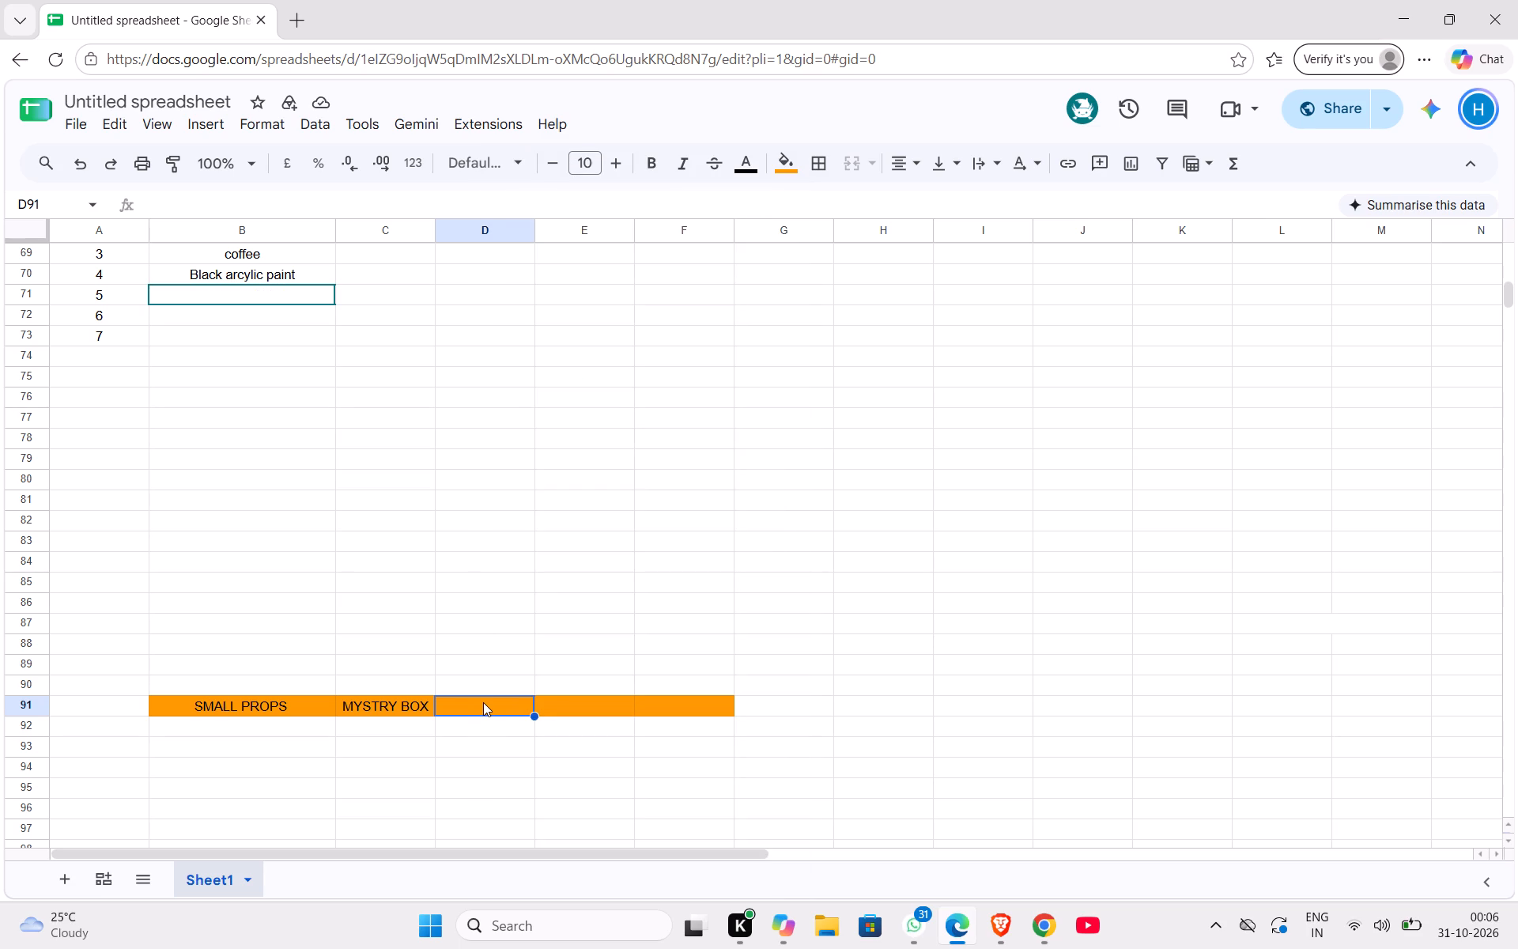
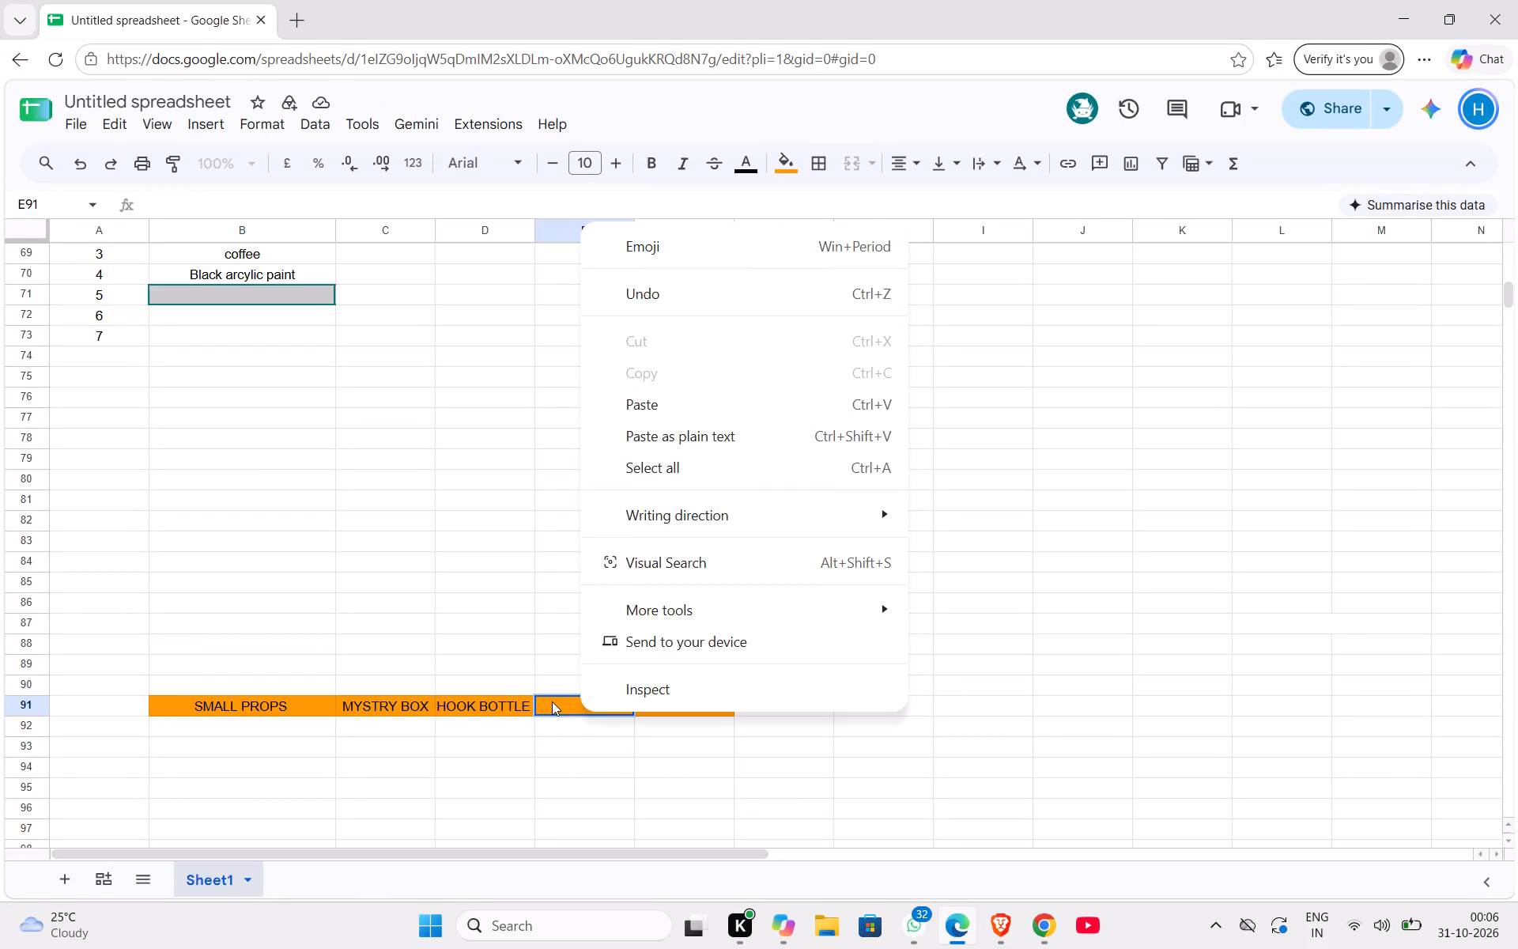
Paste the heading COMPASS into cell E91, following HOOK BOTTLE in the SMALL PROPS row.
click(558, 702)
key(ctrl+v)
ctrl+click(720, 696)
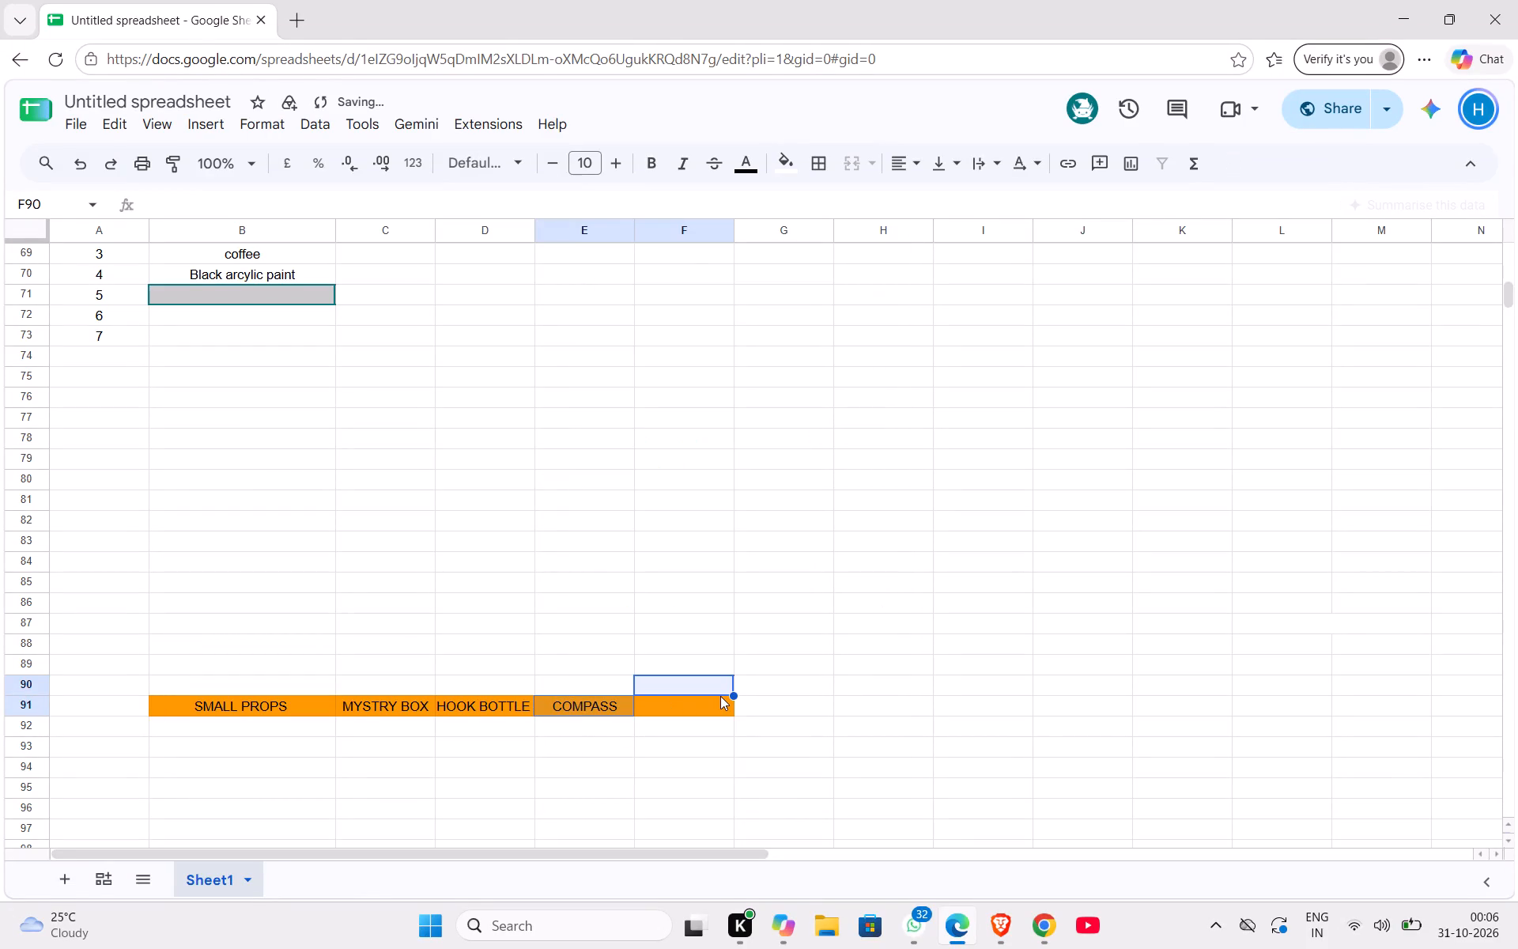
click(670, 700)
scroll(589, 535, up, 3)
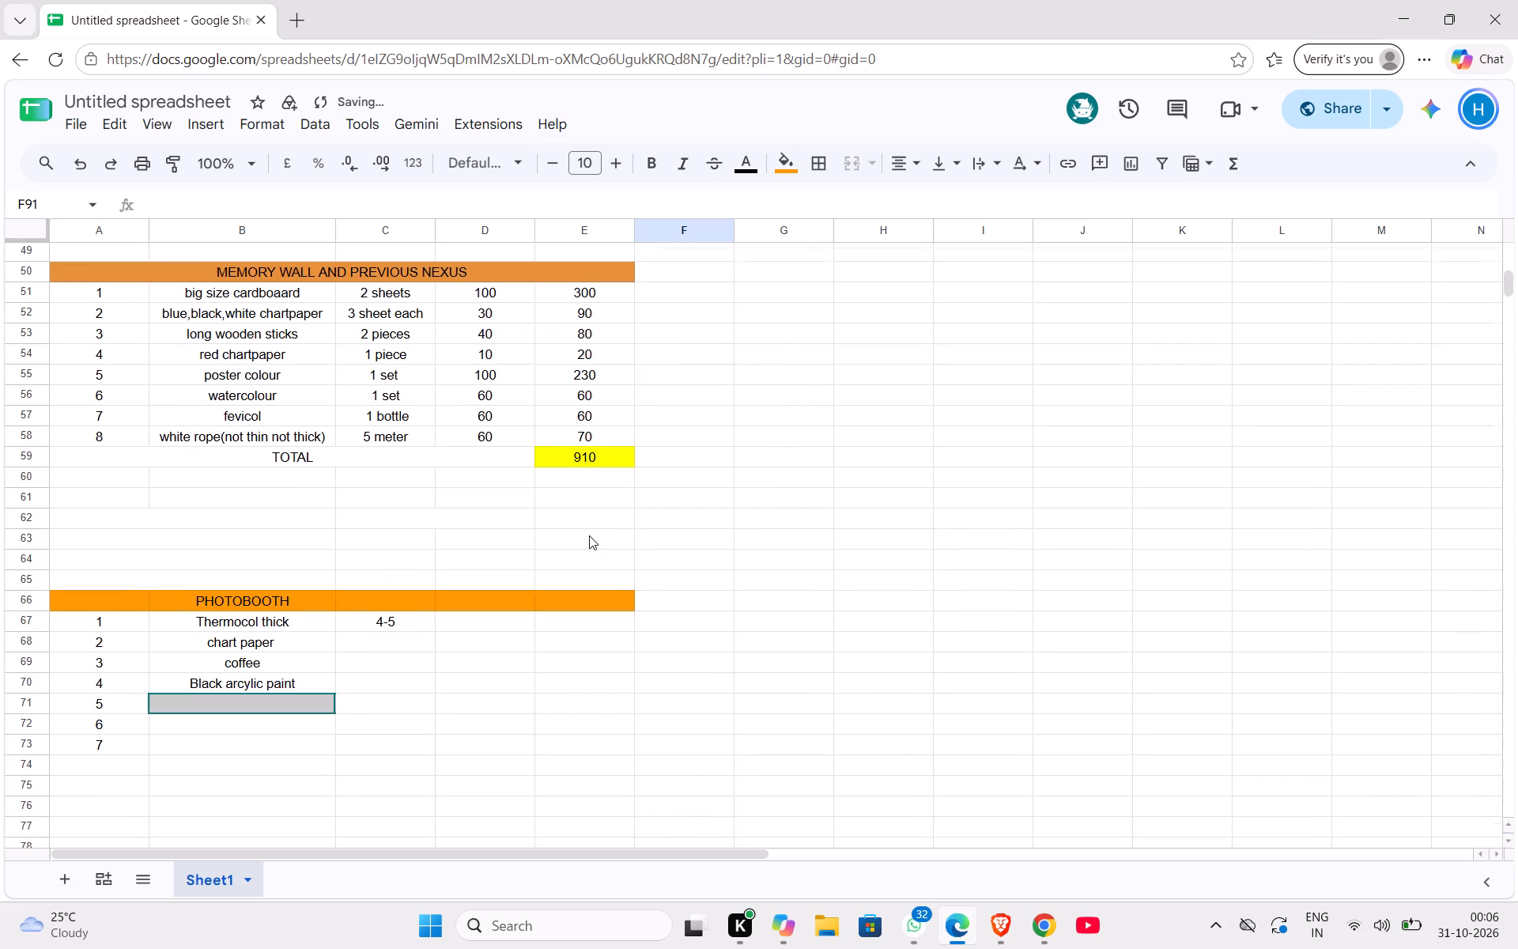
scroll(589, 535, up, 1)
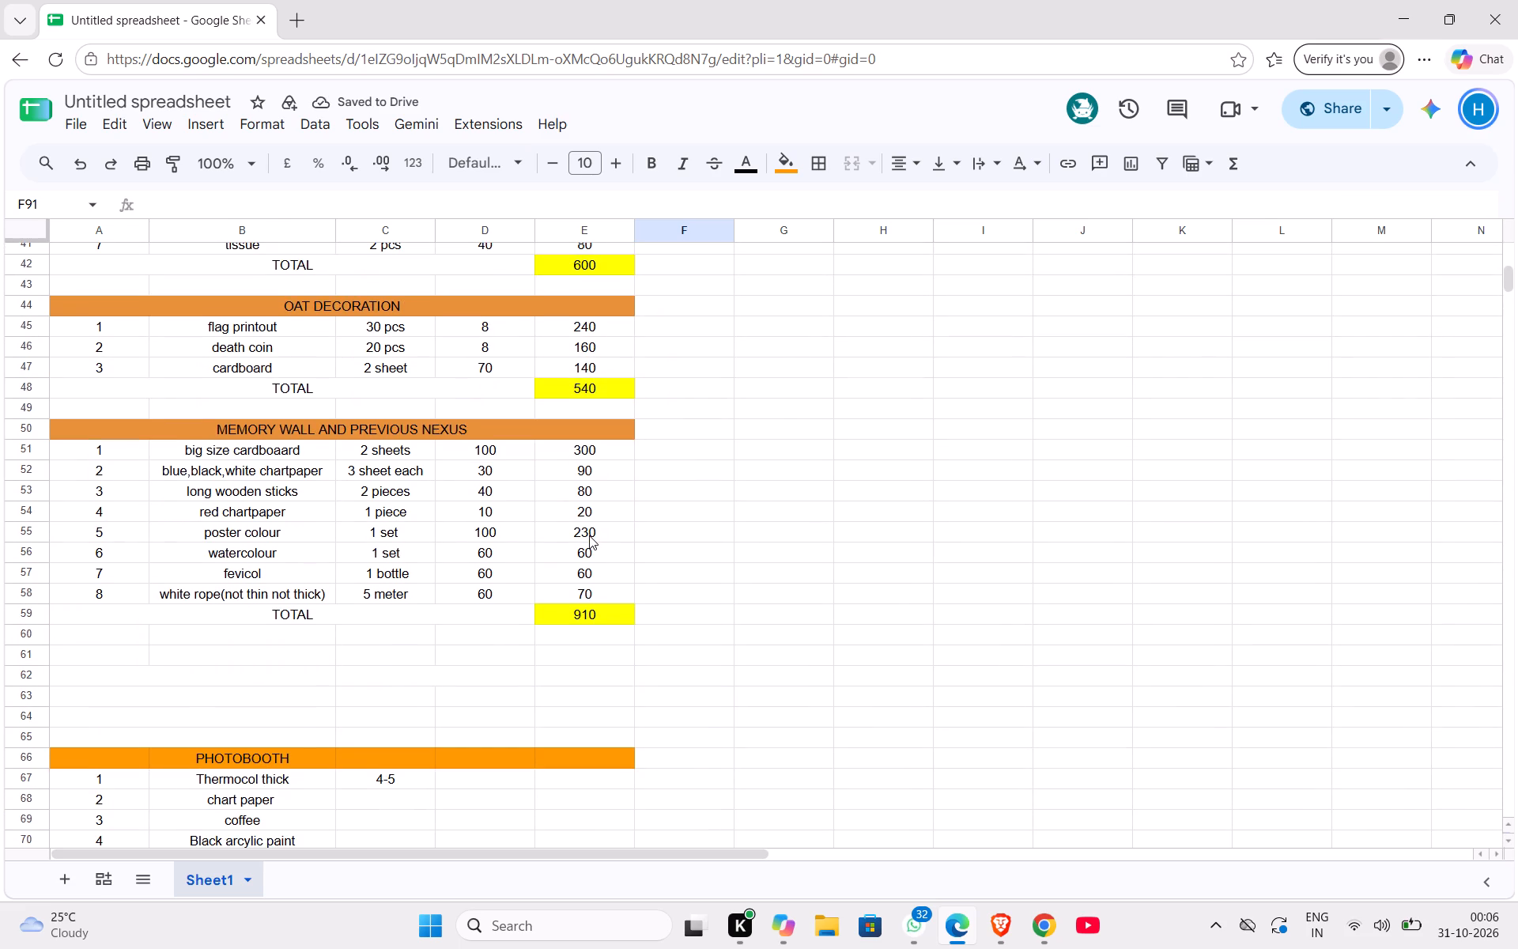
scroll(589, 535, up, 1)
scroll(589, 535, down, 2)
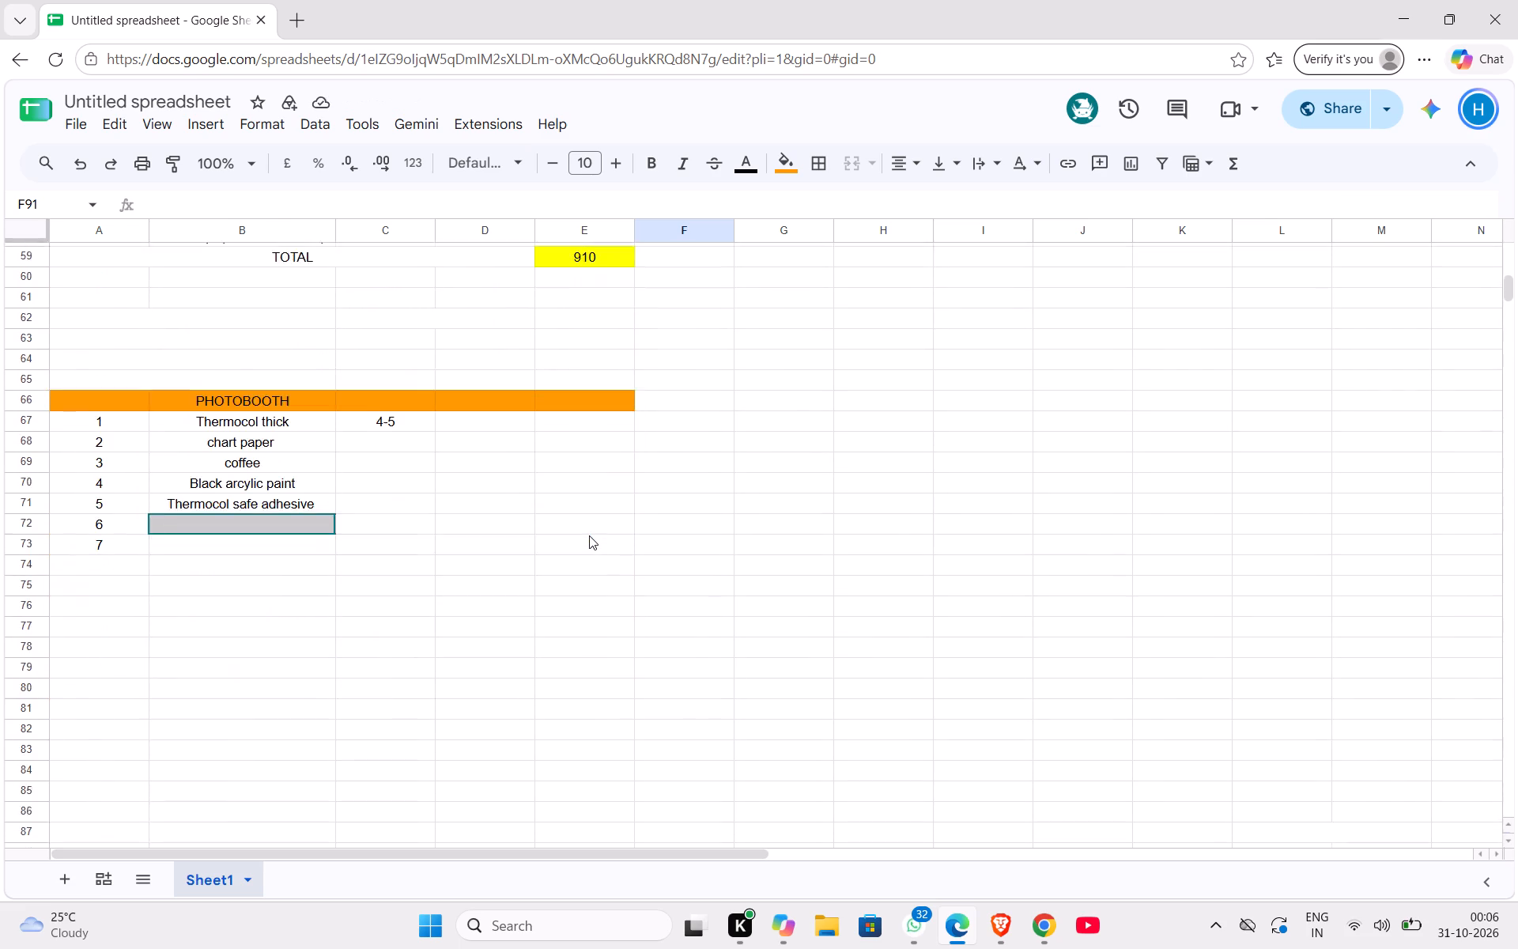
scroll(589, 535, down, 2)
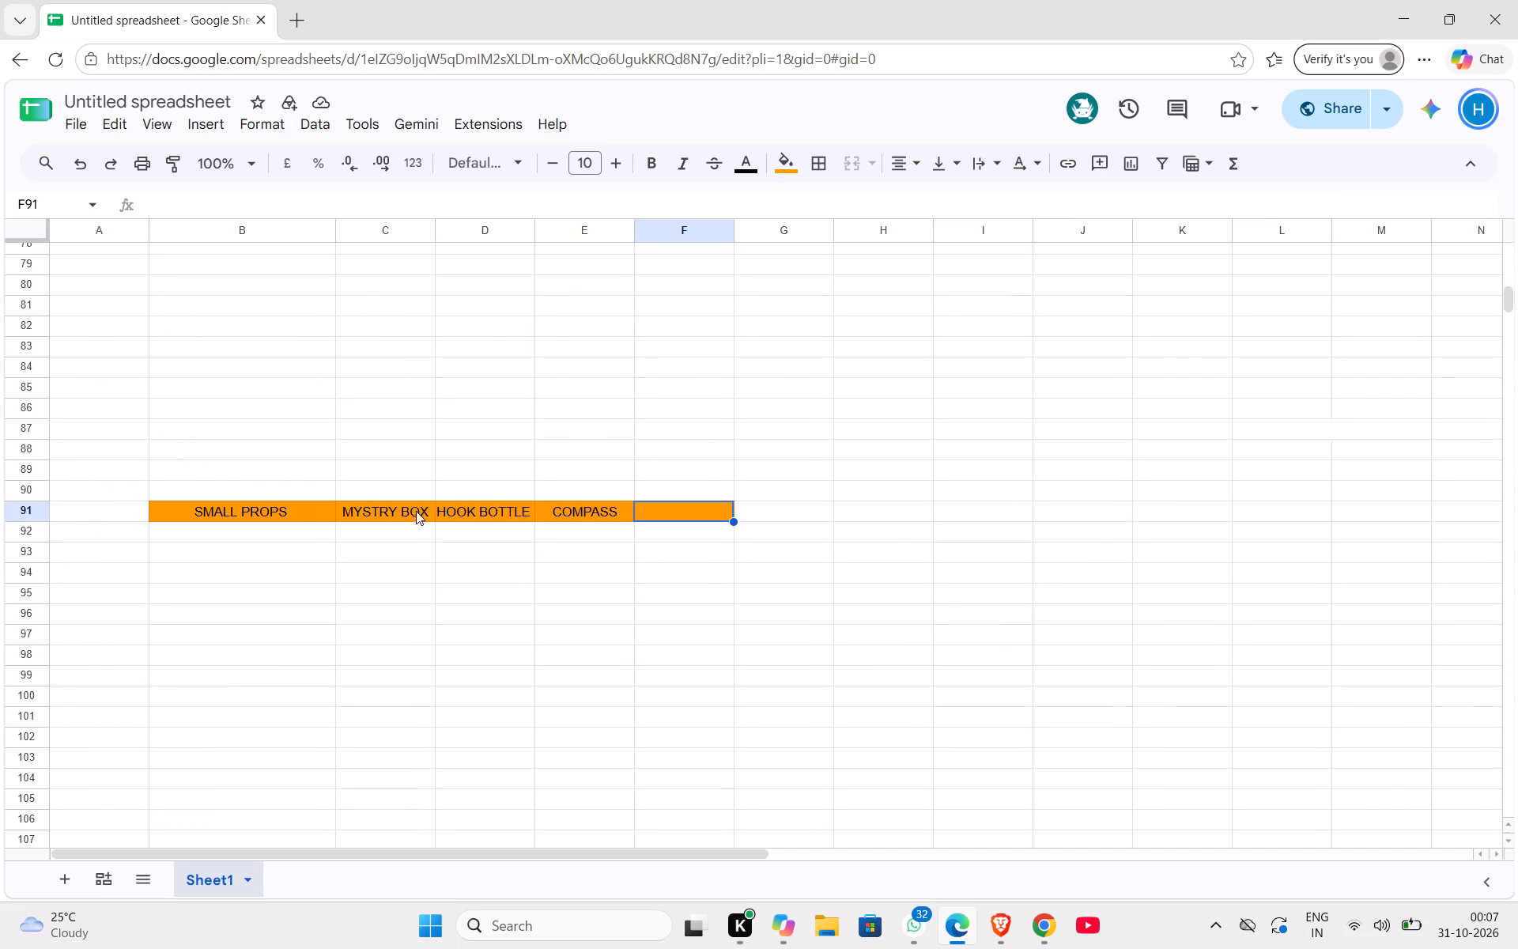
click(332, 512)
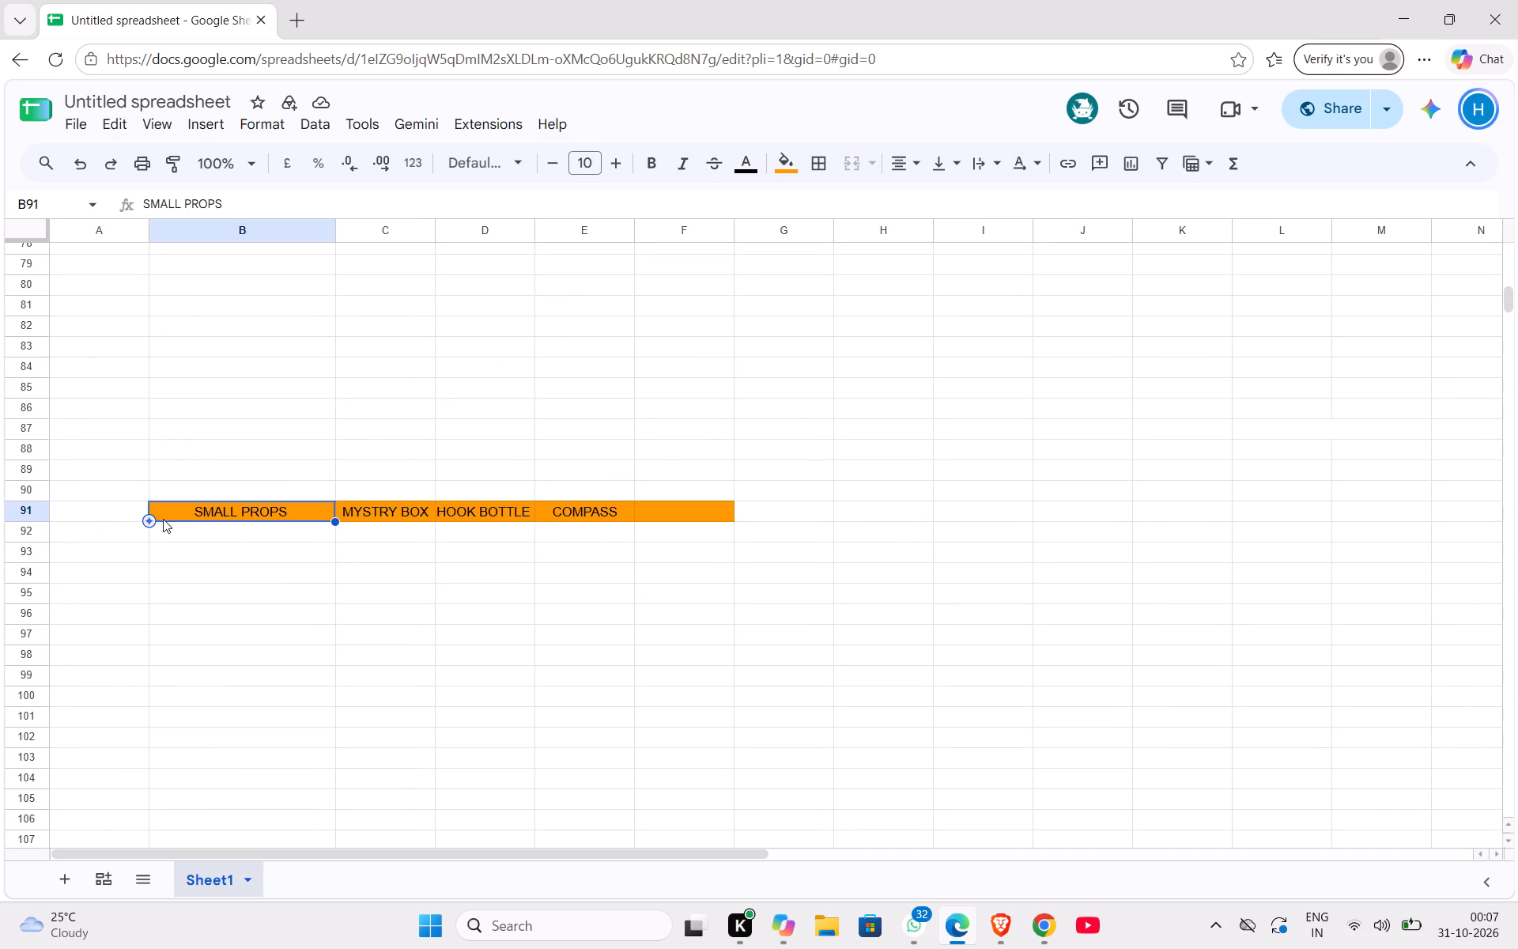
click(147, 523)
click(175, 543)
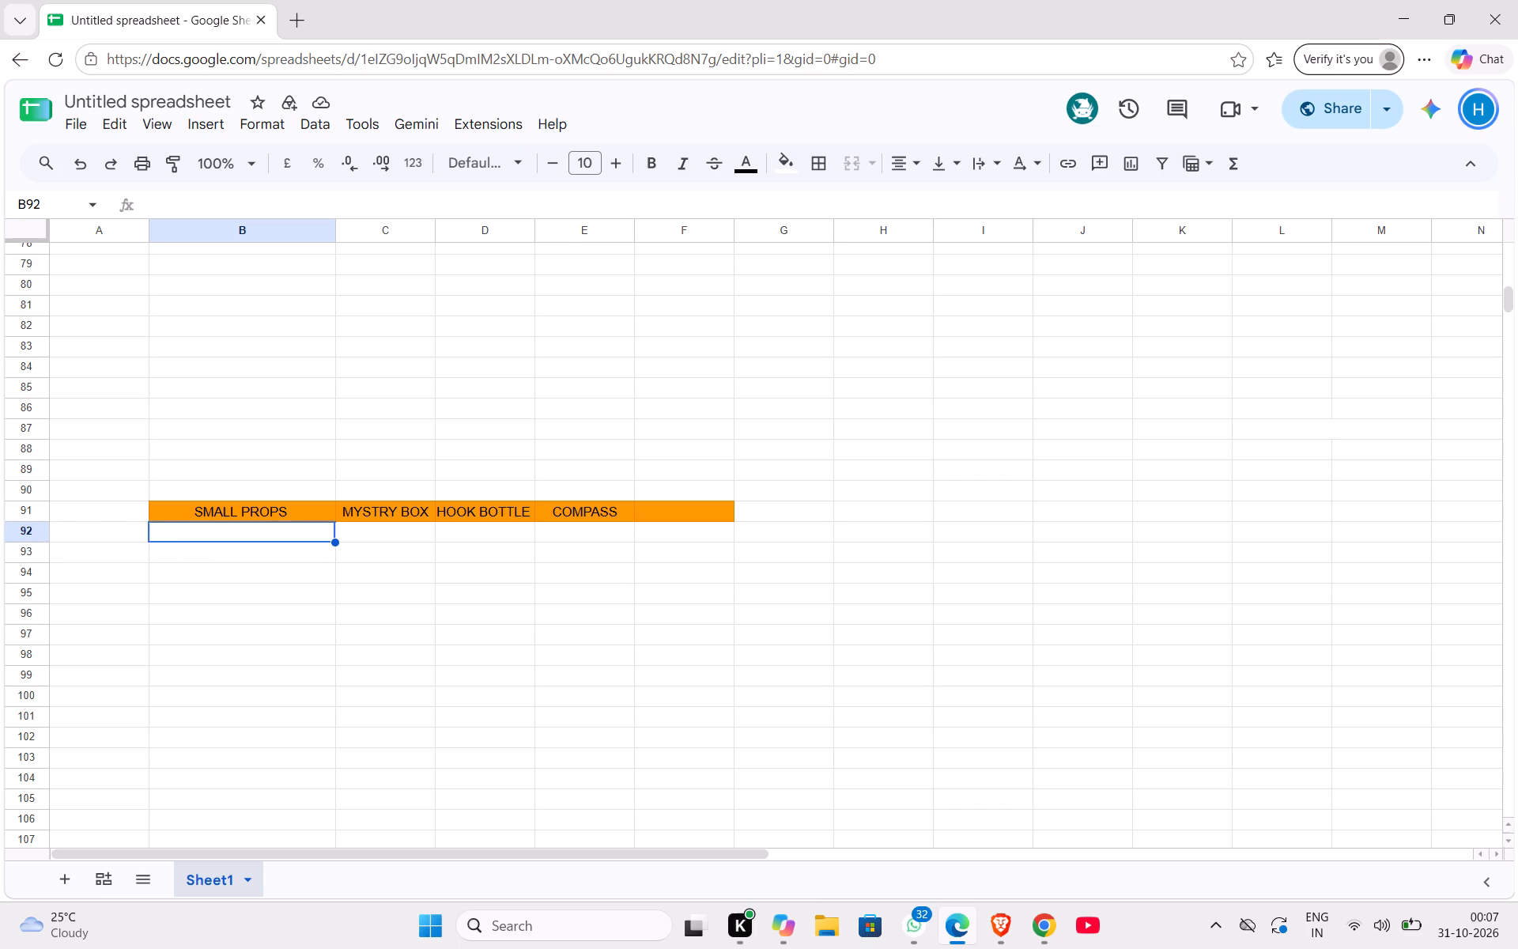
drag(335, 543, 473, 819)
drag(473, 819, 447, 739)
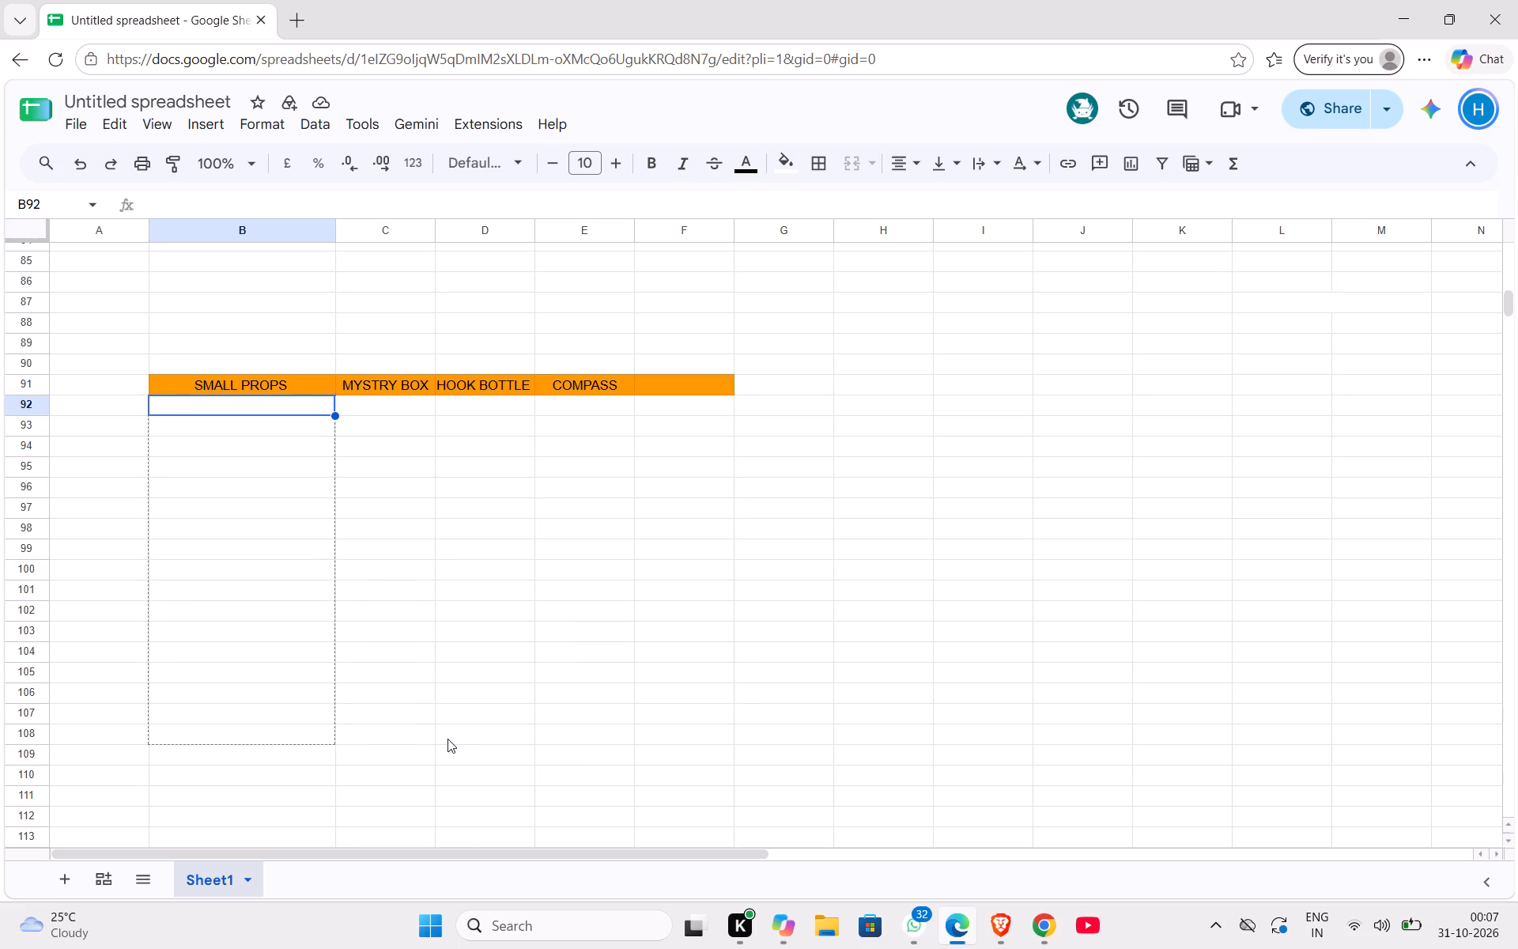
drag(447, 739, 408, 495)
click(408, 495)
Fill cell A91, beside the SMALL PROPS heading, with the same orange as the rest of the heading row.
scroll(373, 580, up, 1)
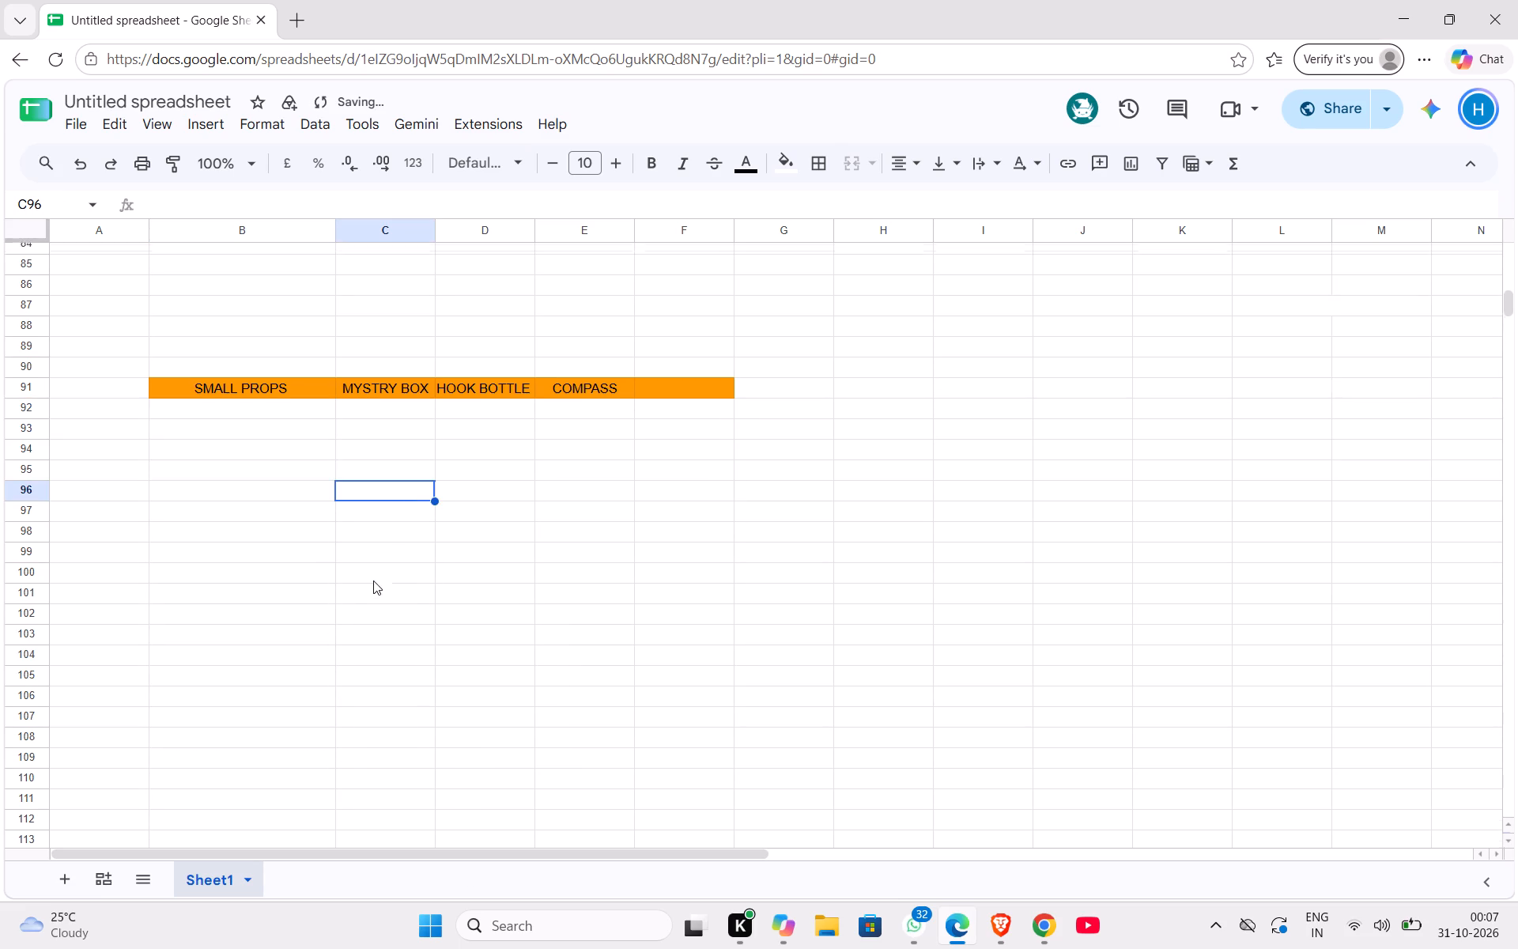
scroll(373, 580, up, 5)
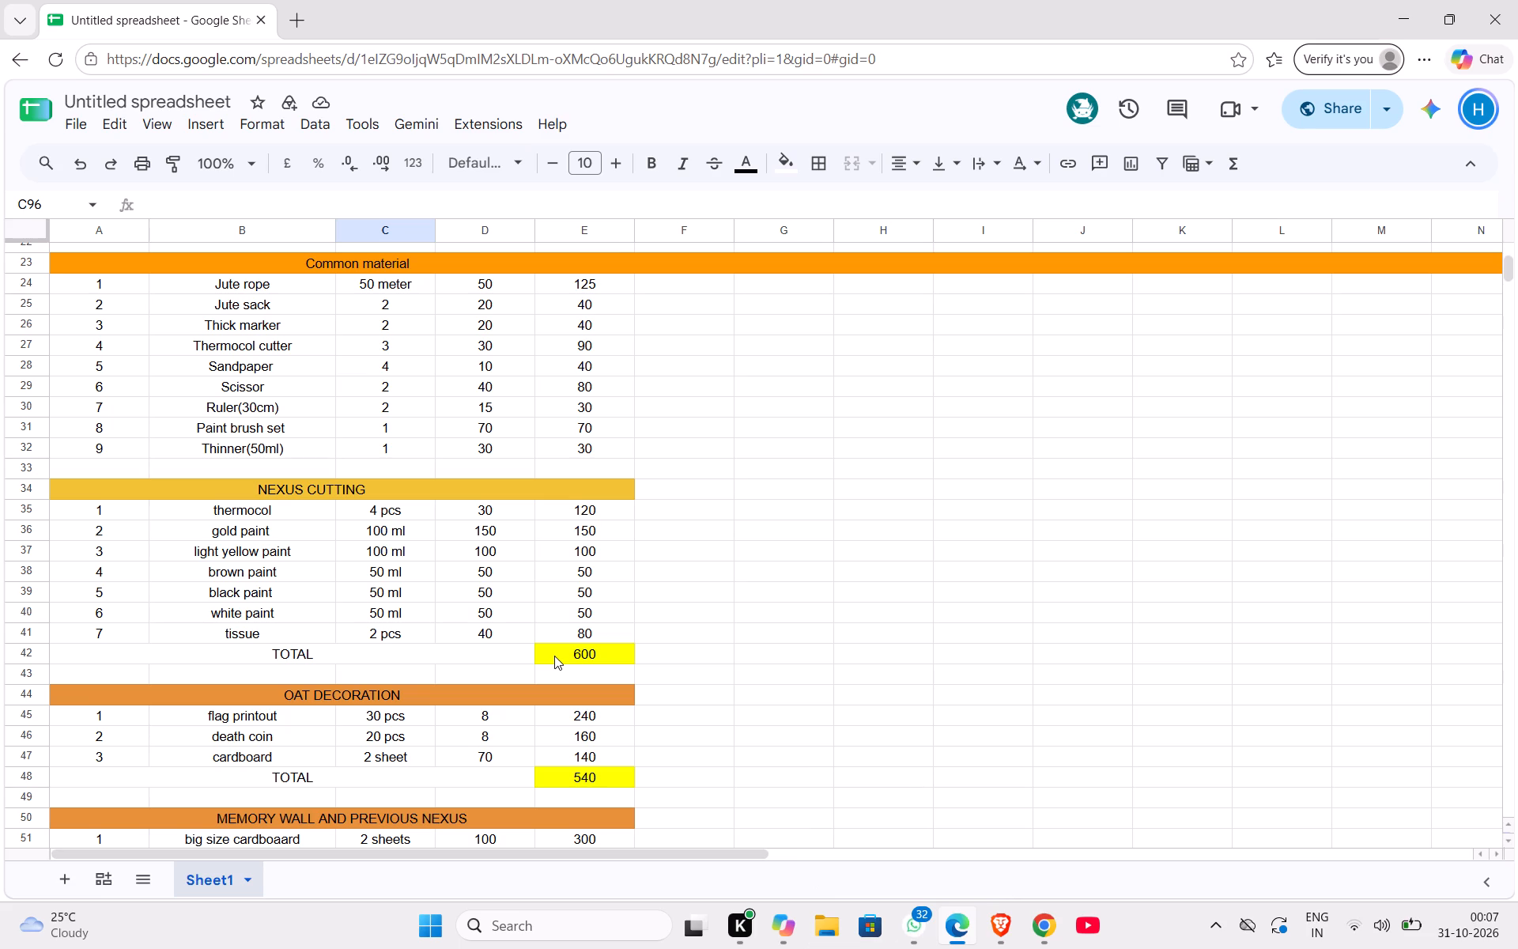
scroll(259, 807, down, 2)
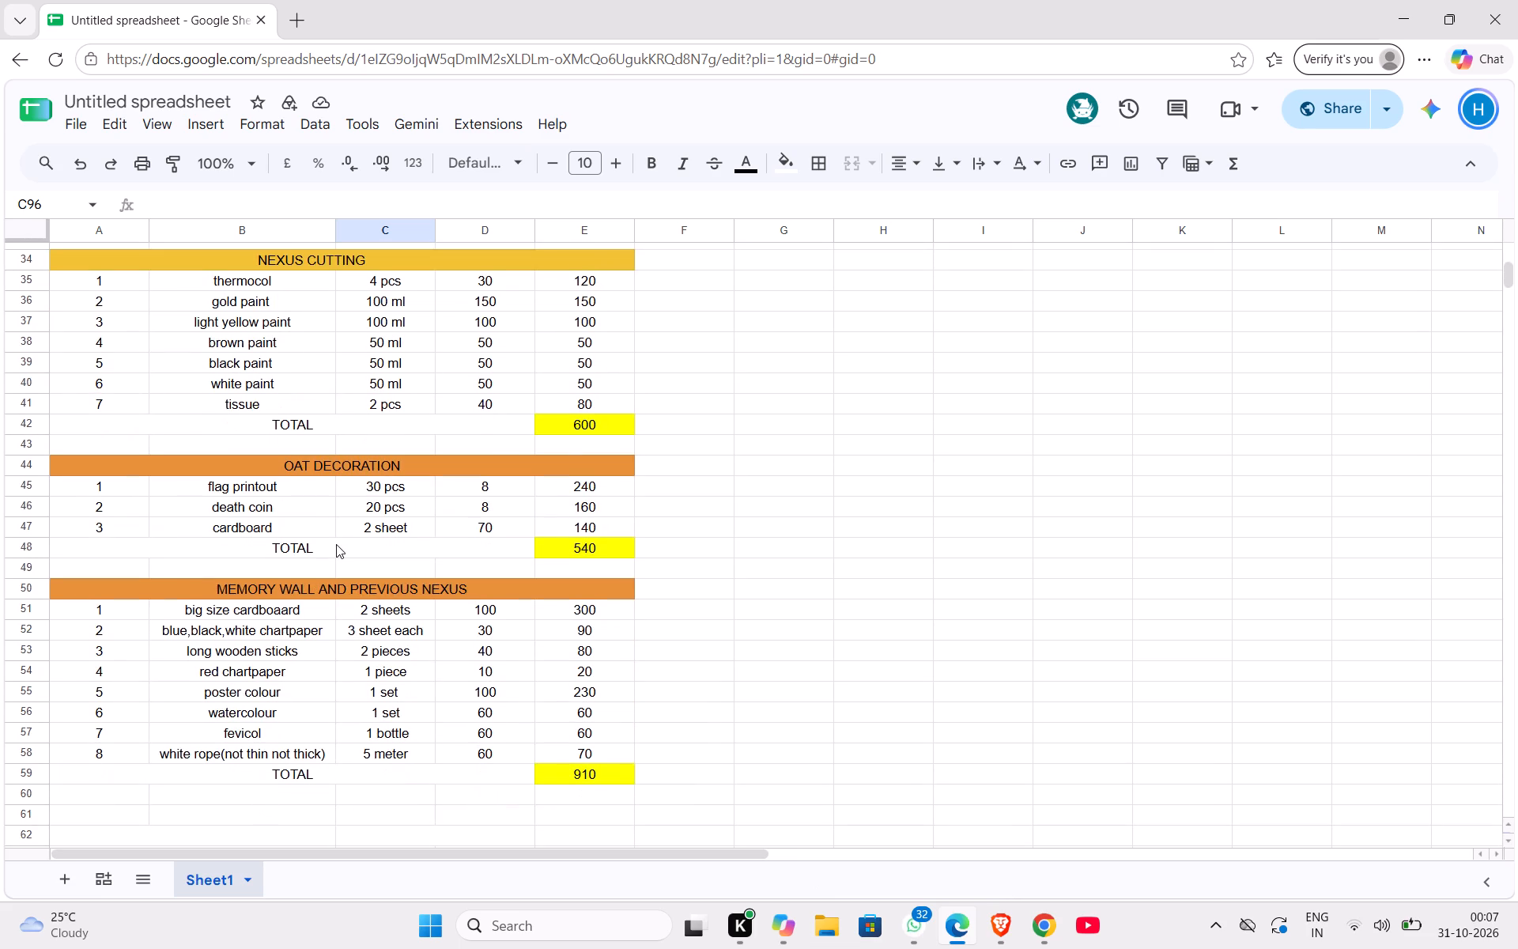
scroll(336, 544, down, 4)
scroll(291, 671, down, 1)
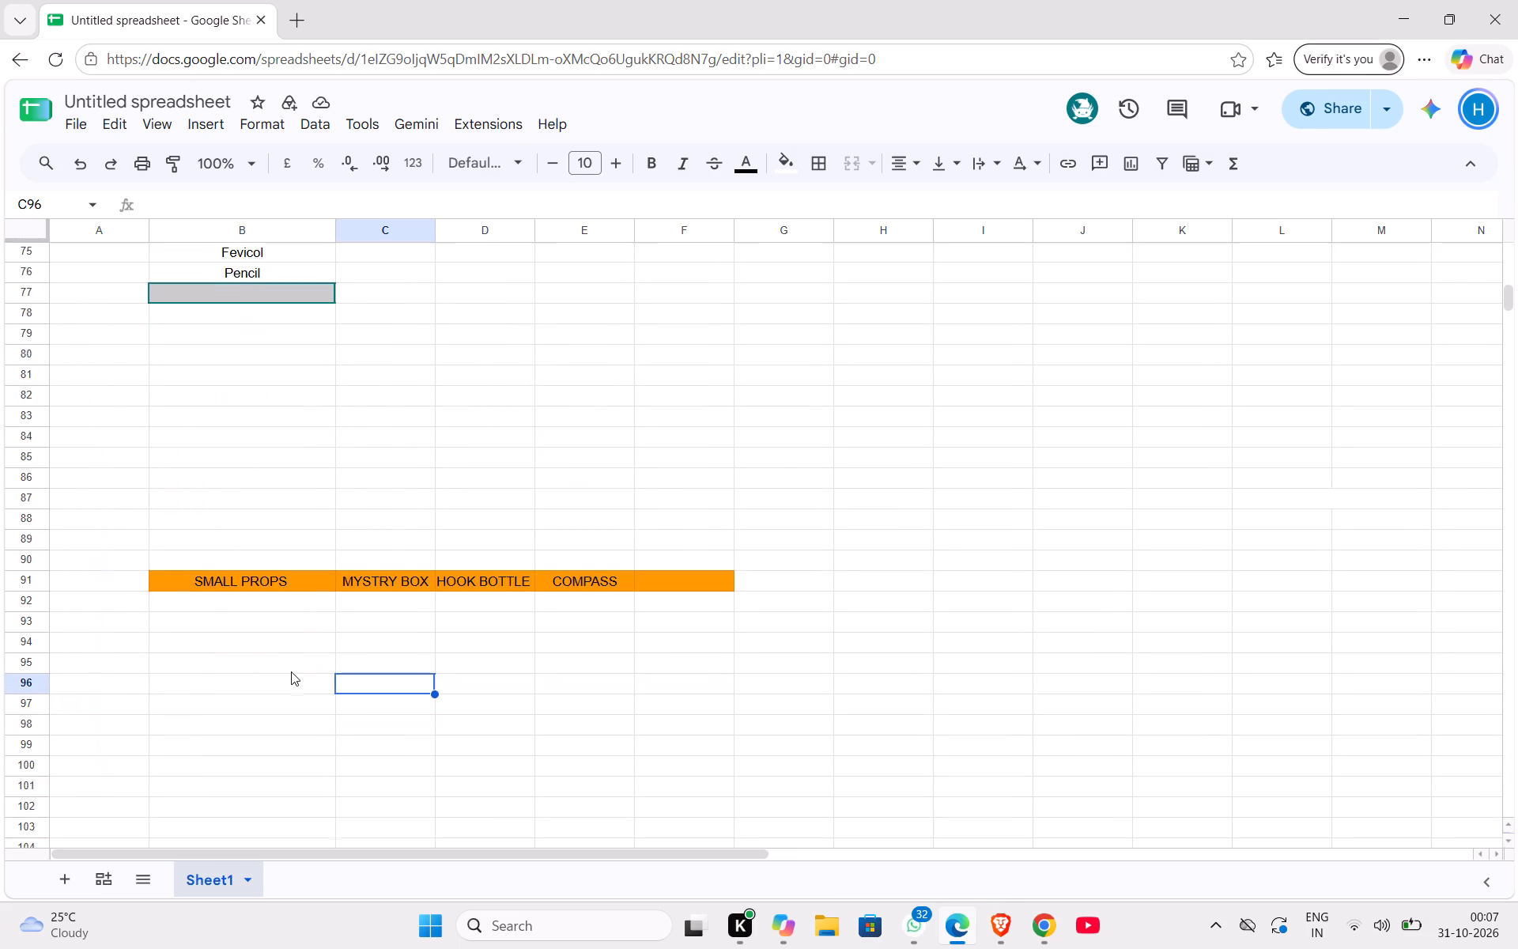
click(143, 581)
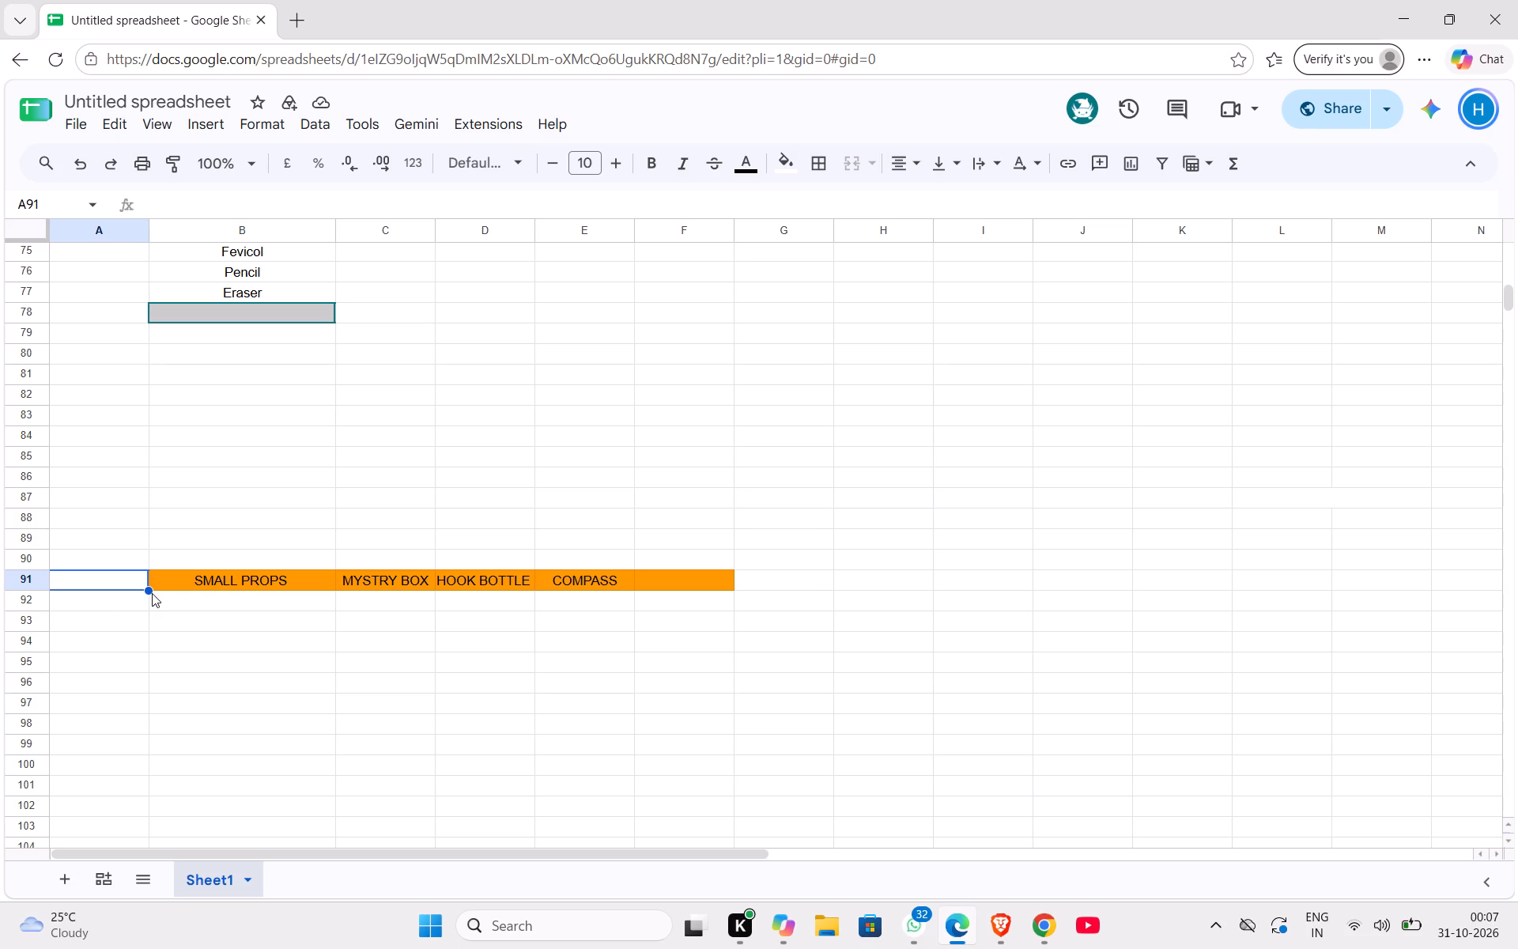
drag(146, 588, 77, 588)
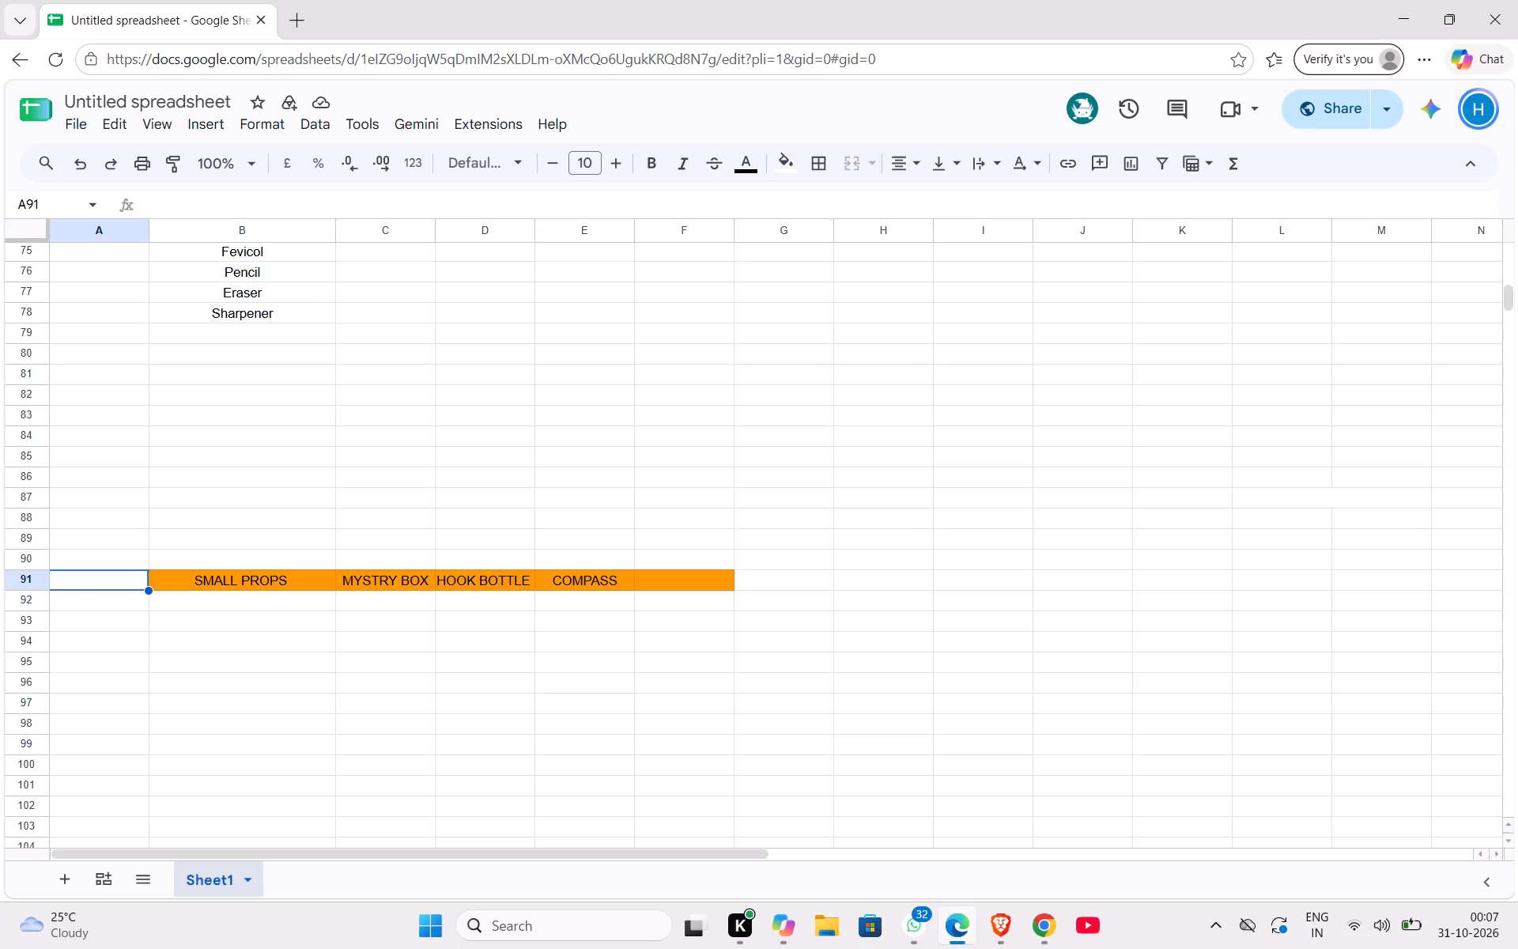
click(772, 173)
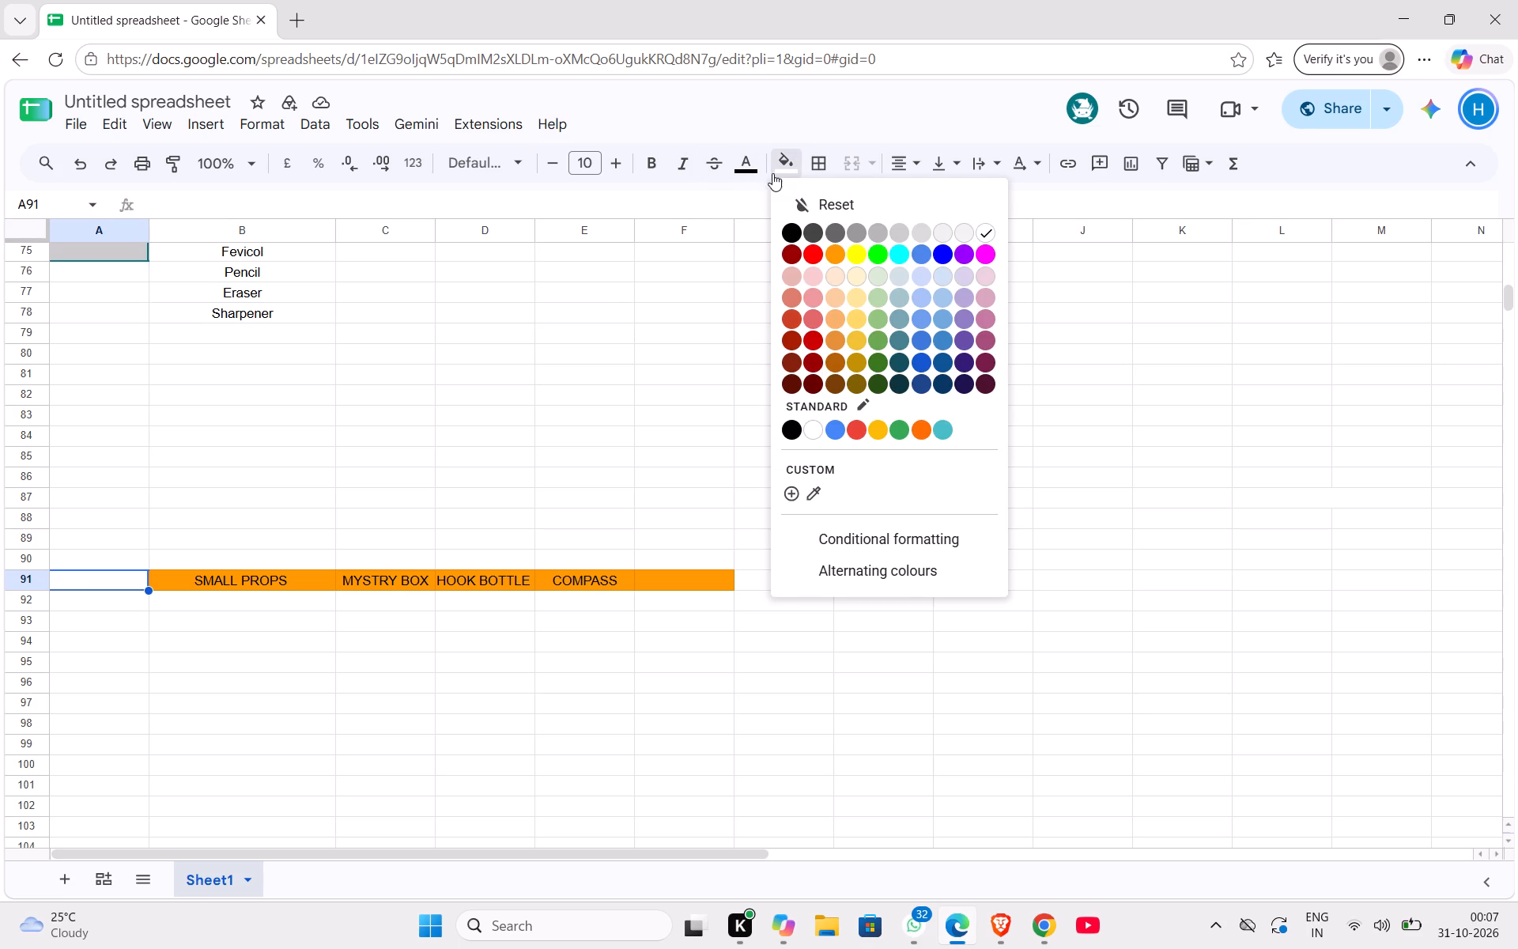
click(831, 256)
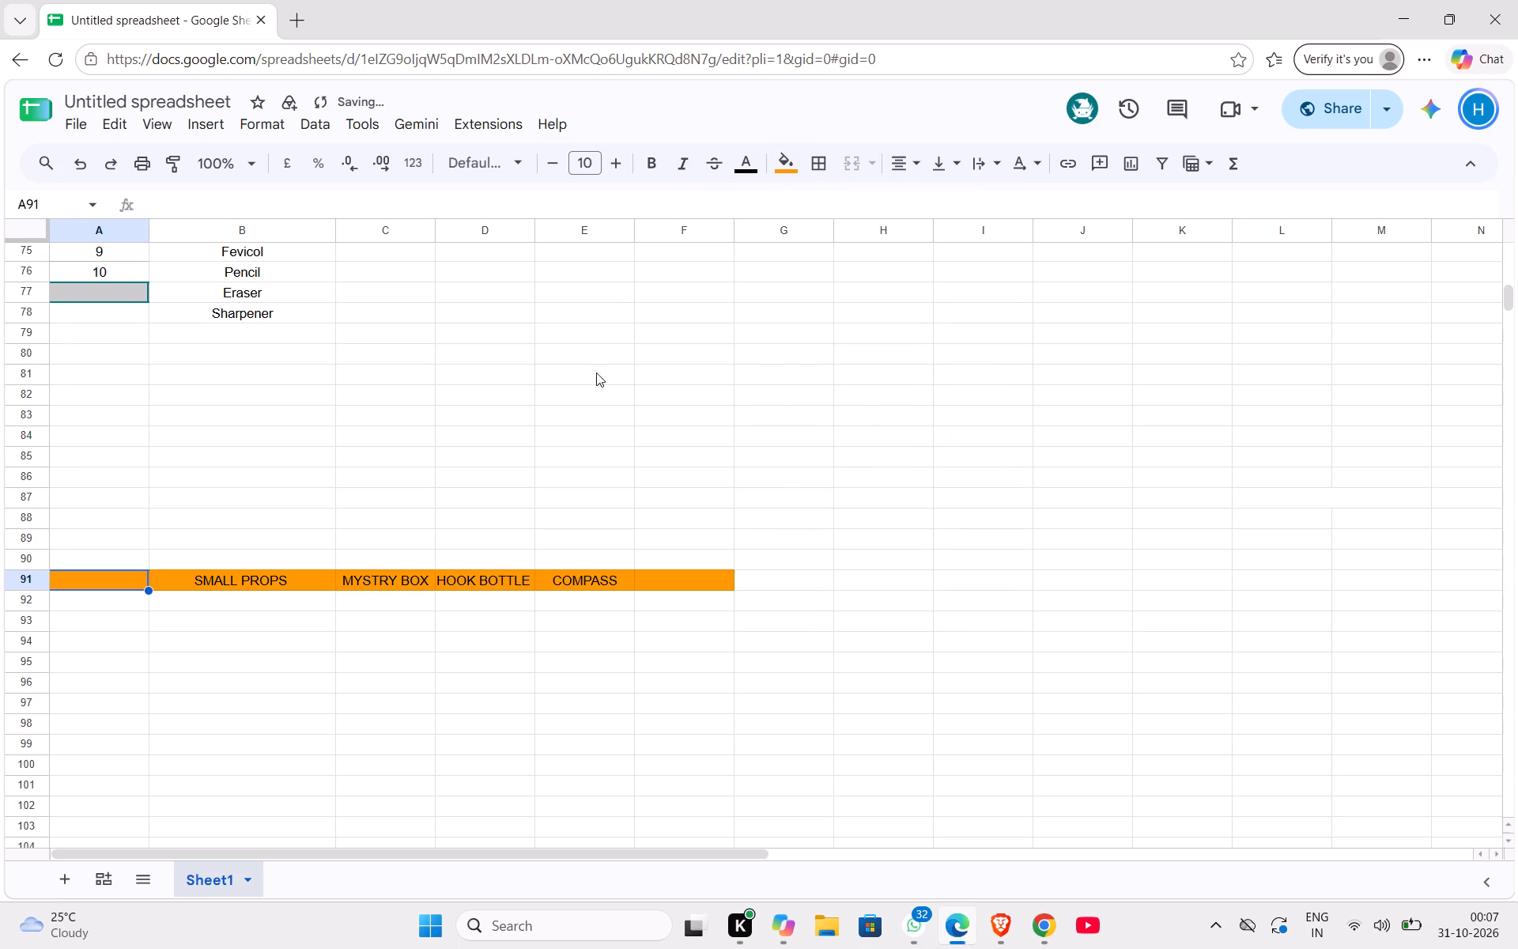
click(591, 372)
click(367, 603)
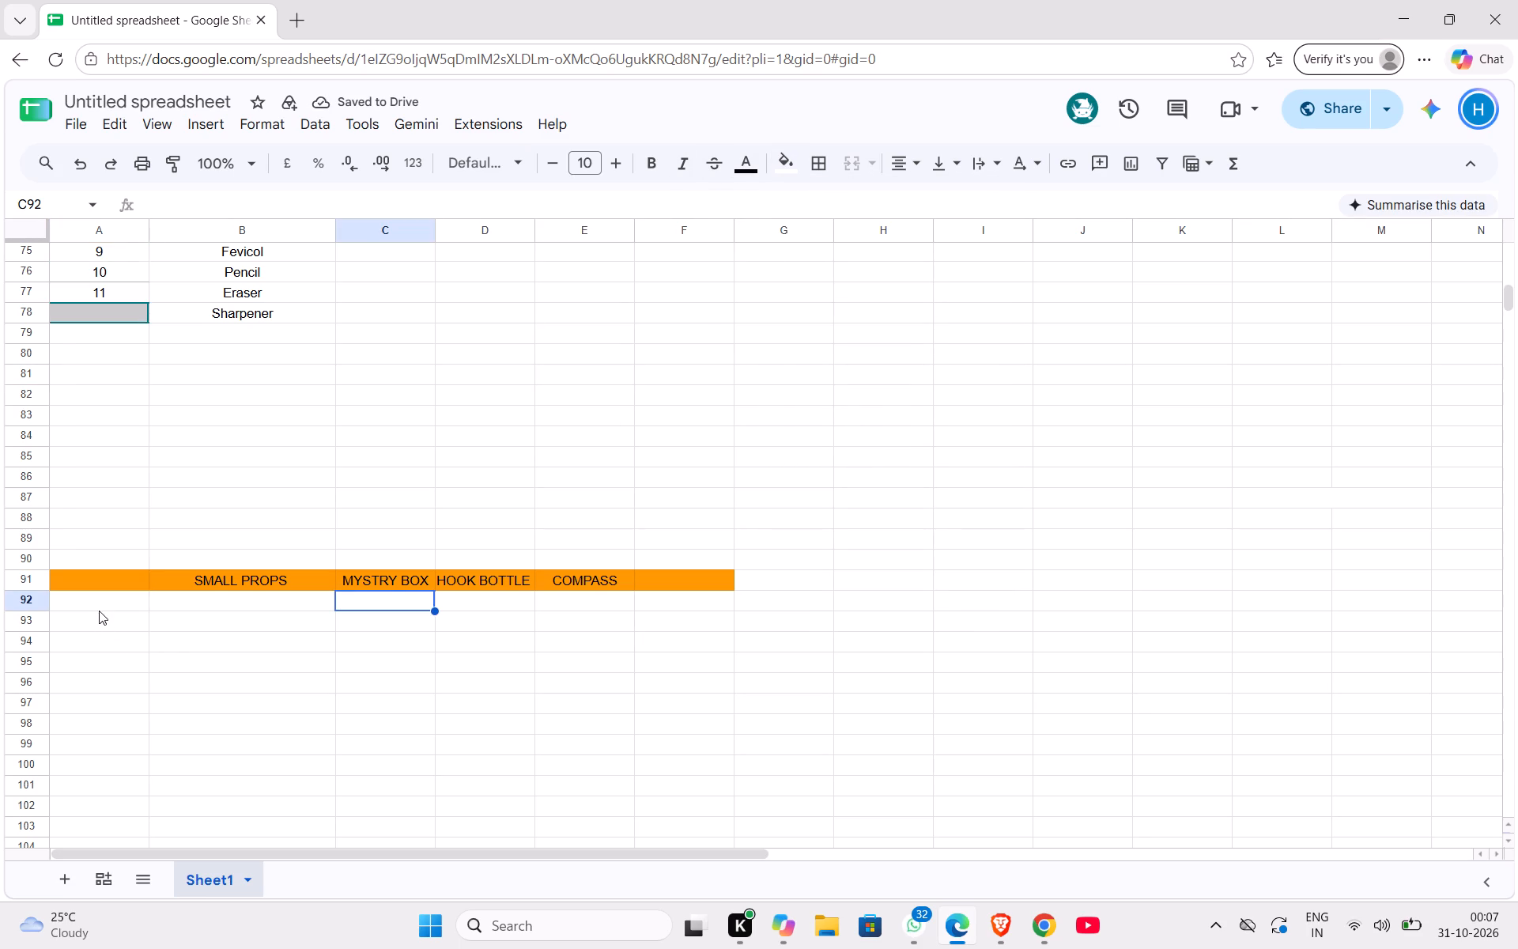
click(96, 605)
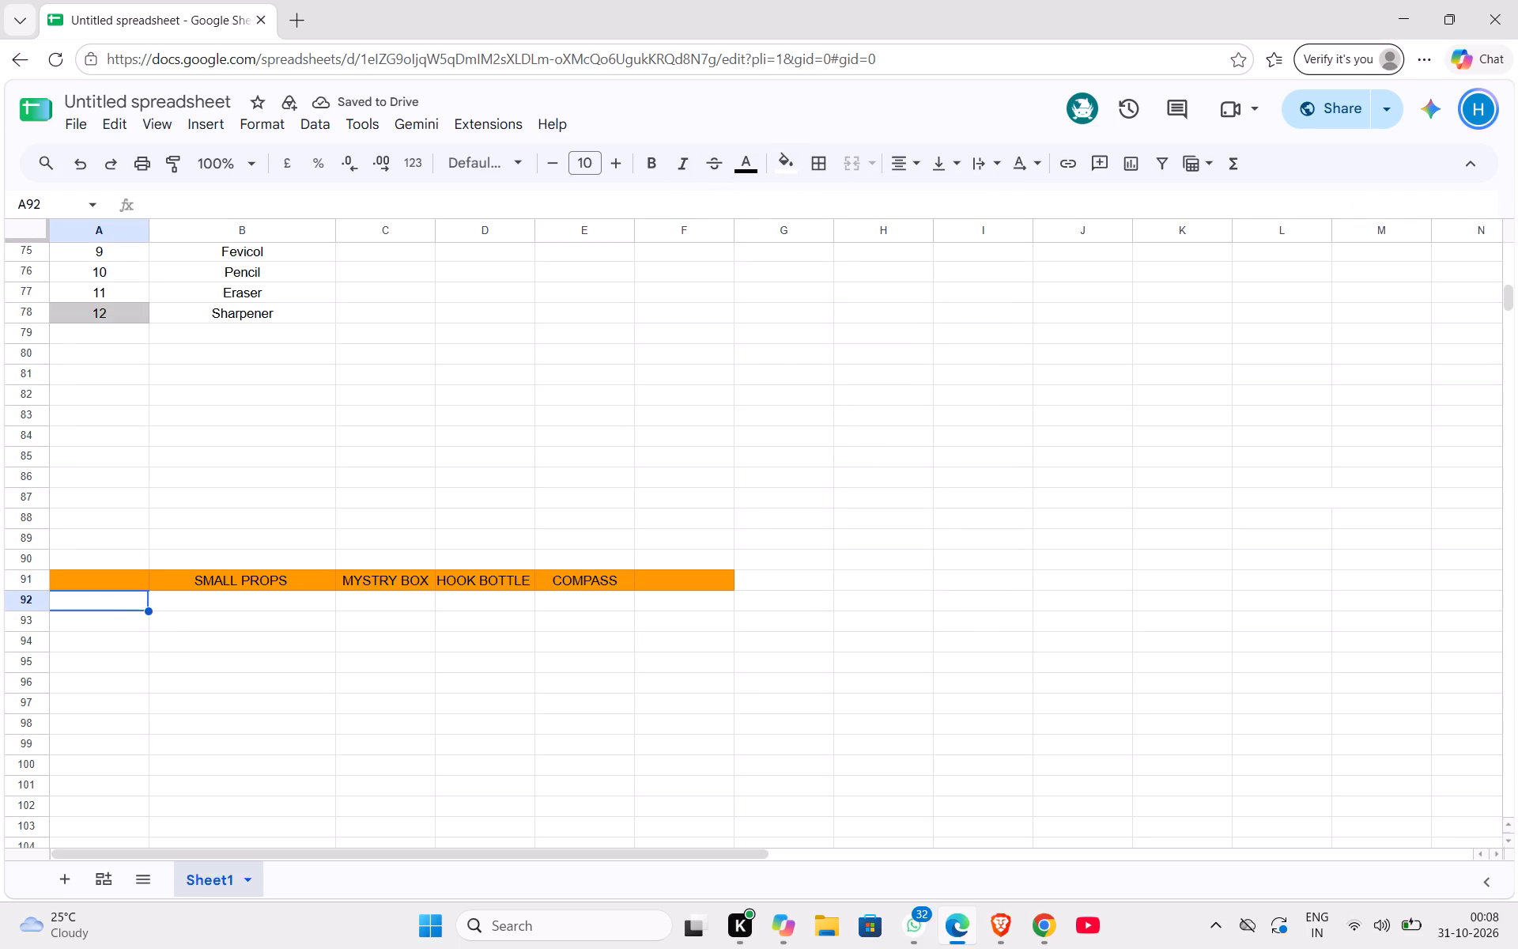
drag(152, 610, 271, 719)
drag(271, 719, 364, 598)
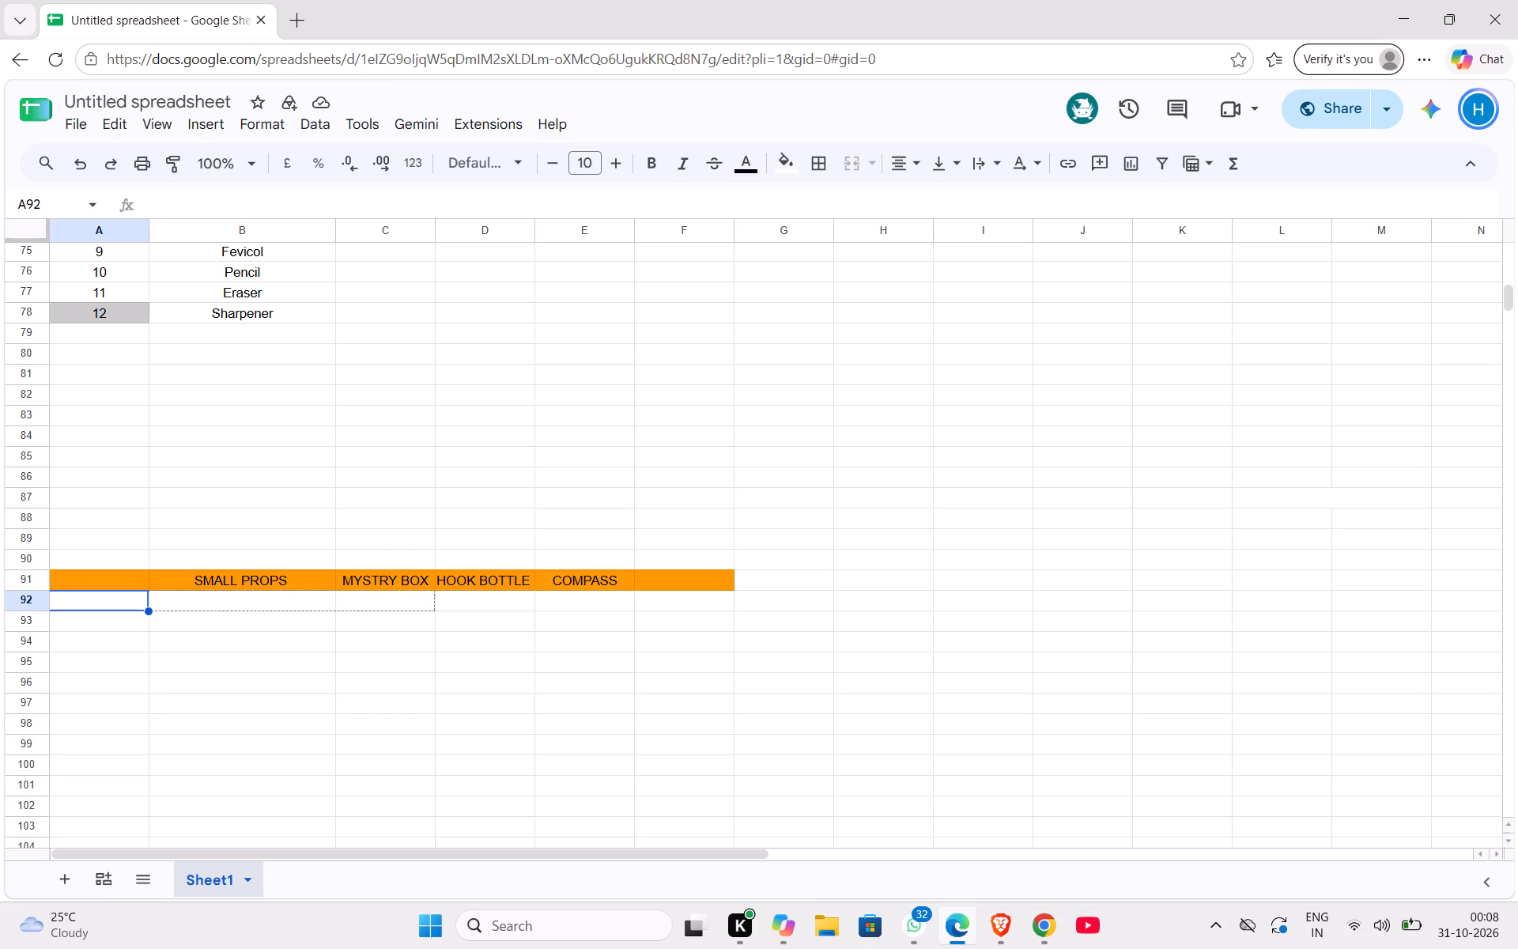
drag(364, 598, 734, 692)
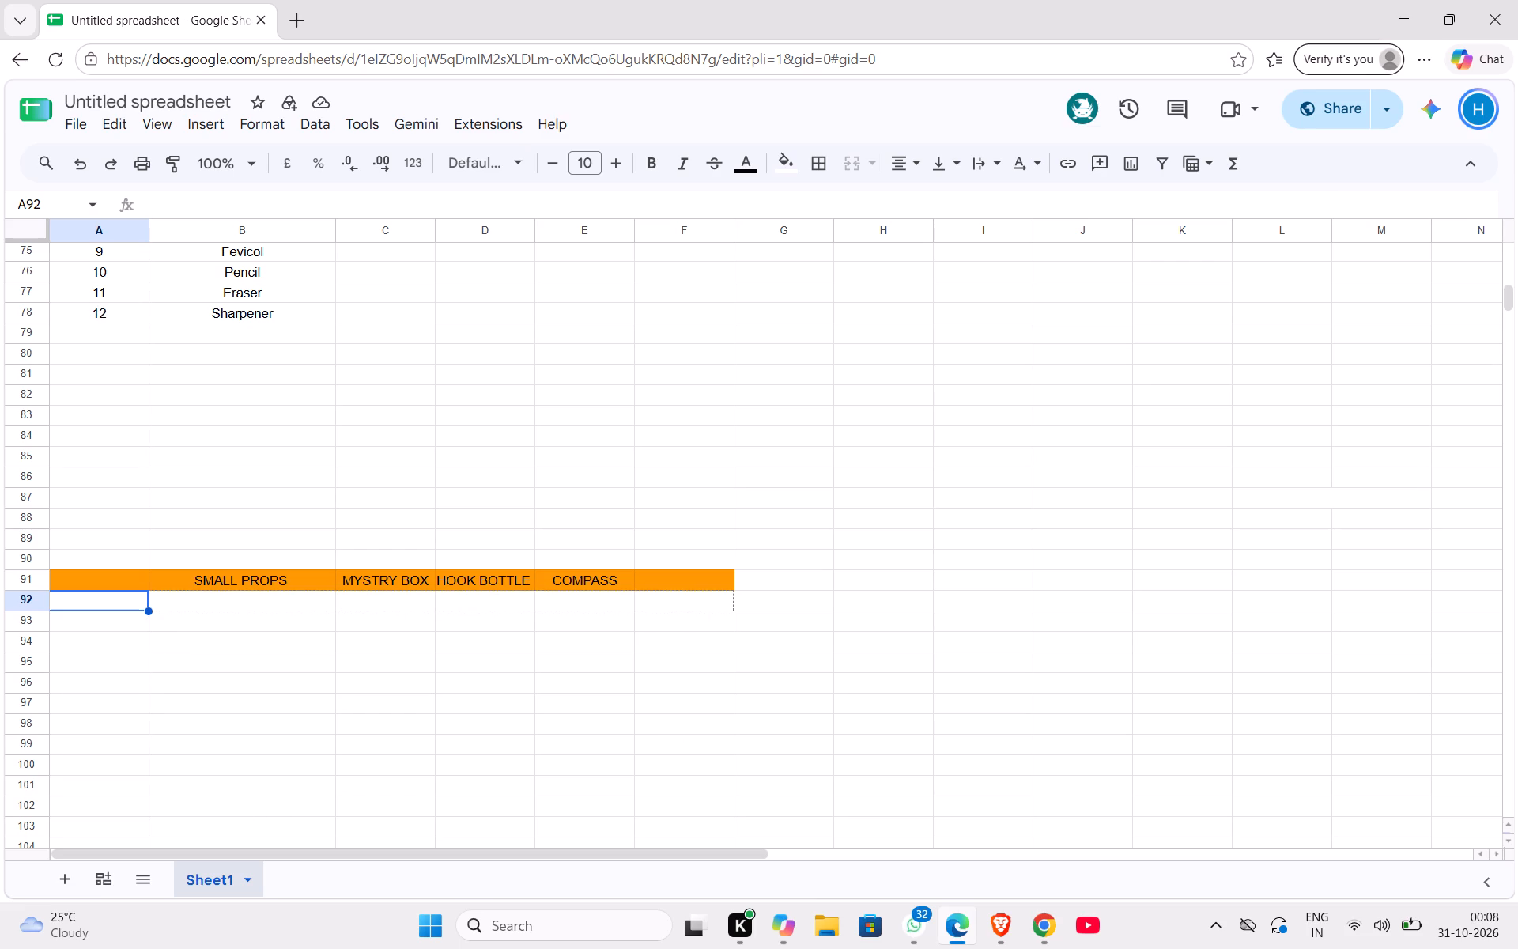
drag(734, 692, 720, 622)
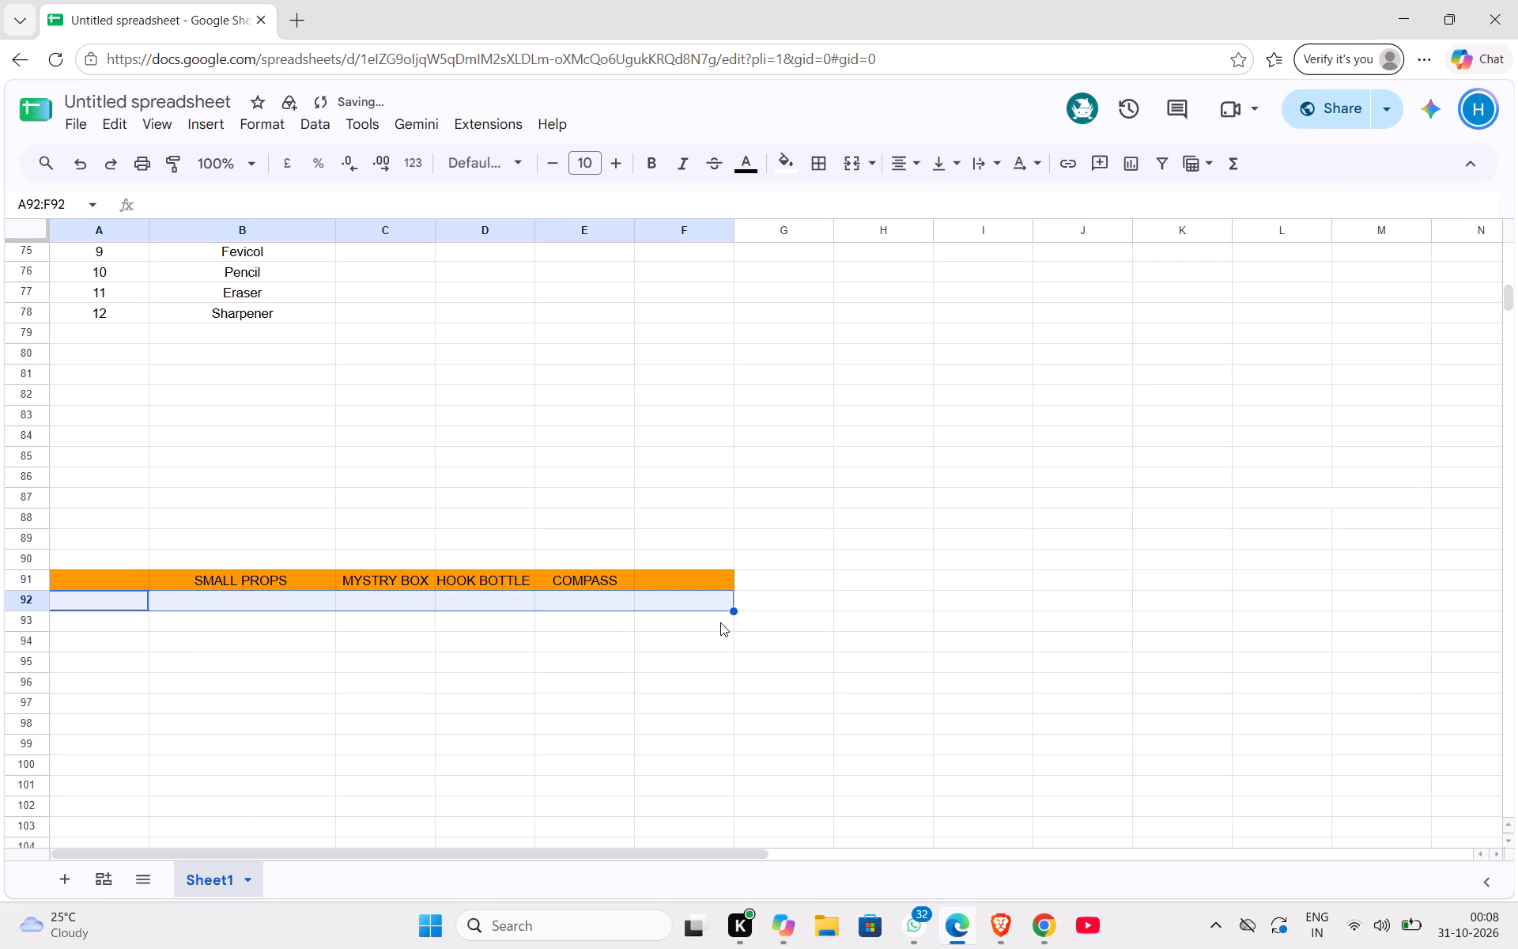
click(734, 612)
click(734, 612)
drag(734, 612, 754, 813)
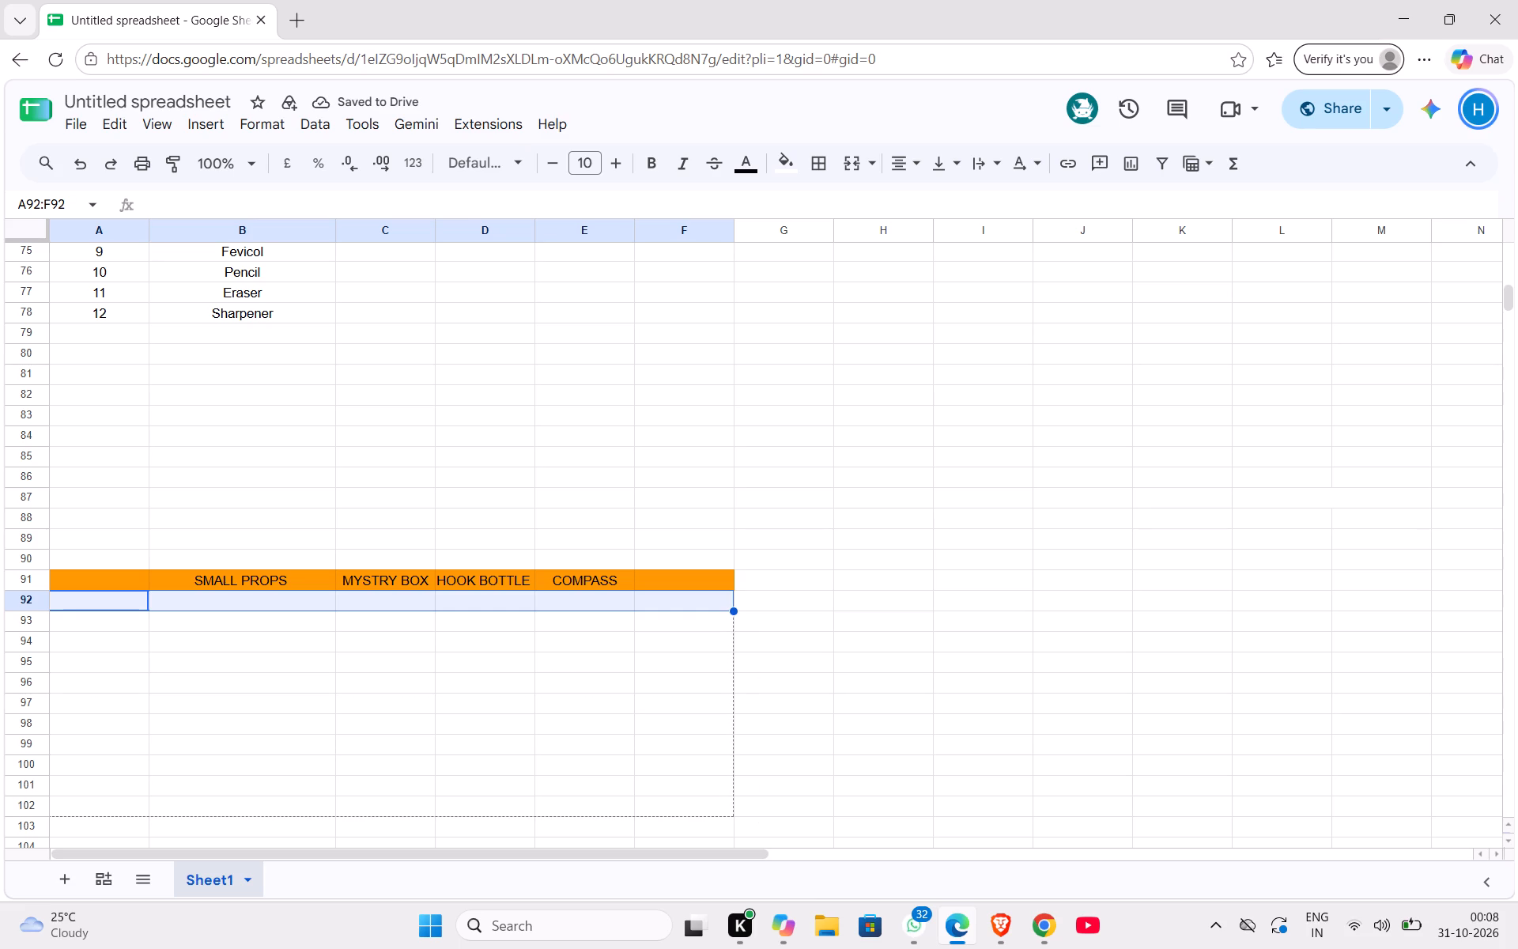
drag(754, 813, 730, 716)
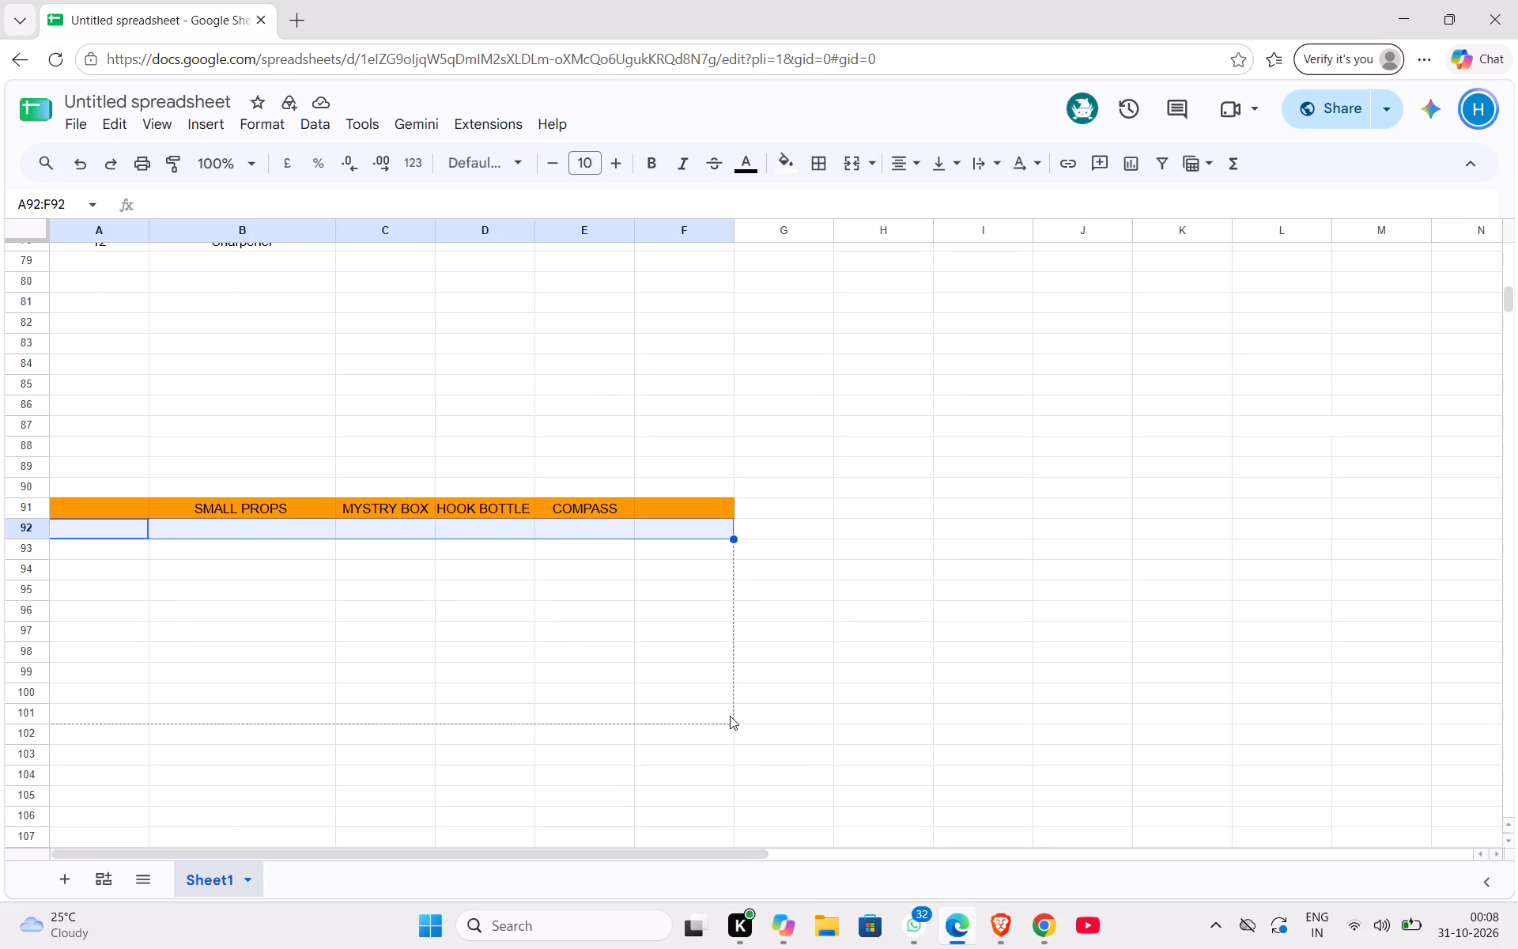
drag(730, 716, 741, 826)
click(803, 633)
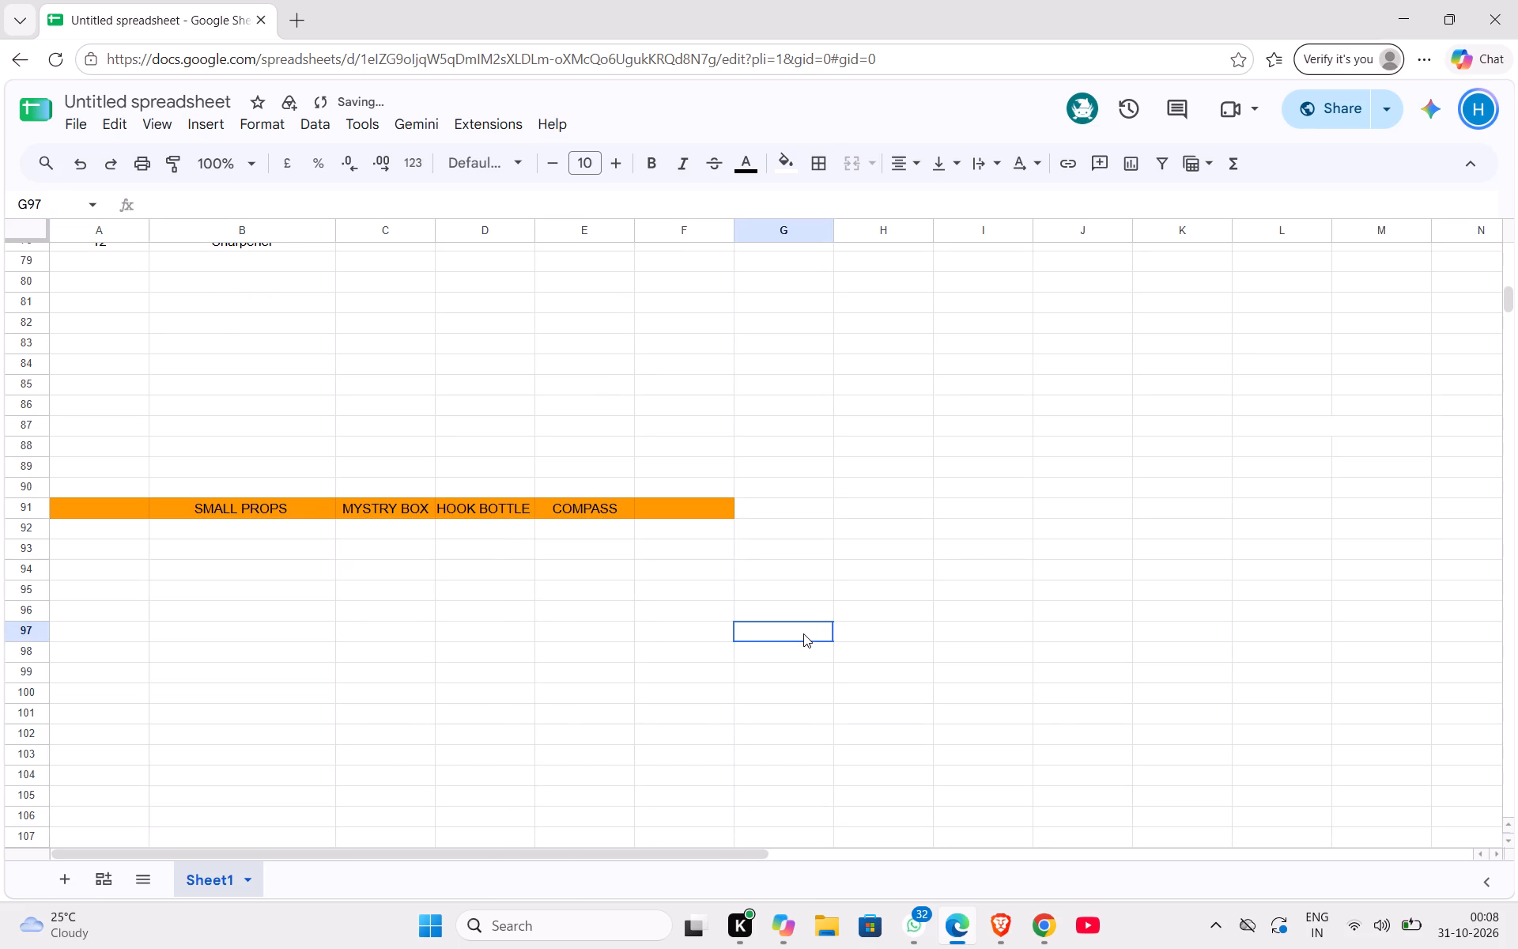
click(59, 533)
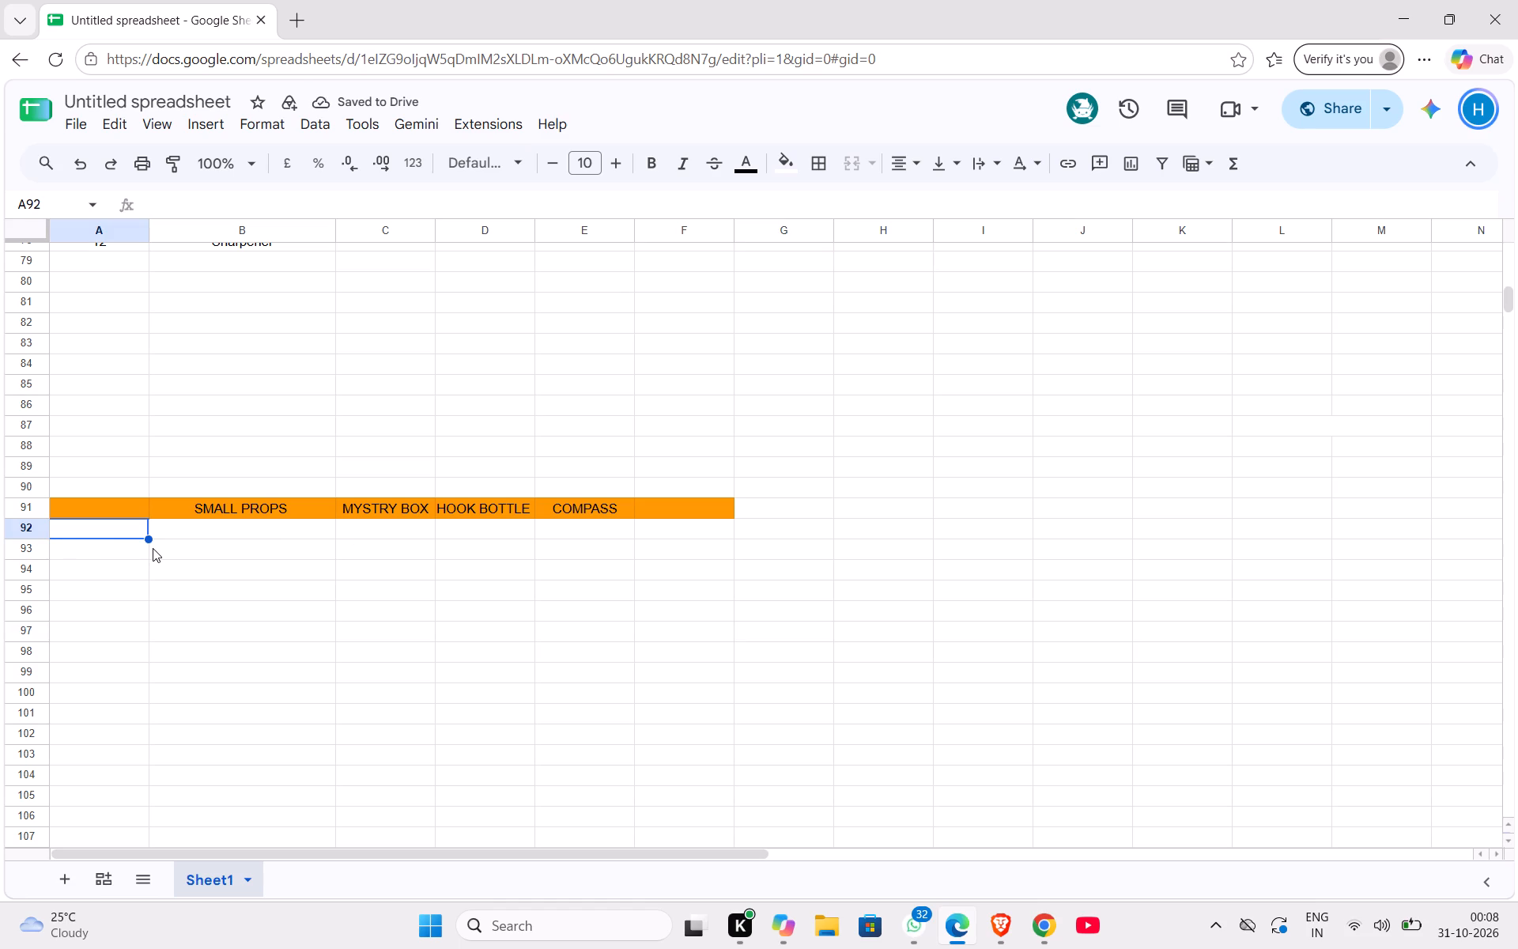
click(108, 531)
Number the rows of the SMALL PROPS section from 1 to 13 down column A in A92:A104.
scroll(204, 330, up, 3)
scroll(204, 330, down, 1)
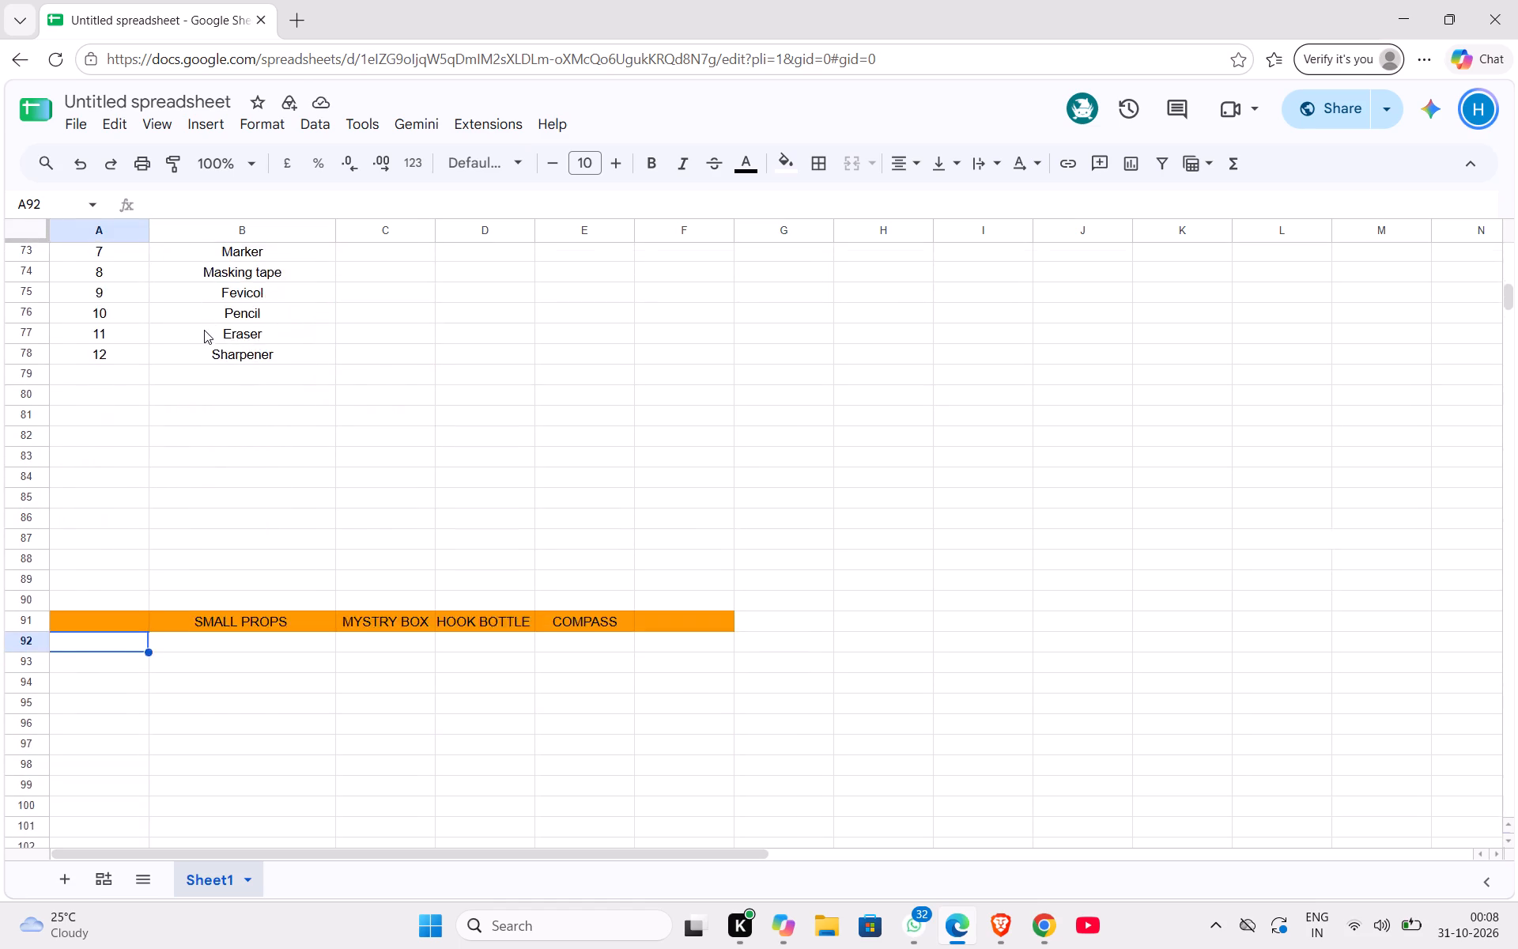
scroll(204, 330, down, 1)
click(104, 516)
key(1)
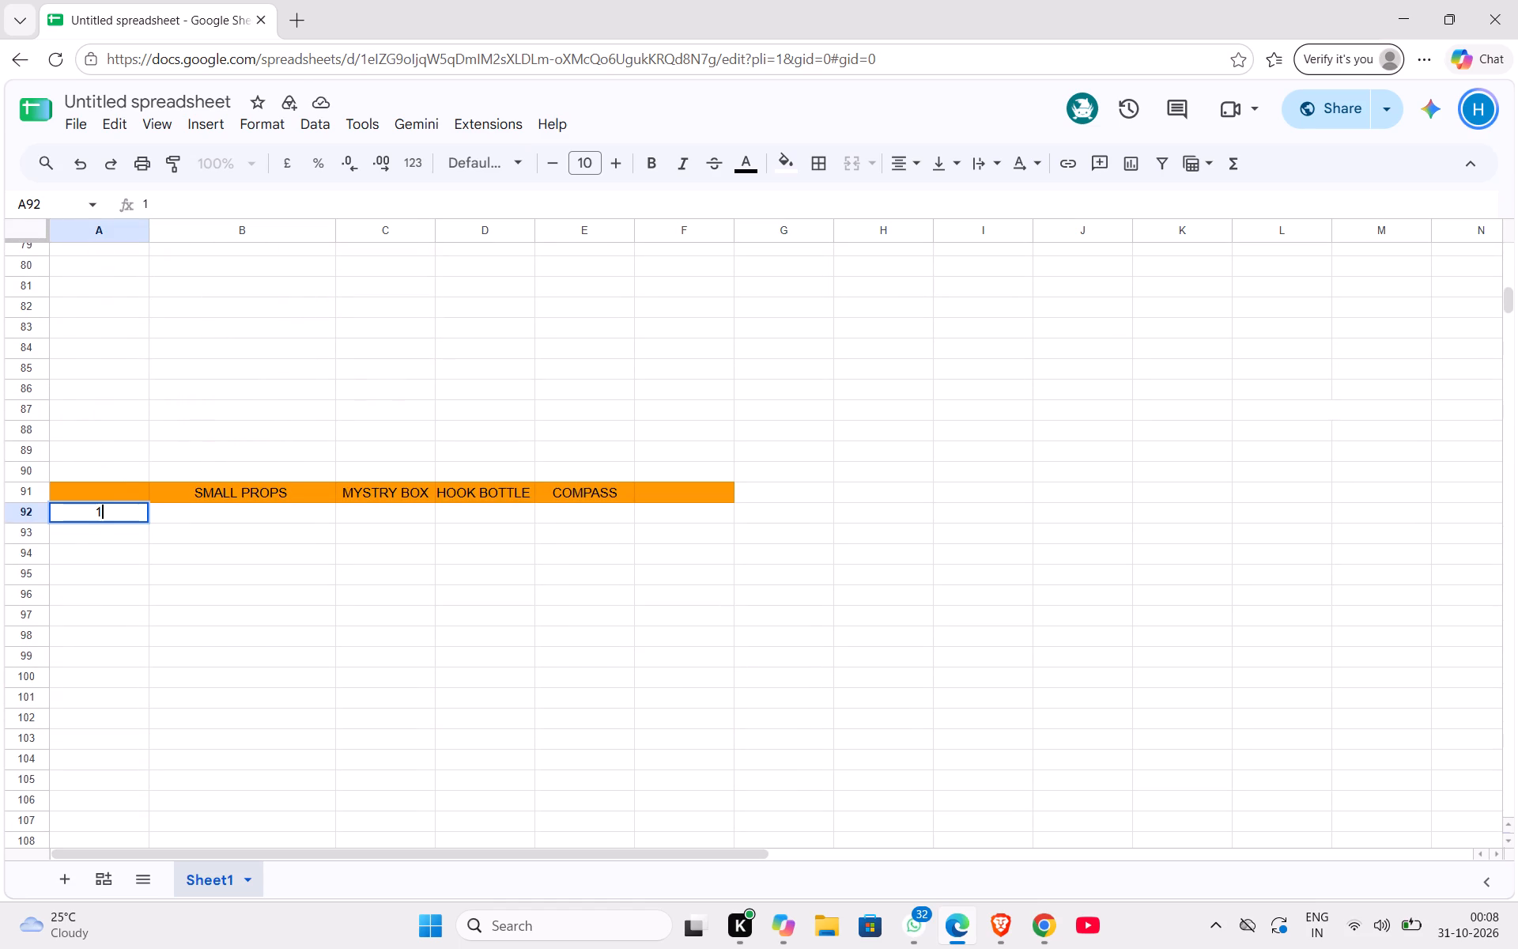
key(Return)
key(2)
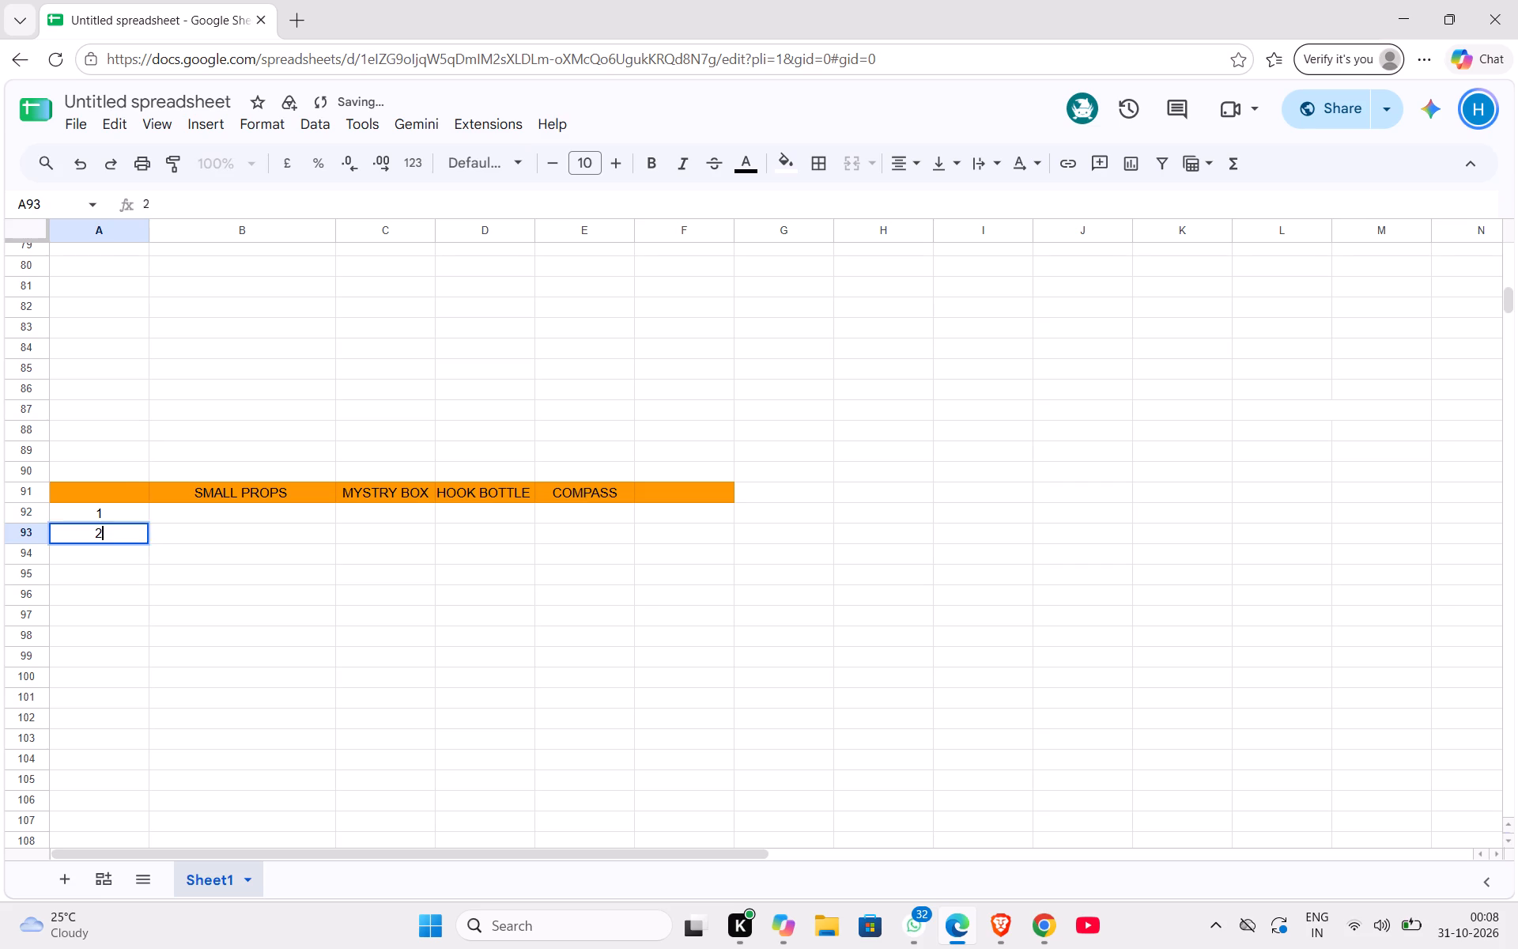
key(Return)
key(3)
key(Return)
key(4)
key(Return)
key(5)
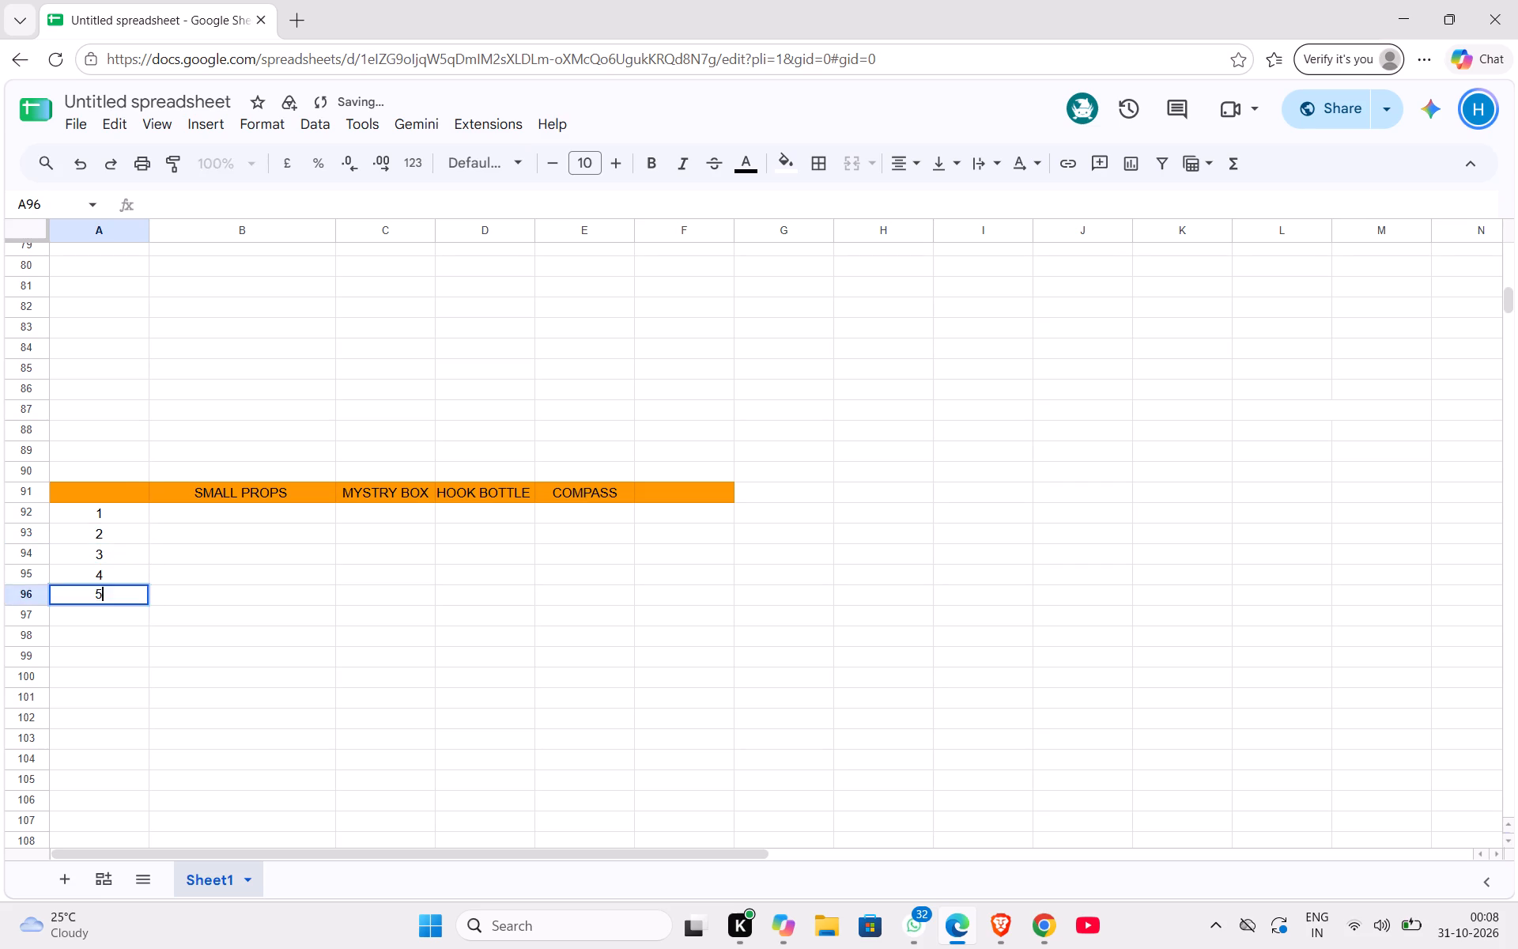
key(Return)
key(6)
key(Return)
key(7)
key(Return)
key(8)
key(Return)
key(9)
key(Return)
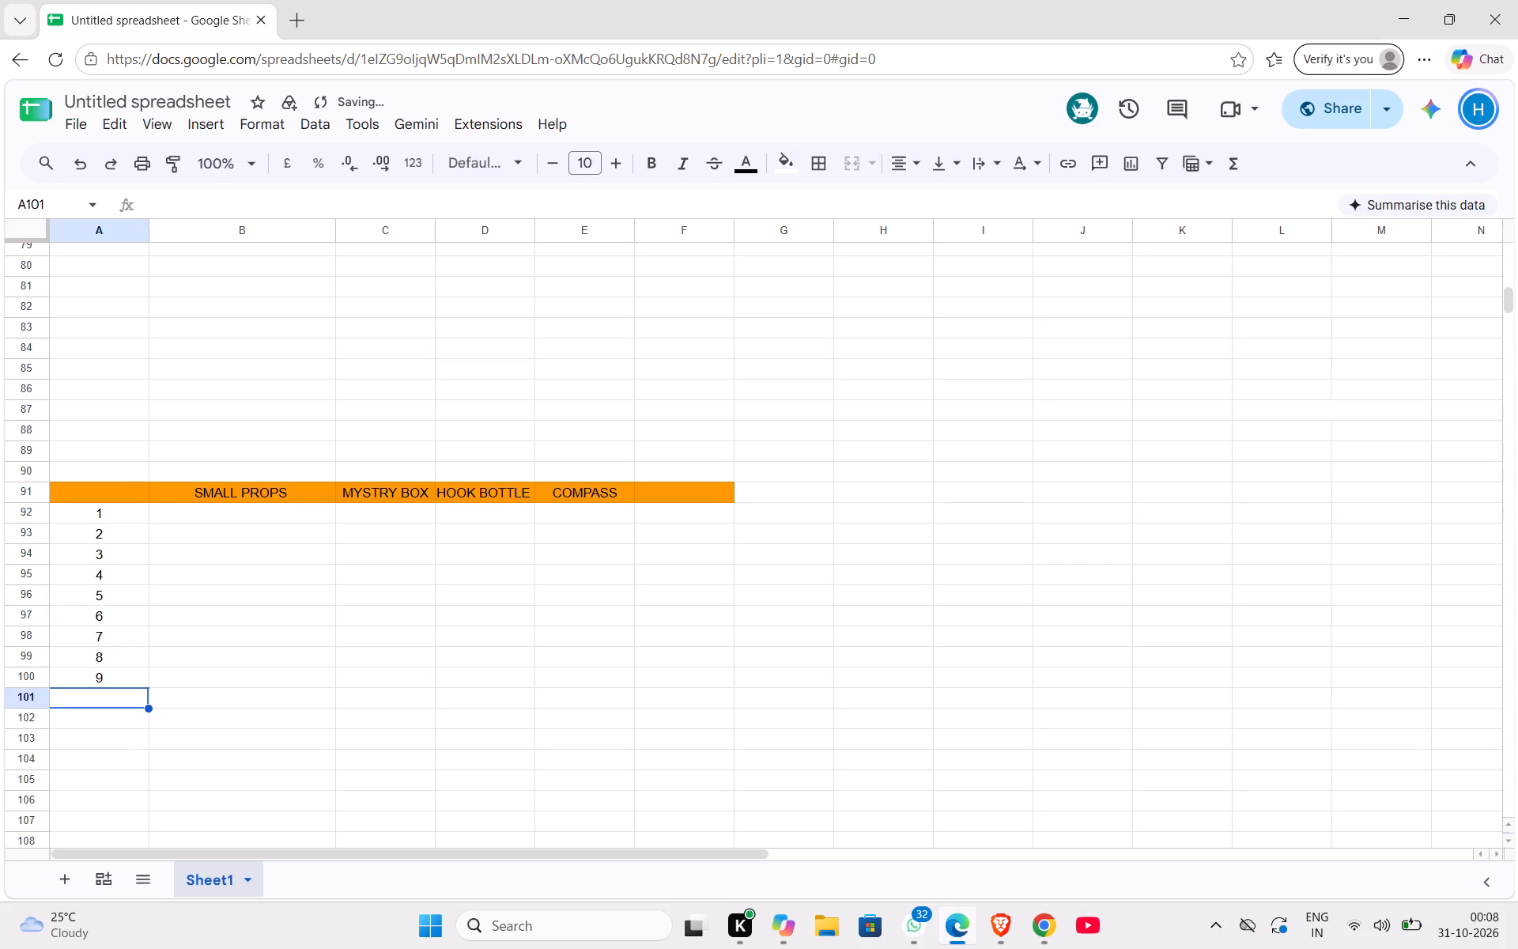
text(10)
key(Return)
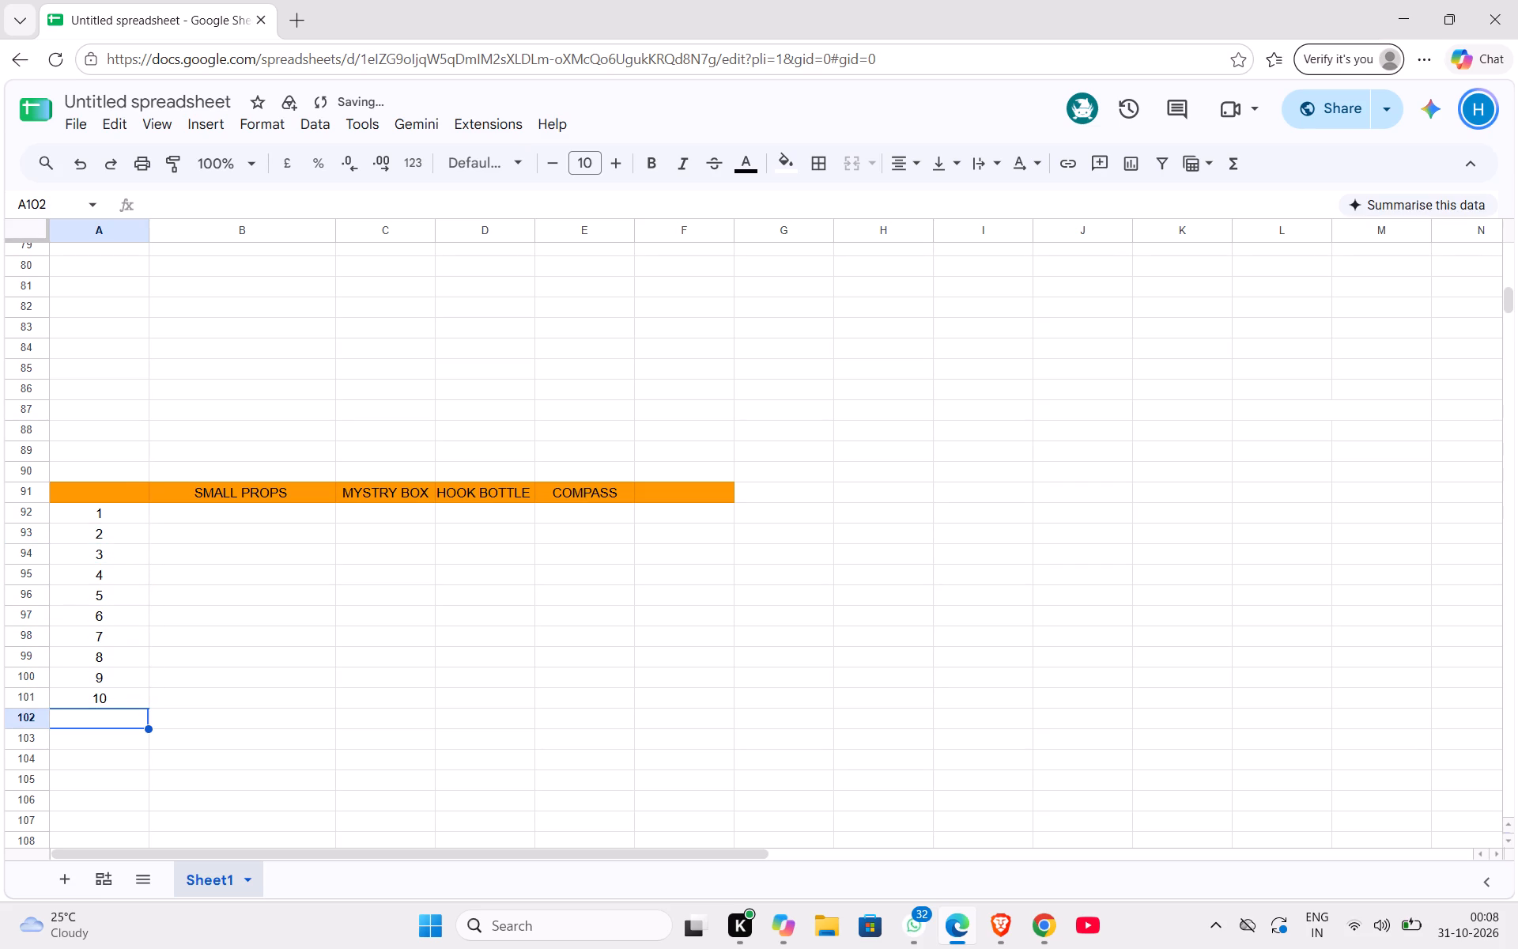
key(1)
key(Return)
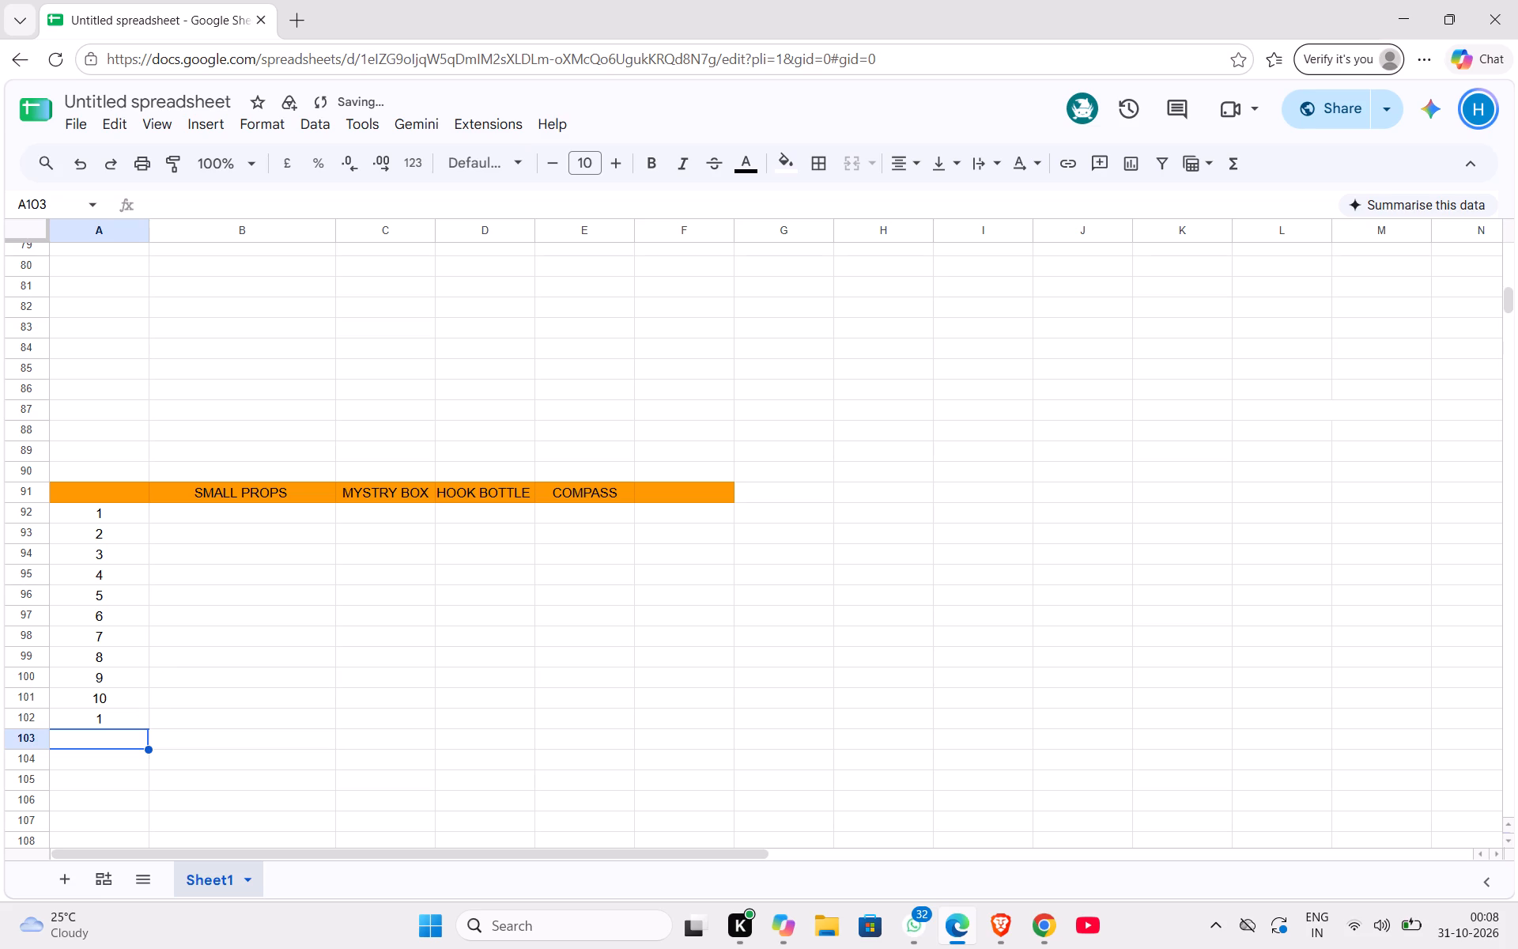
key(BackSpace)
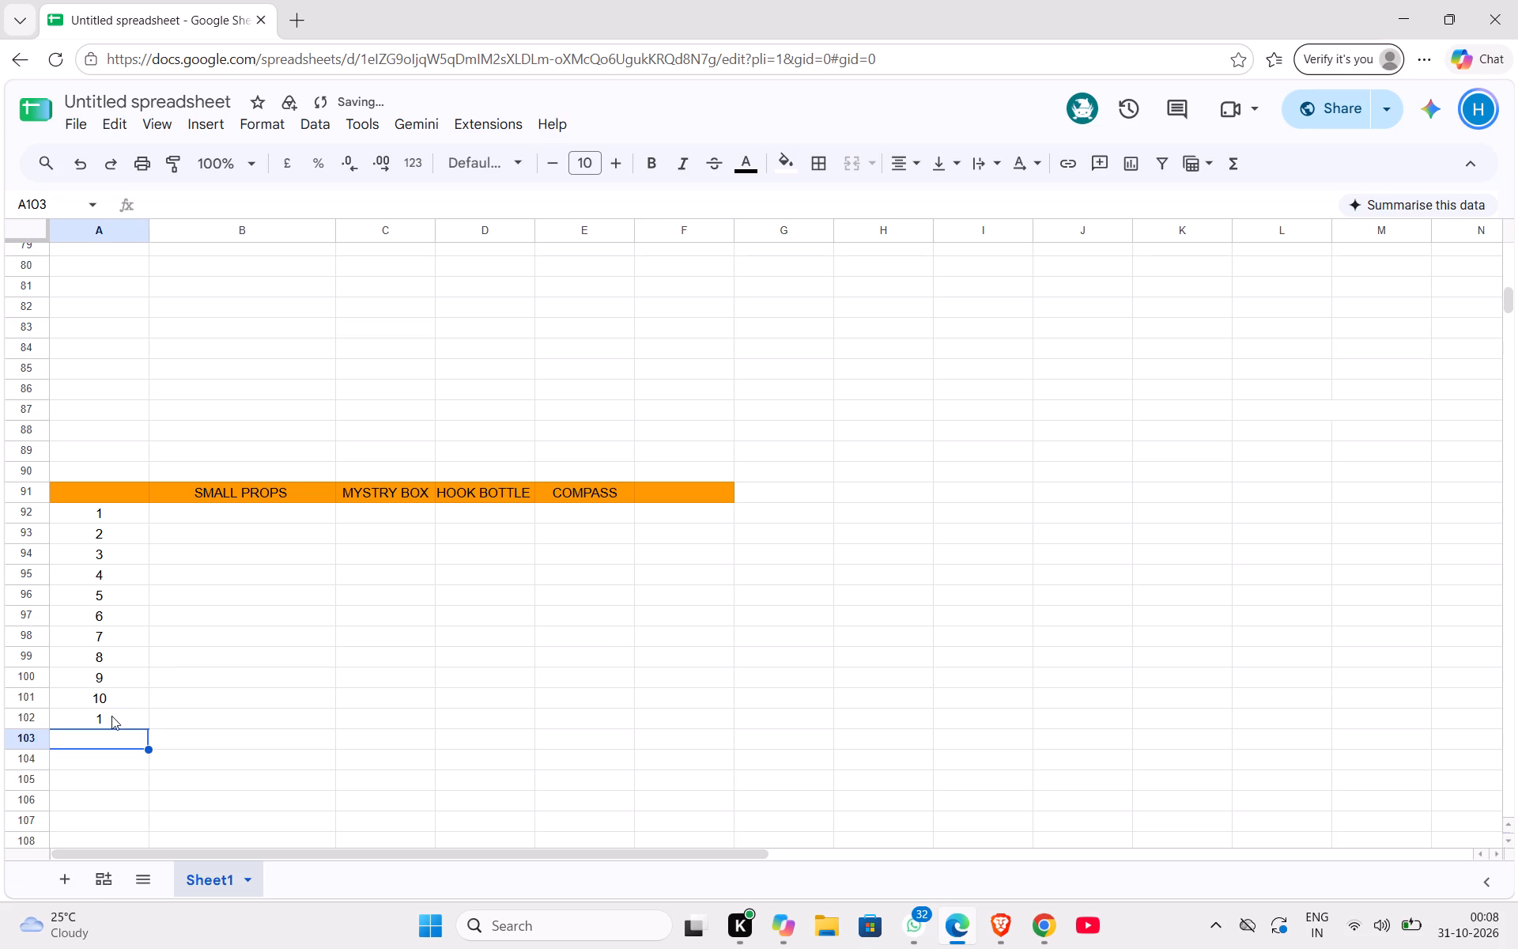
click(108, 718)
text(11)
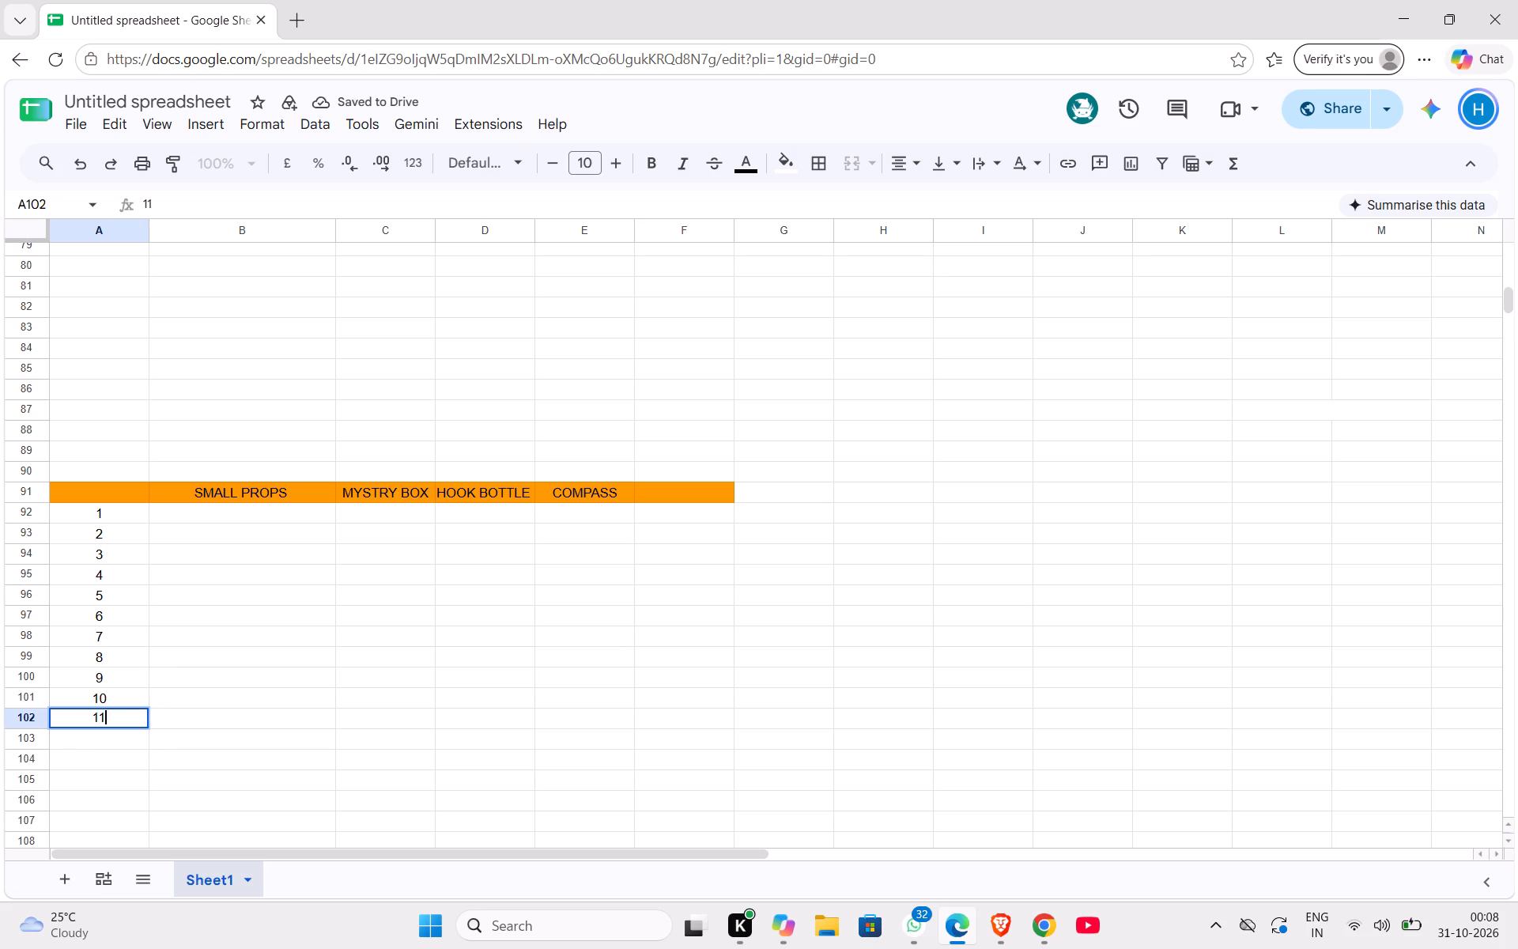
key(Return)
text(12)
key(Return)
text(13)
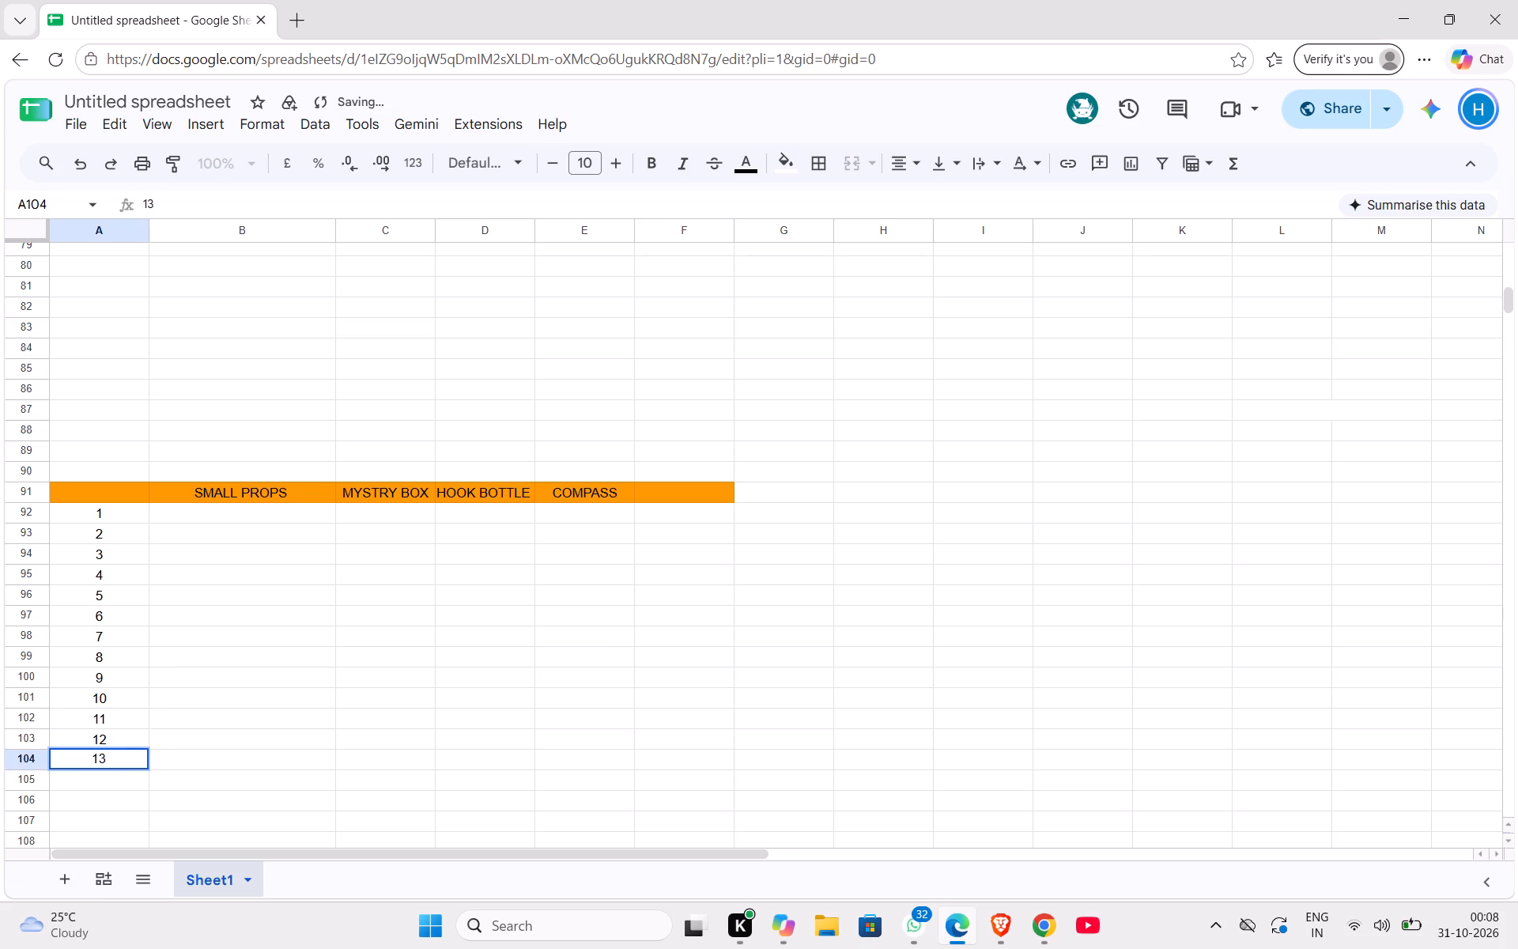
key(Return)
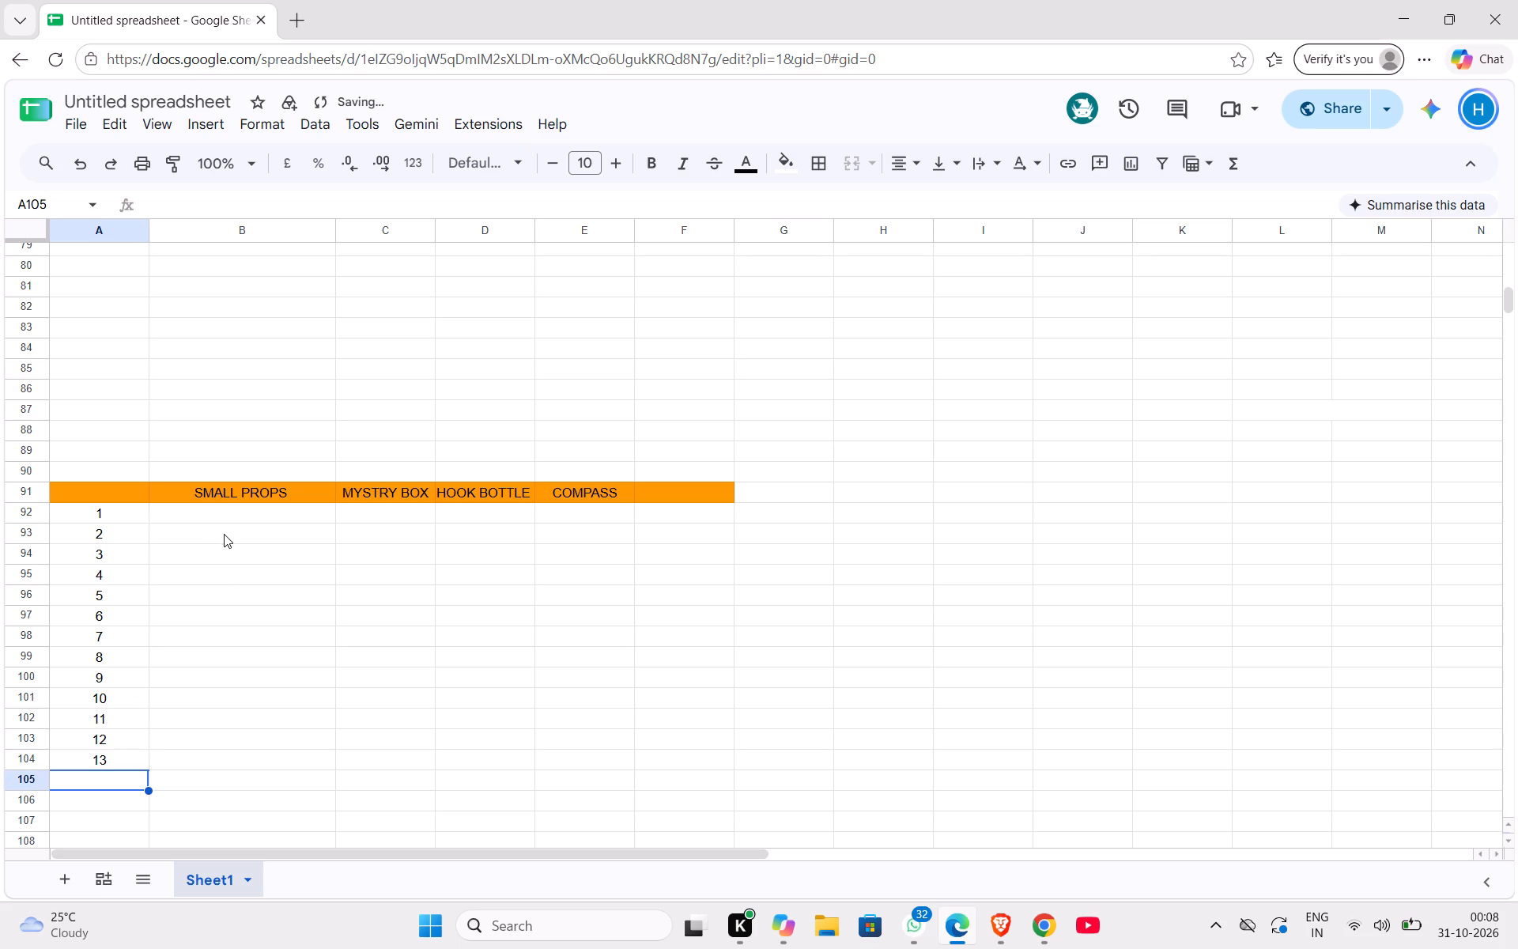
Select the first item cell under SMALL PROPS, B92, and look over the PHOTOBOOTH item list.
click(207, 516)
scroll(204, 436, up, 2)
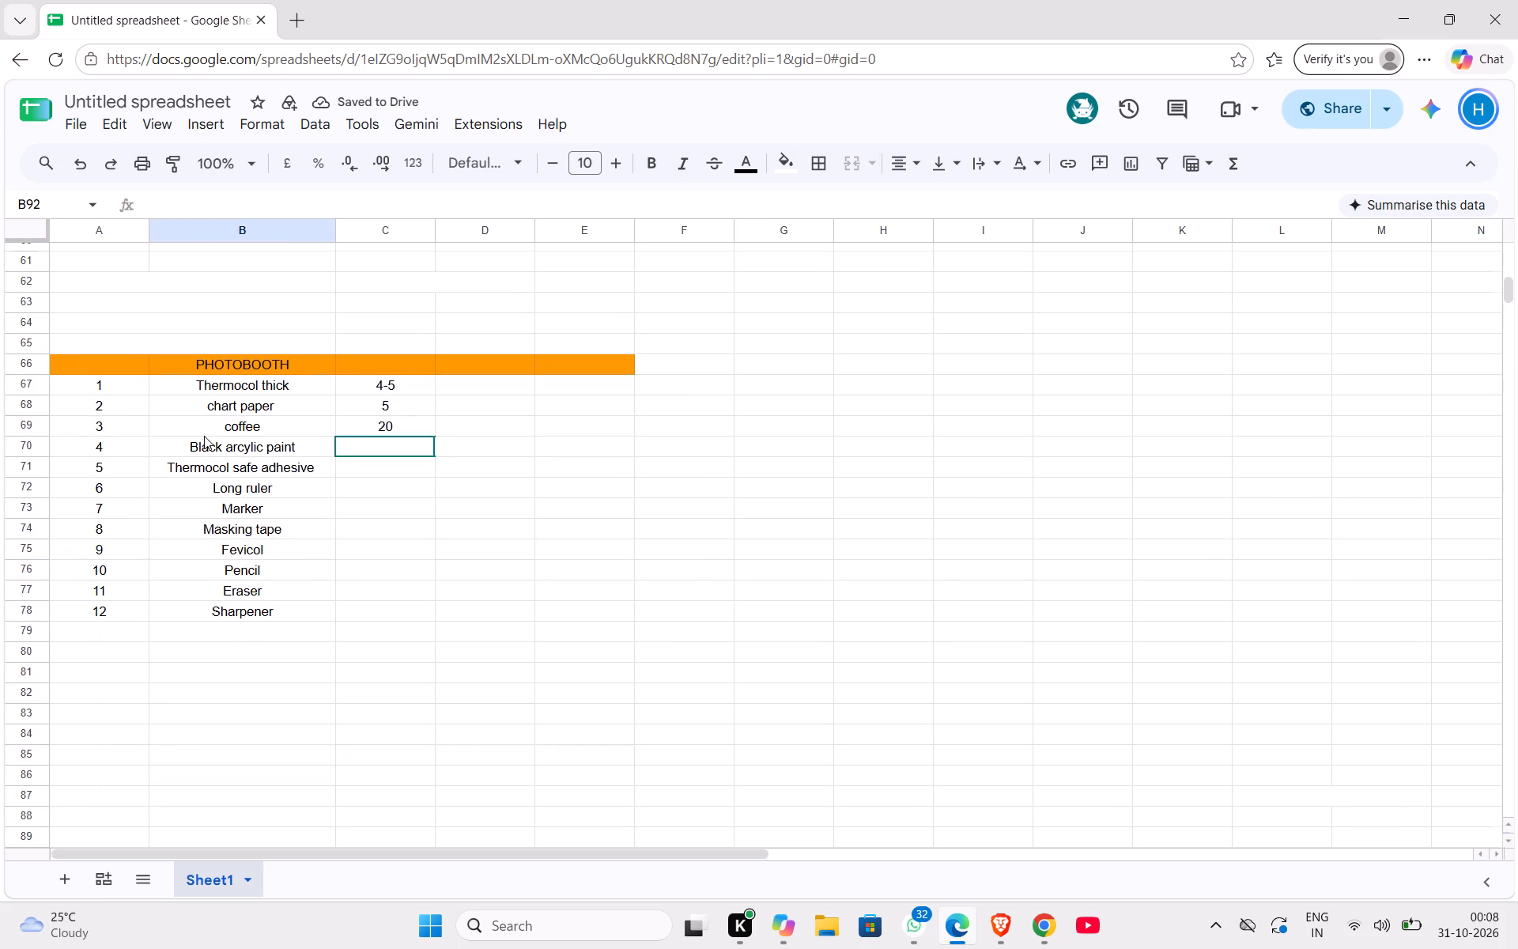
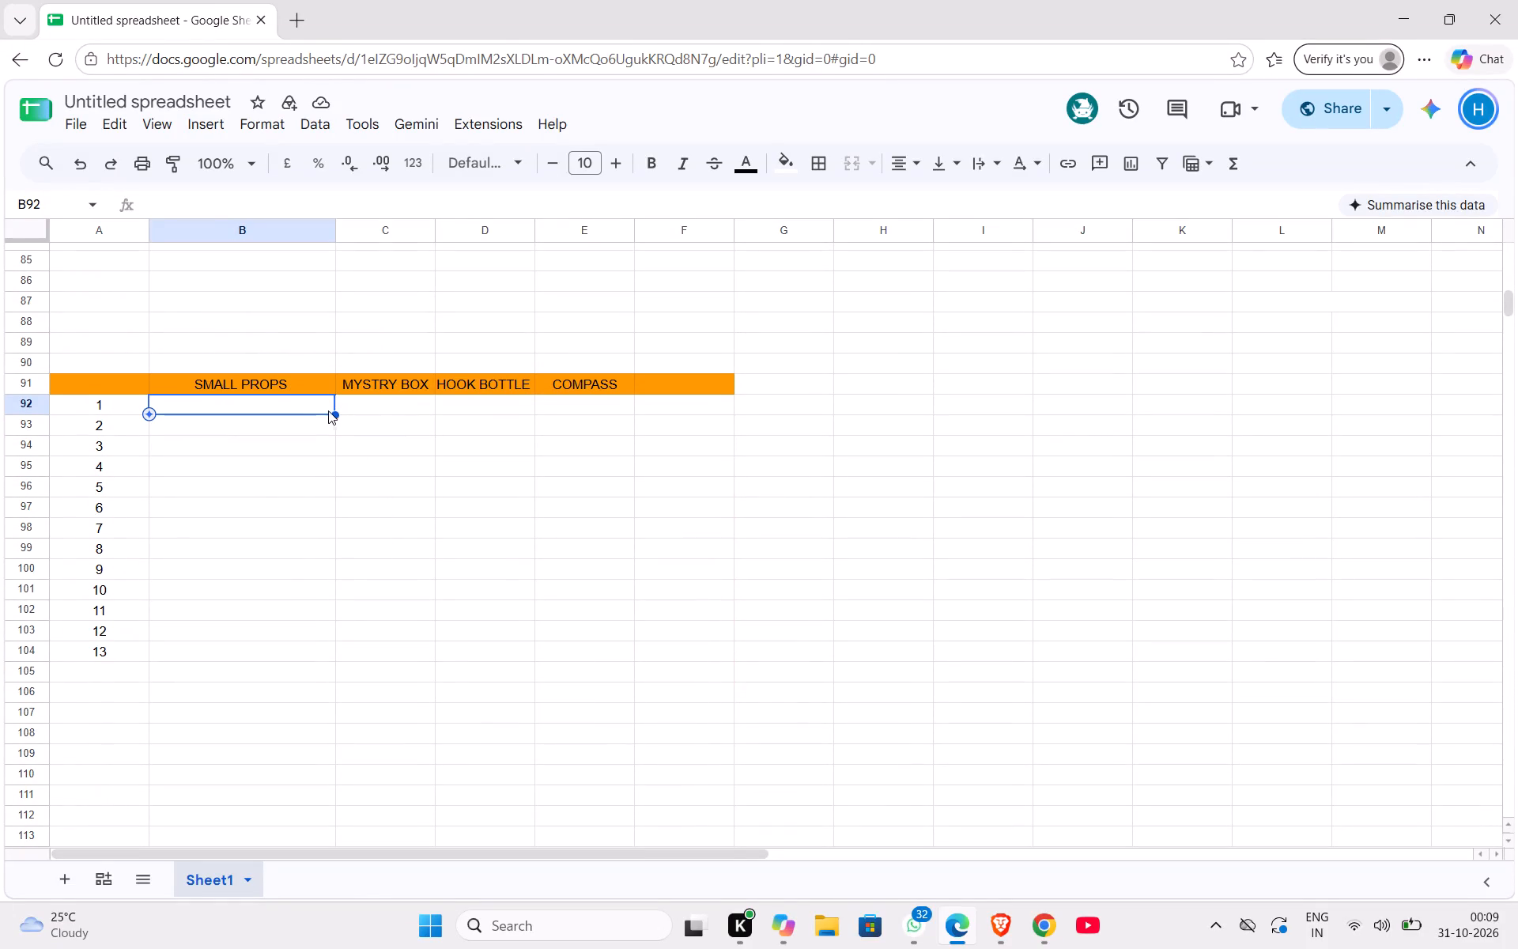
Review how the PHOTOBOOTH items and quantities are laid out against the empty numbered rows under SMALL PROPS.
click(330, 412)
scroll(413, 527, up, 4)
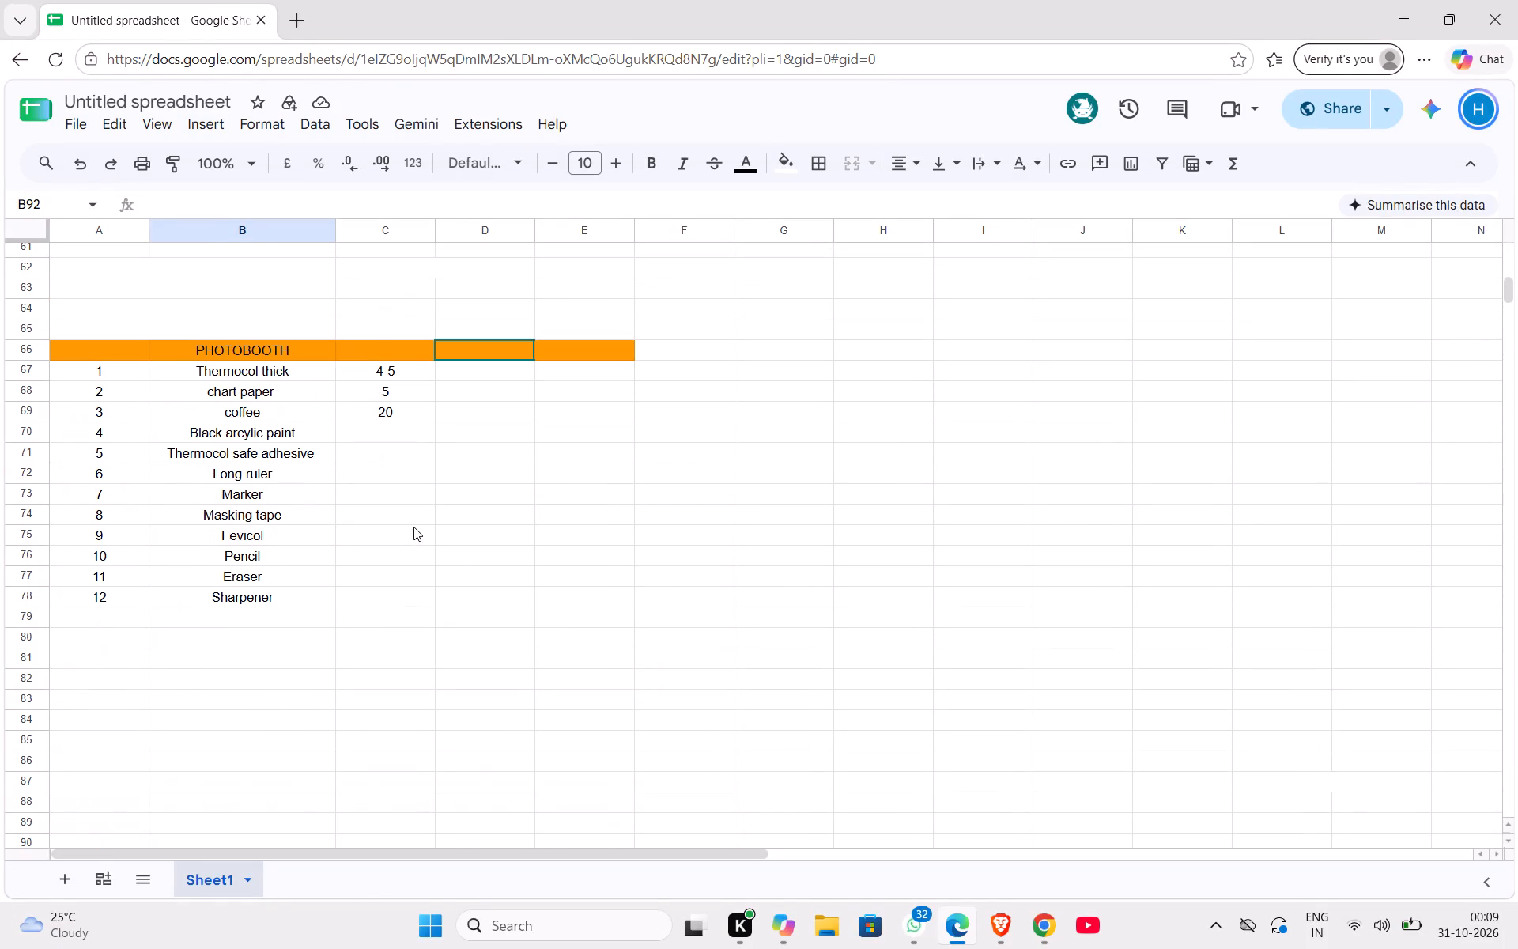
scroll(413, 527, down, 2)
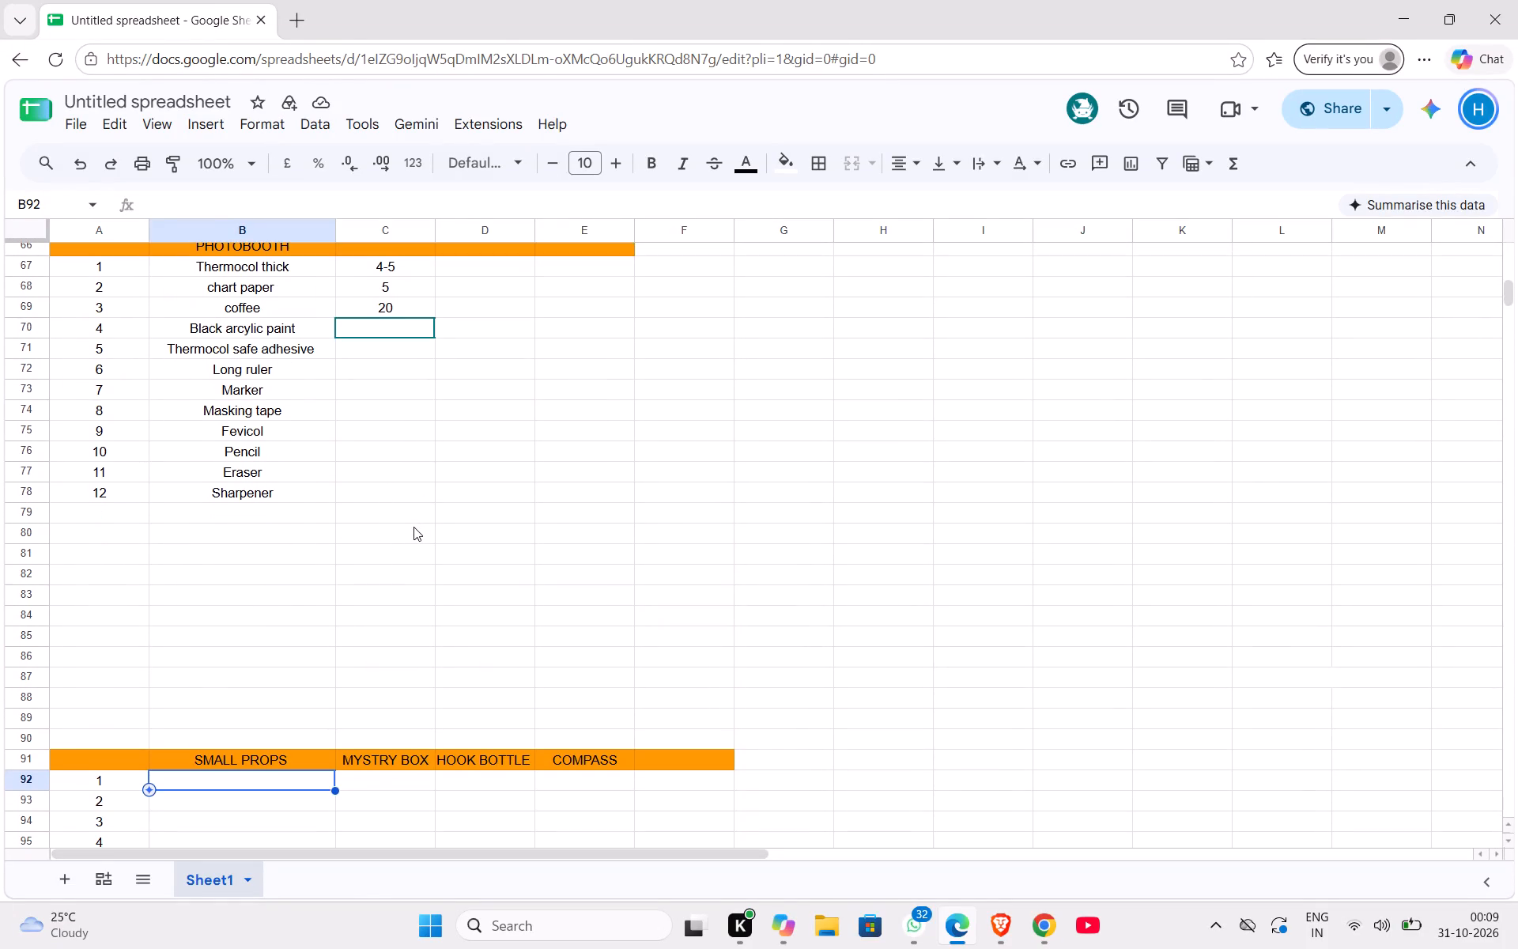
scroll(413, 527, down, 2)
scroll(413, 527, up, 1)
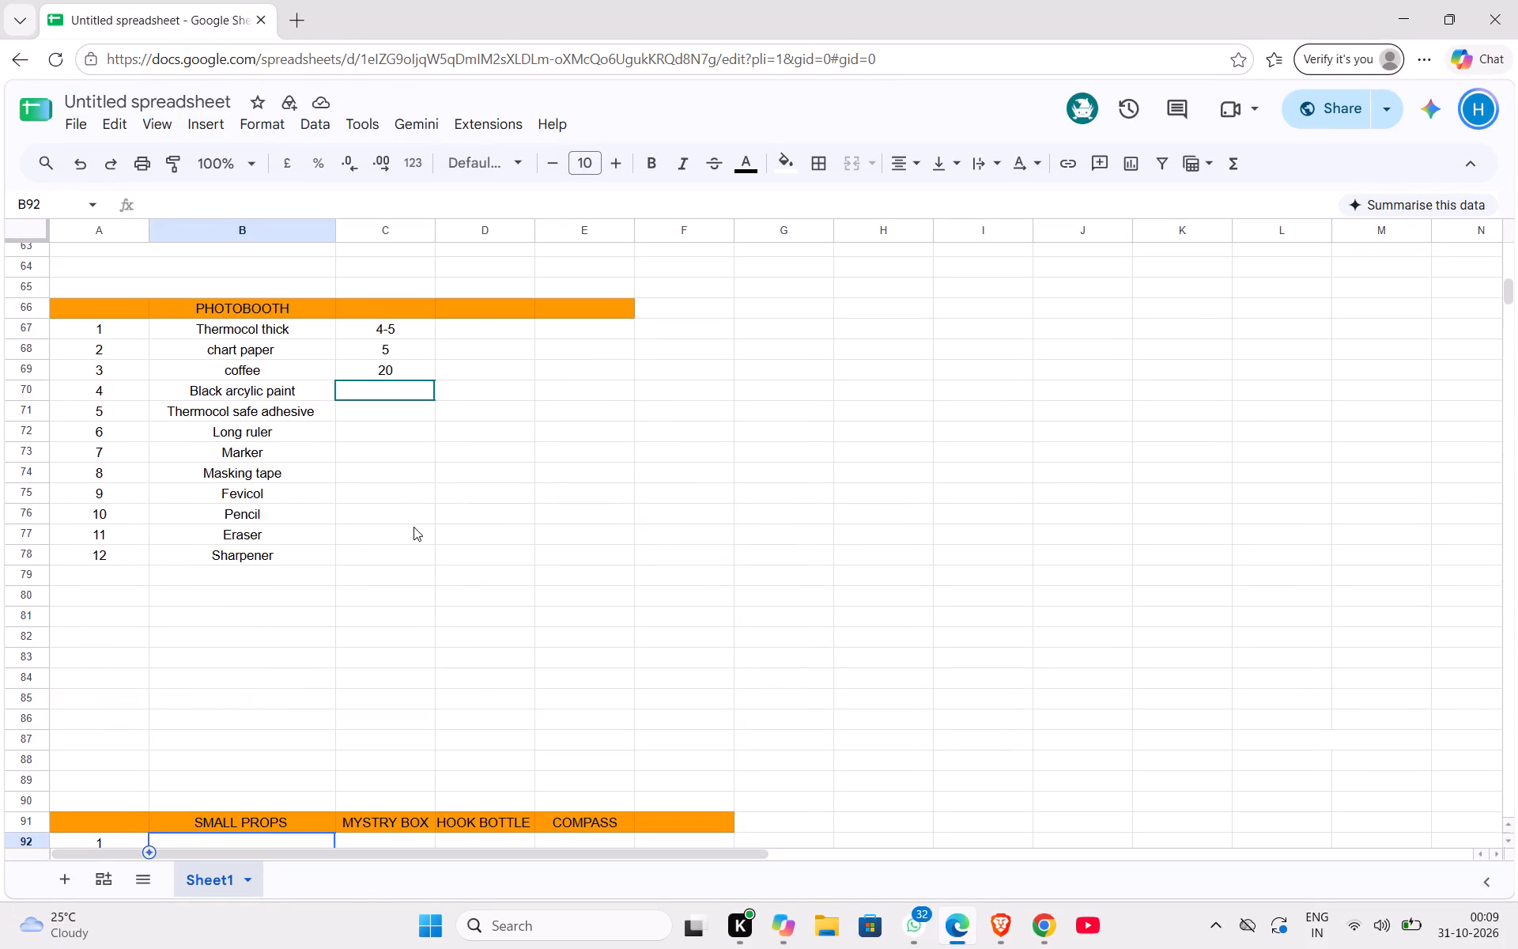
scroll(413, 527, down, 3)
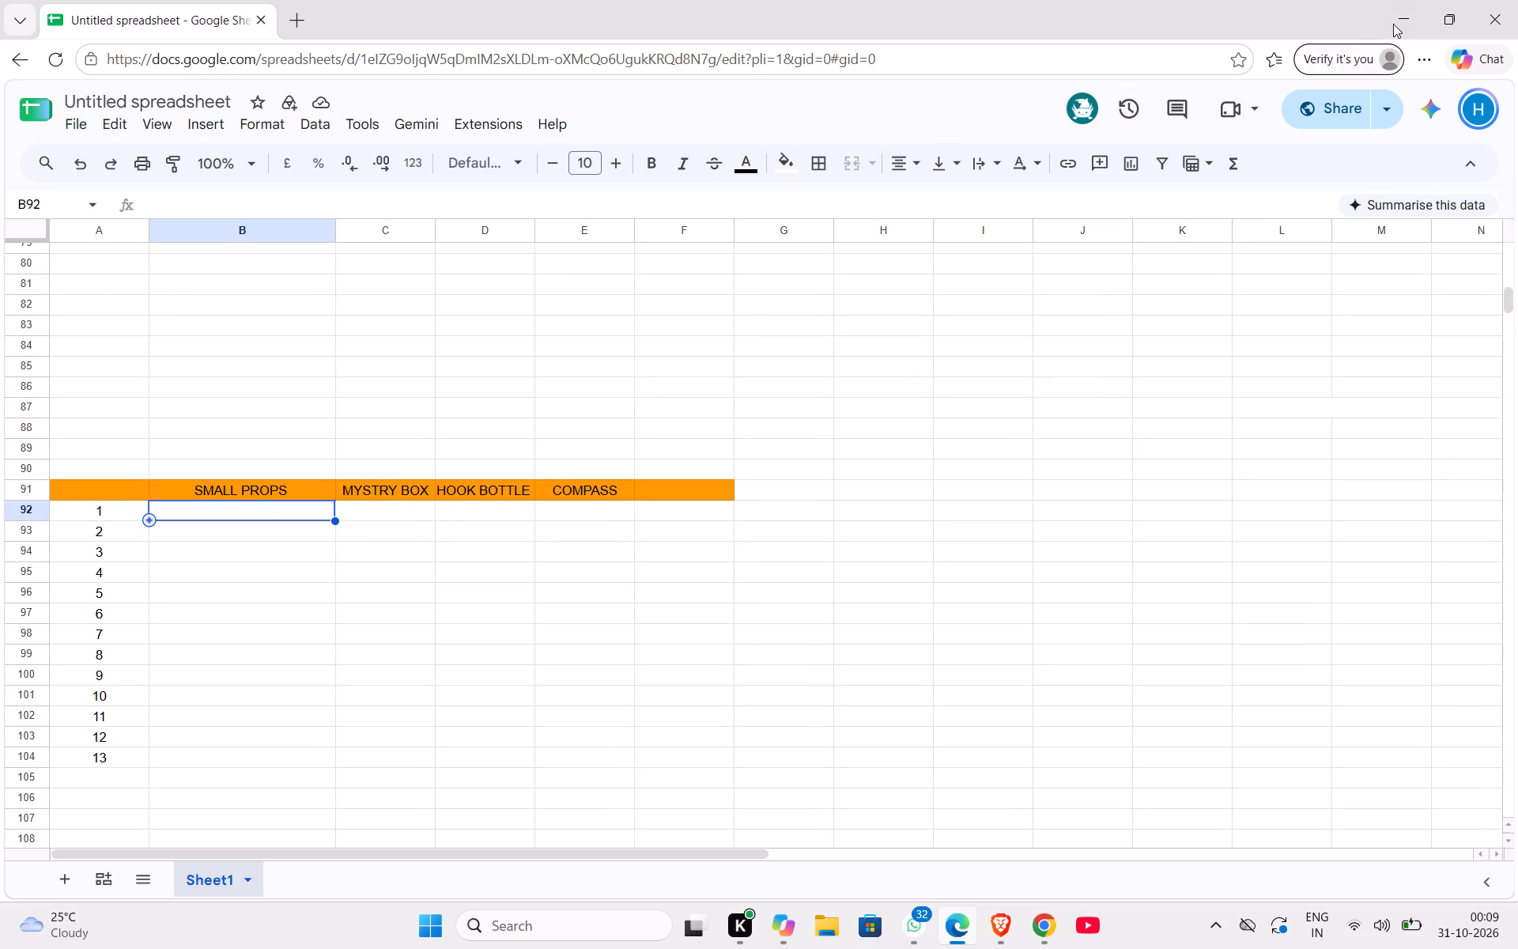
Shrink the spreadsheet window and place it beside the WhatsApp chat so the full SMALL PROPS material list is readable.
click(1466, 11)
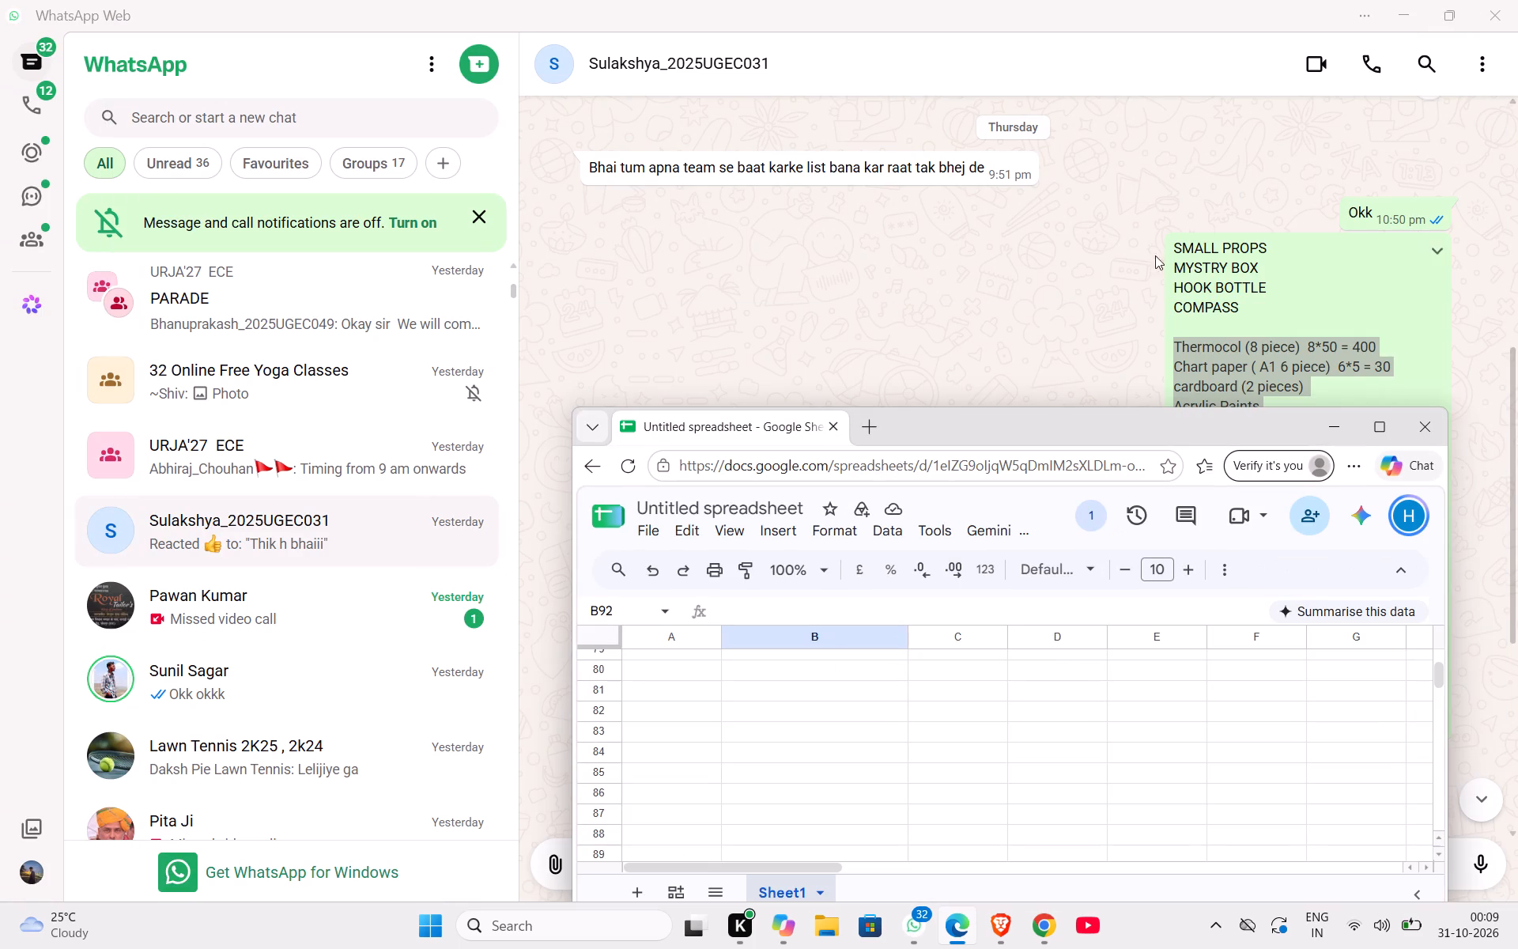
drag(999, 410, 976, 143)
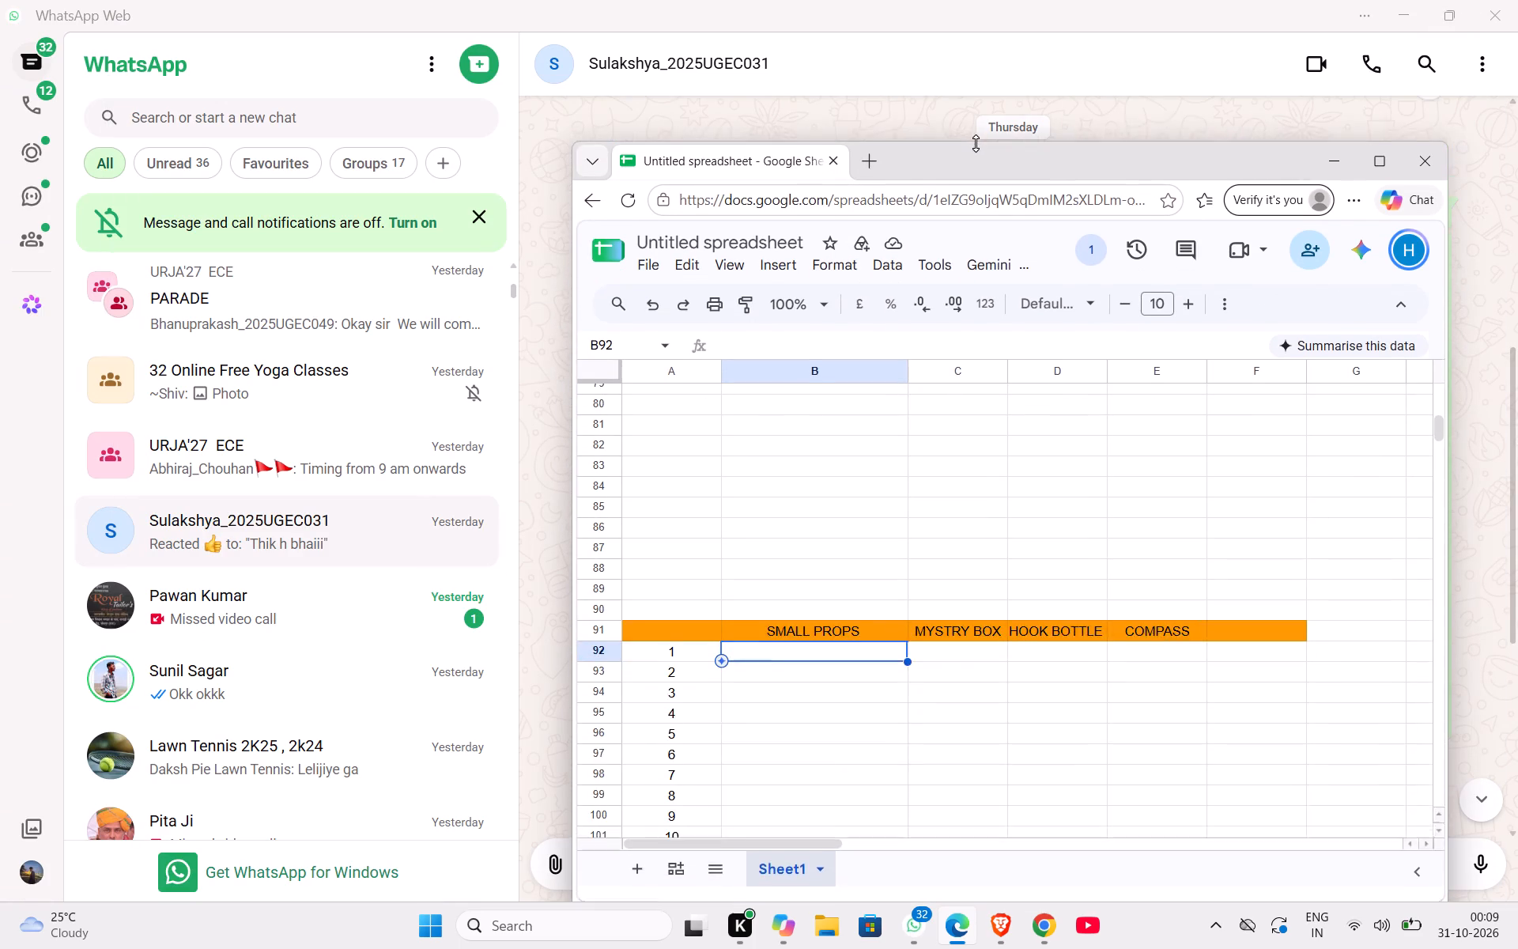
drag(976, 143, 984, 40)
scroll(937, 471, down, 2)
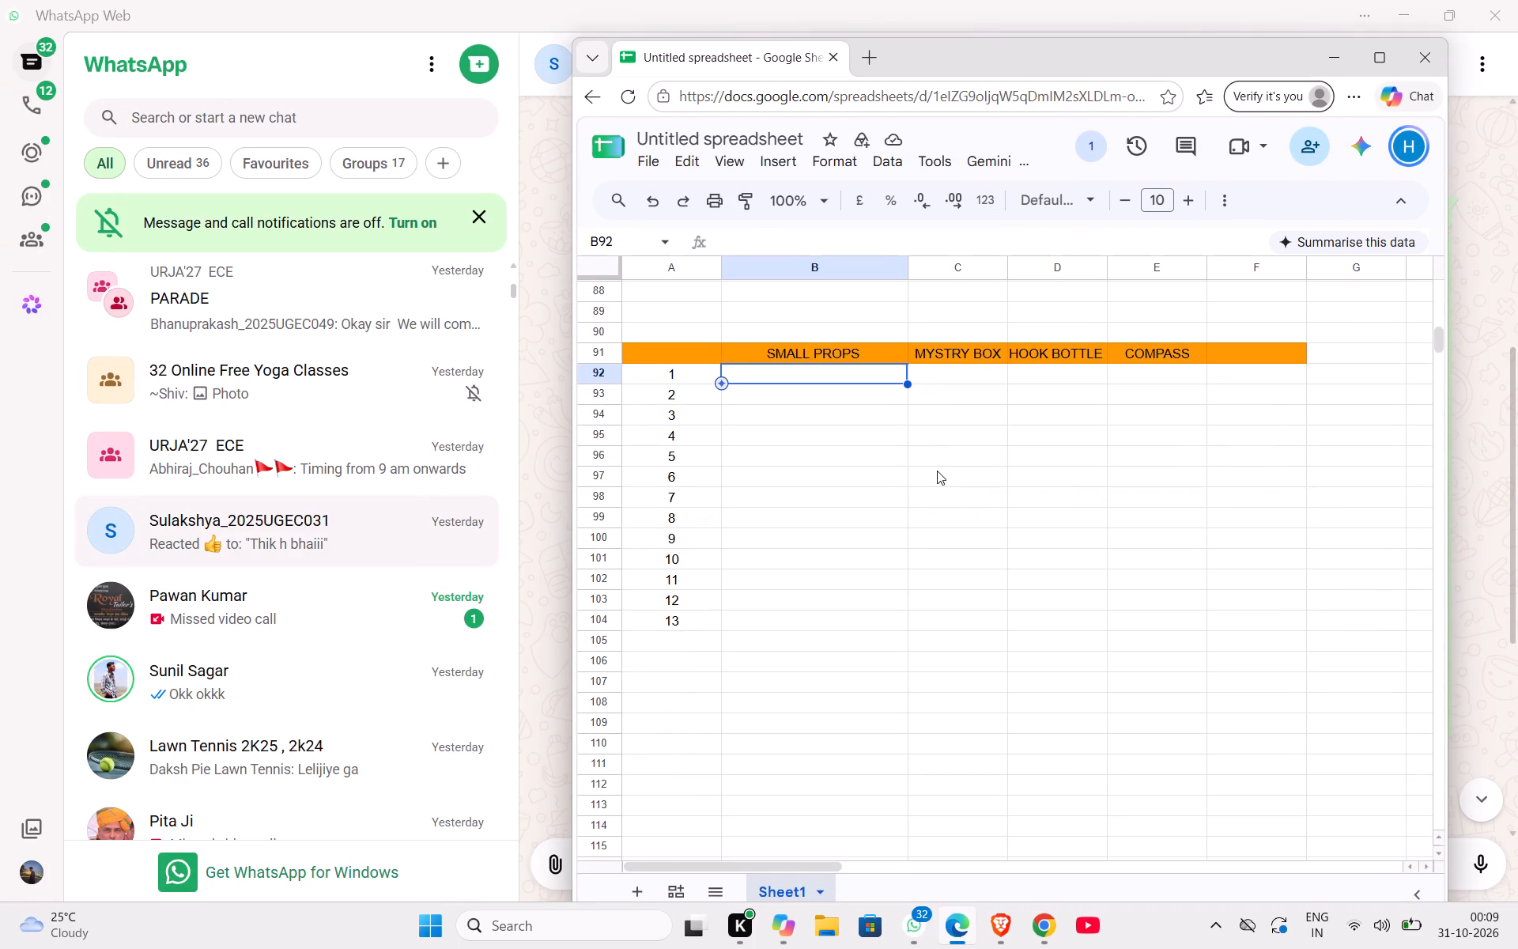
scroll(937, 471, down, 1)
drag(953, 66, 502, 26)
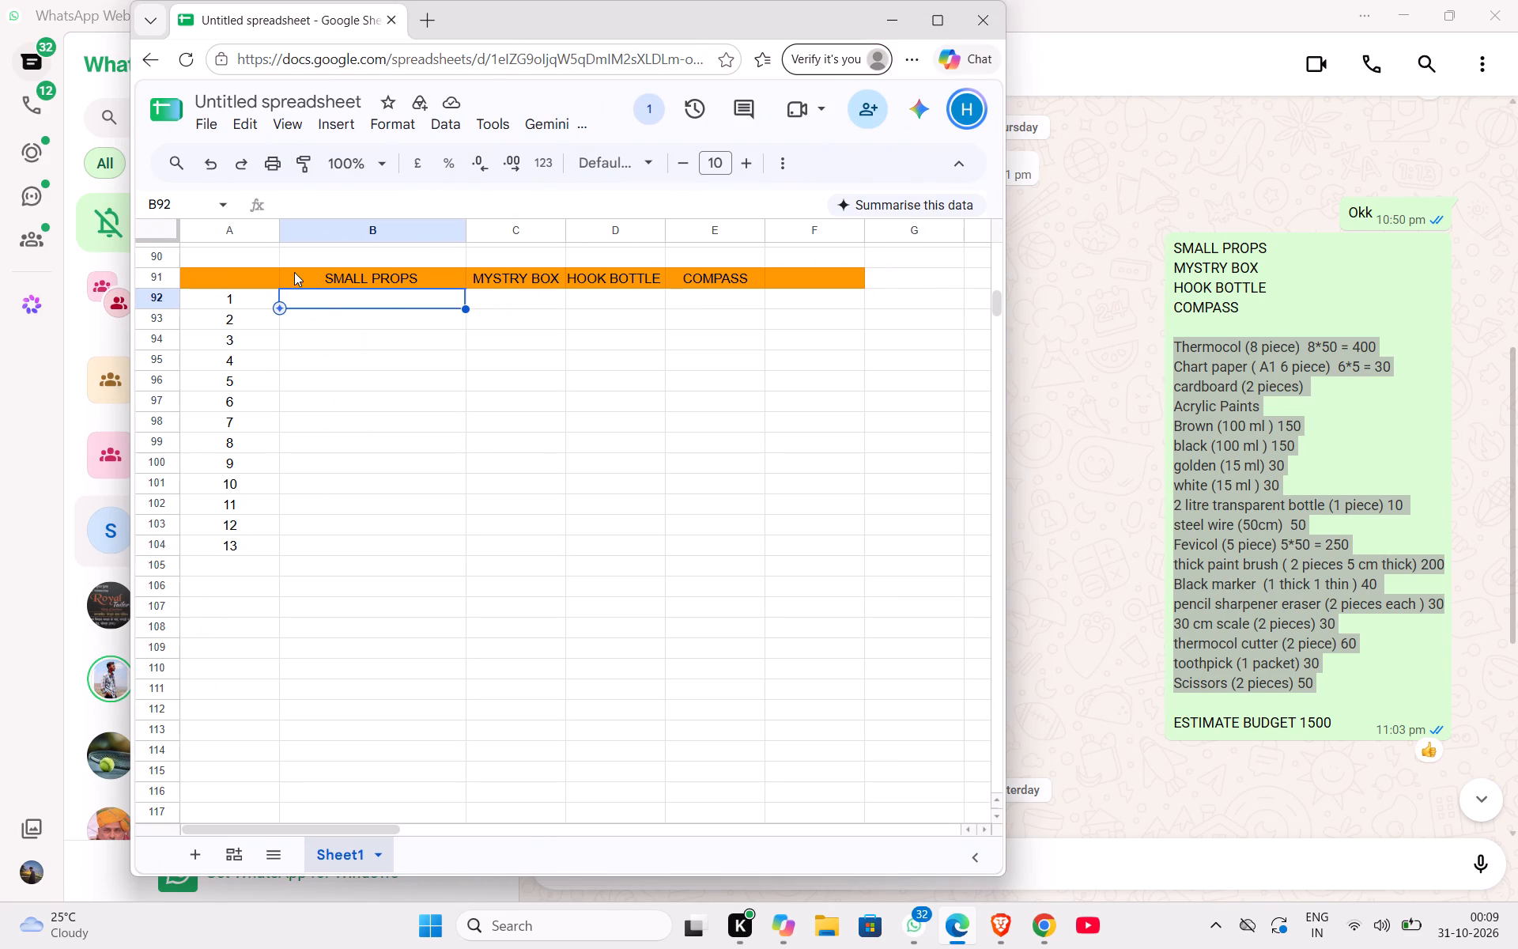
Enter the first material from the chat list, Thermocol, in cell B92 under SMALL PROPS.
click(319, 300)
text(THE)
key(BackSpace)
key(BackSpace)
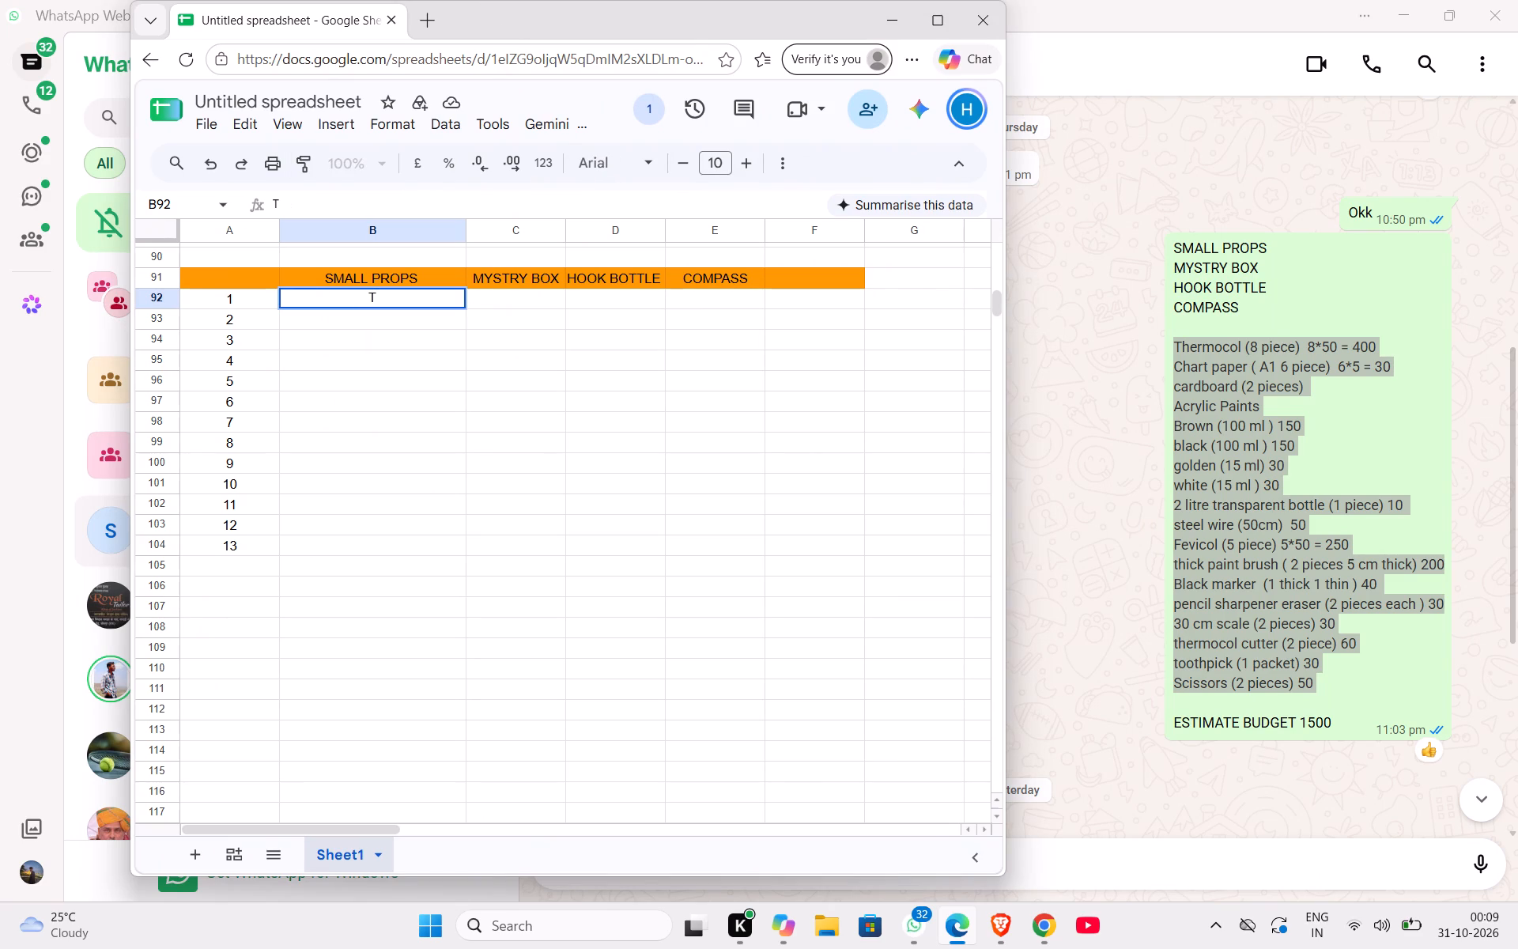
Enter the first two SMALL PROPS items, Thermacol in B92 and chart paper in B93.
text(hermacol)
key(Down)
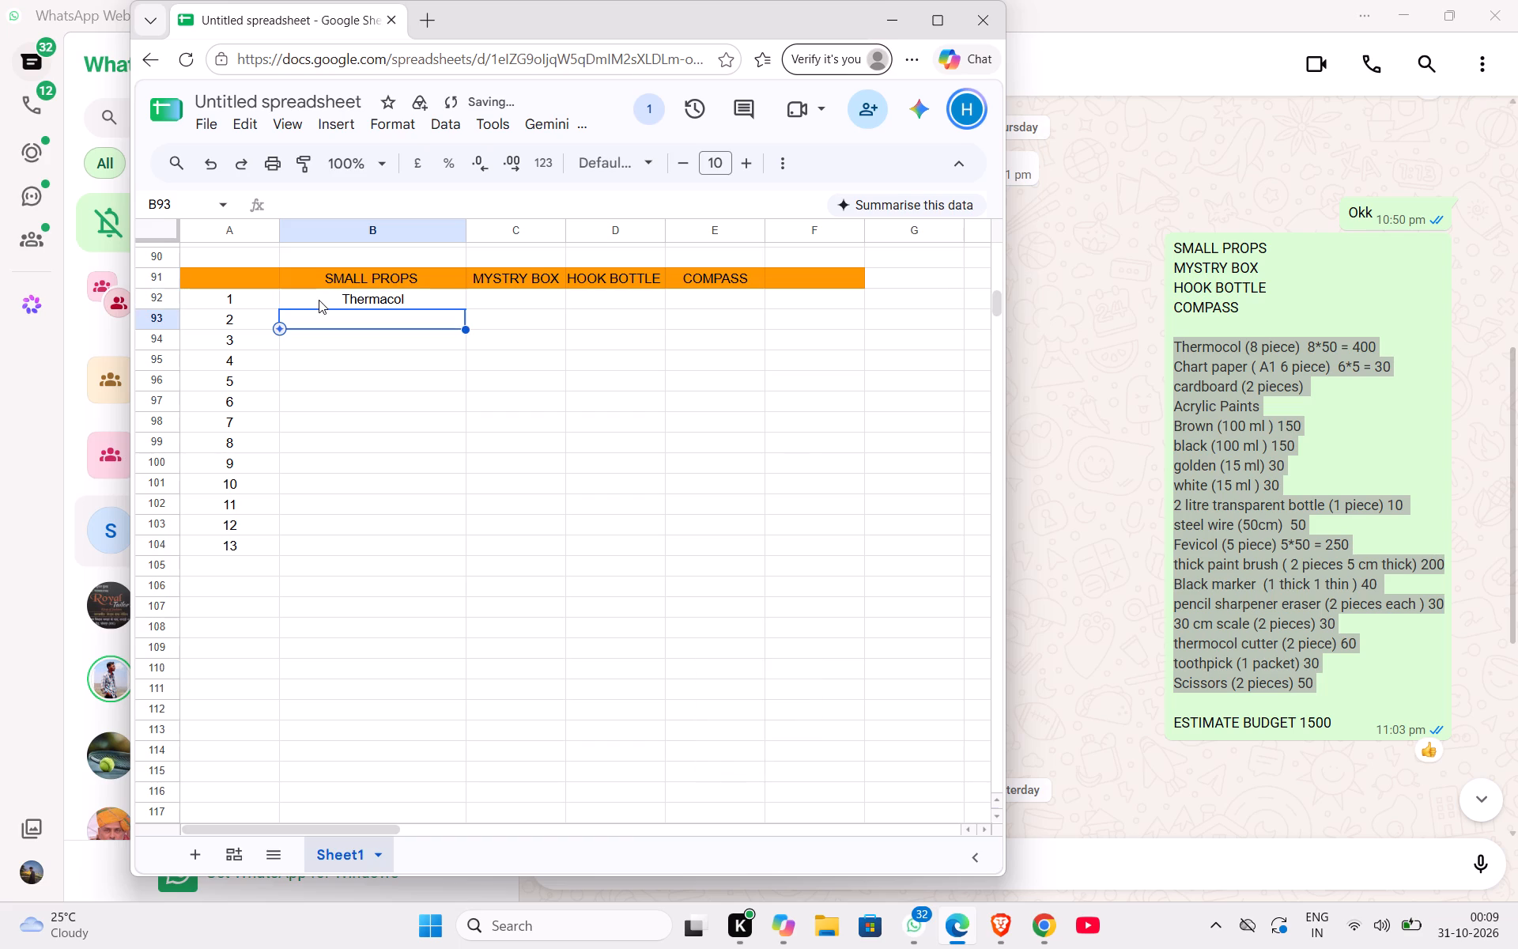
key(Return)
text(chart paper)
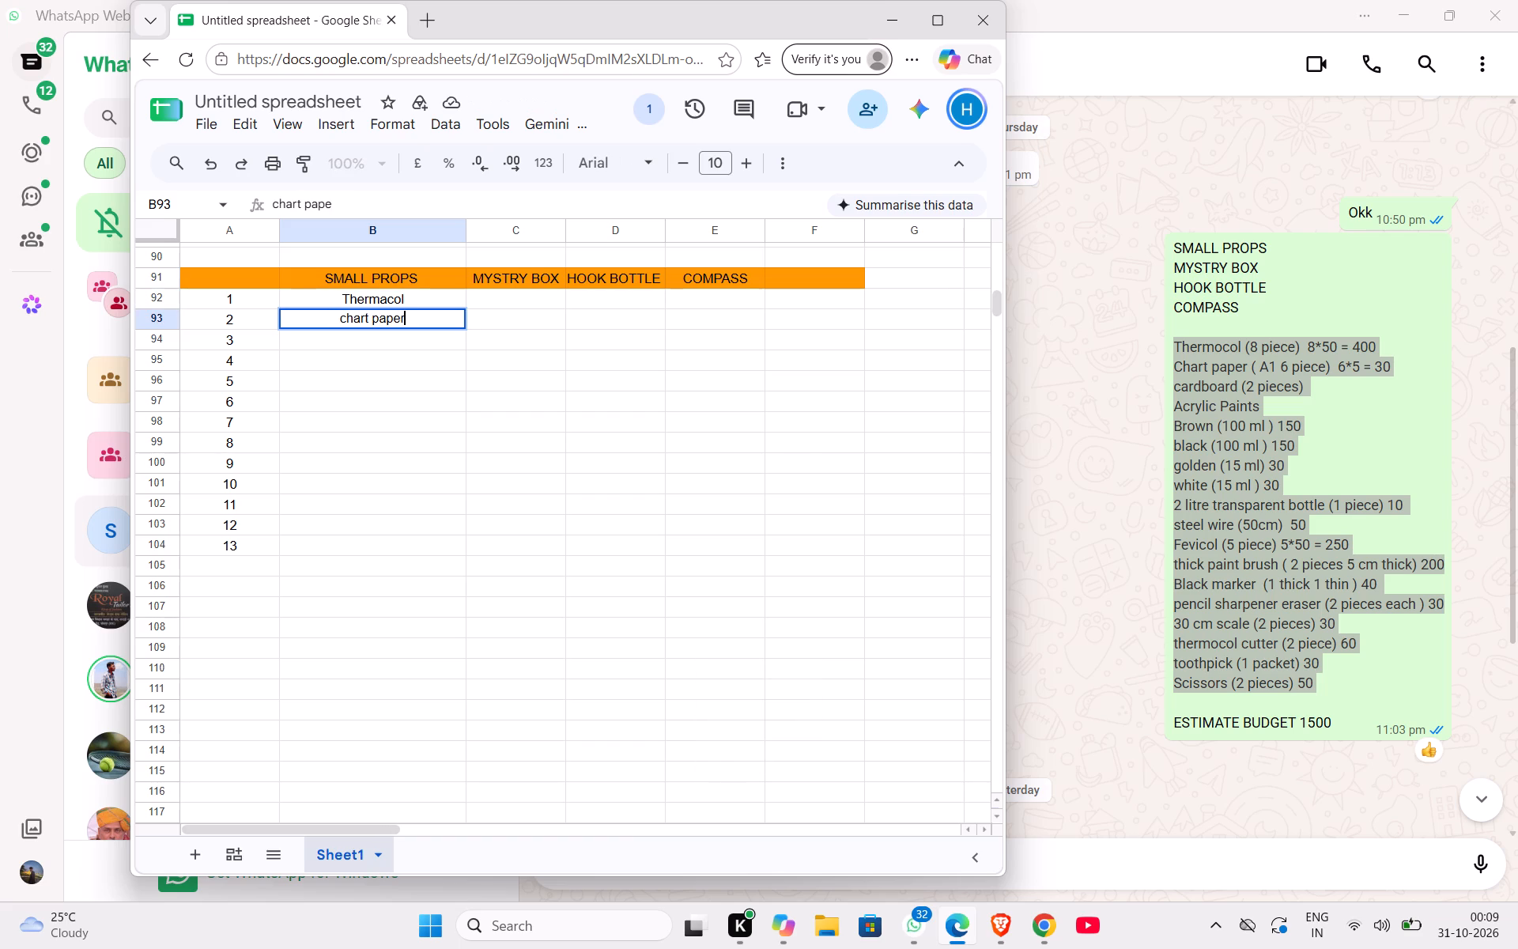
key(space)
key(Return)
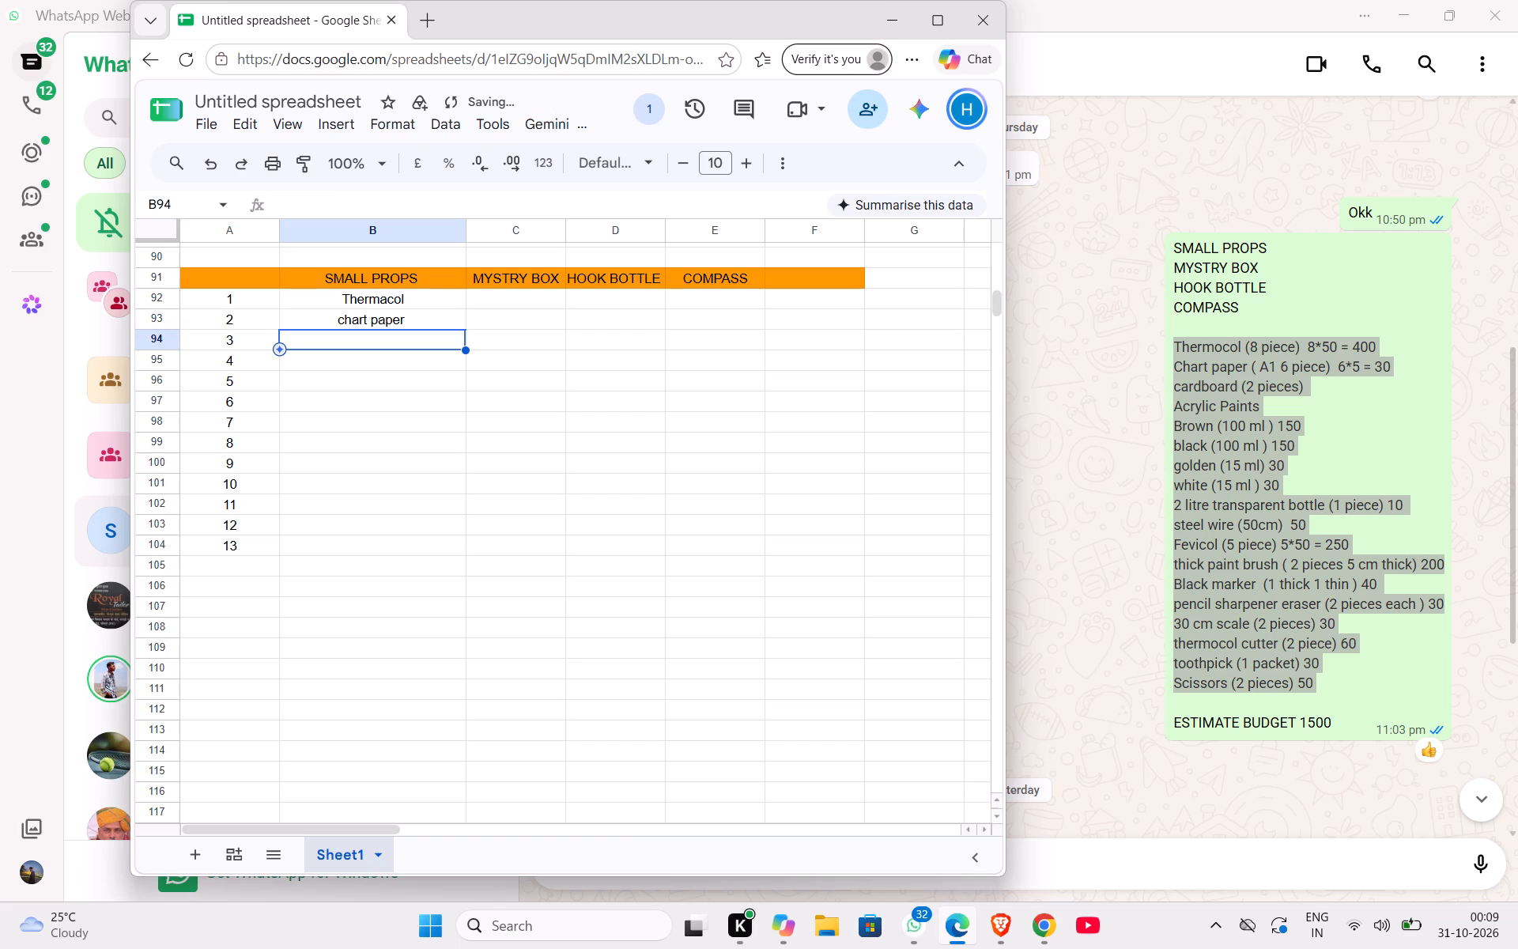
Write card board as the third SMALL PROPS item in B94.
text(cae)
key(BackSpace)
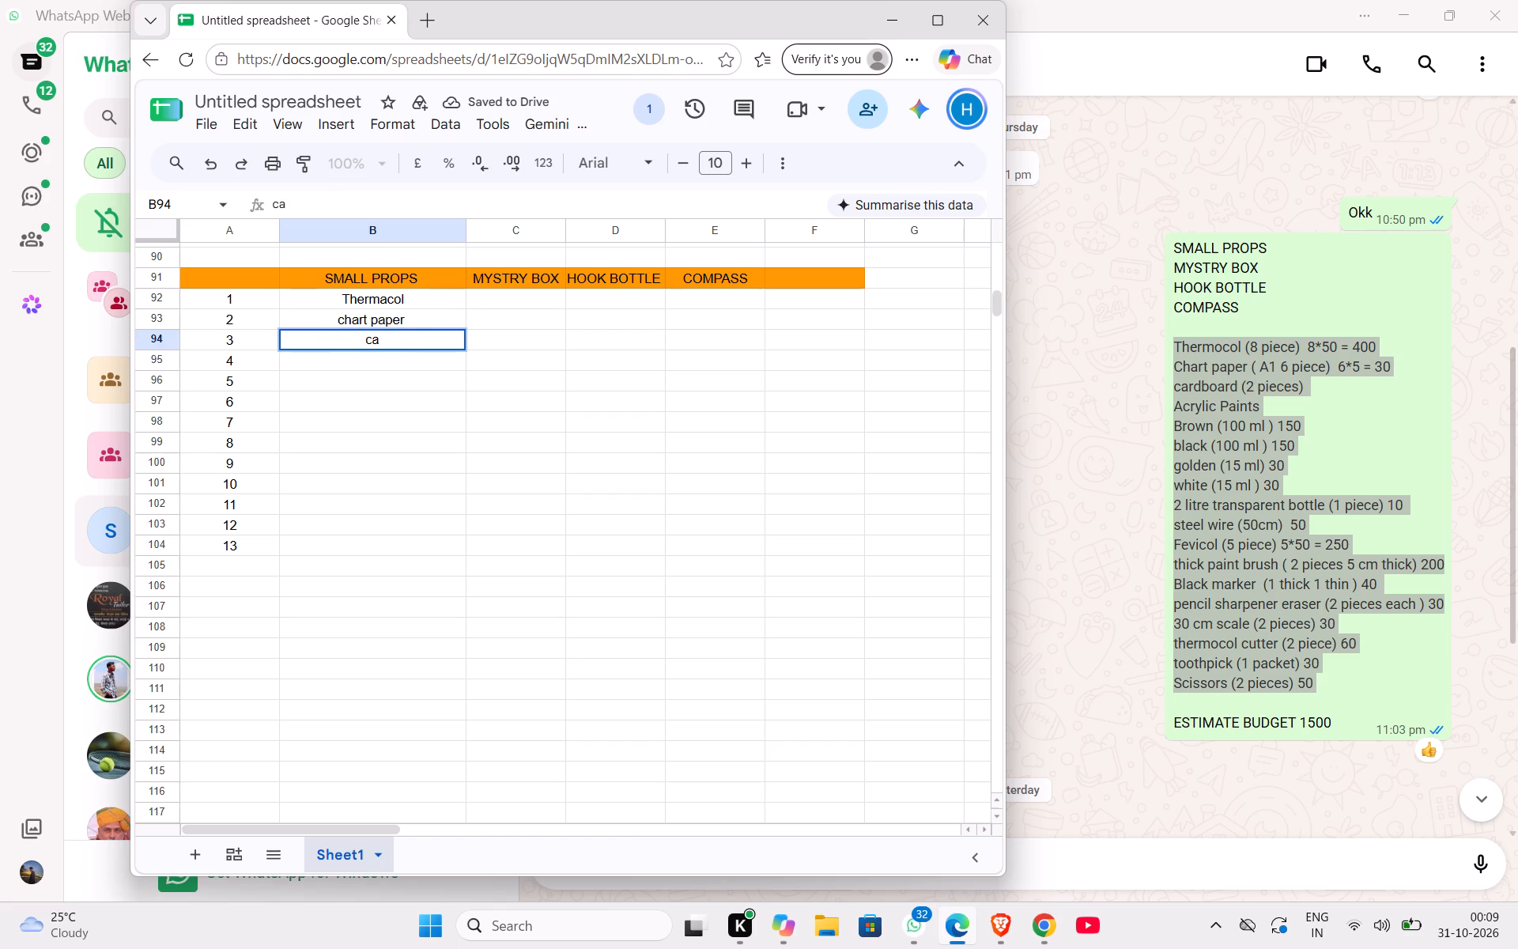
text(rd bo)
text(ard)
key(space)
Look over how items, quantities and prices are listed in the sheet's earlier sections, such as Pirate ship, Common material and NEXUS CUTTING.
scroll(319, 300, up, 11)
scroll(319, 300, down, 1)
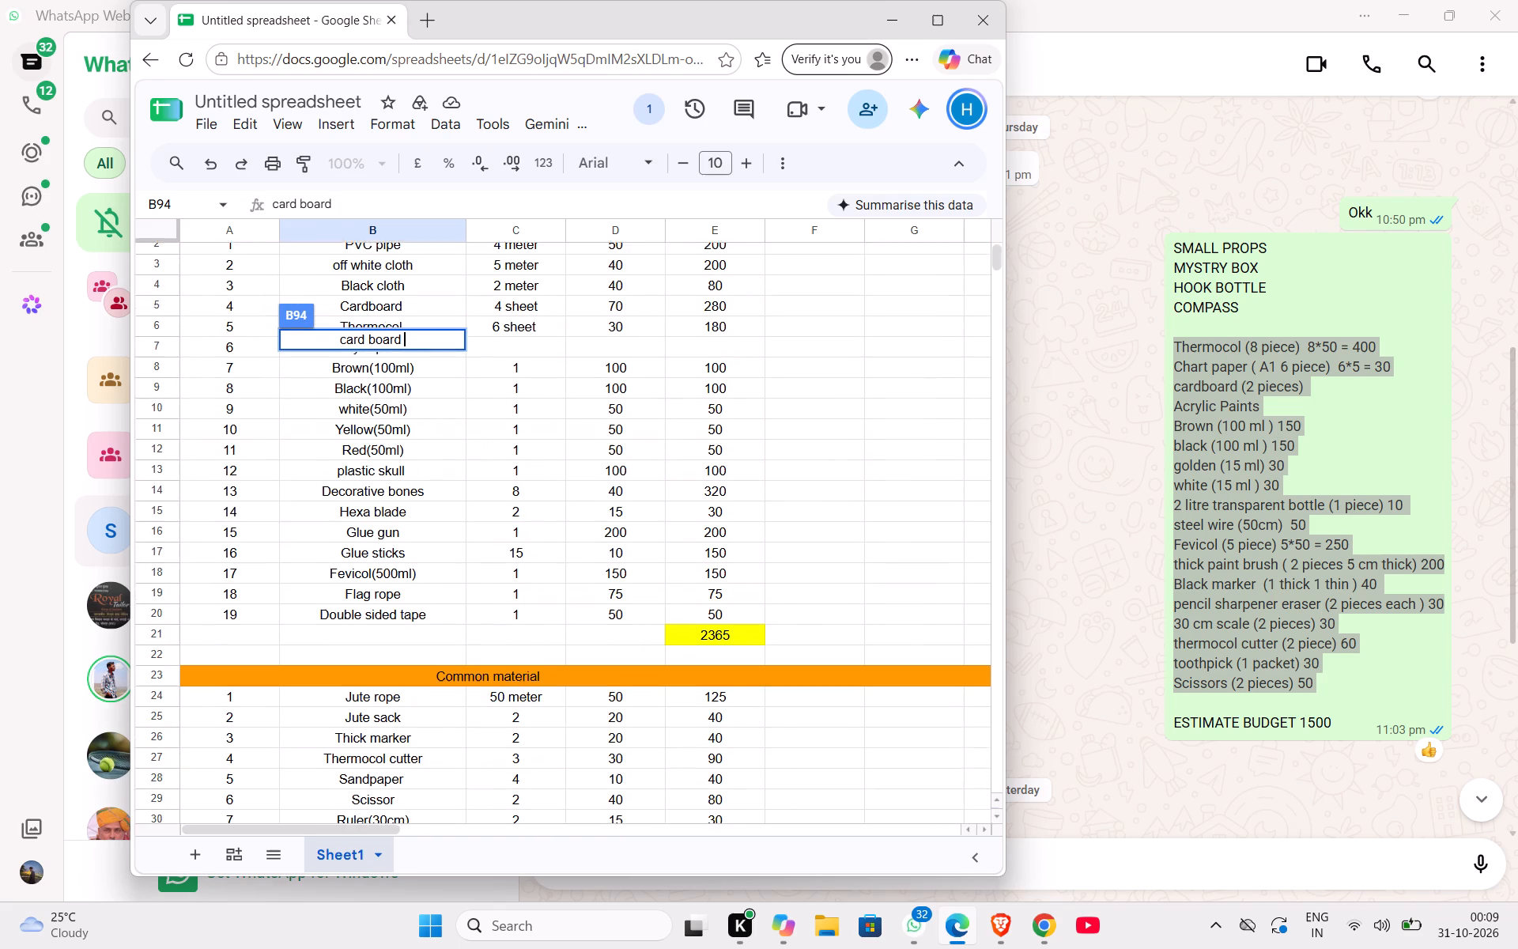
scroll(319, 300, down, 1)
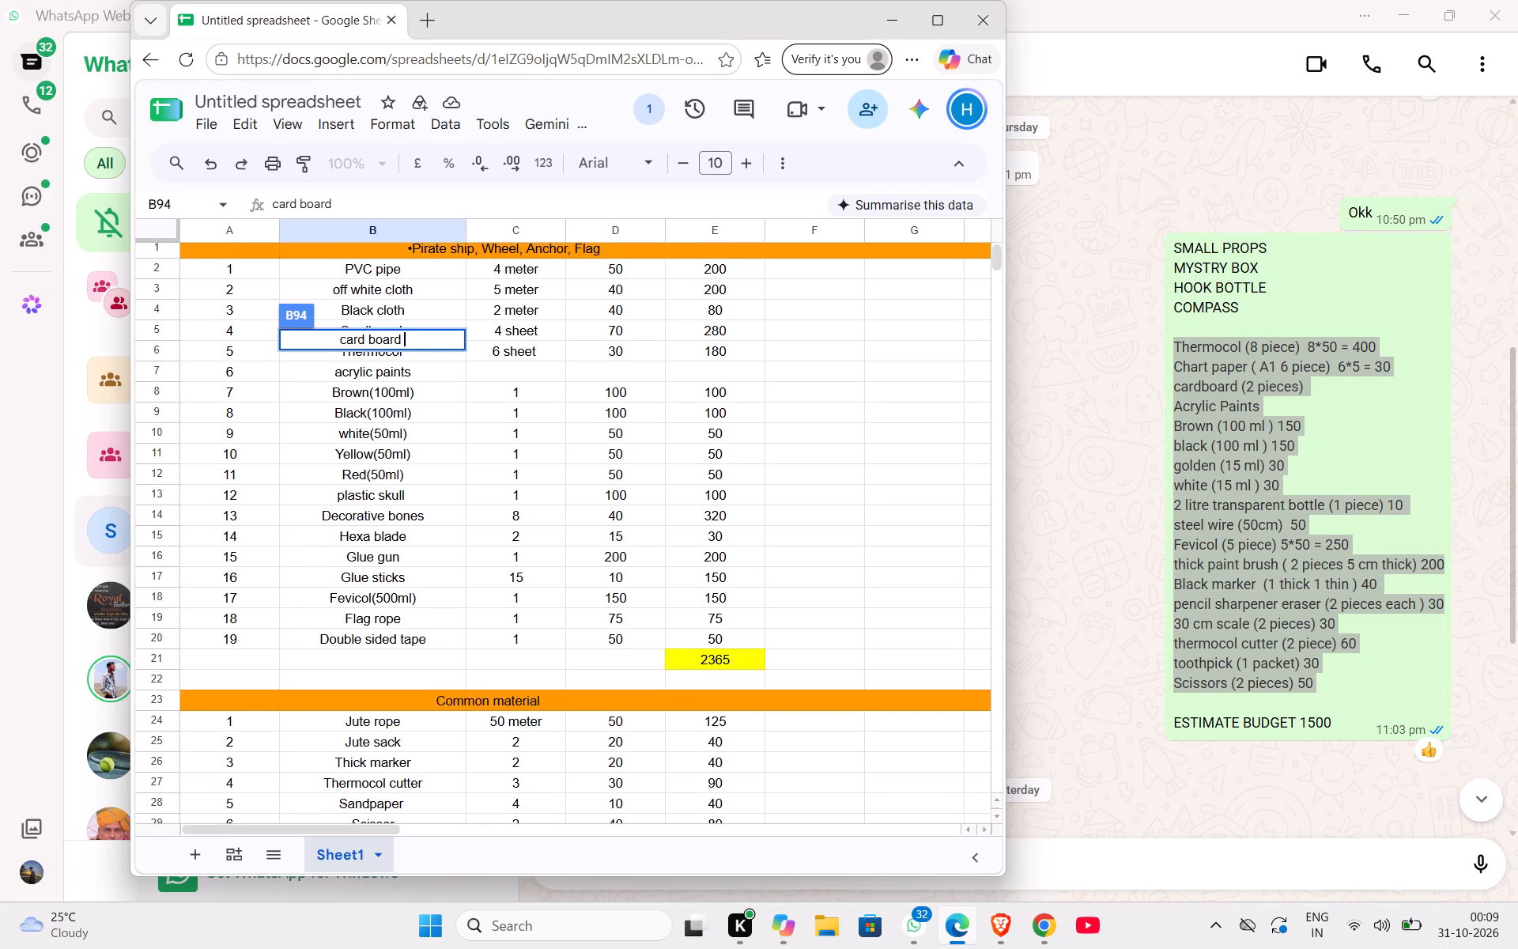
scroll(319, 300, down, 1)
scroll(319, 300, up, 1)
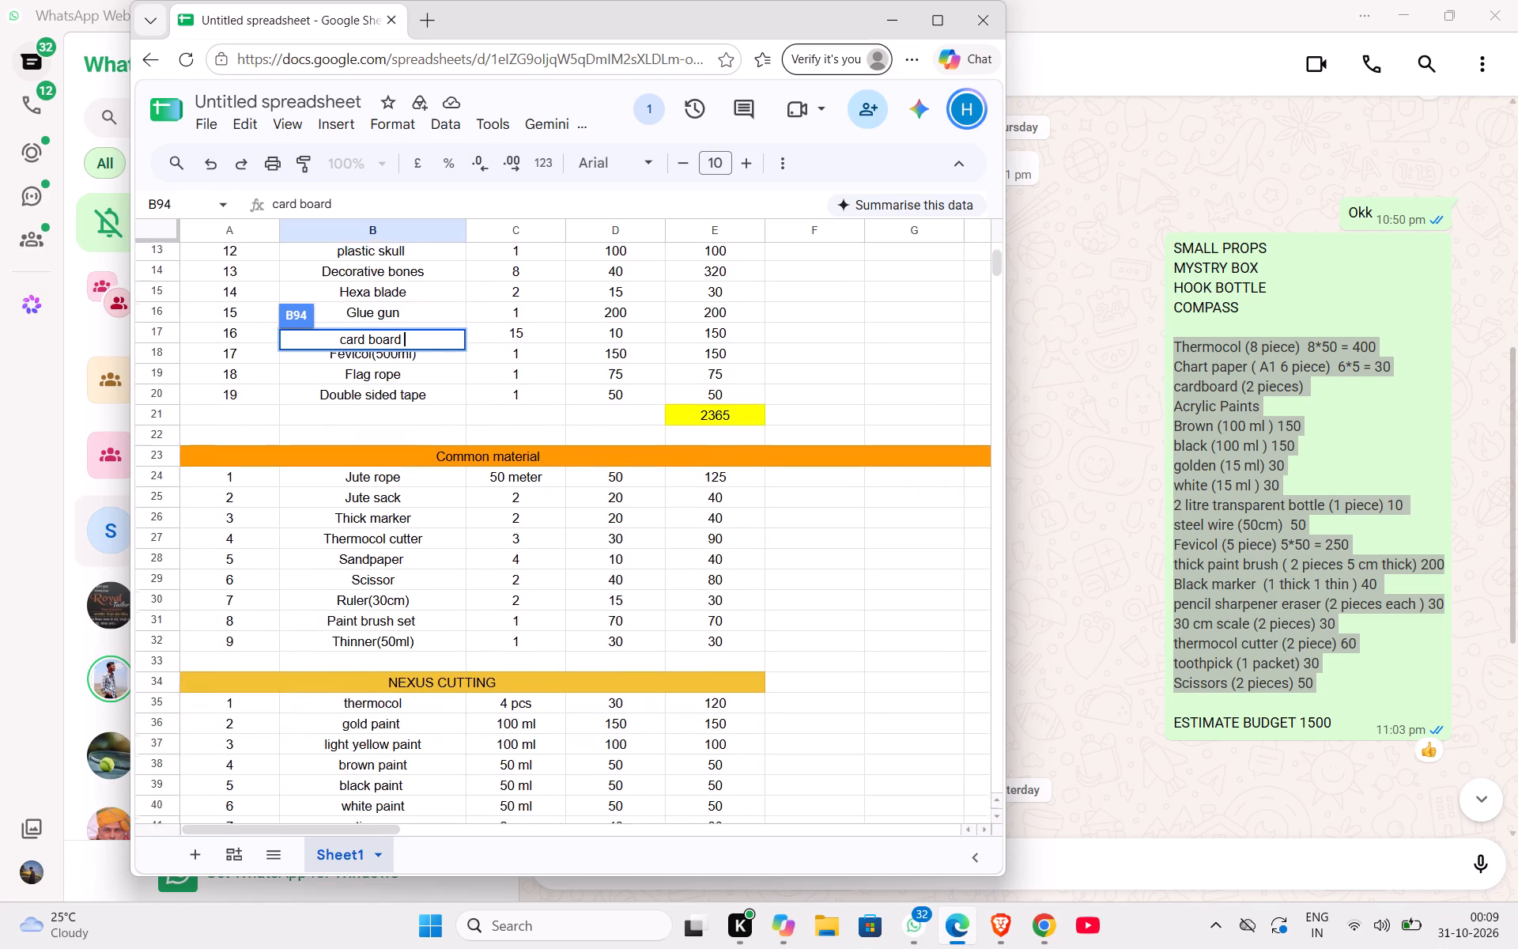
scroll(319, 300, up, 1)
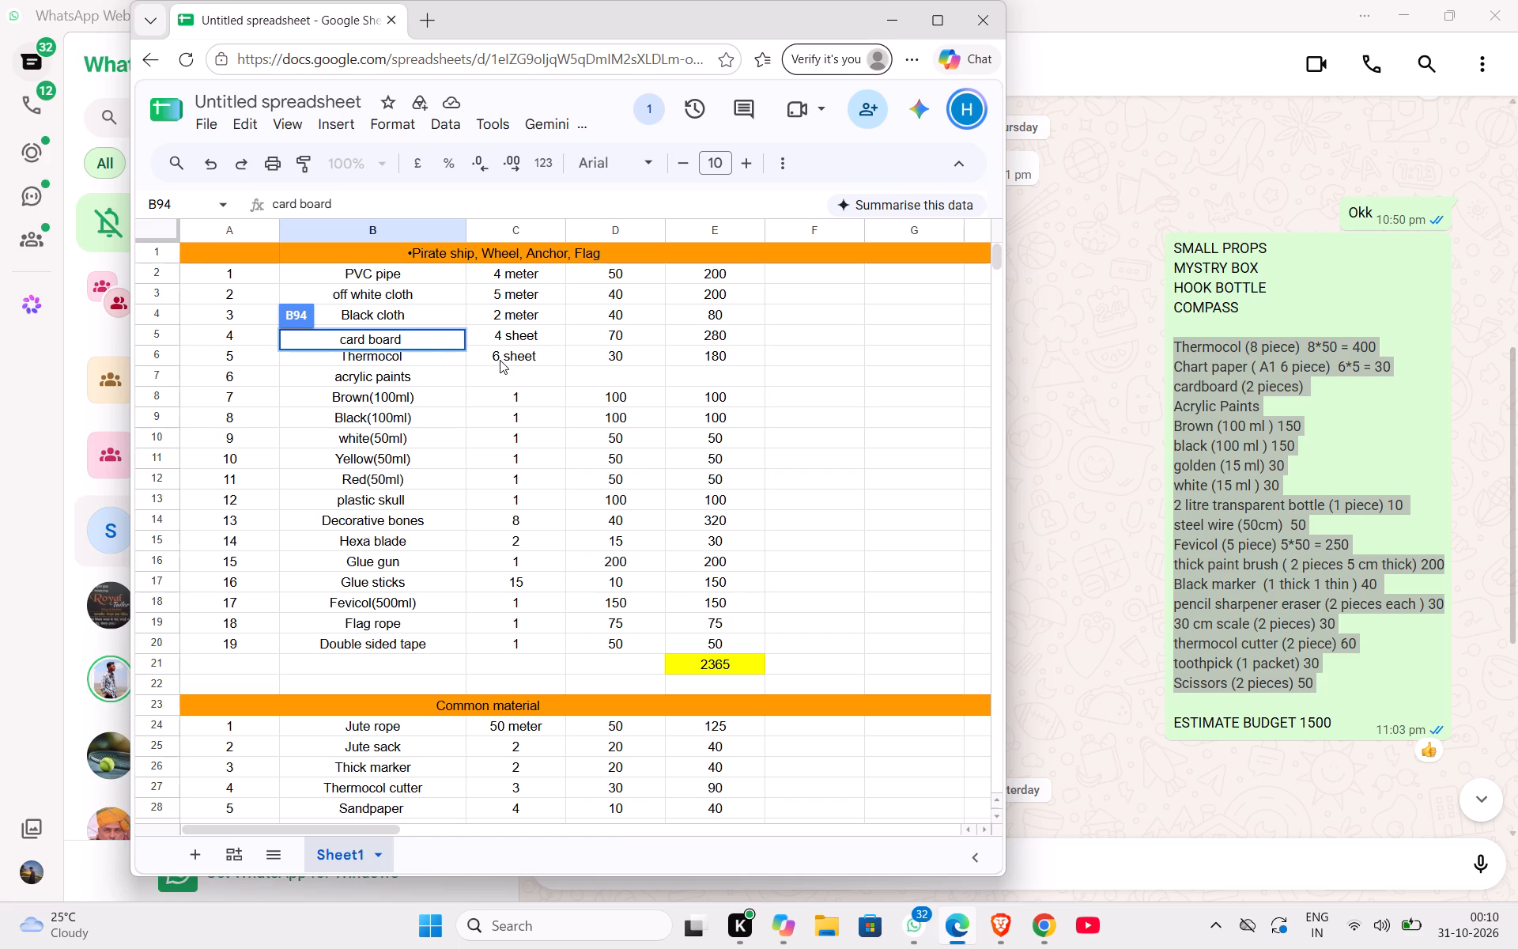
scroll(500, 360, up, 2)
scroll(500, 360, down, 1)
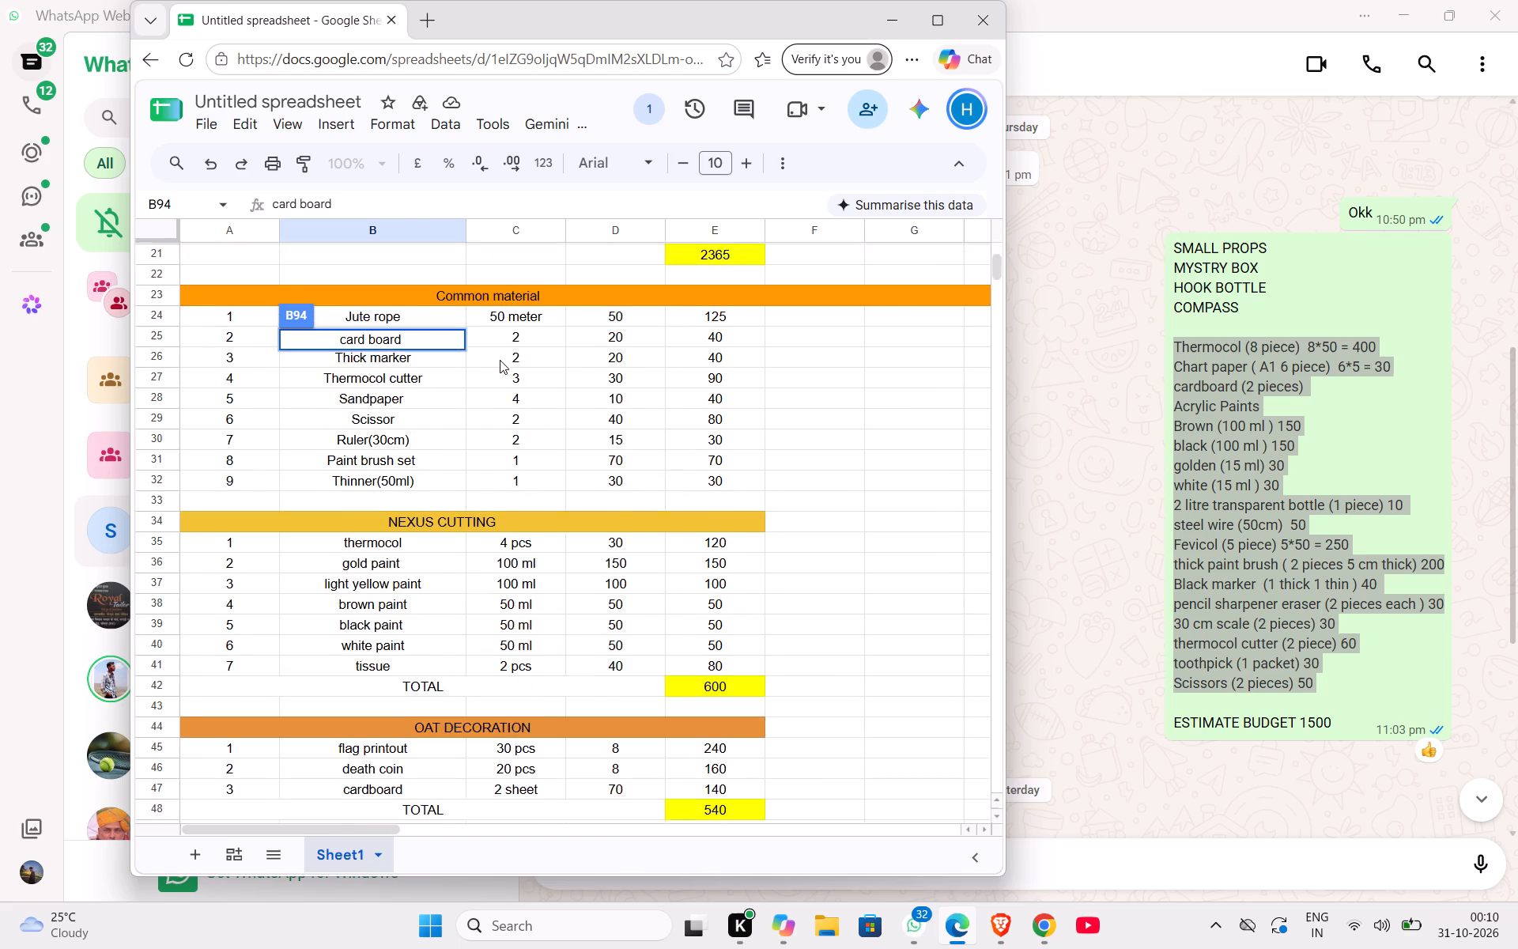
scroll(500, 360, up, 2)
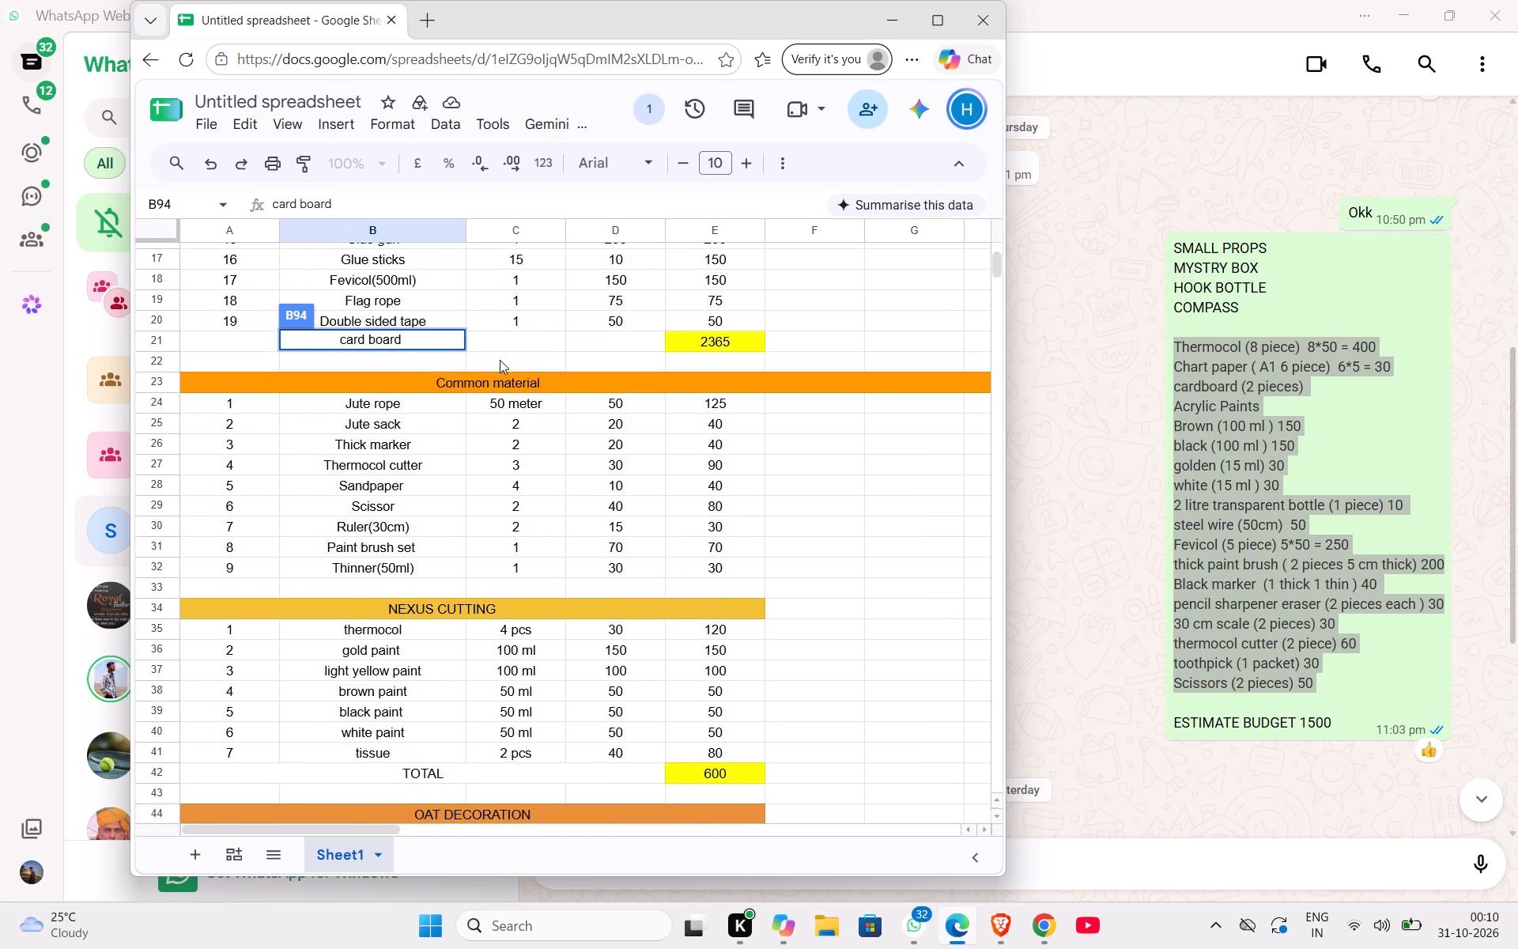
scroll(500, 360, down, 6)
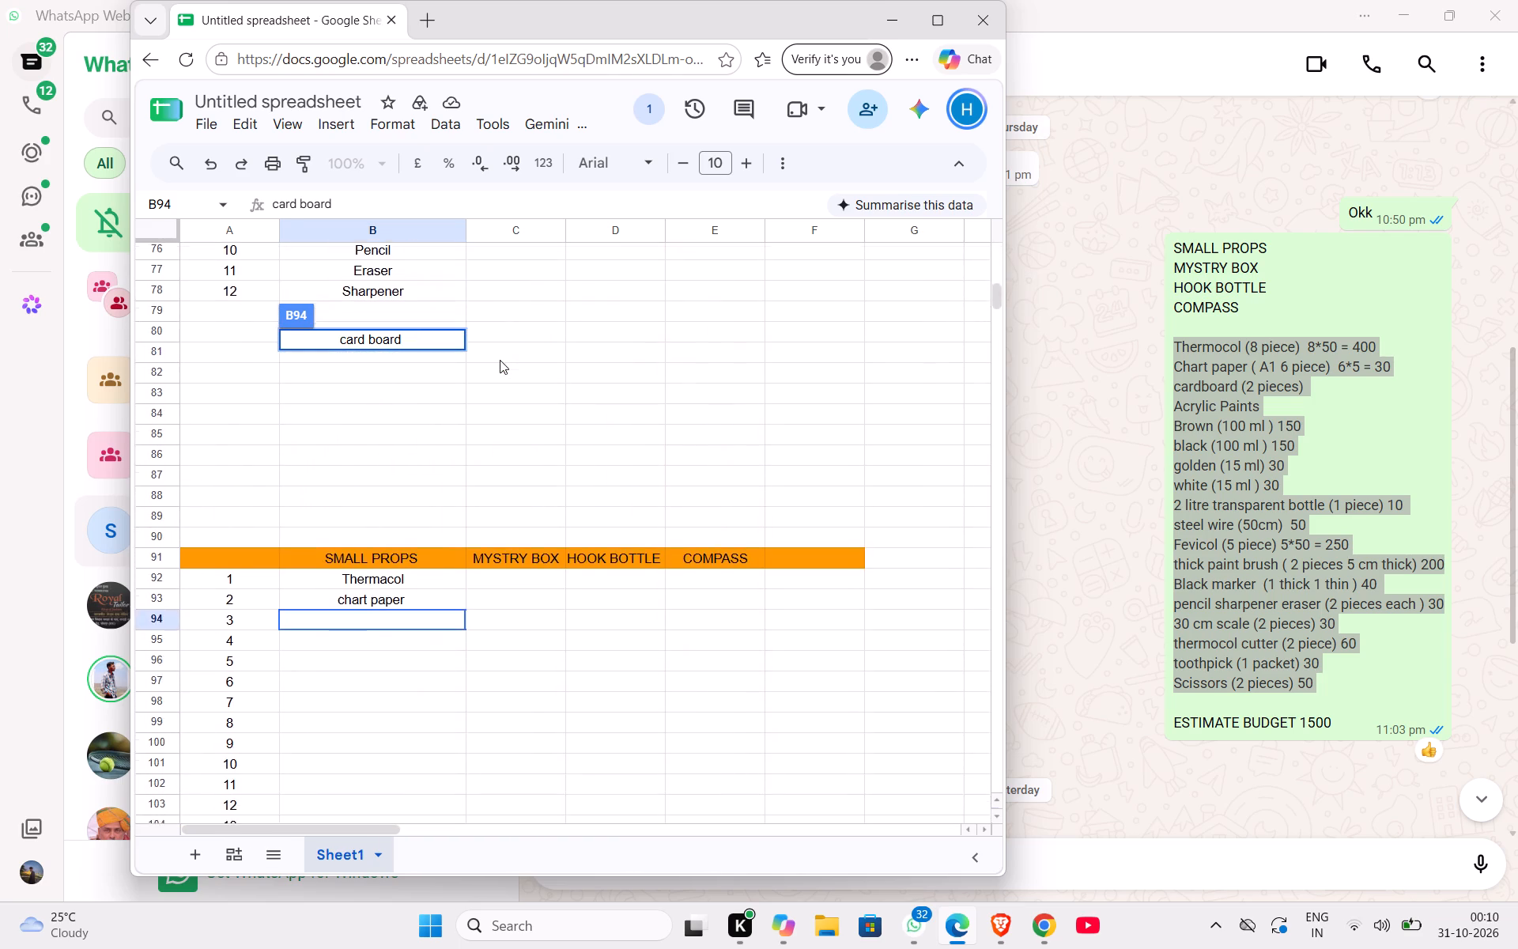
scroll(500, 360, down, 2)
scroll(500, 360, up, 1)
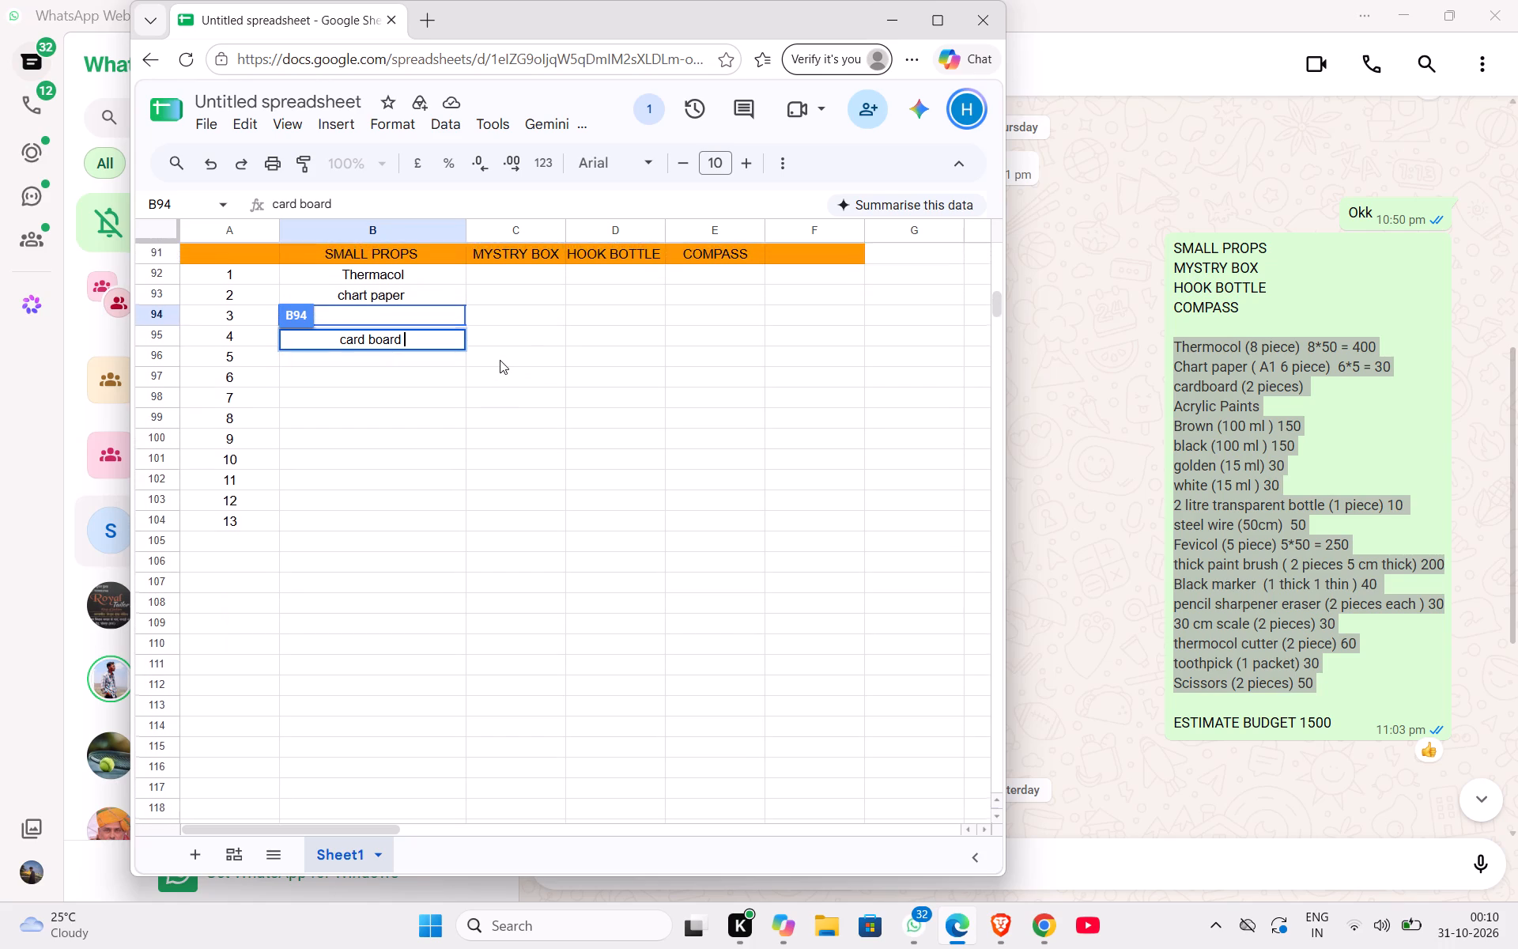
scroll(500, 360, up, 1)
Commit the card board entry in B94 and undo its accidental removal from the cell.
key(Return)
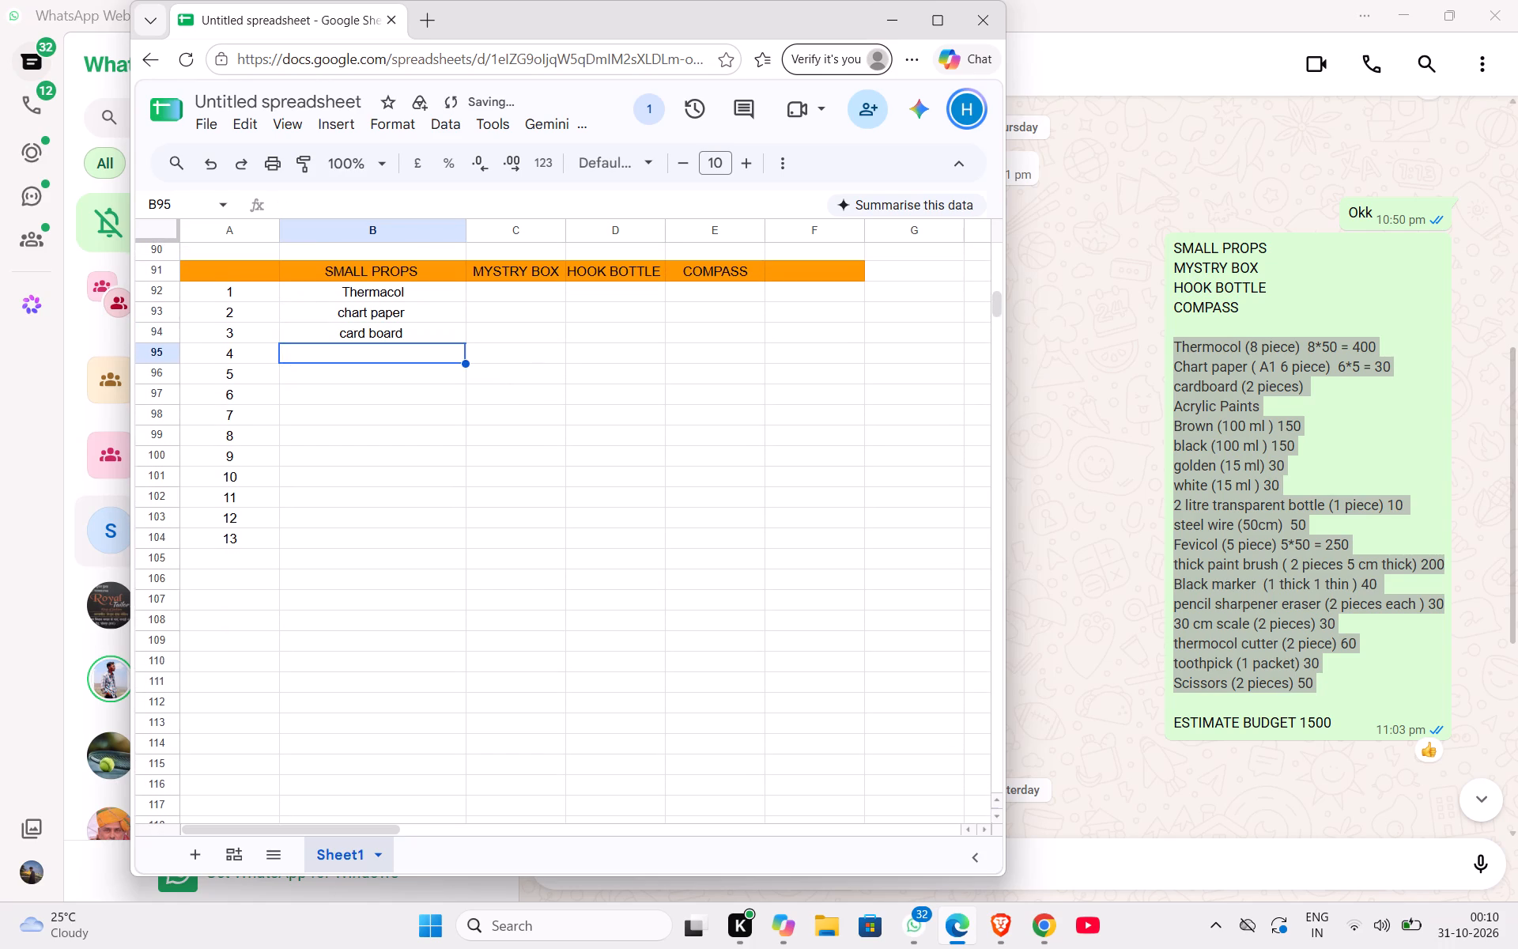
click(423, 341)
click(411, 369)
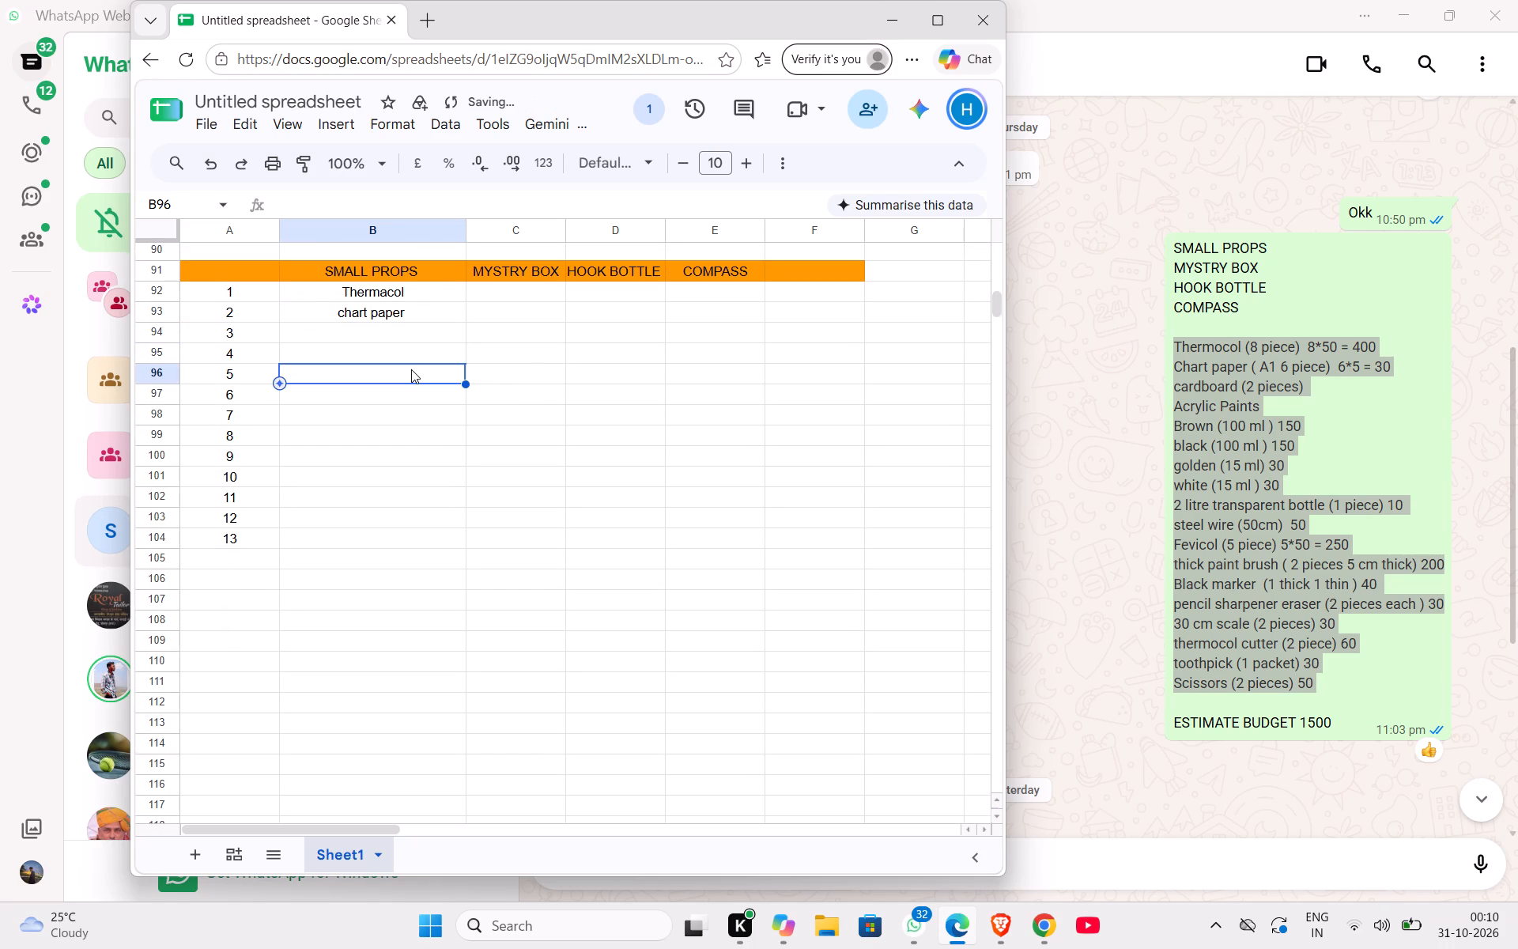
click(402, 334)
key(ctrl+z)
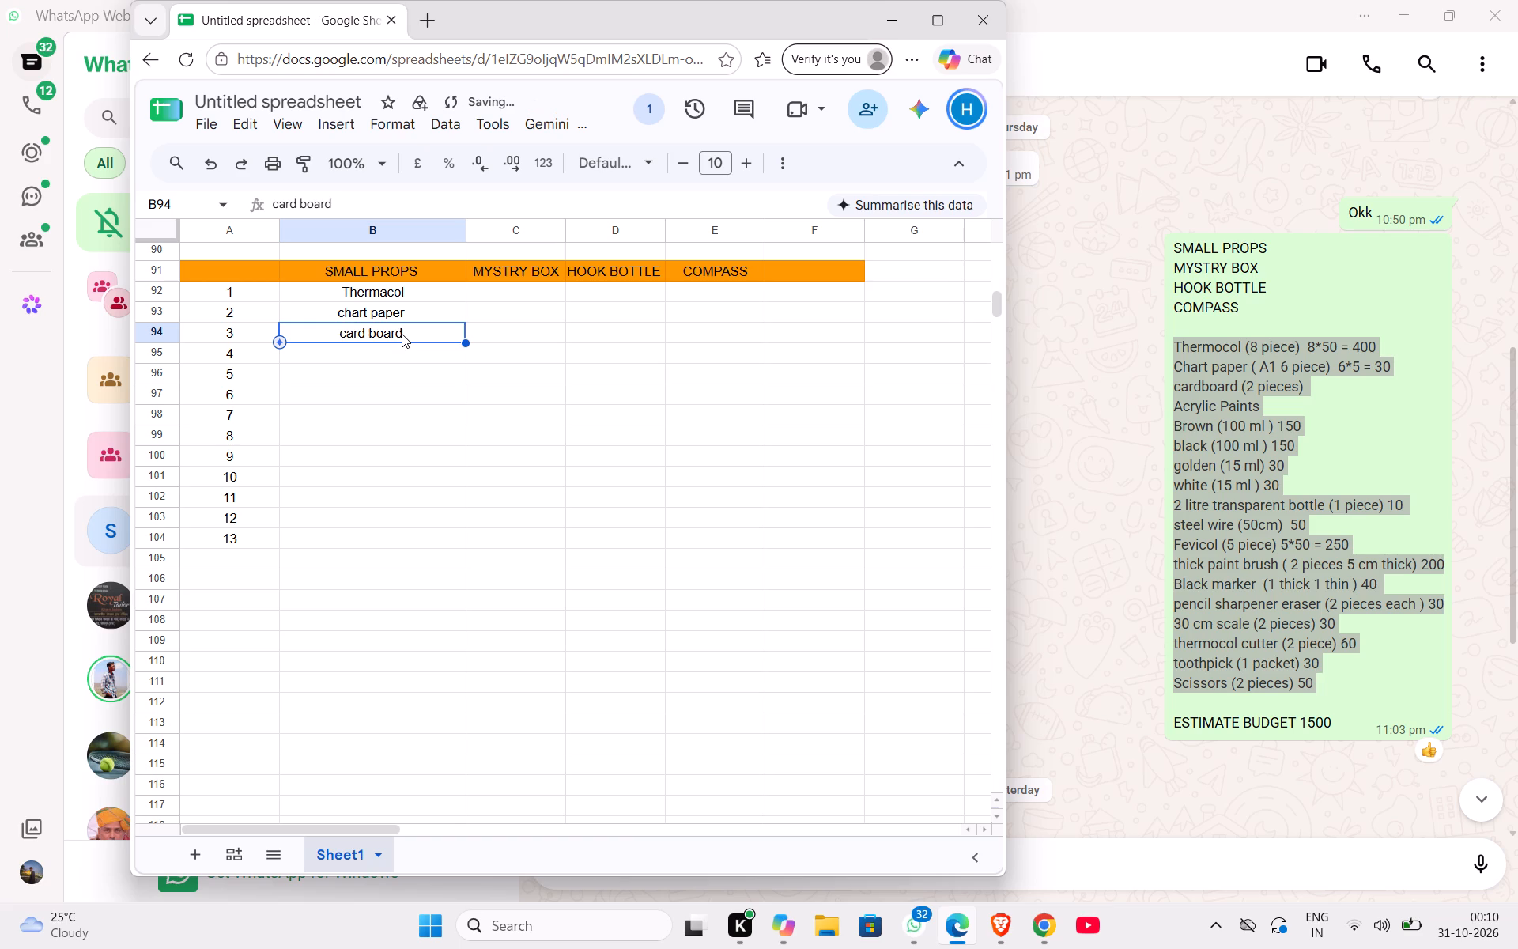
Enter Acrylic paint as the fourth SMALL PROPS item in B95.
click(410, 354)
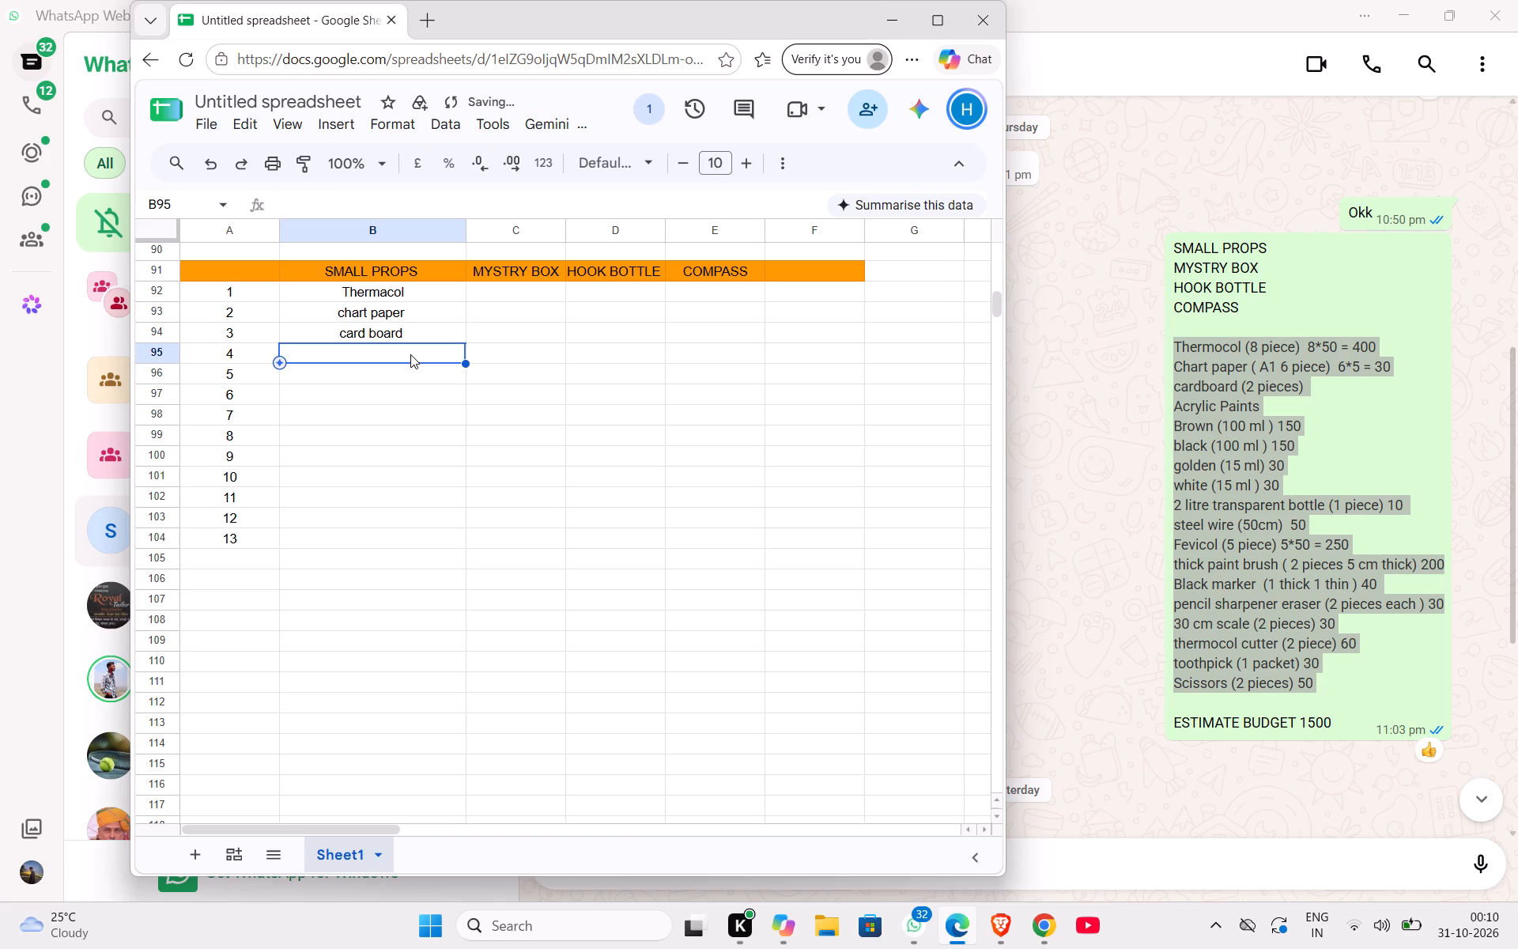
key(a)
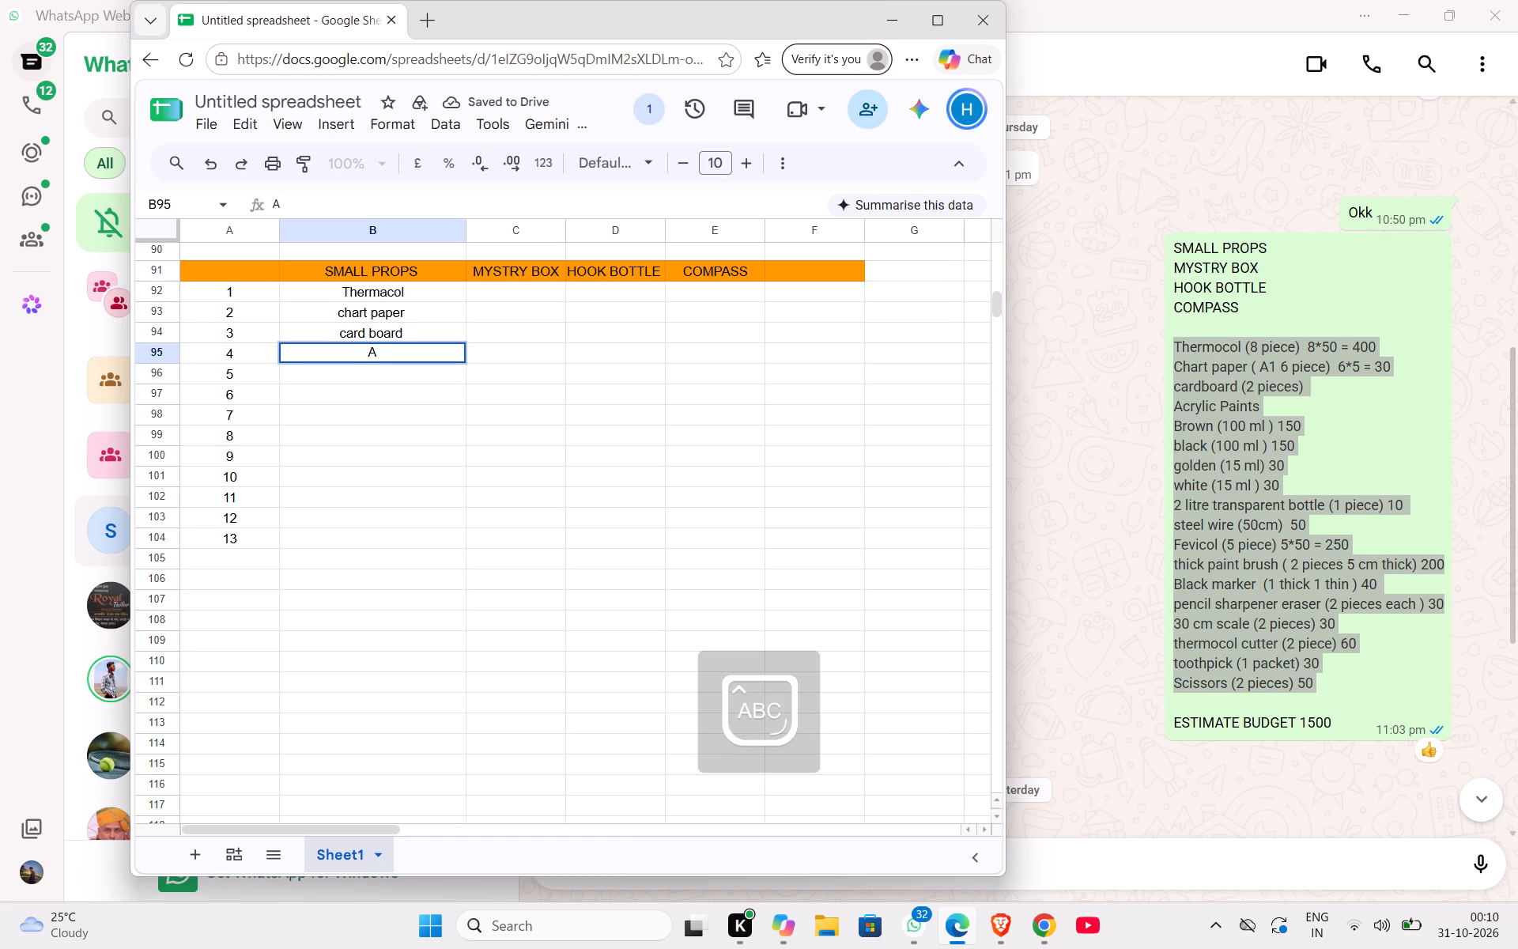
text(crylic paint)
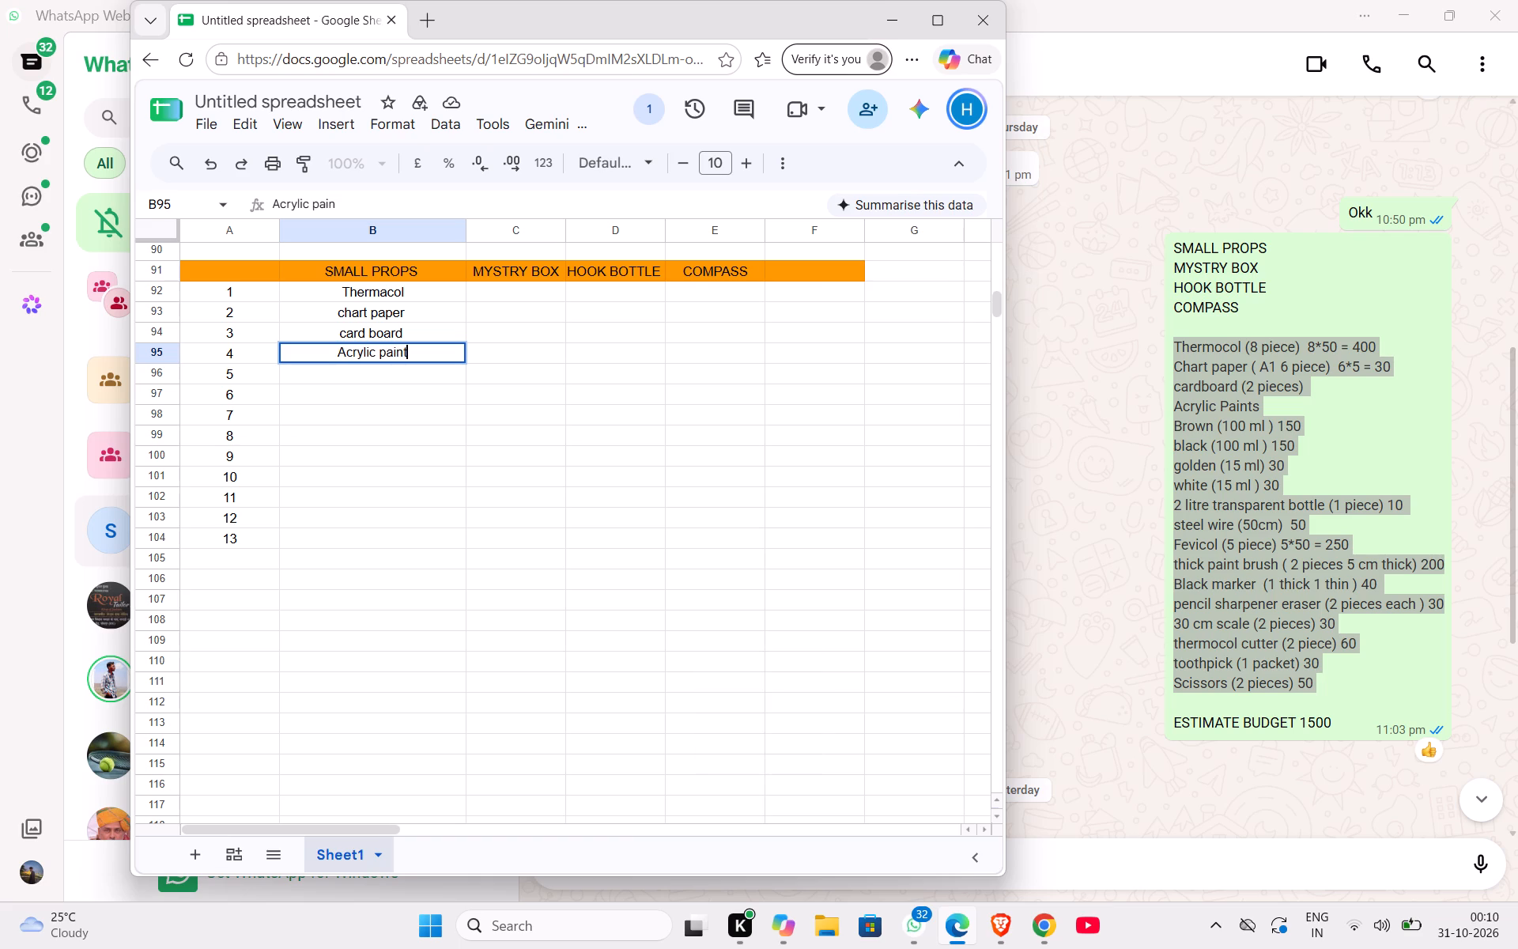
key(space)
key(Return)
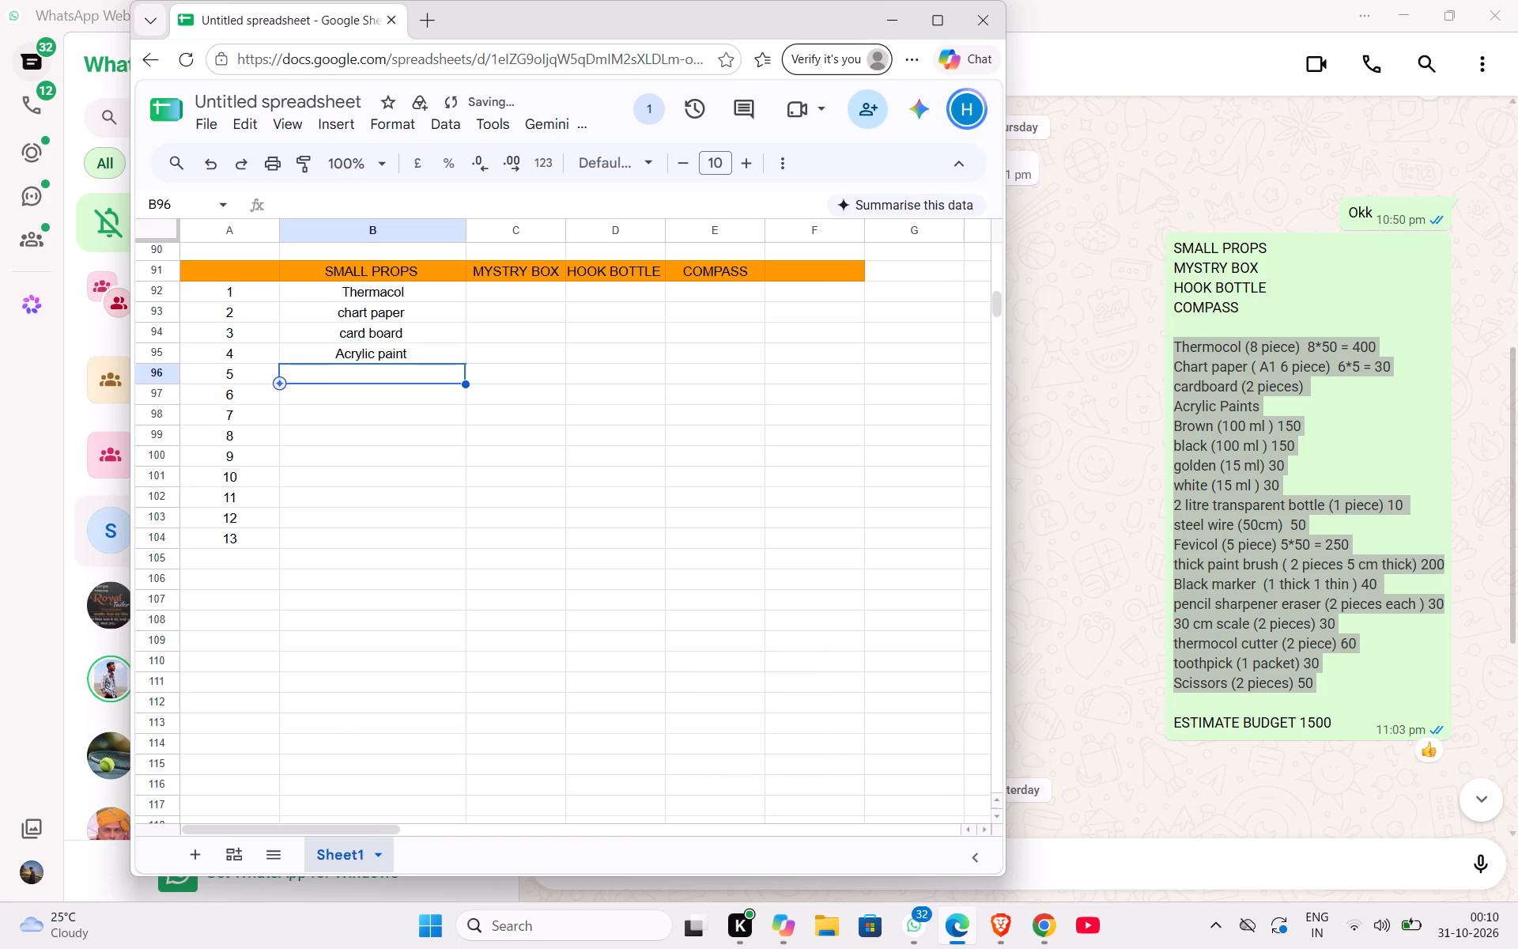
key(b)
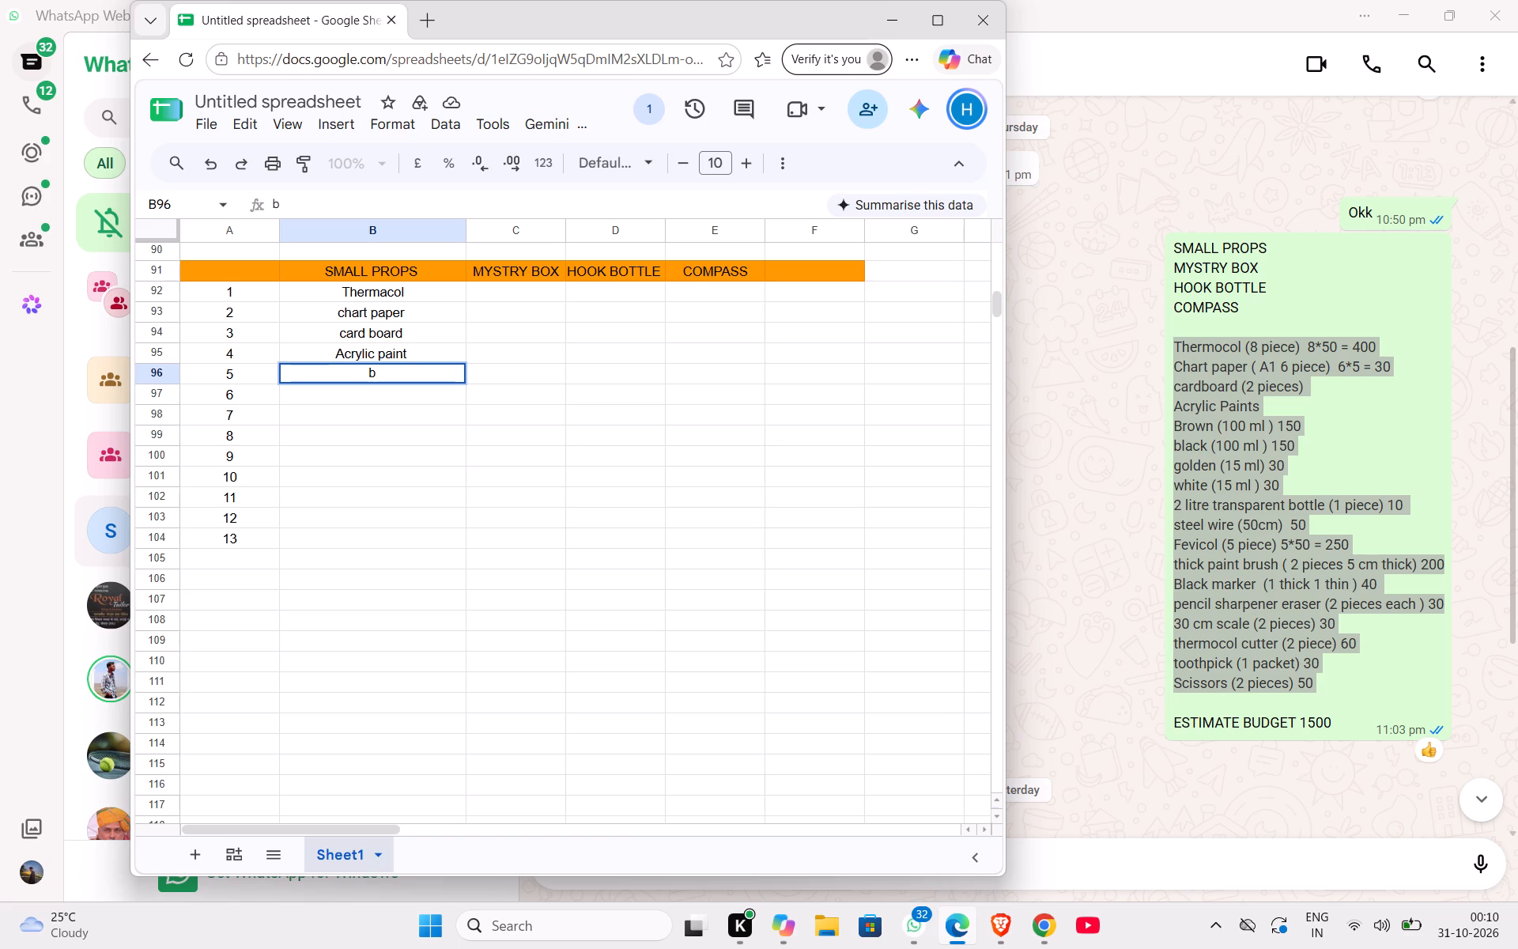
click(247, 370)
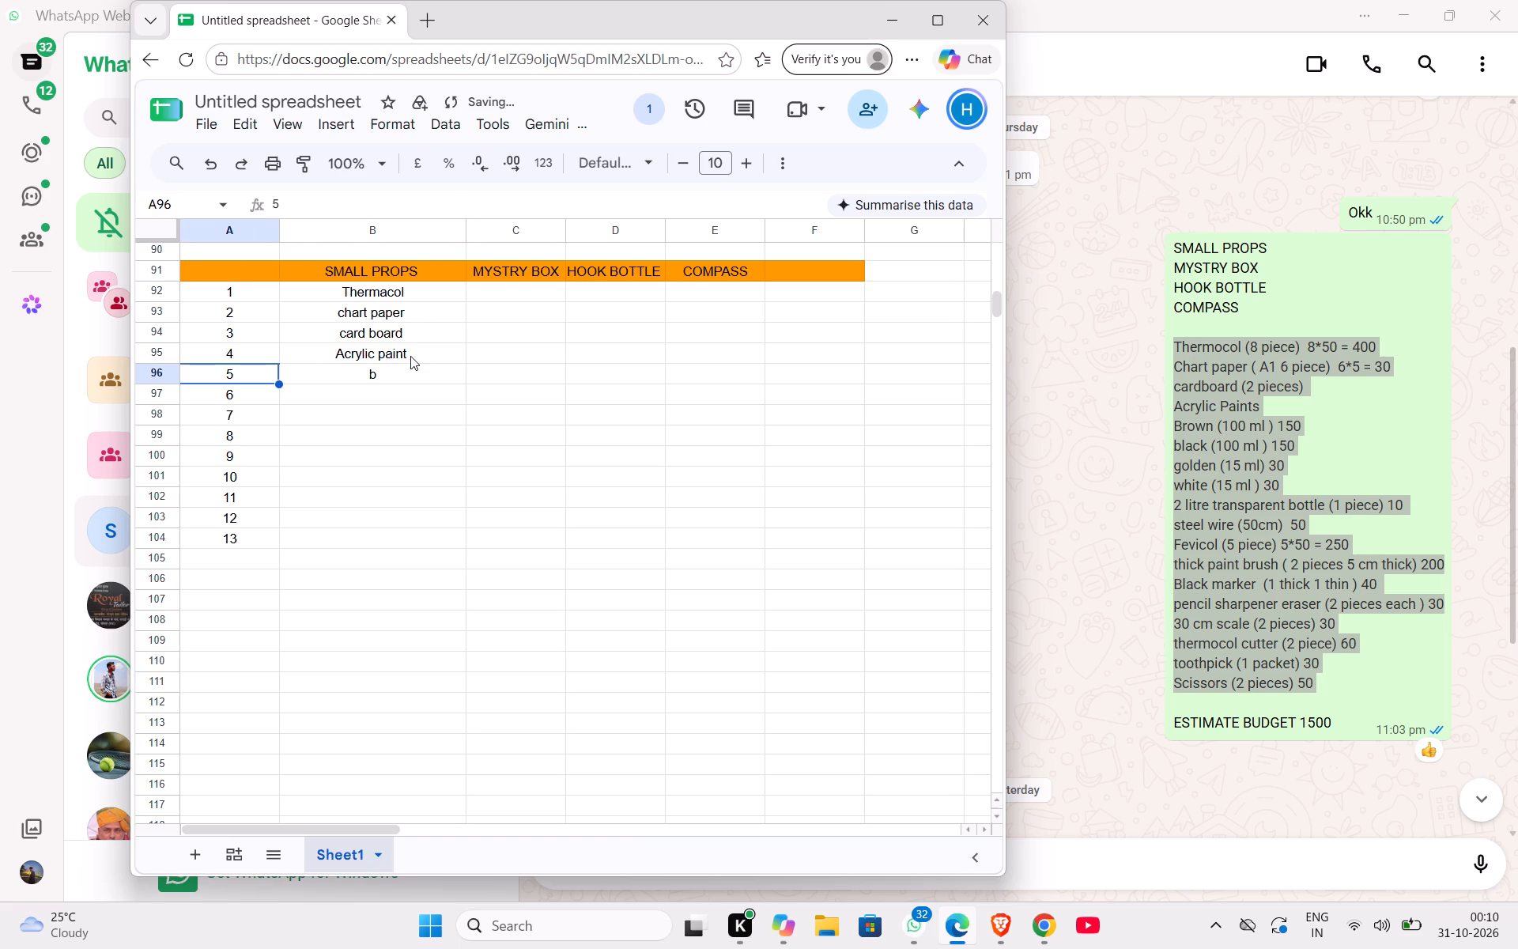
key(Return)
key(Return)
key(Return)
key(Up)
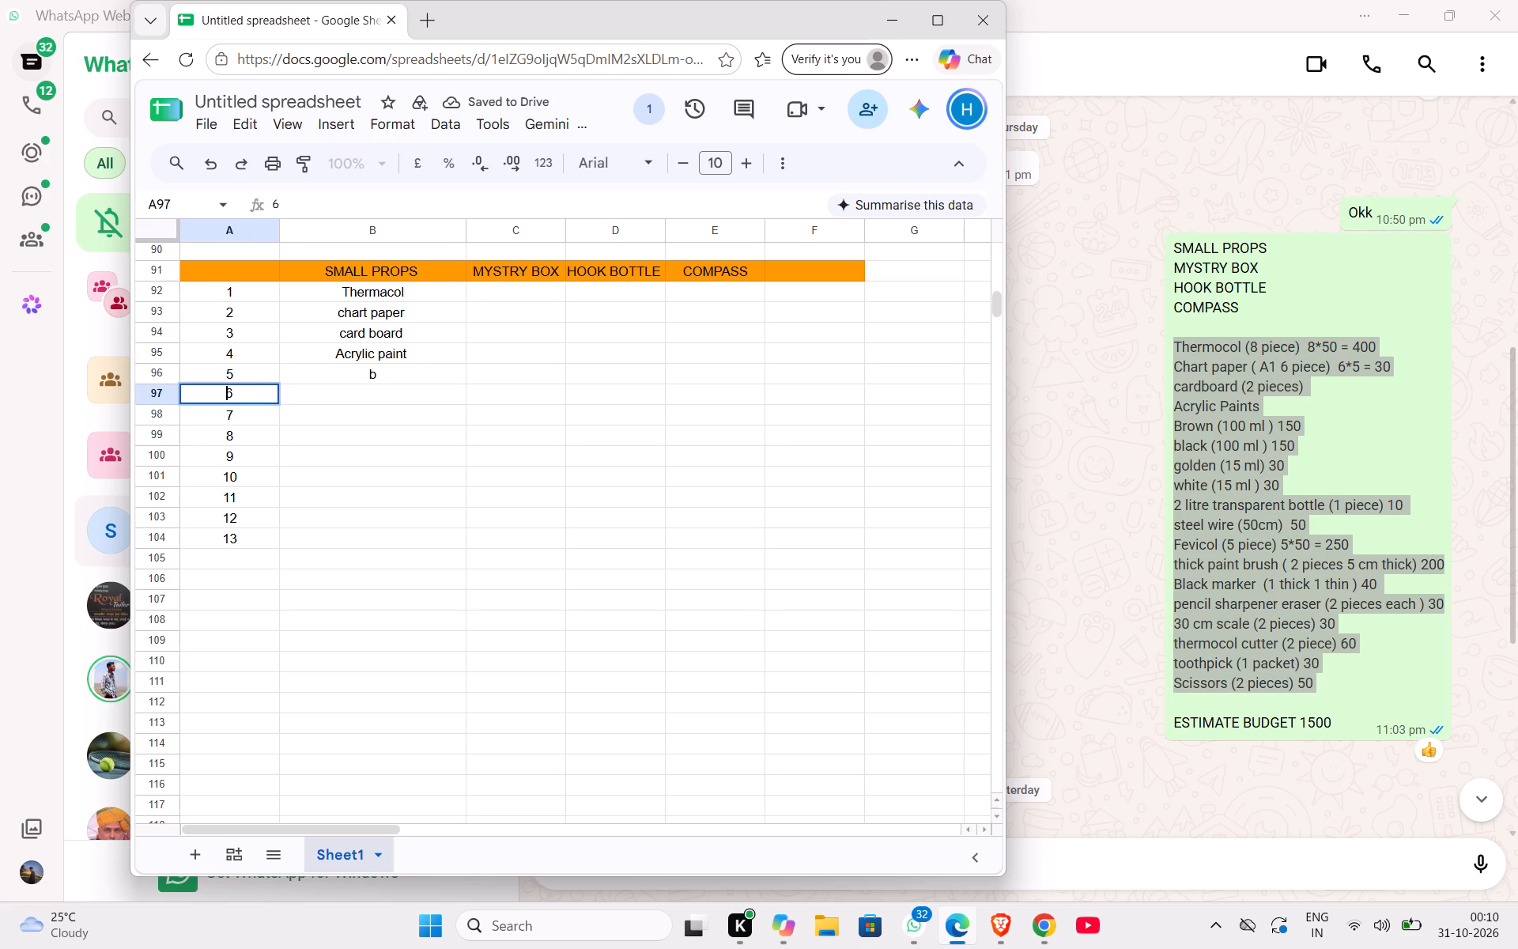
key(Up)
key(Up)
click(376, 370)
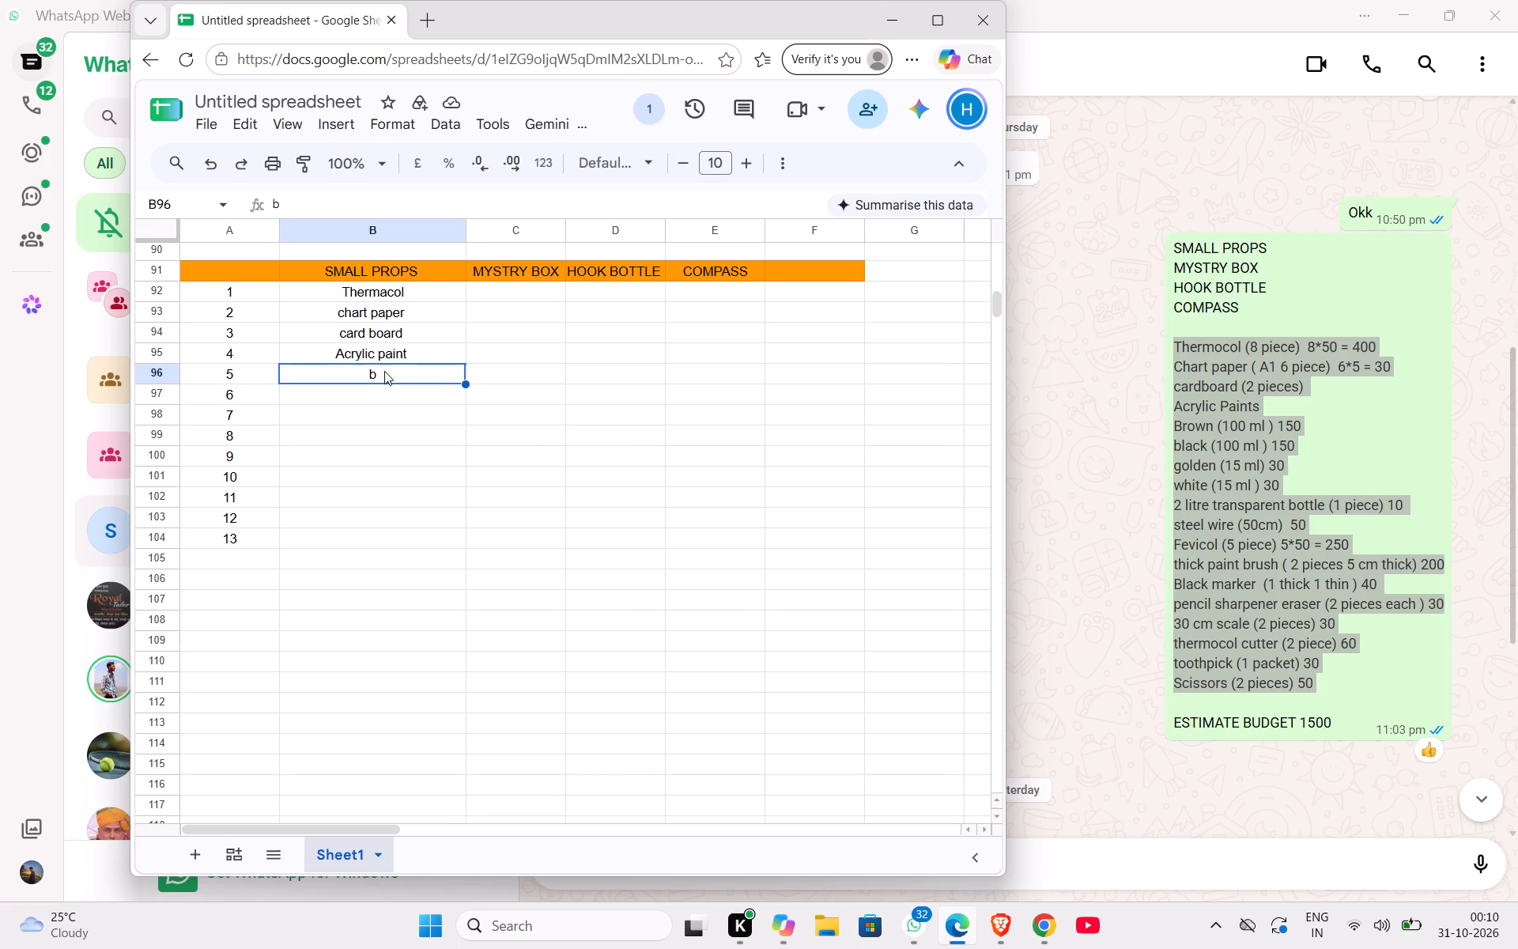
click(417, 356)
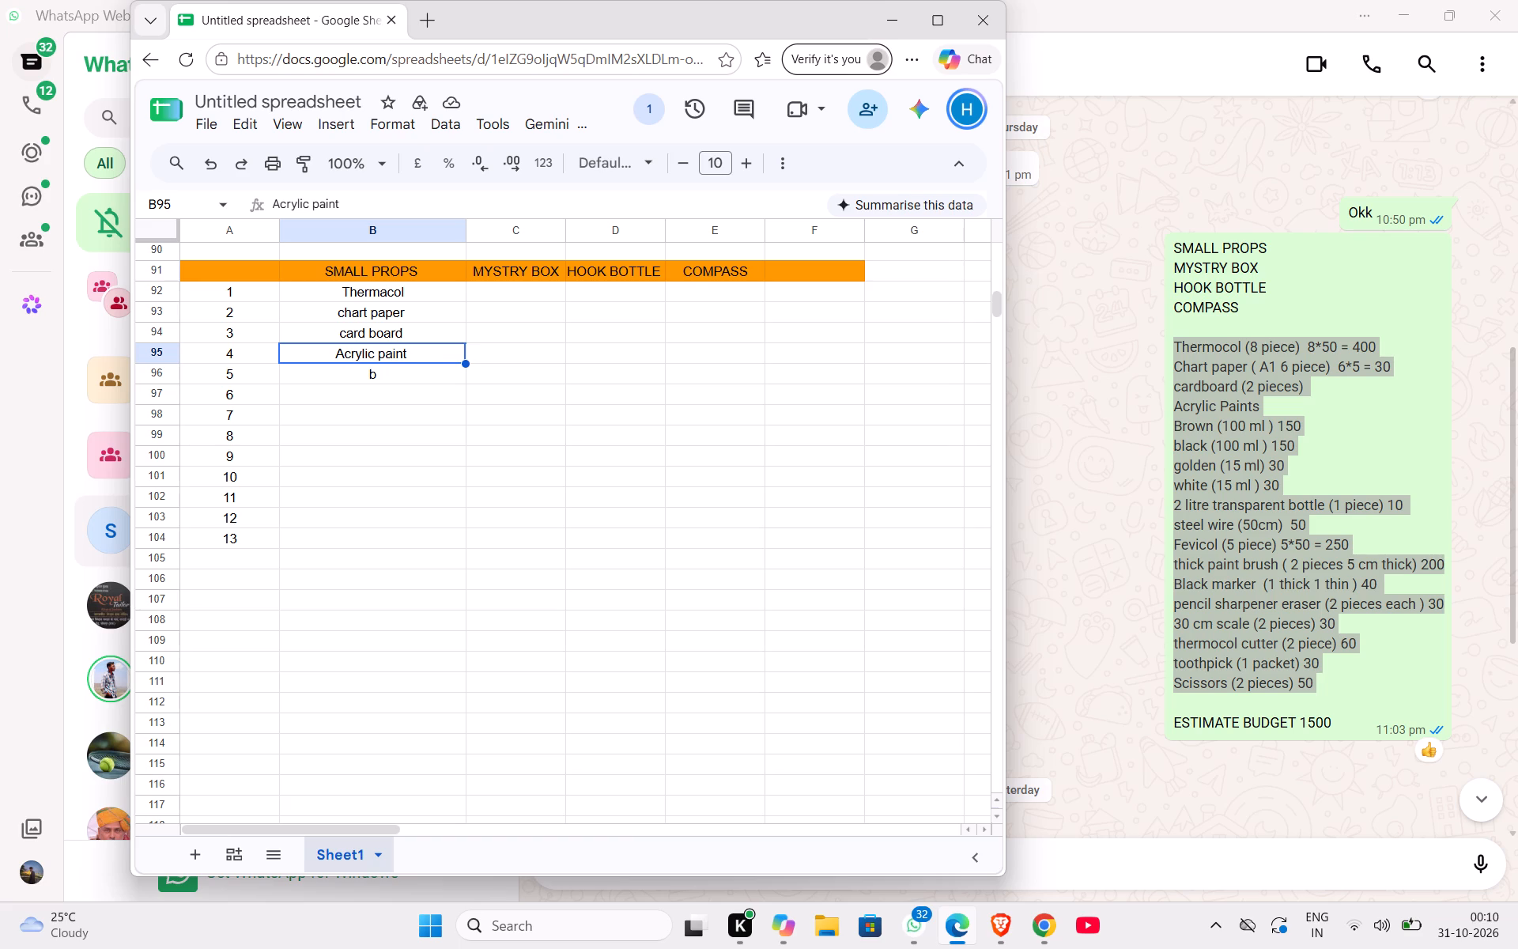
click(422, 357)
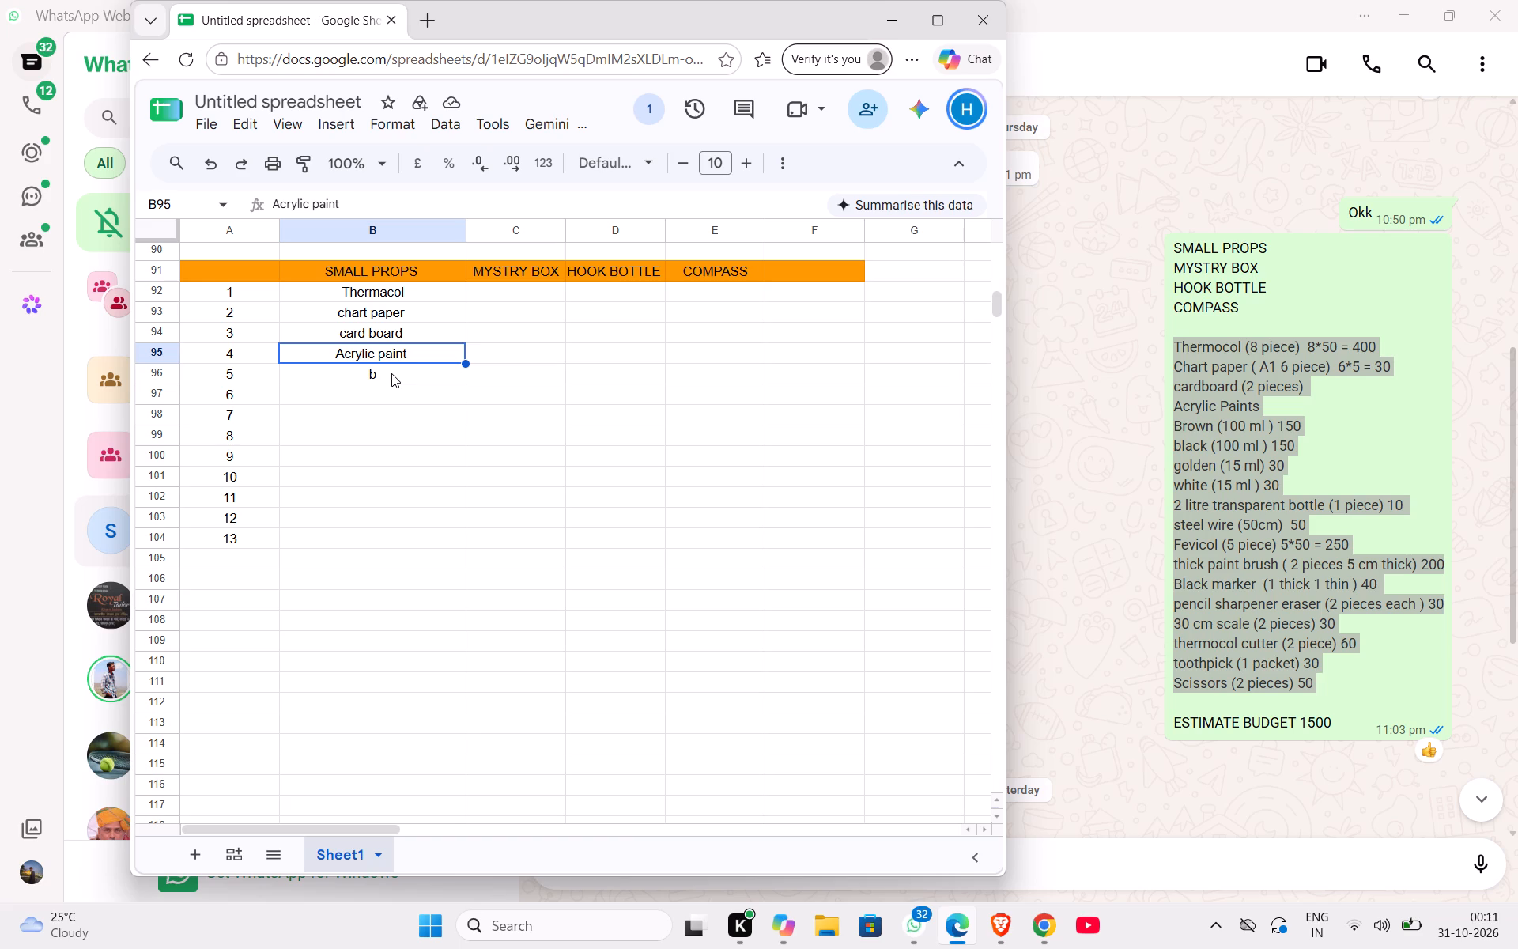
Enter Brown as the fifth SMALL PROPS item in B96, with only its first letter capitalized.
click(391, 373)
text(rown)
key(space)
key(BackSpace)
key(BackSpace)
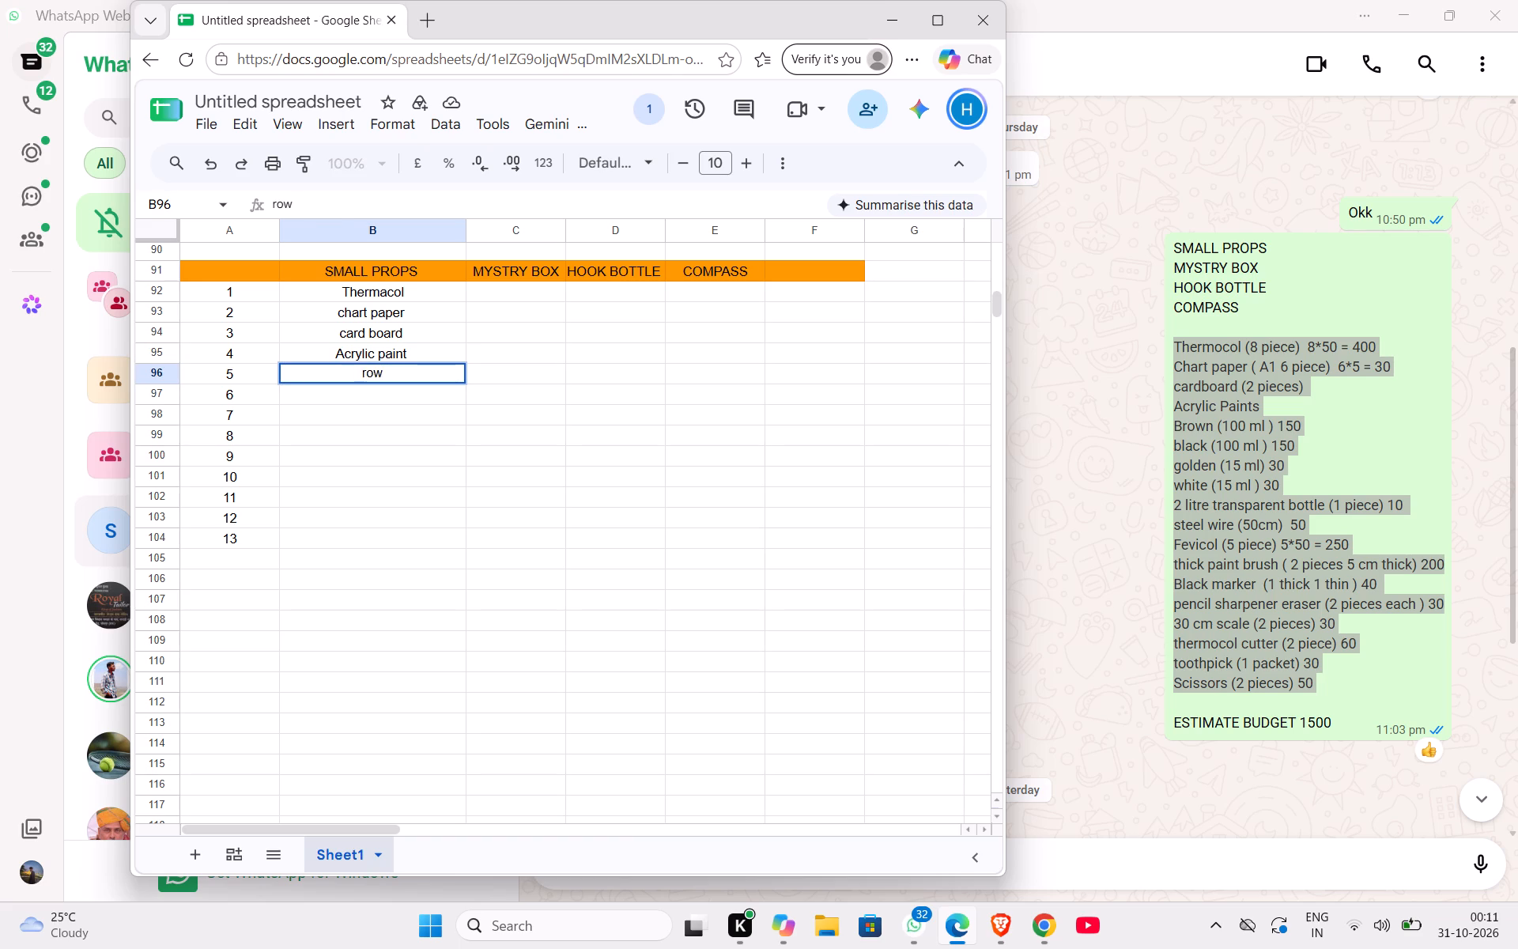
key(BackSpace)
key(BackSpace)
key(BackSpace)
key(b)
text(BR)
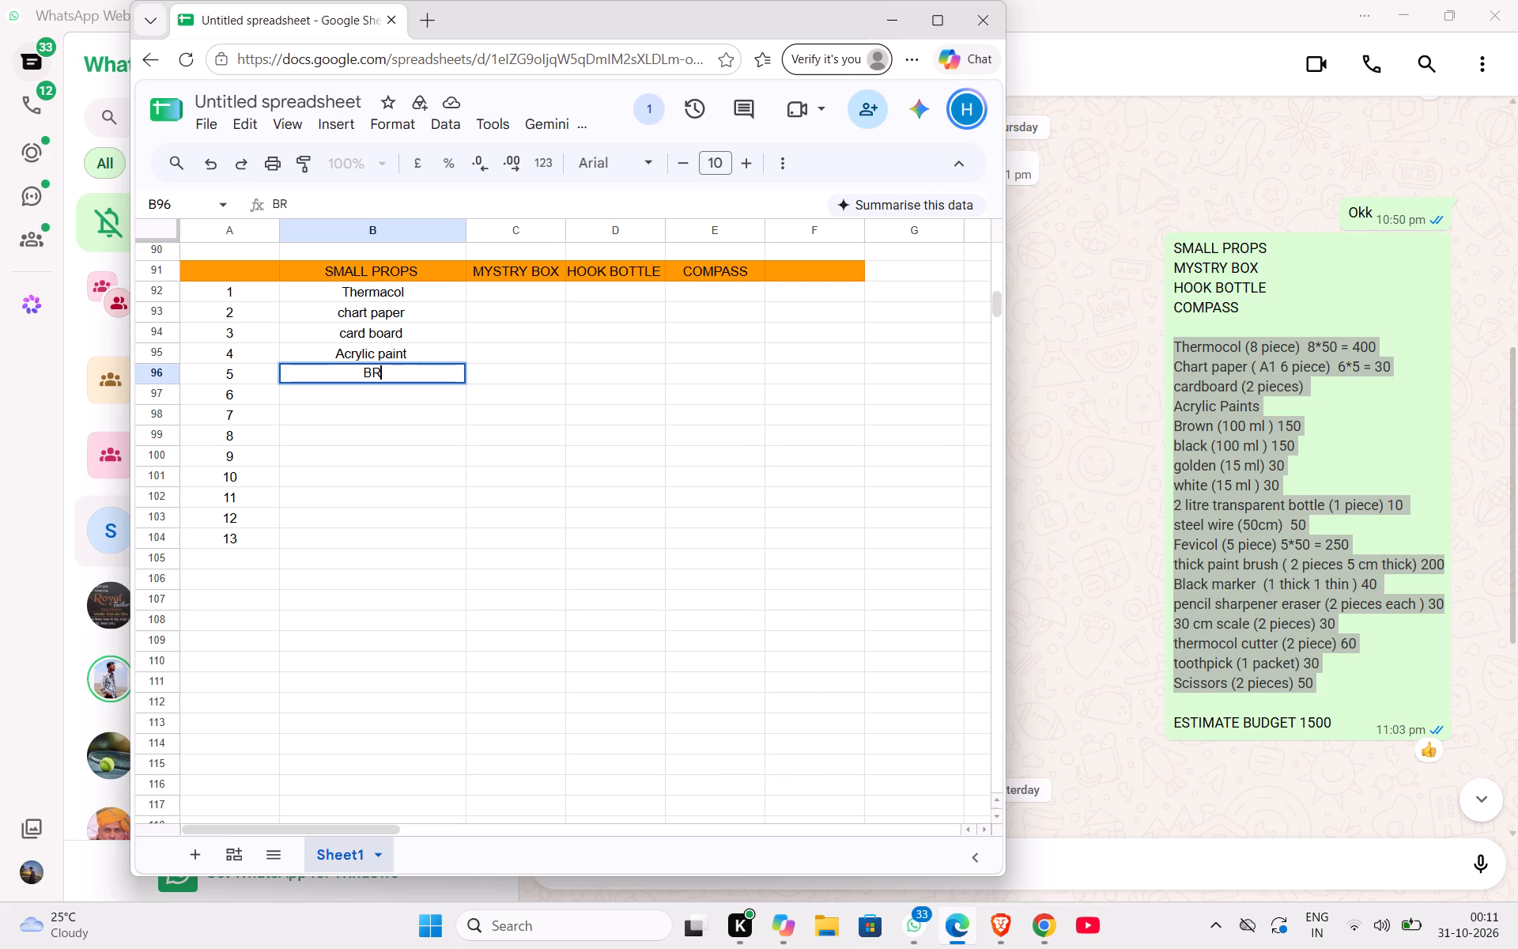
key(BackSpace)
text(ROE)
key(BackSpace)
key(w)
key(BackSpace)
key(BackSpace)
key(BackSpace)
key(BackSpace)
text(row)
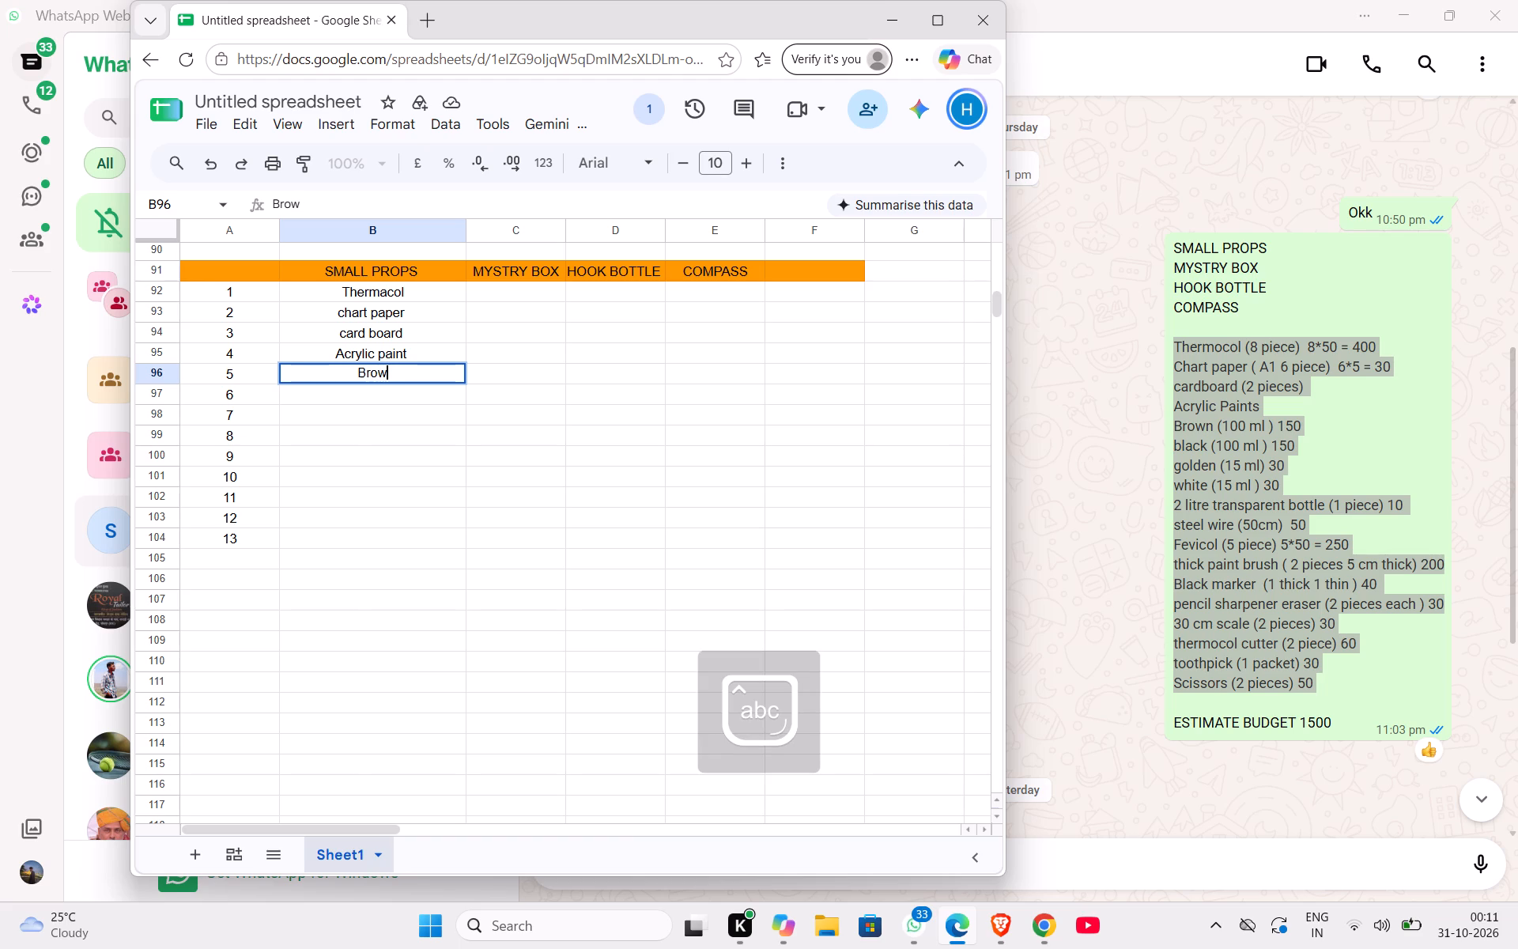
text(n)
key(space)
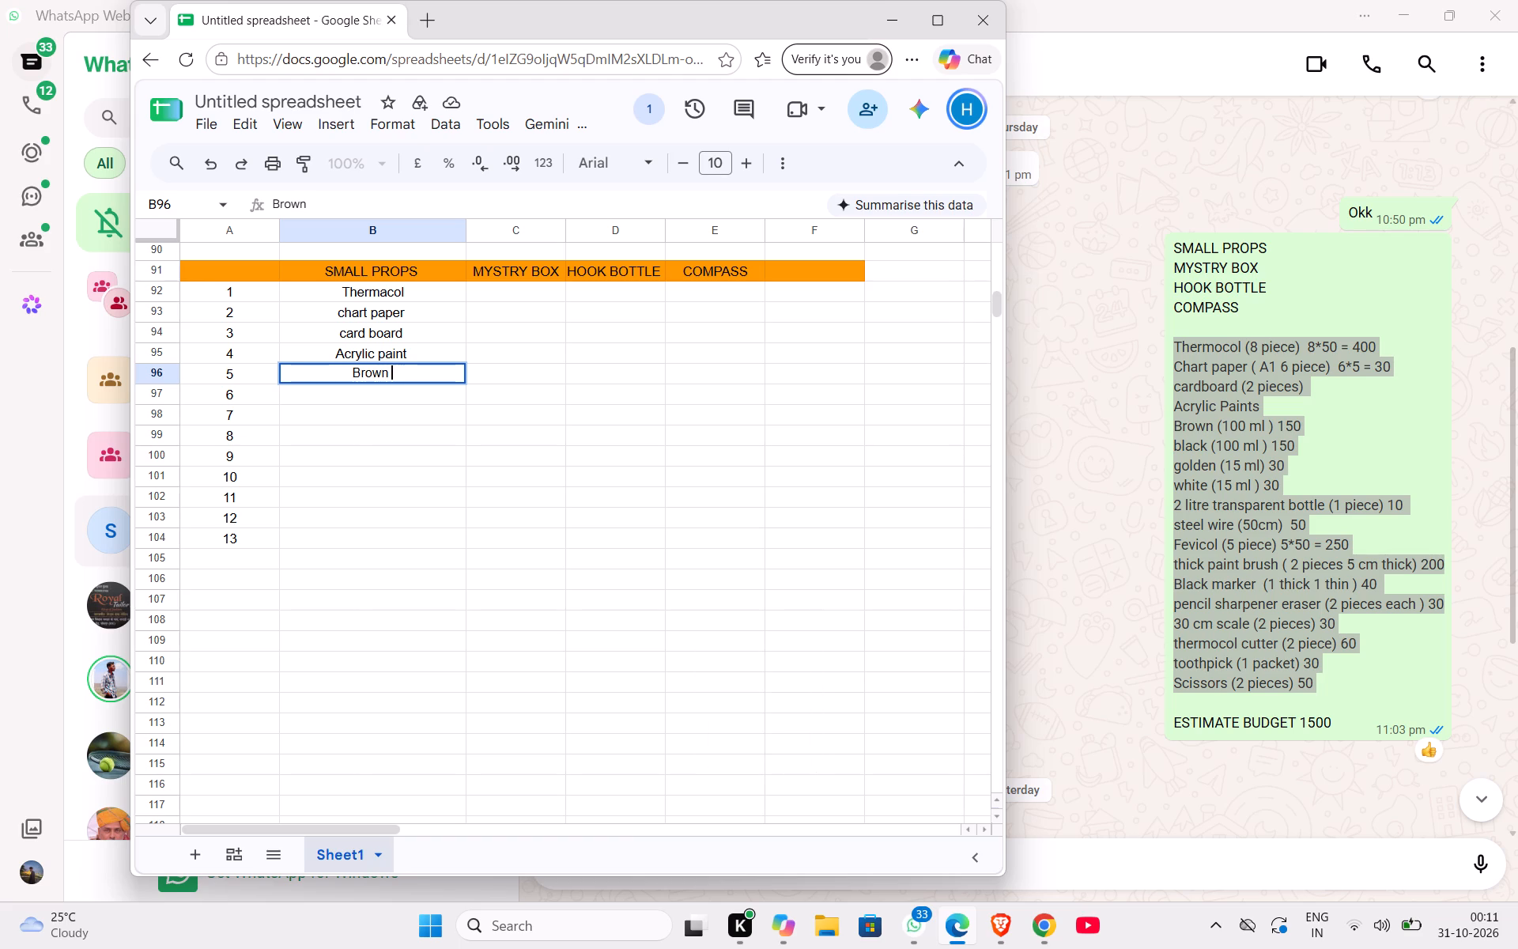
key(Return)
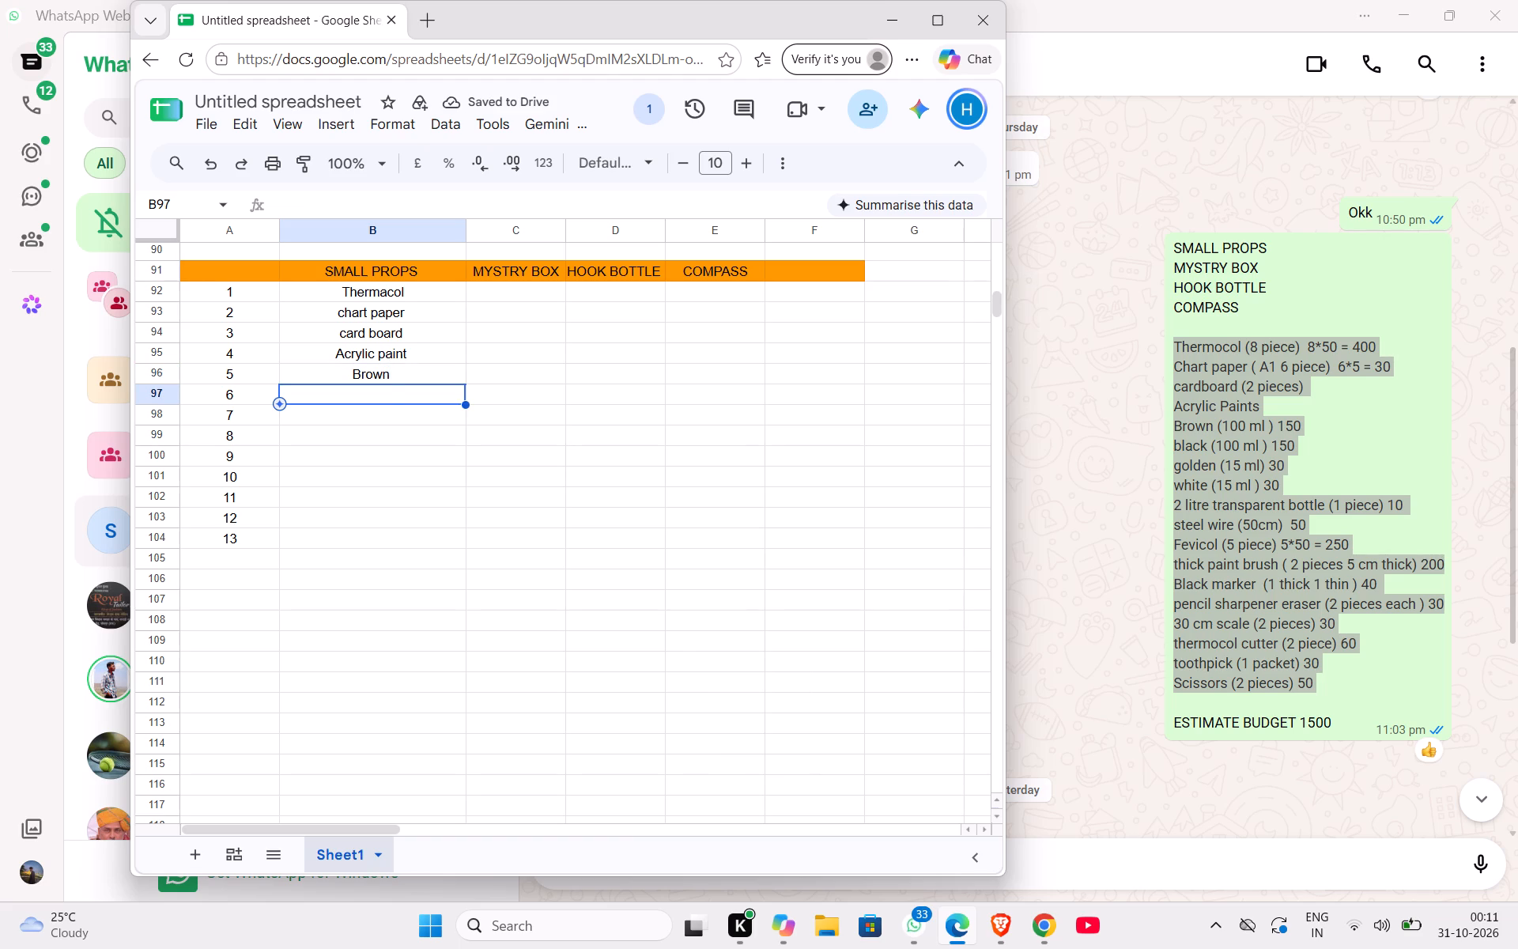
Enter black, golden and white as the sixth to eighth SMALL PROPS items in B97 to B99.
text(black)
key(space)
key(Return)
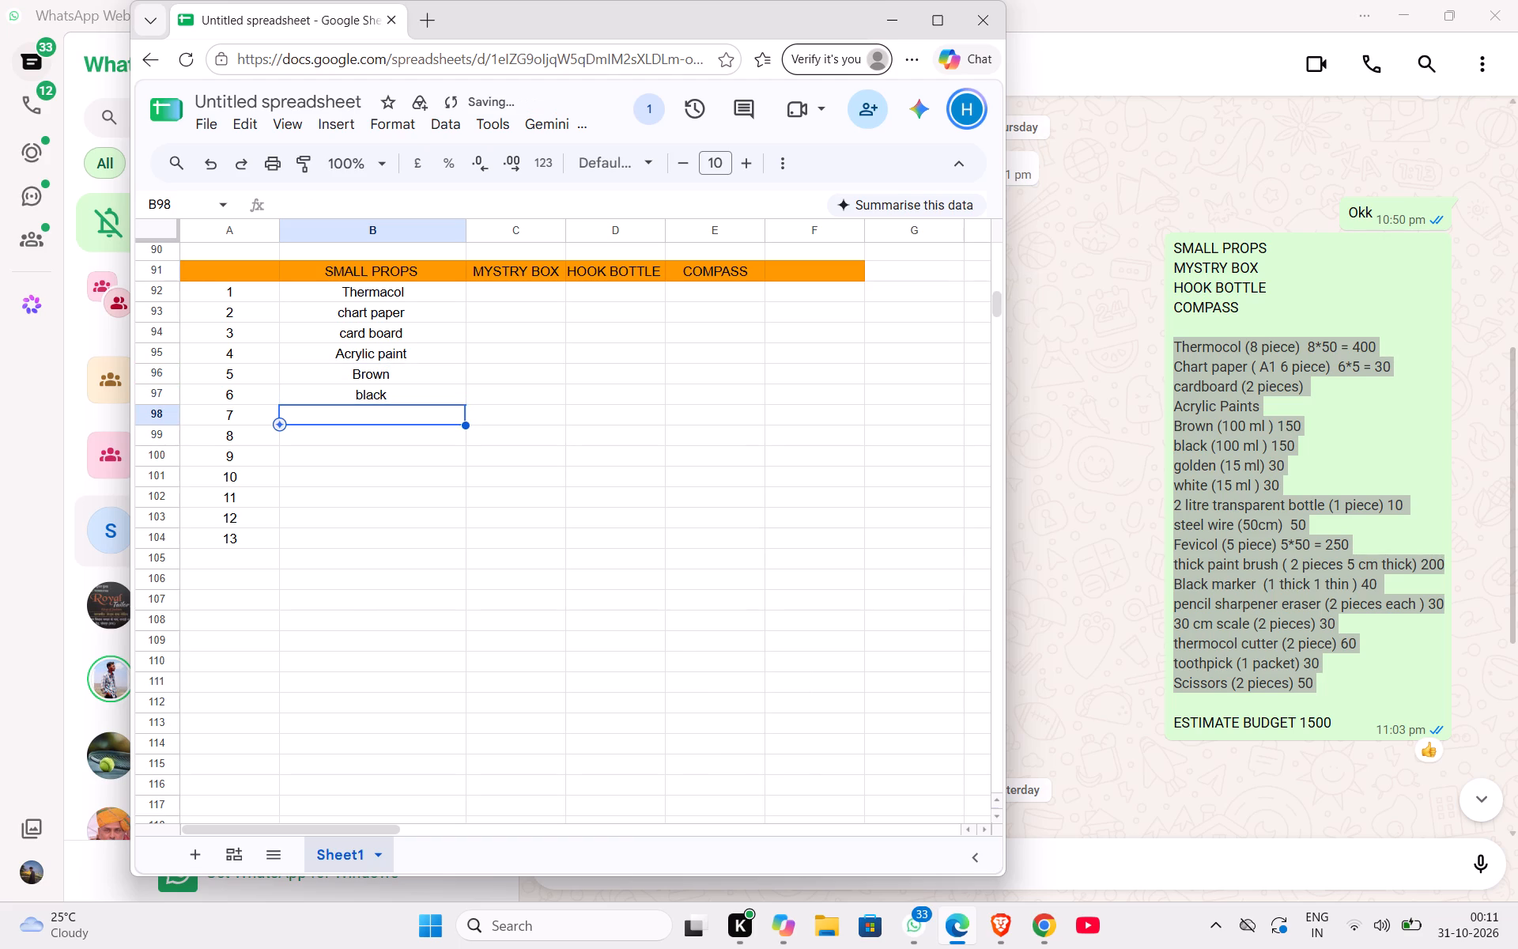
text(golden)
key(space)
key(Return)
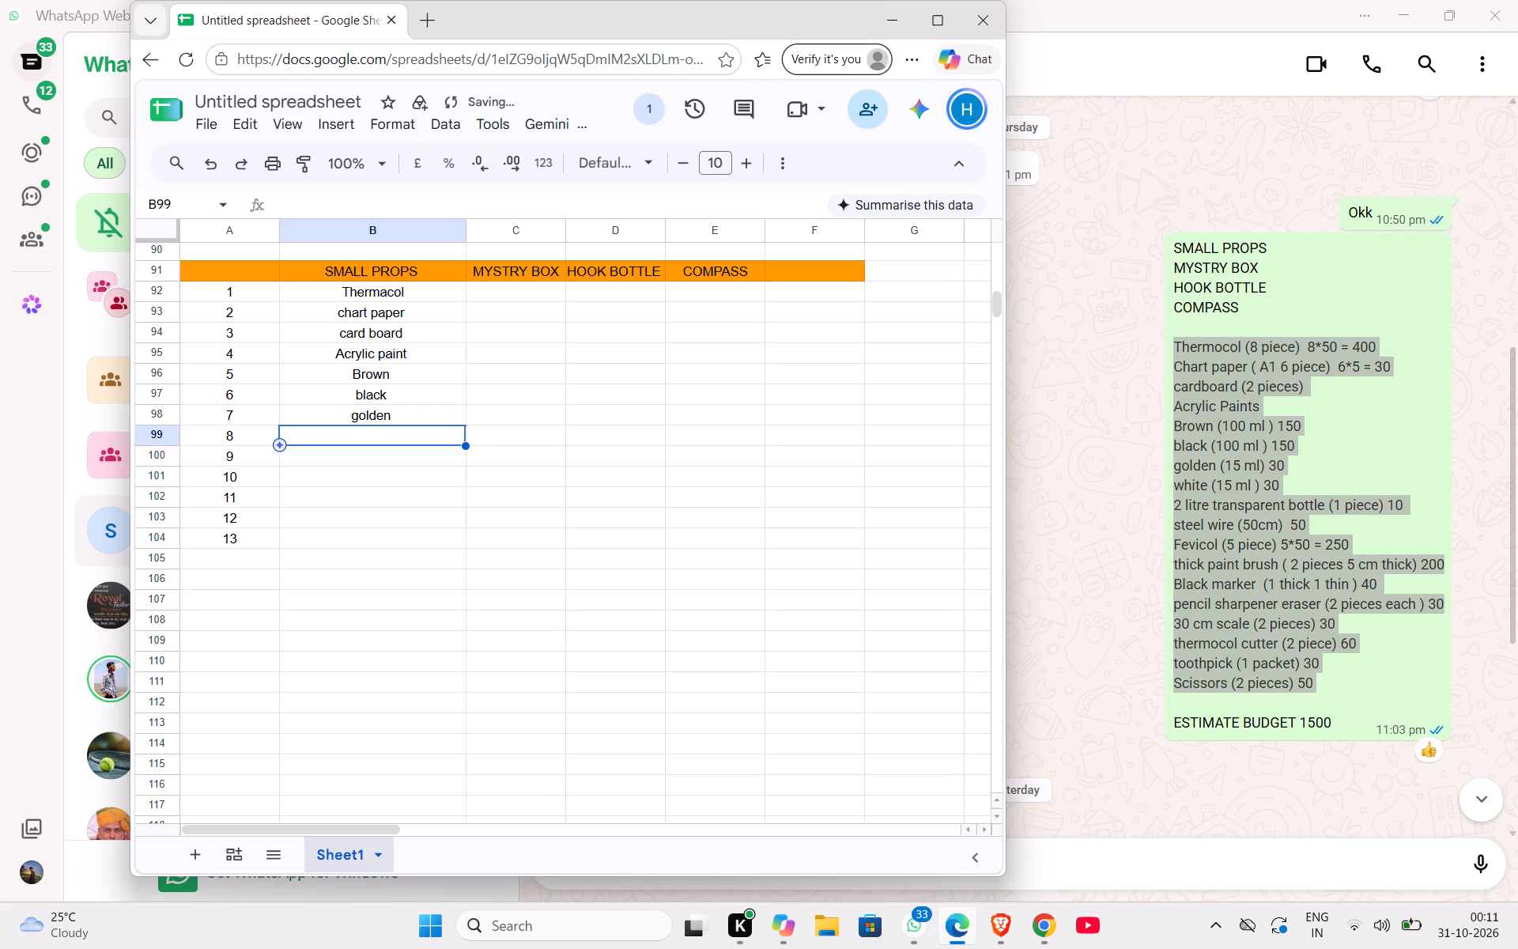
text(whi)
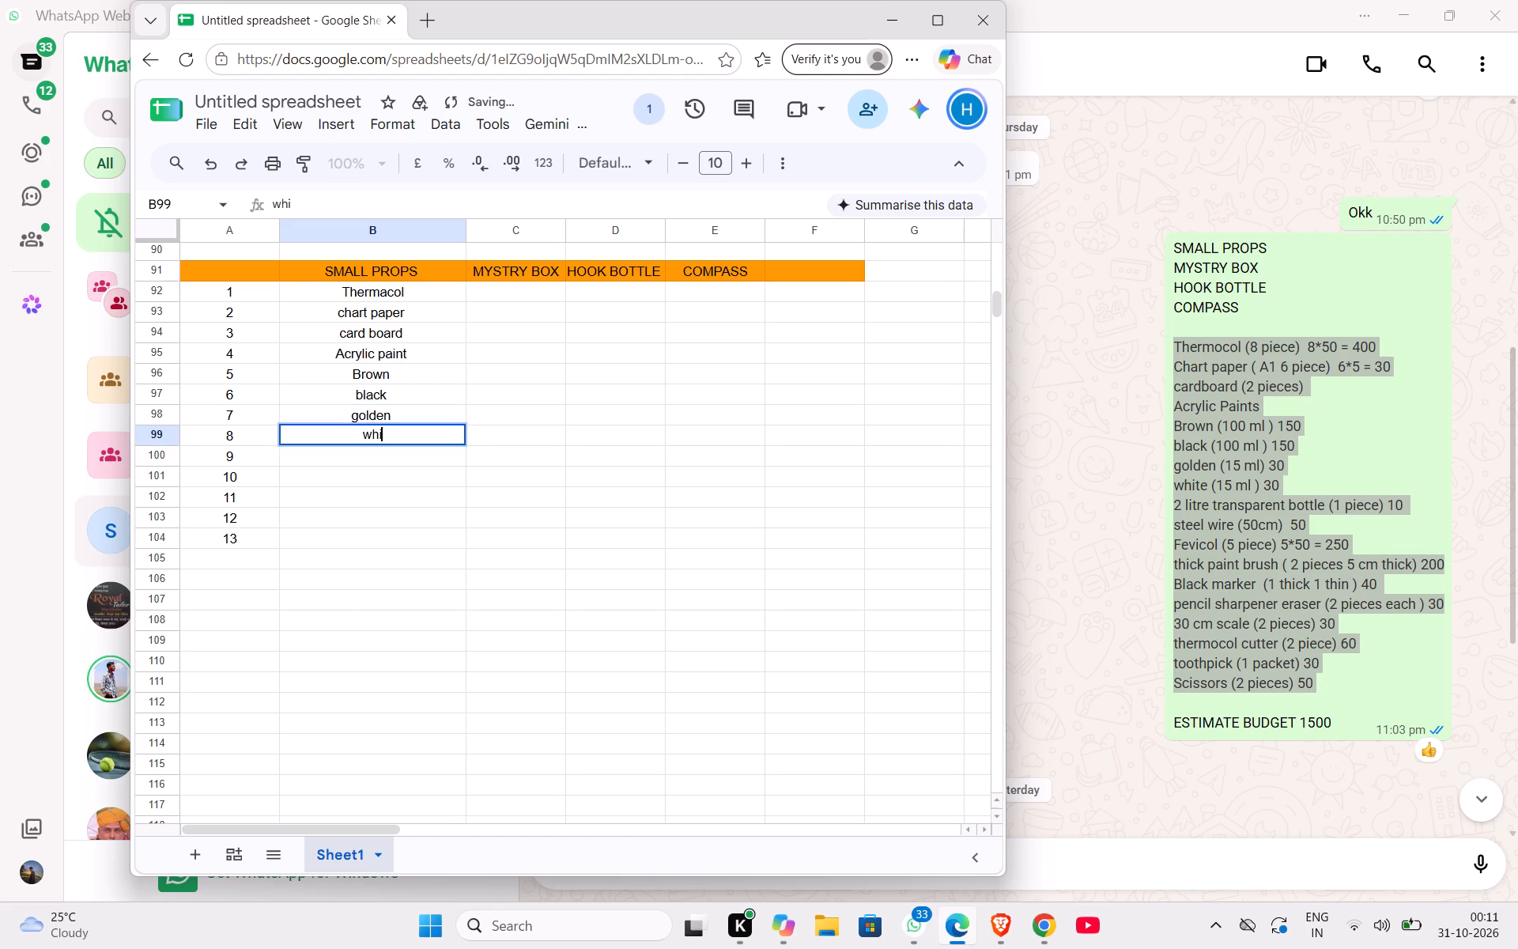
text(te)
key(space)
key(Return)
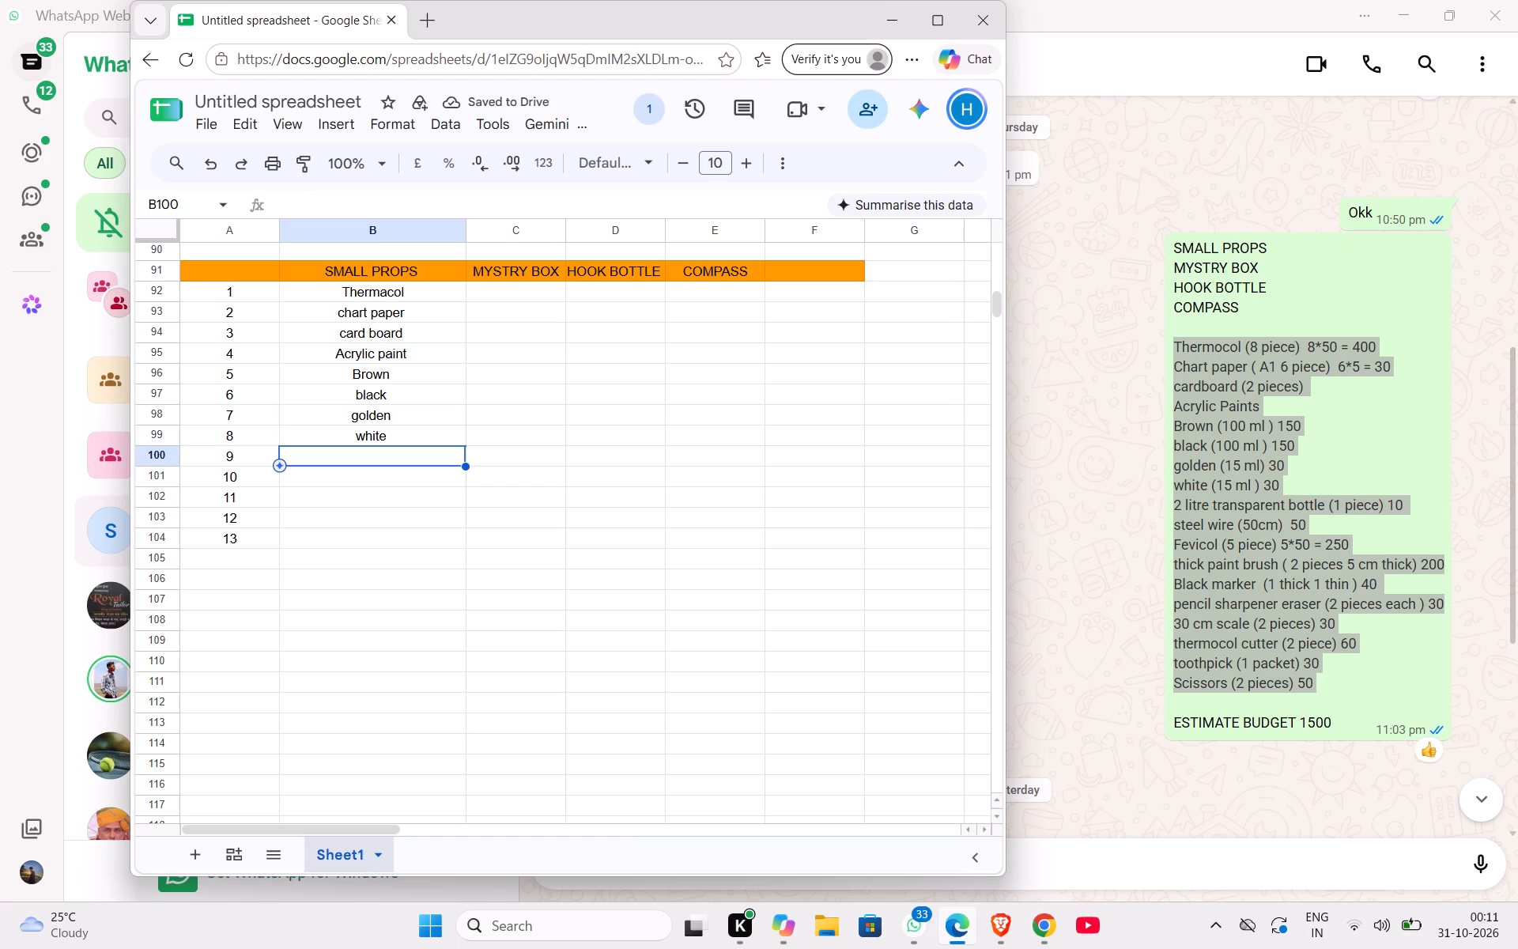
Enter 1 litre trnasparent bottle as the ninth SMALL PROPS item in B100.
text(1 litre)
key(space)
text(trnasparent)
key(space)
text(bol)
key(BackSpace)
text(ttle)
key(space)
key(Return)
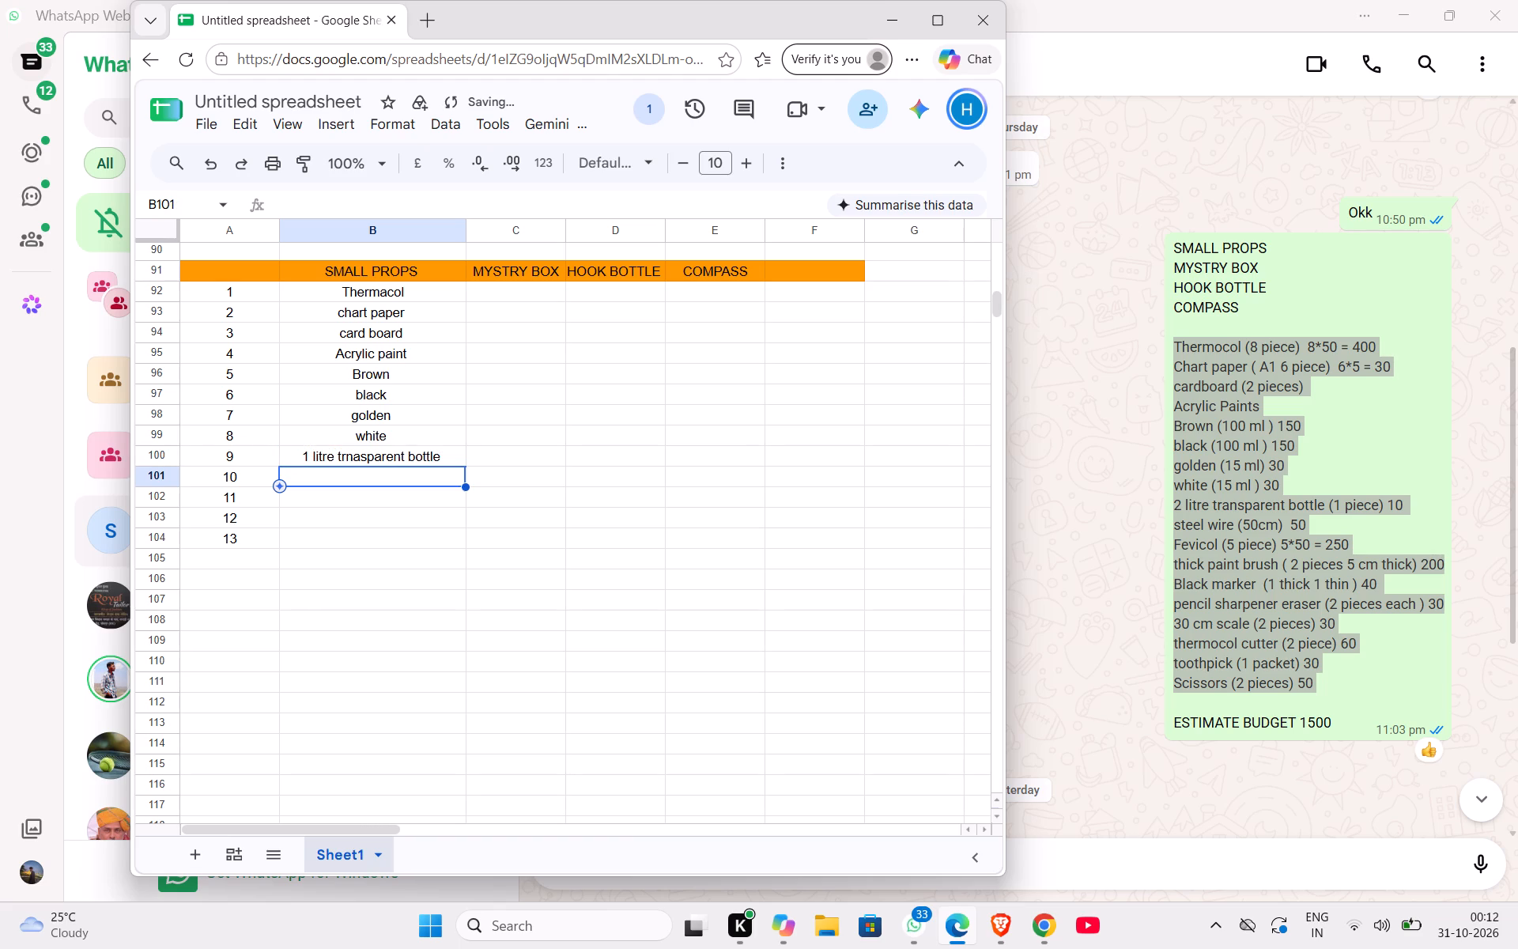
Enter steel wire and fevicol as the tenth and eleventh SMALL PROPS items in B101 and B102.
text(steel wire)
key(space)
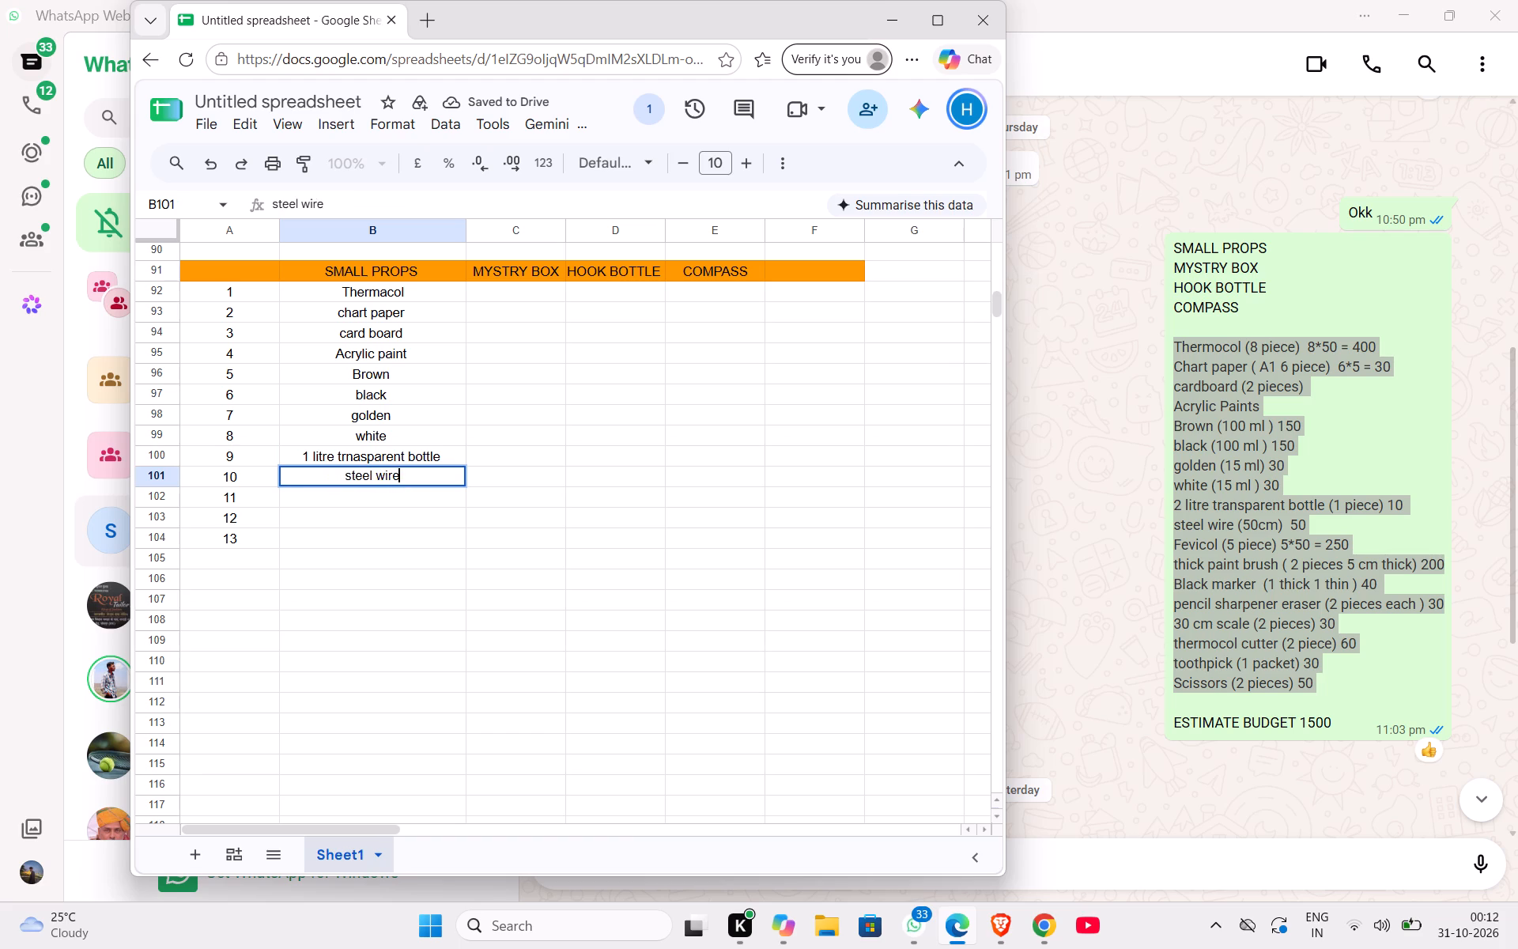
key(Return)
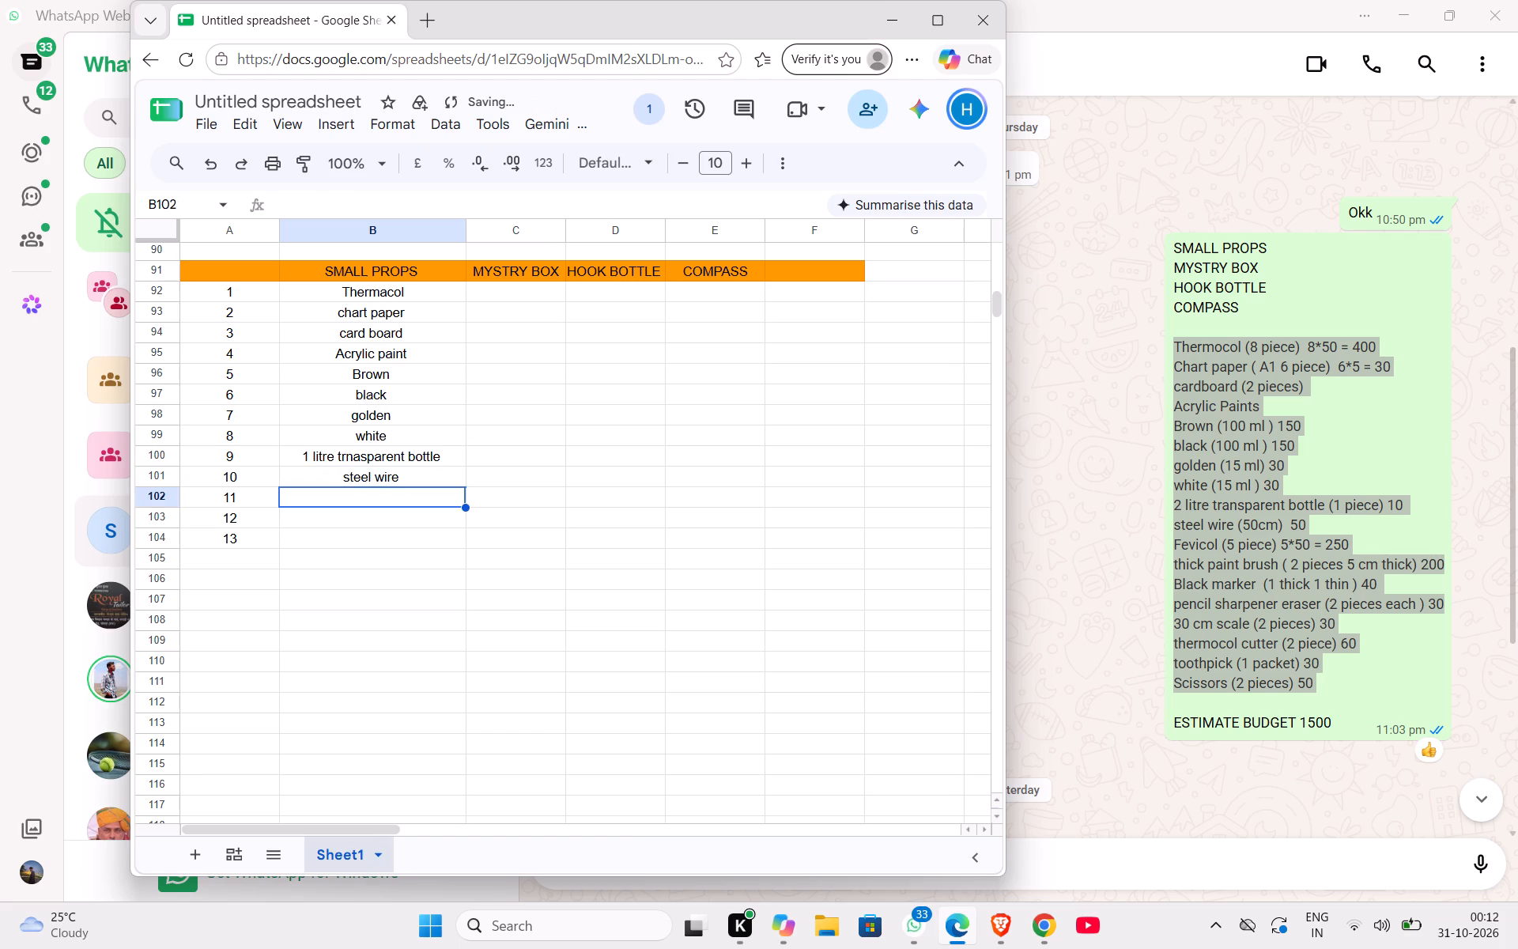
text(fevicol)
key(space)
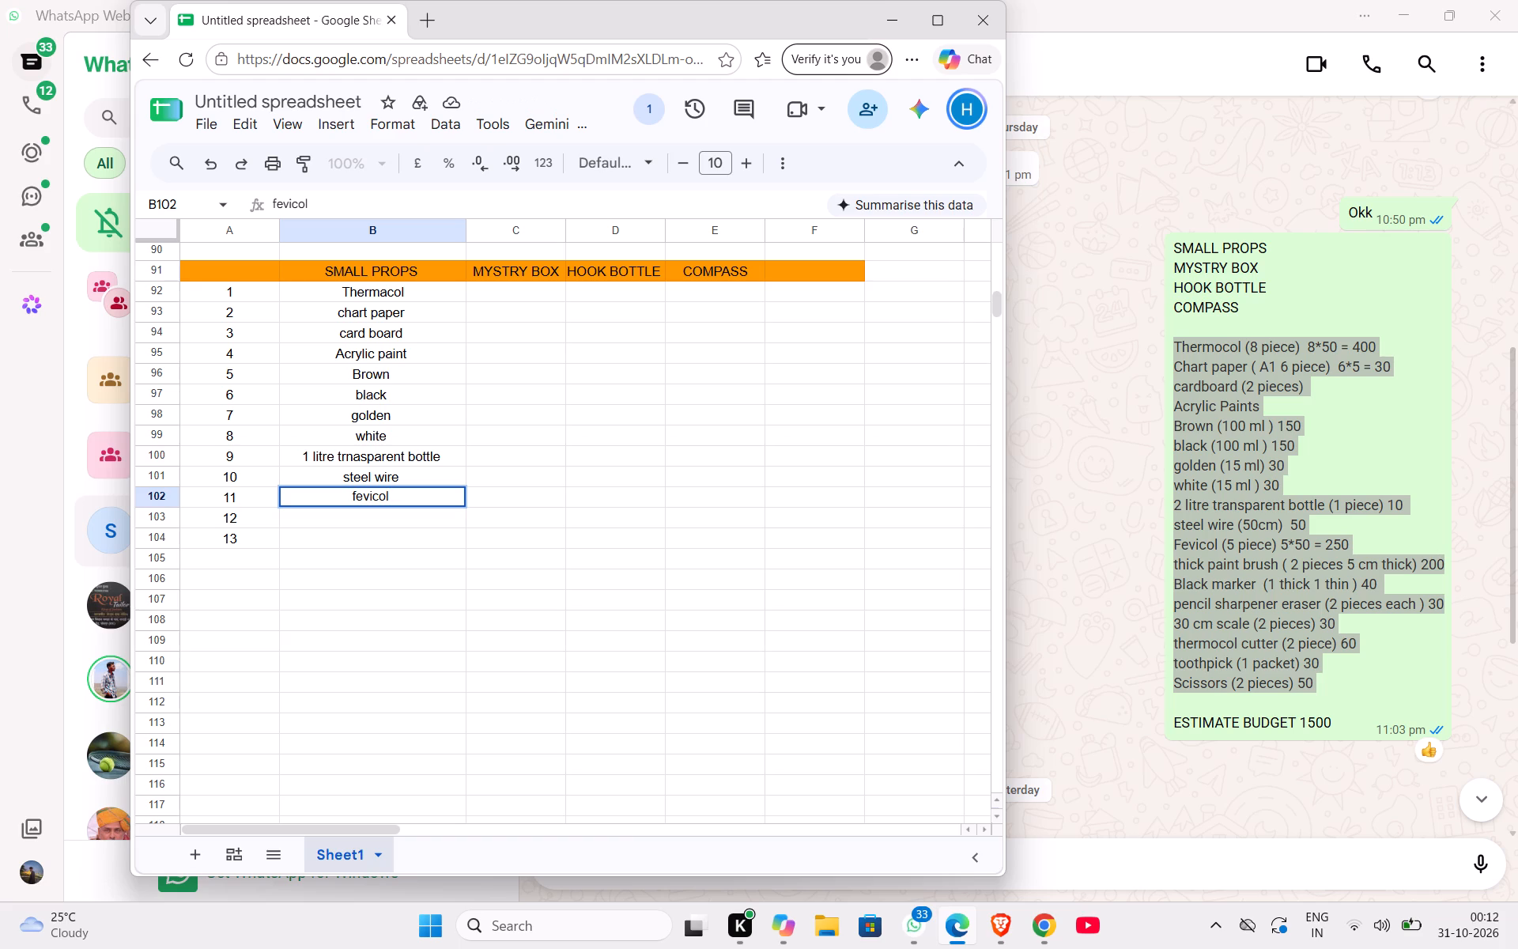
key(Return)
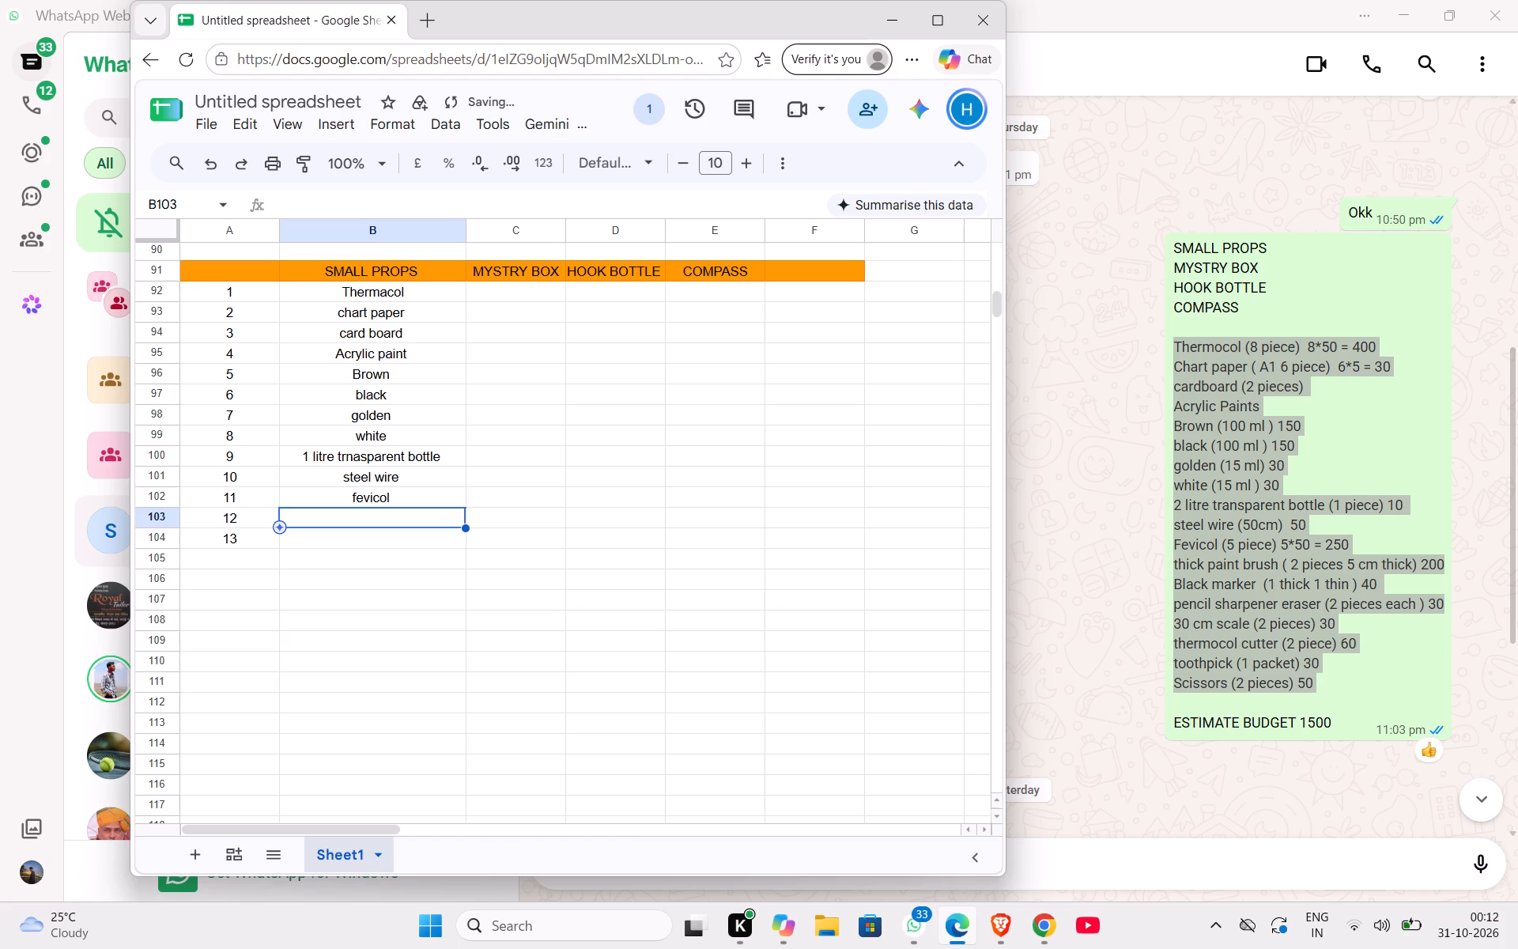
Enter thick paint brush as the twelfth SMALL PROPS item in B103.
text(thick)
key(space)
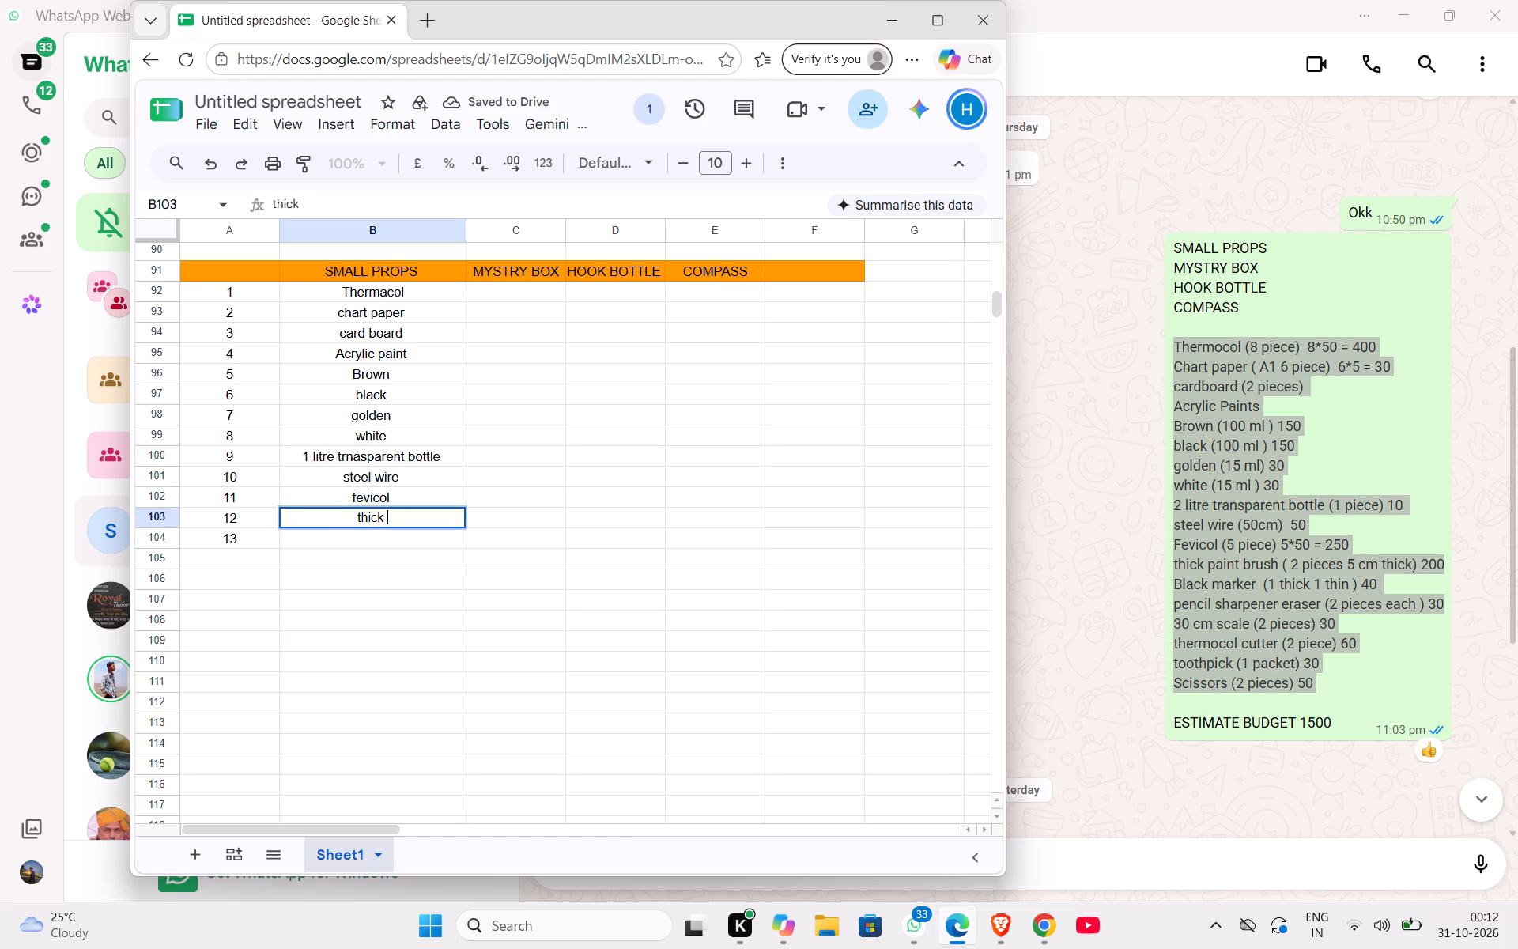
text(paint)
key(space)
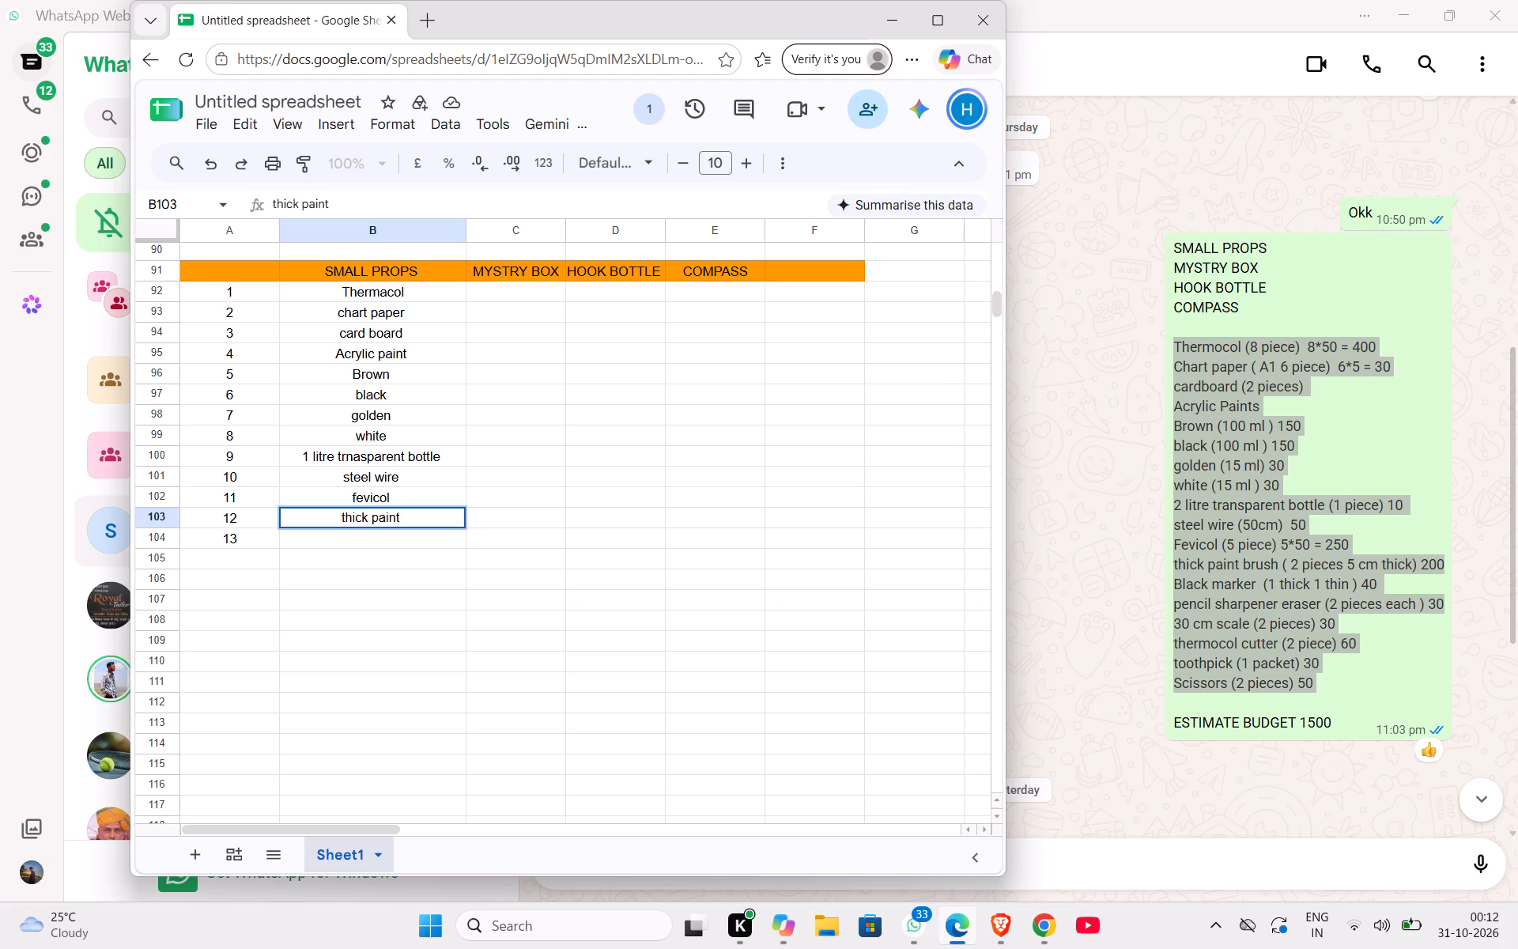
text(brush)
key(space)
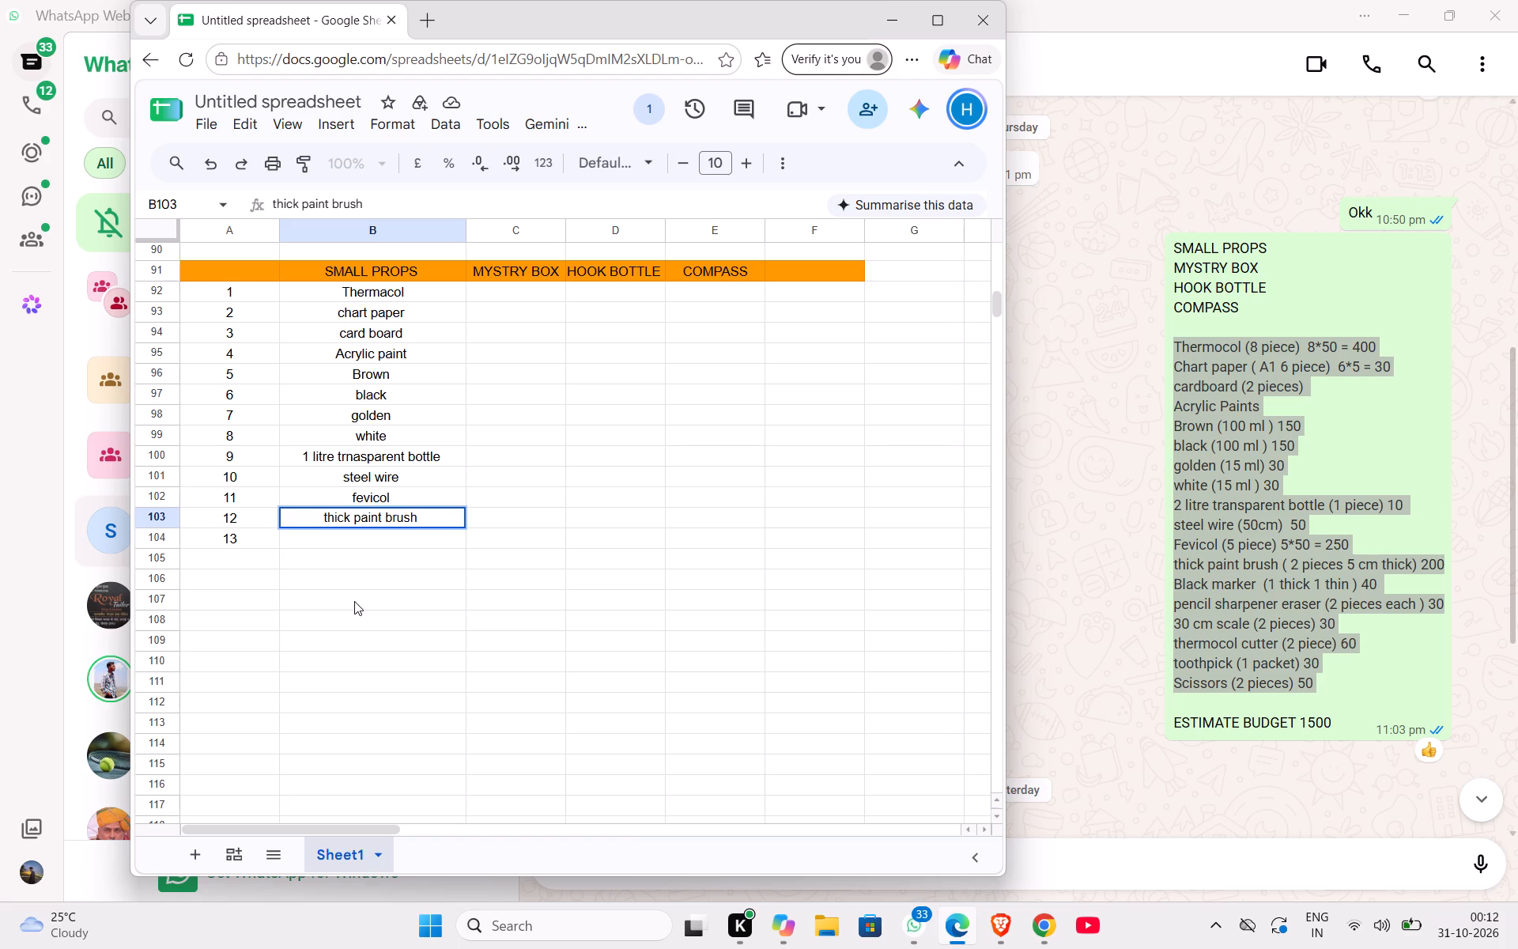
scroll(354, 601, up, 6)
scroll(354, 601, down, 2)
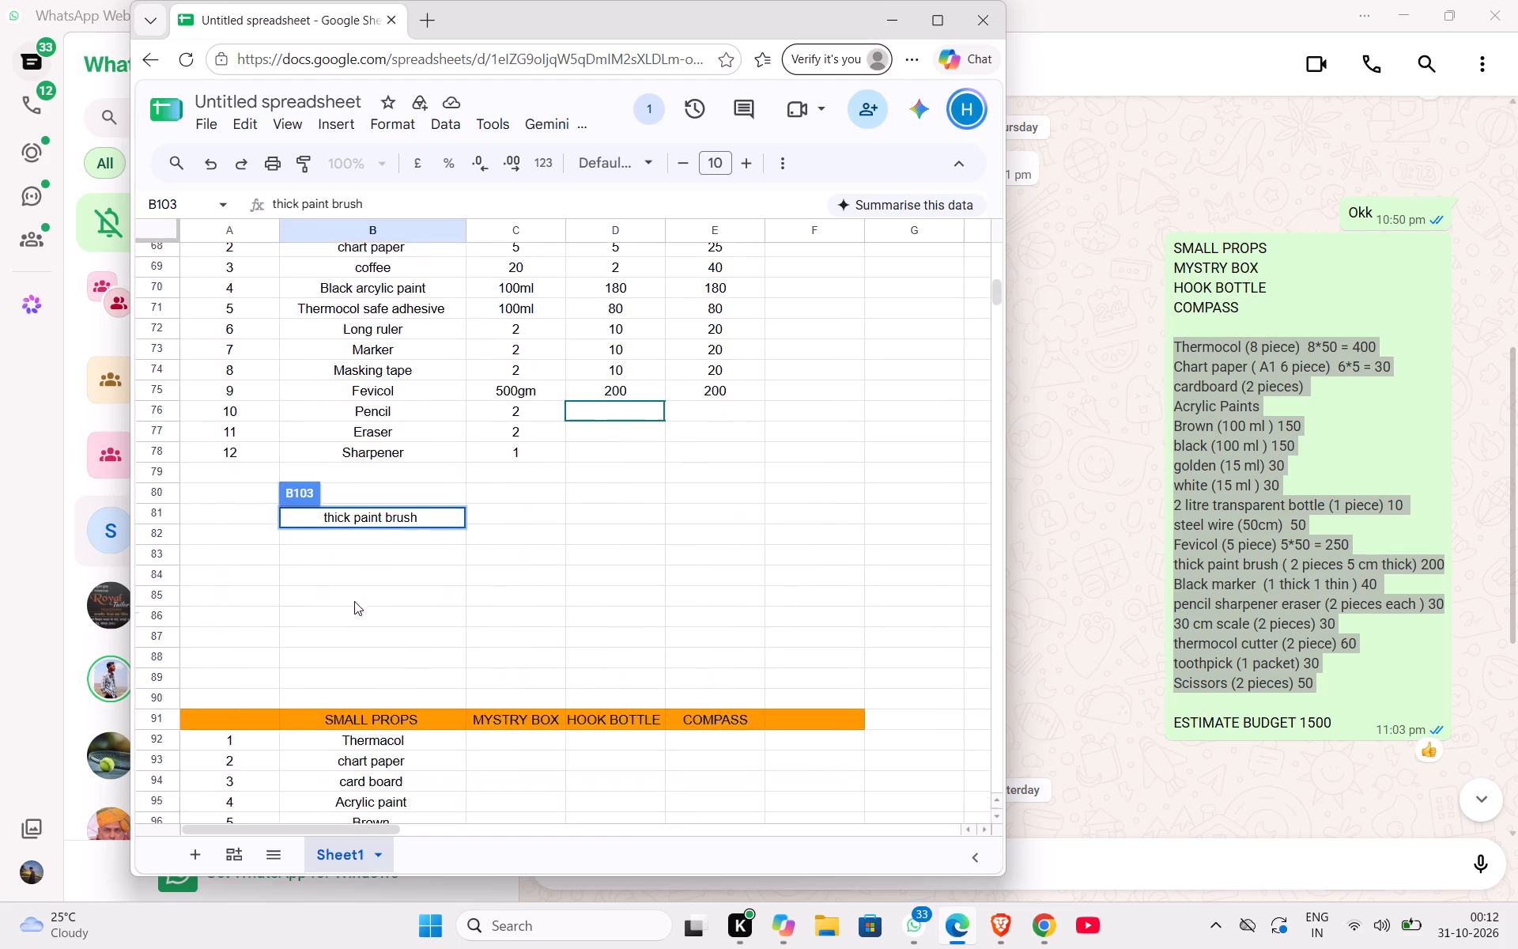
scroll(354, 601, down, 3)
key(Return)
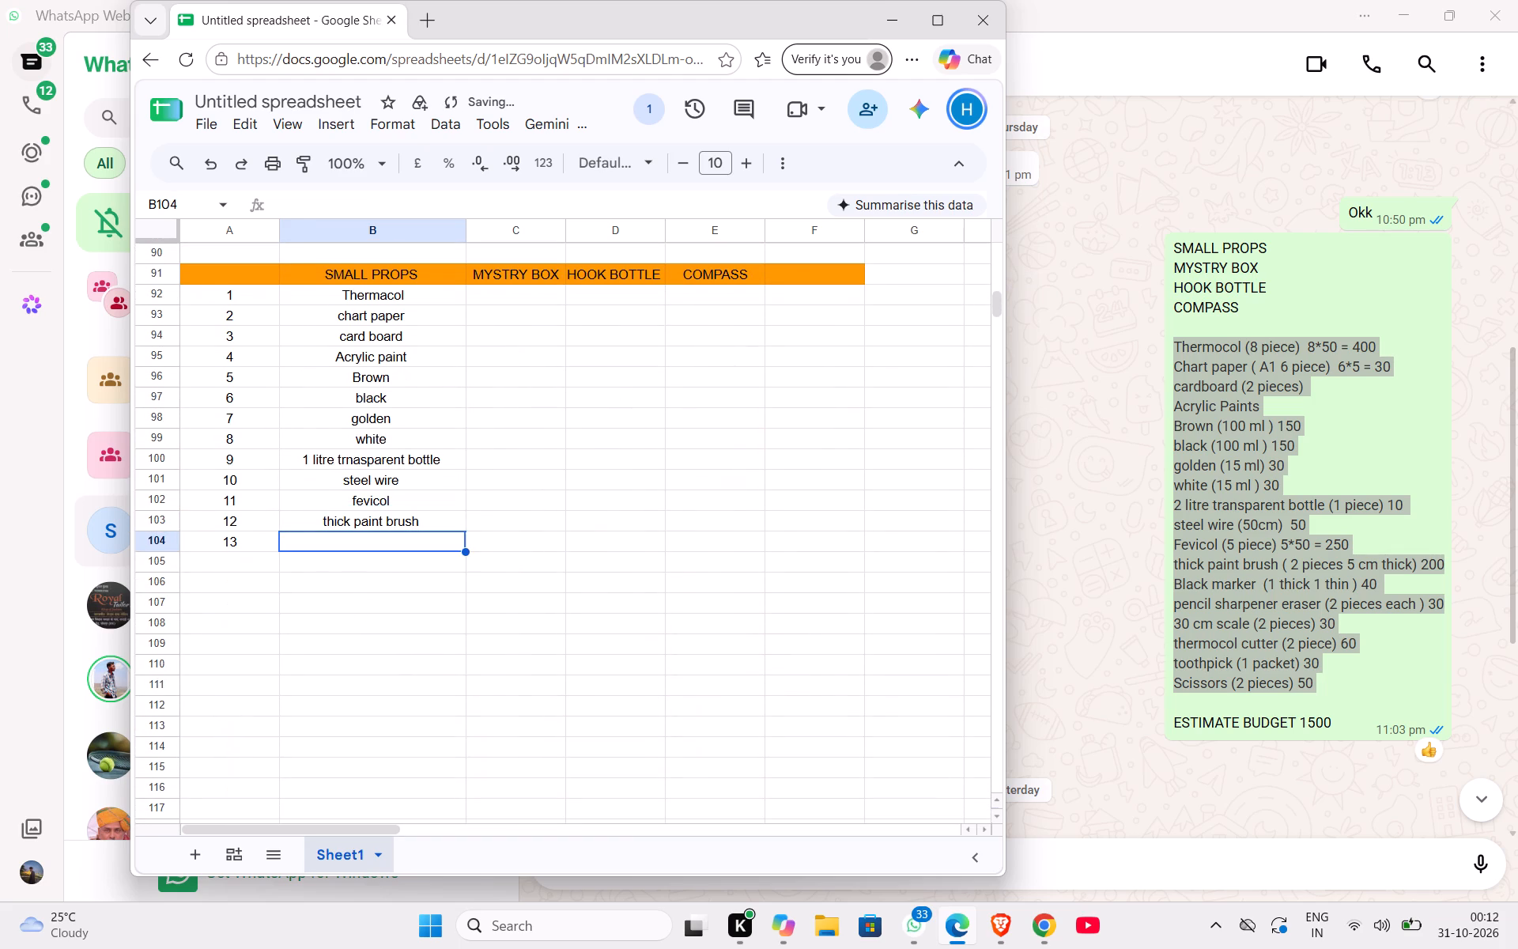
Add the row number 10 in A33, below Thinner(50ml) in the Common material section.
scroll(354, 601, up, 6)
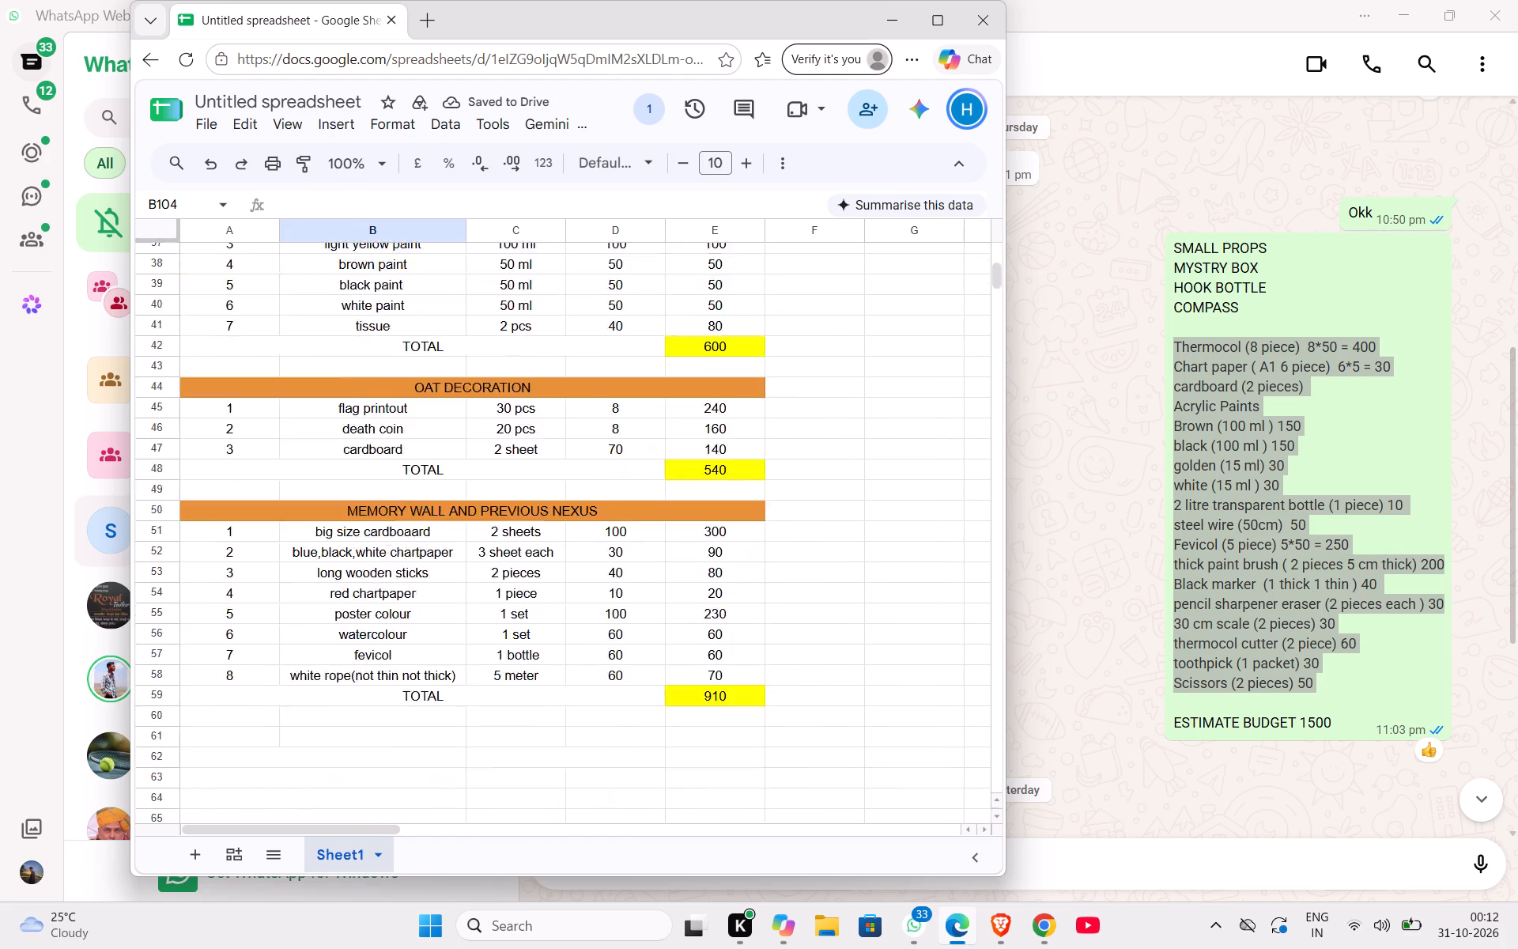
scroll(354, 601, up, 1)
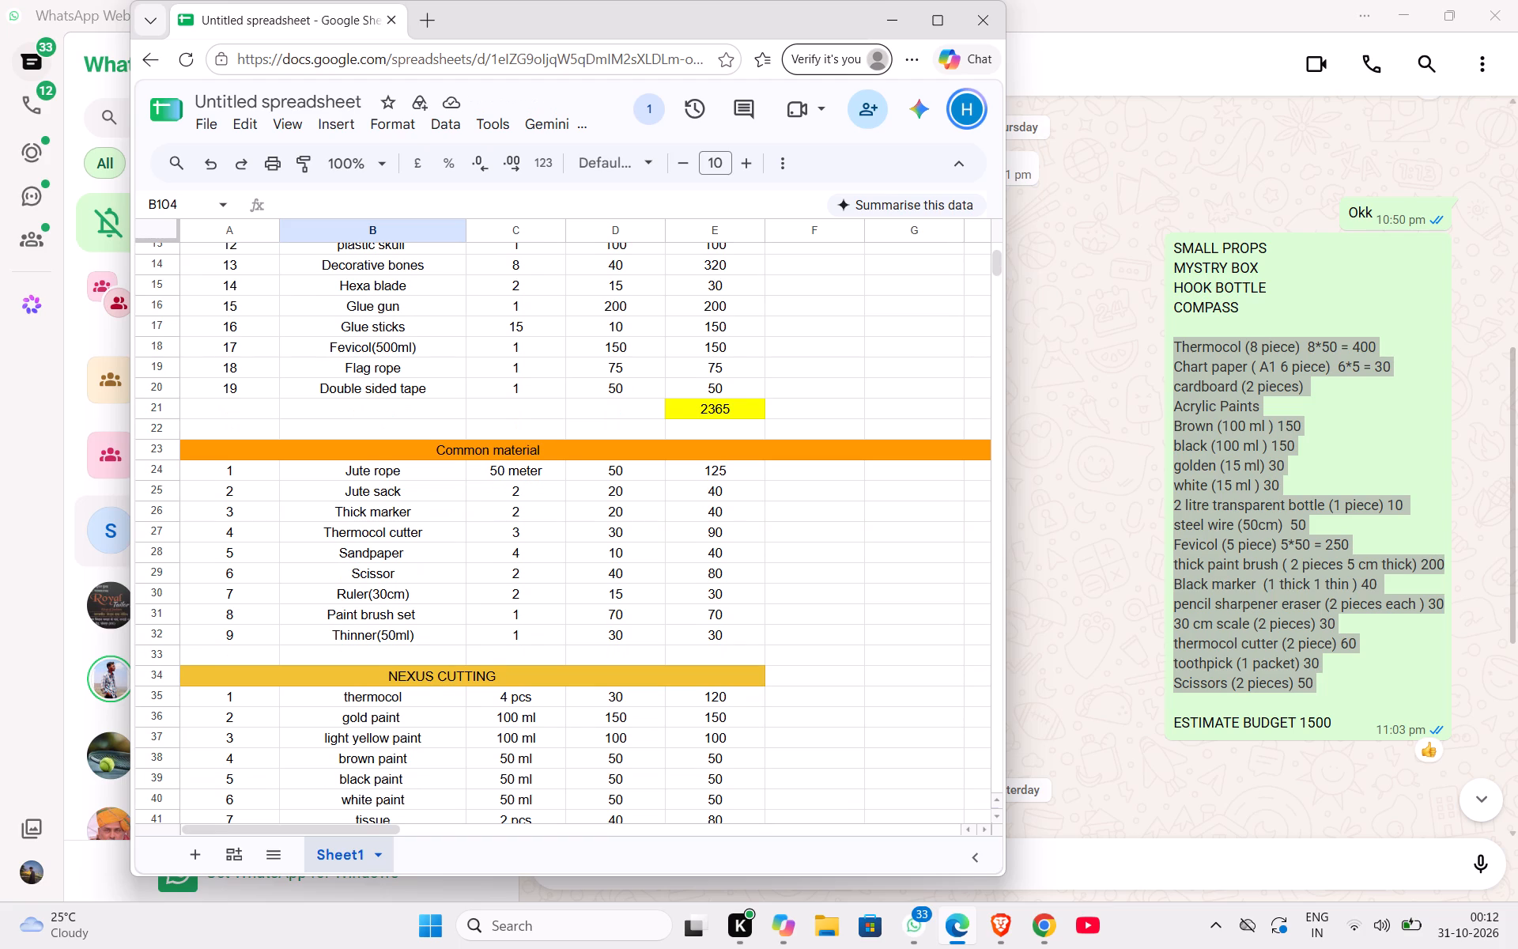
scroll(354, 601, down, 1)
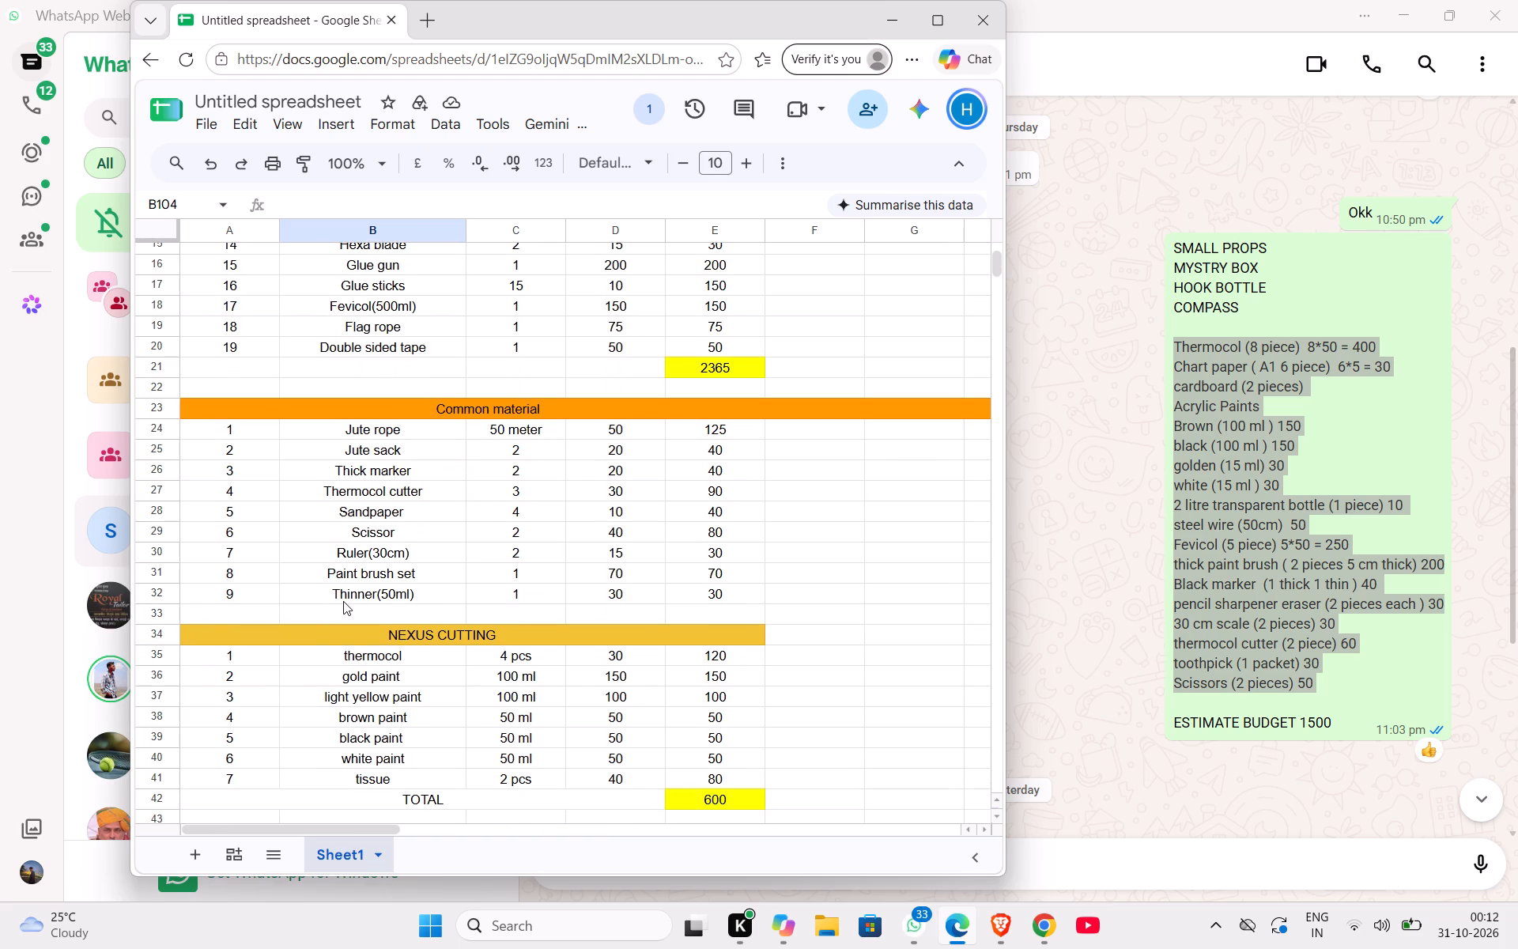
click(795, 592)
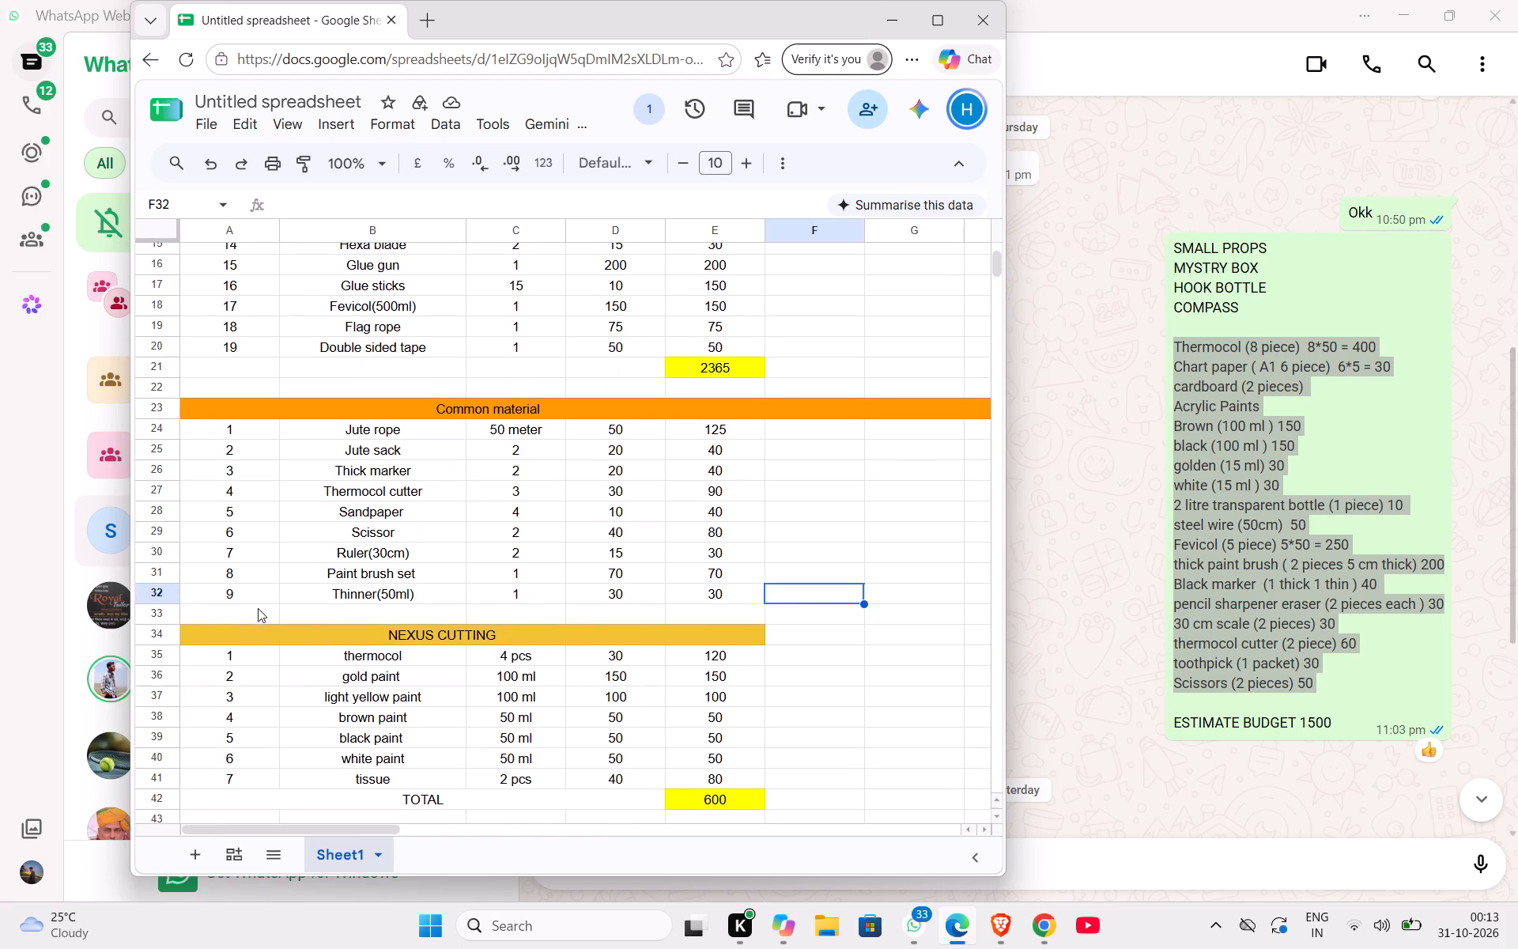
click(258, 606)
click(259, 612)
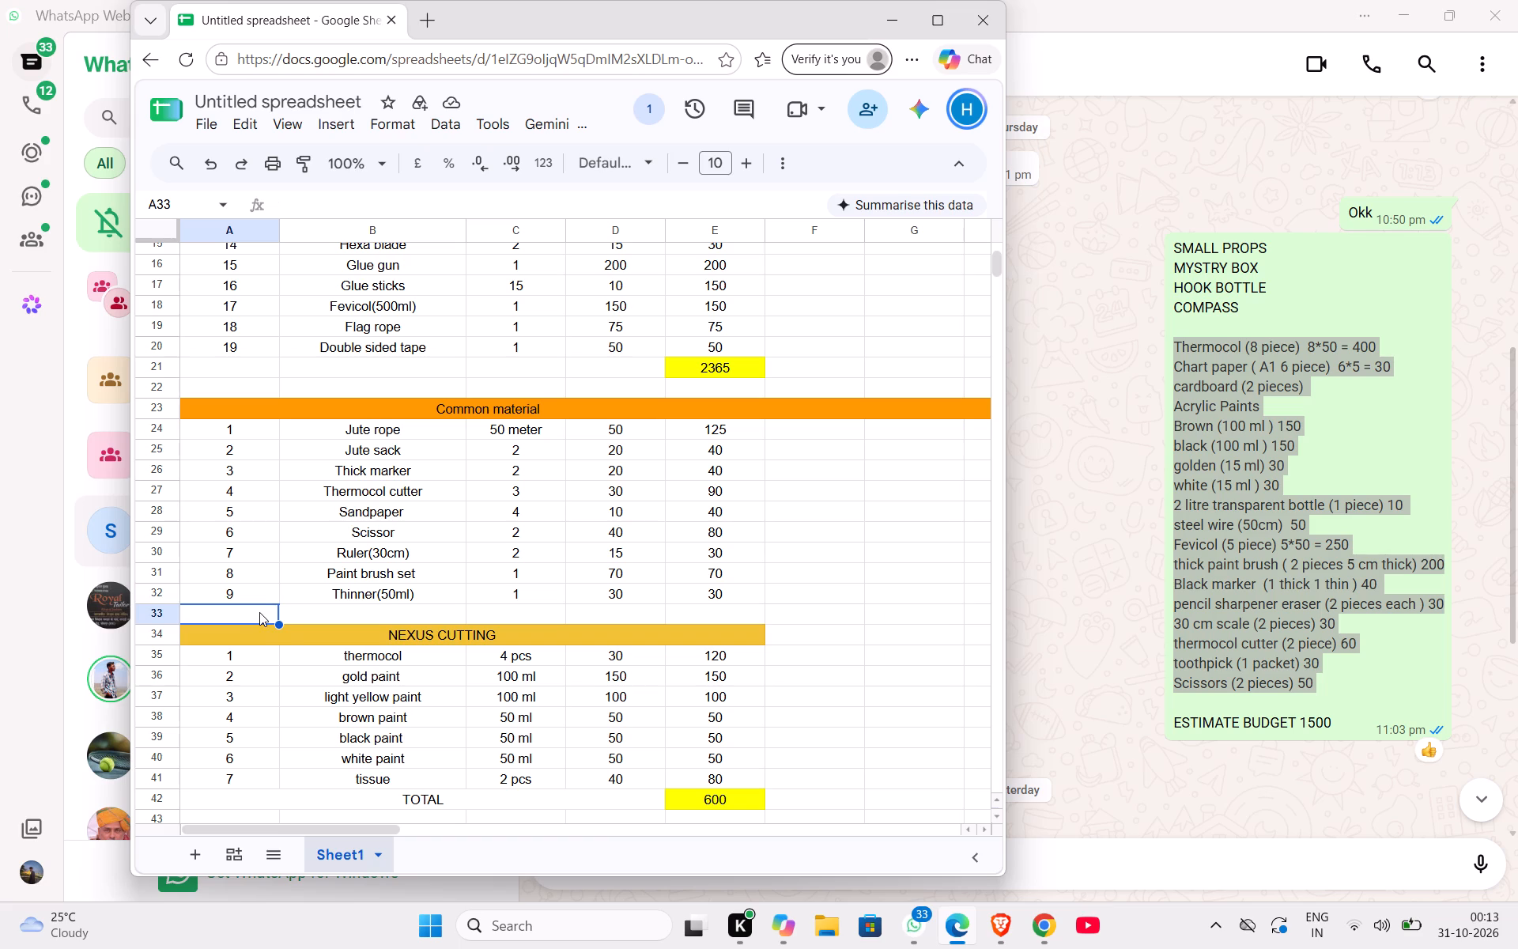
text(10)
key(Return)
Replace the NEXUS CUTTING heading in row 34 with 11, erase that entry, and recommit the number in A33.
text(11)
key(BackSpace)
key(BackSpace)
key(BackSpace)
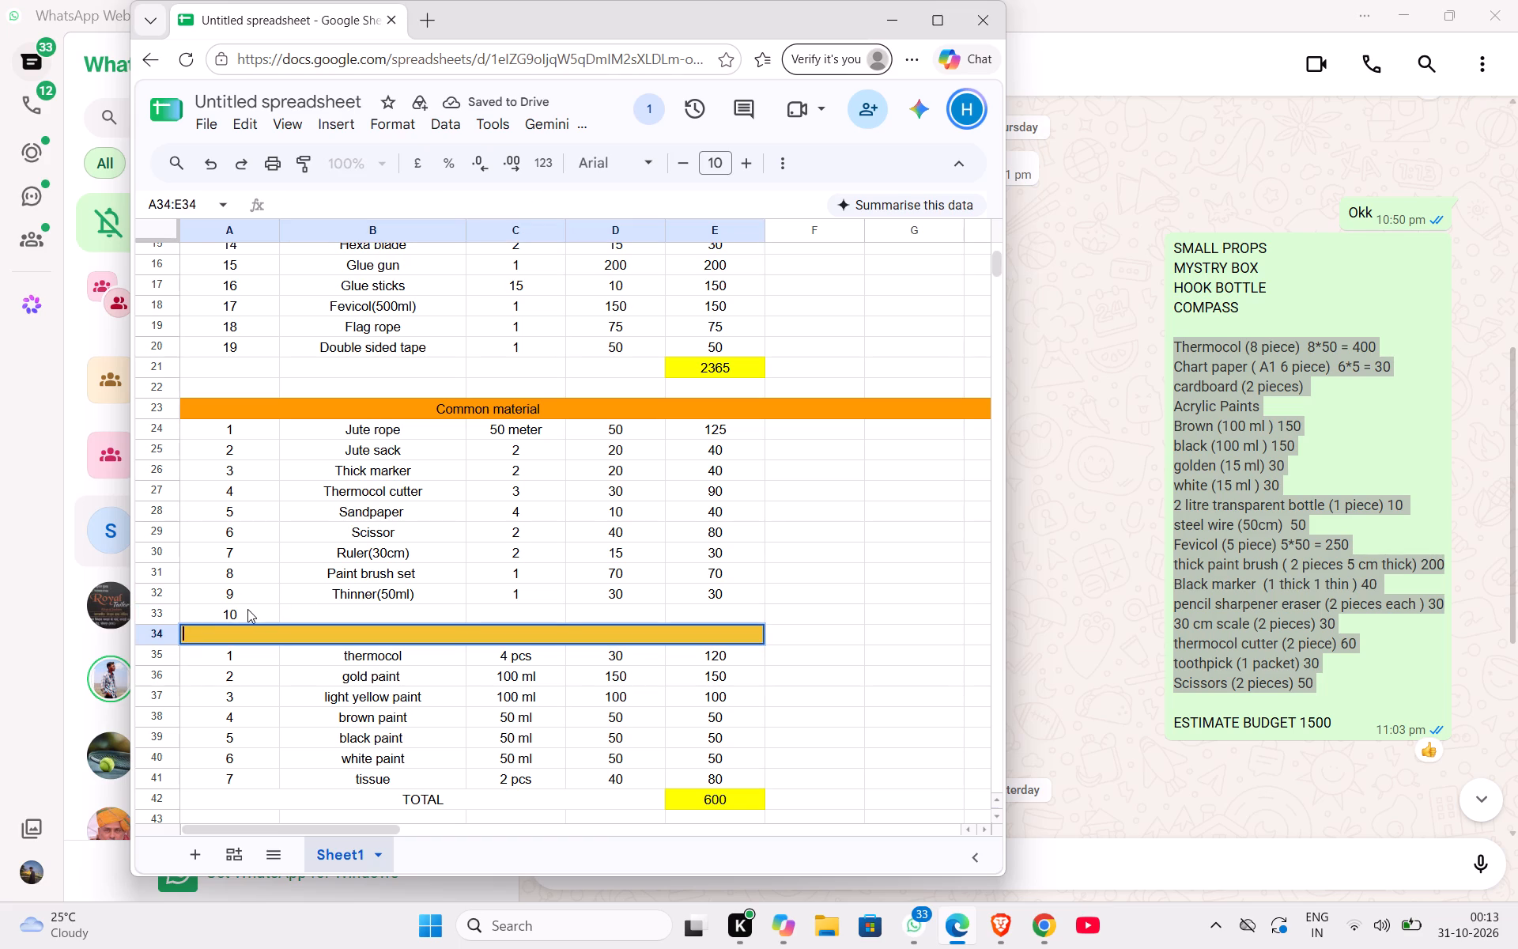
click(266, 609)
key(Return)
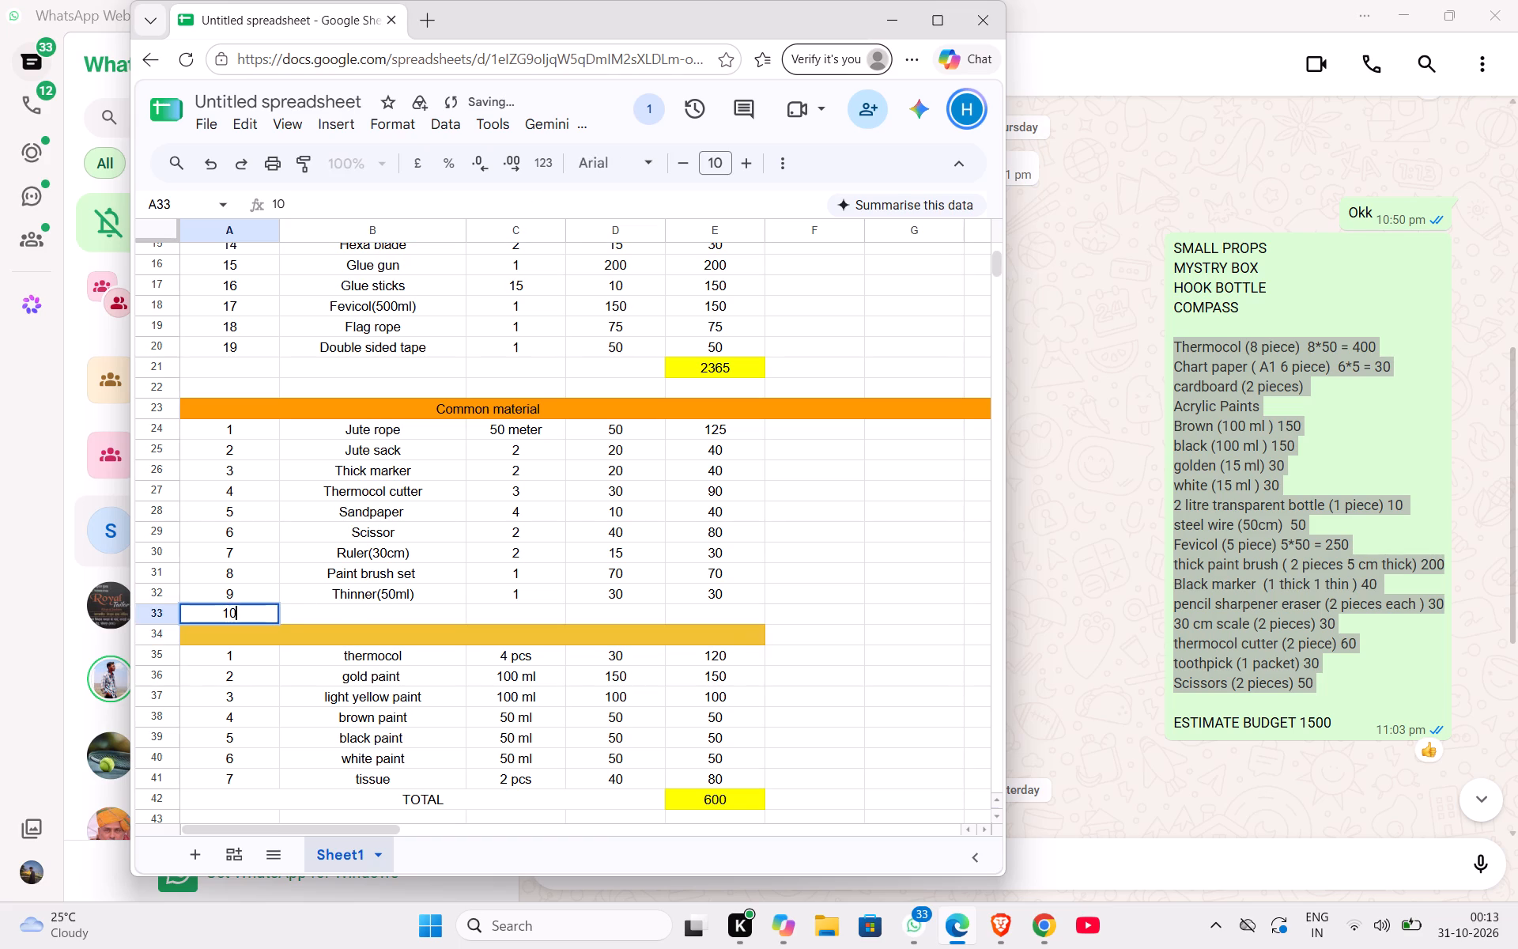
key(Return)
key(Up)
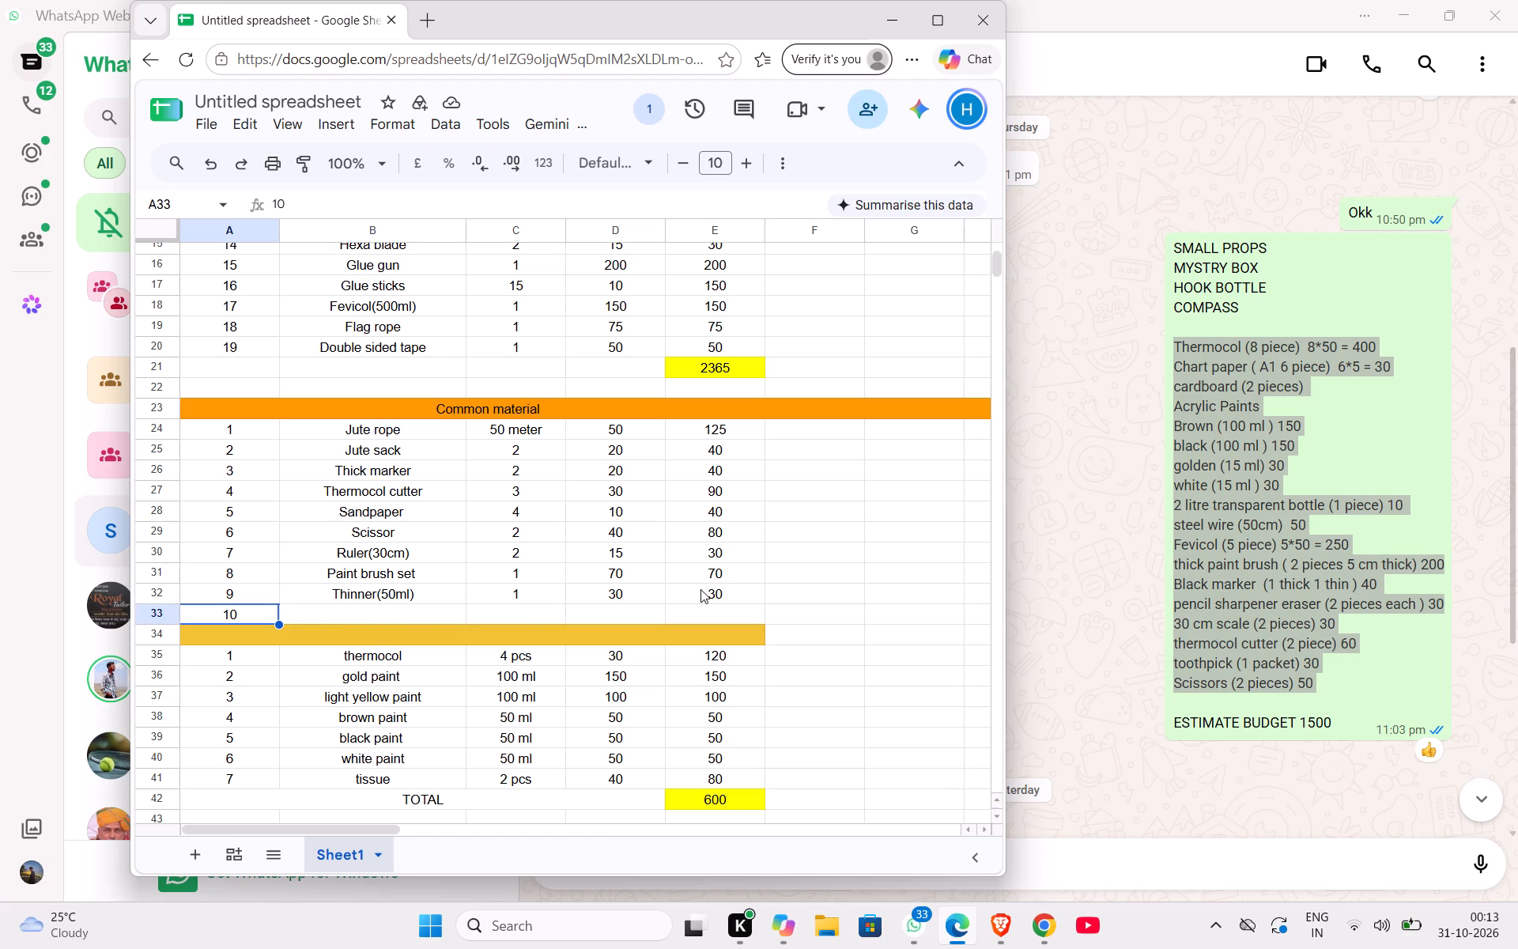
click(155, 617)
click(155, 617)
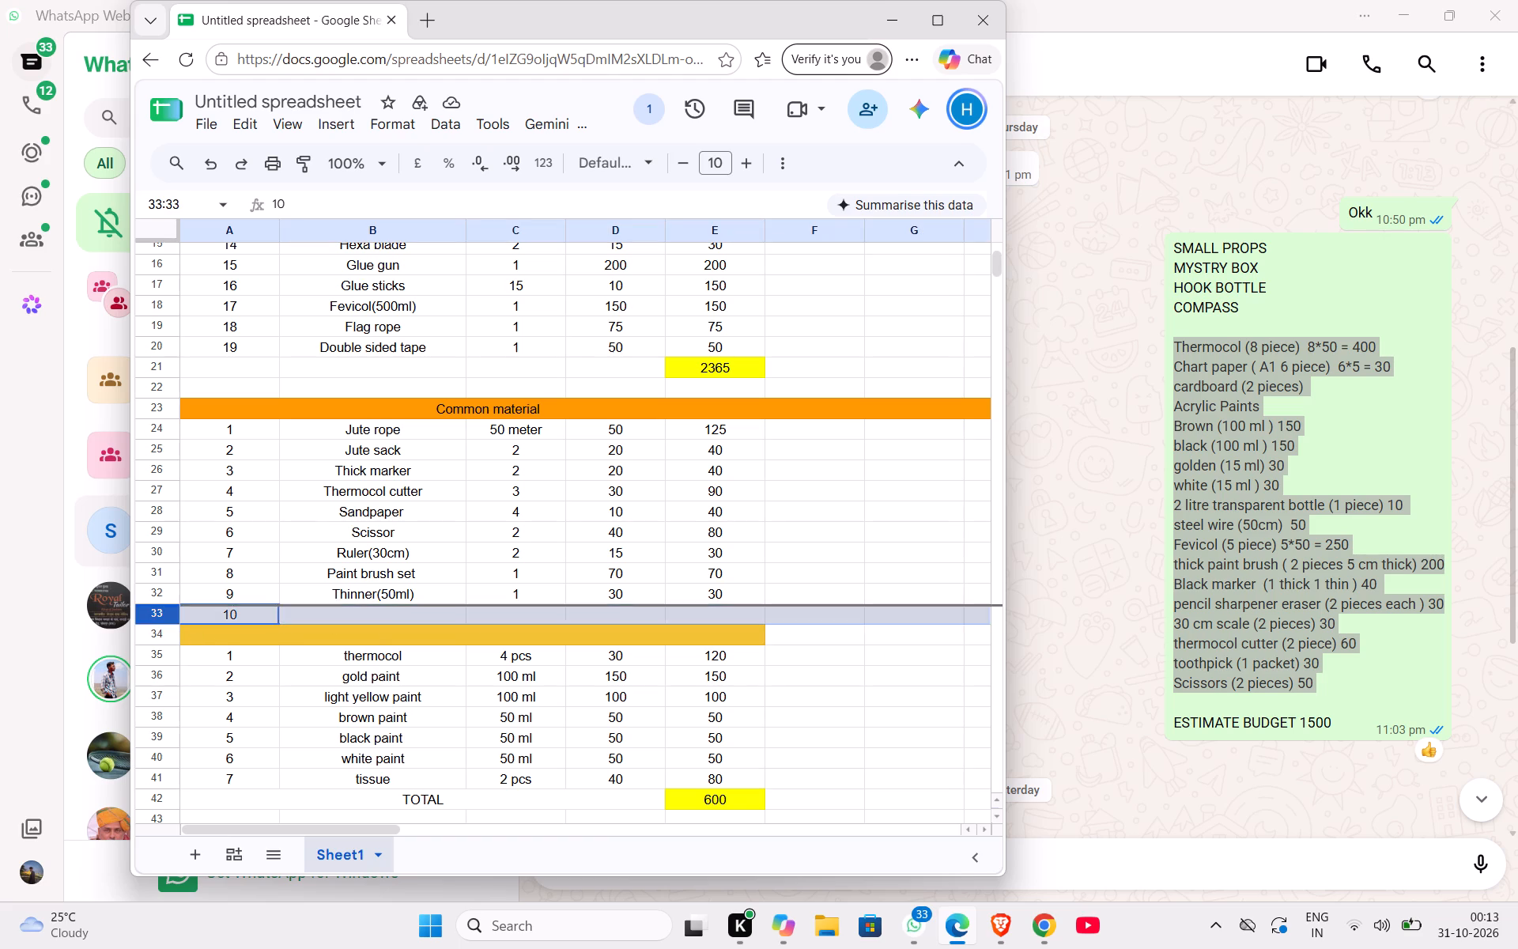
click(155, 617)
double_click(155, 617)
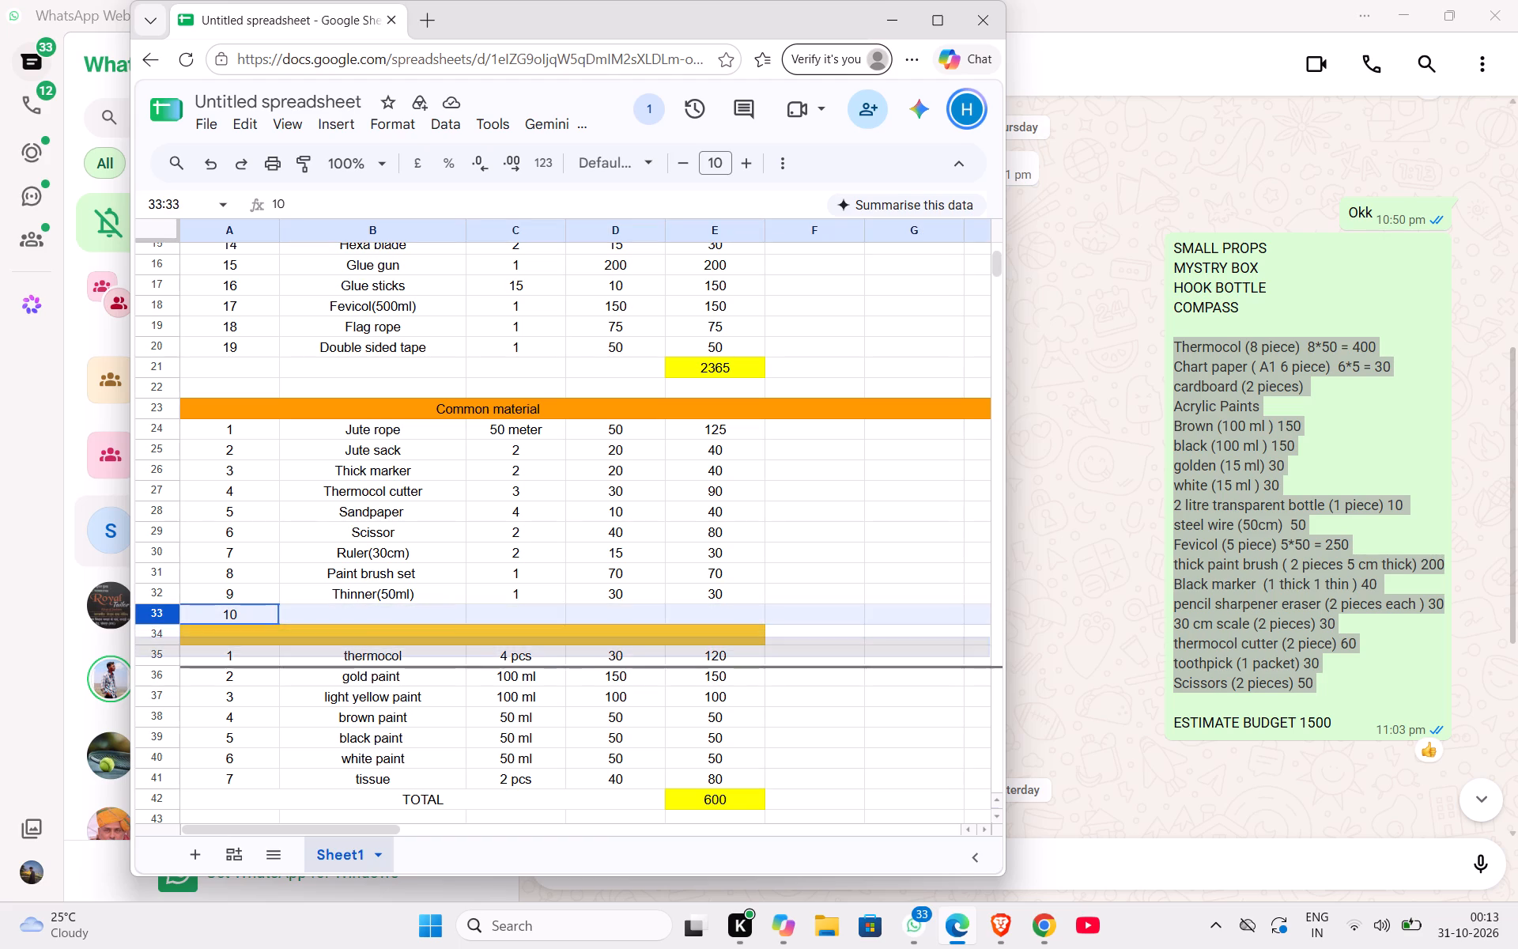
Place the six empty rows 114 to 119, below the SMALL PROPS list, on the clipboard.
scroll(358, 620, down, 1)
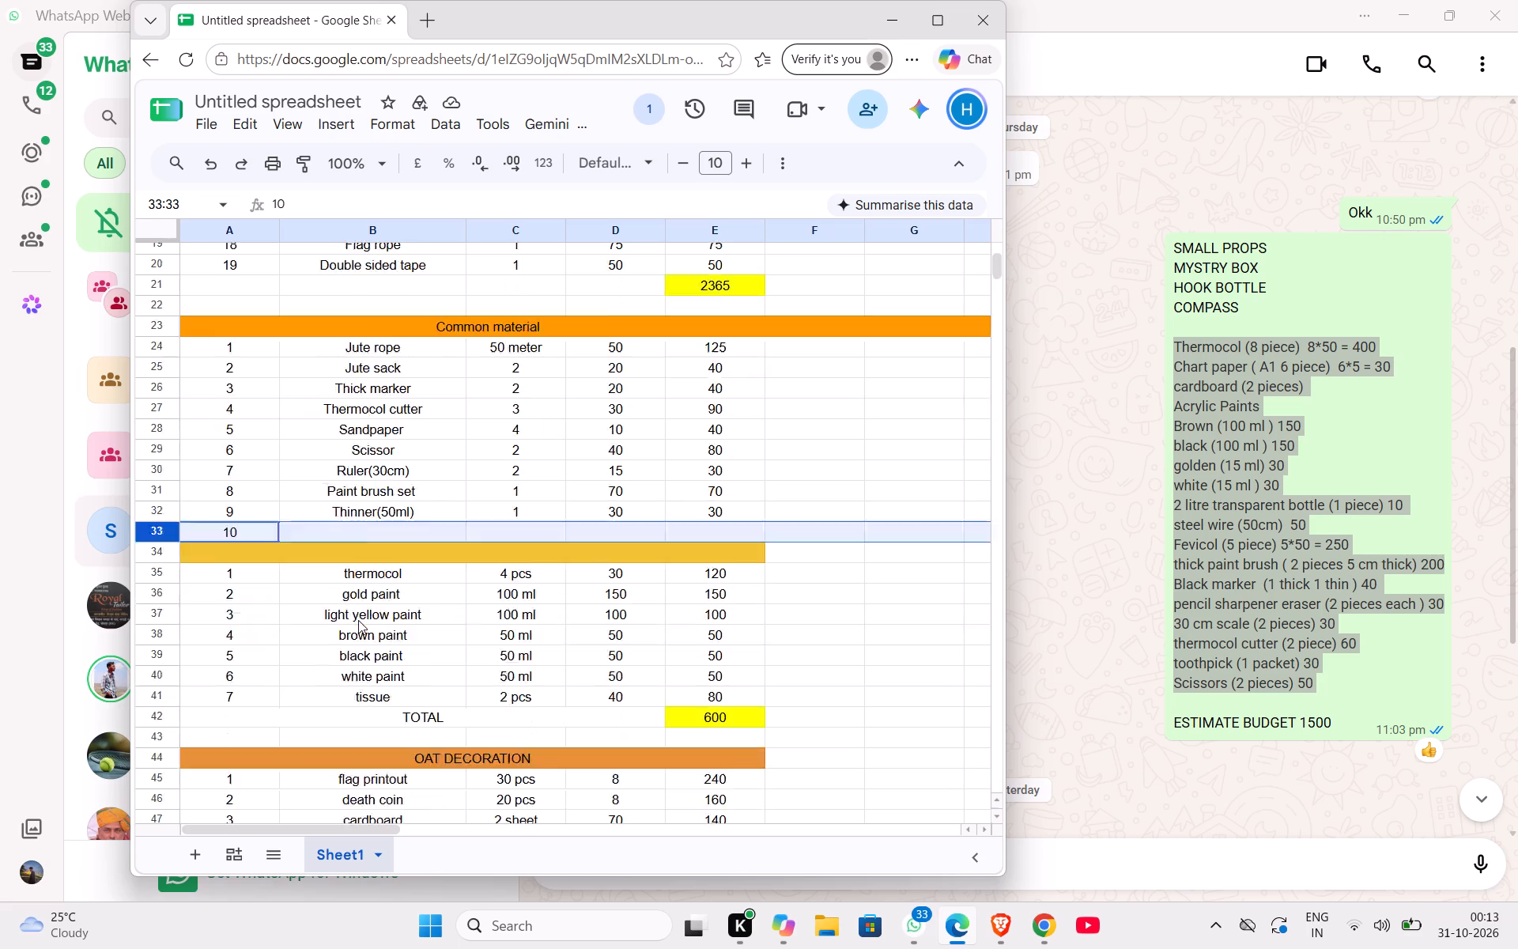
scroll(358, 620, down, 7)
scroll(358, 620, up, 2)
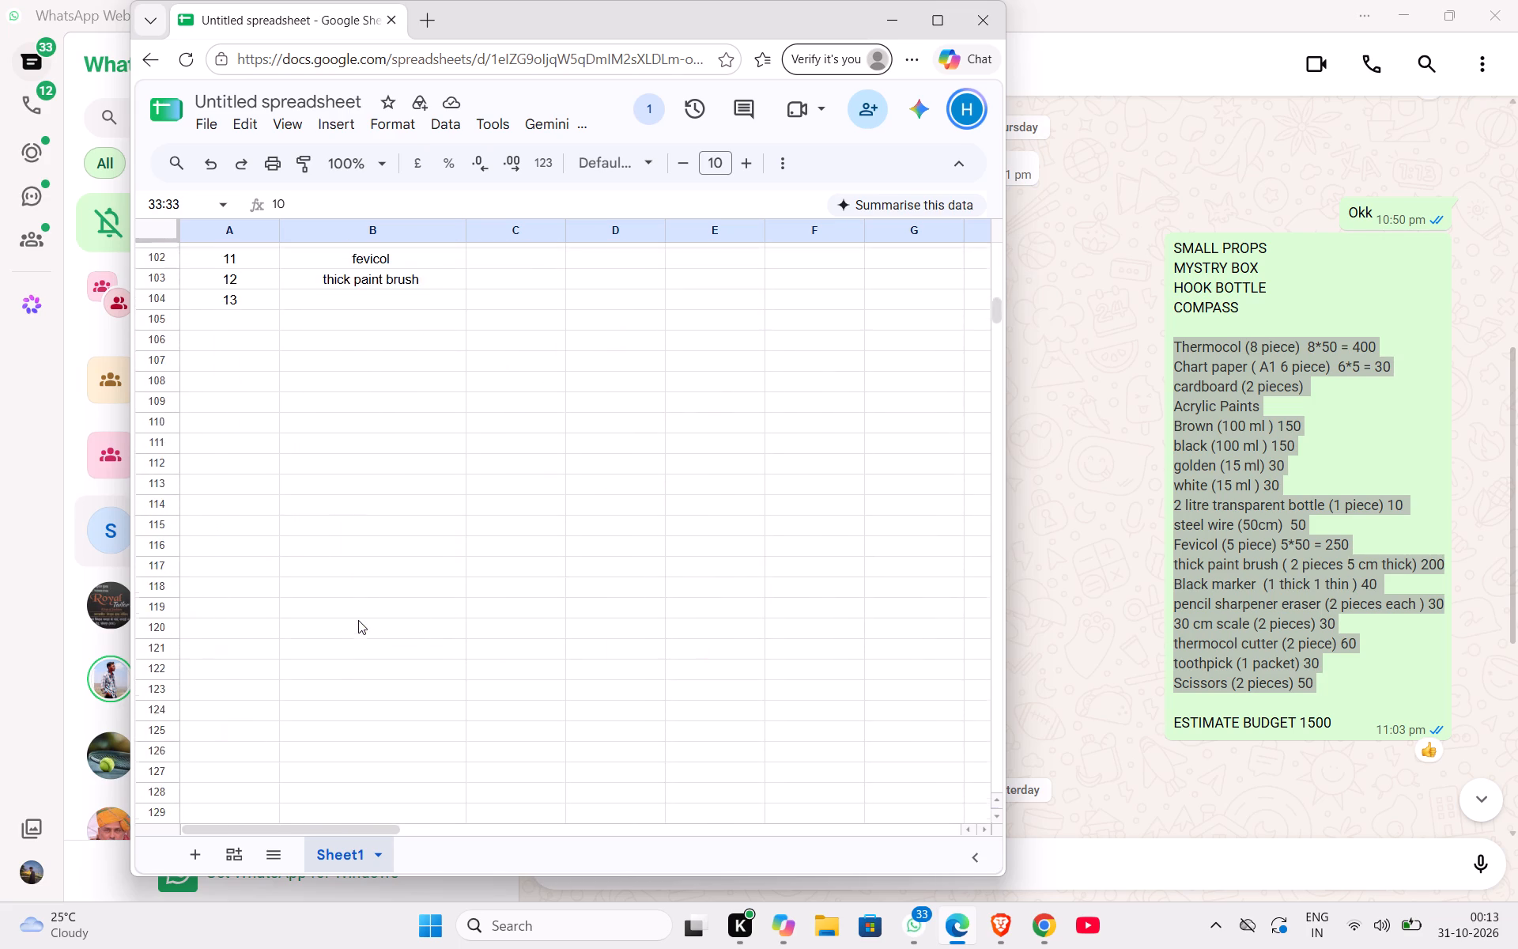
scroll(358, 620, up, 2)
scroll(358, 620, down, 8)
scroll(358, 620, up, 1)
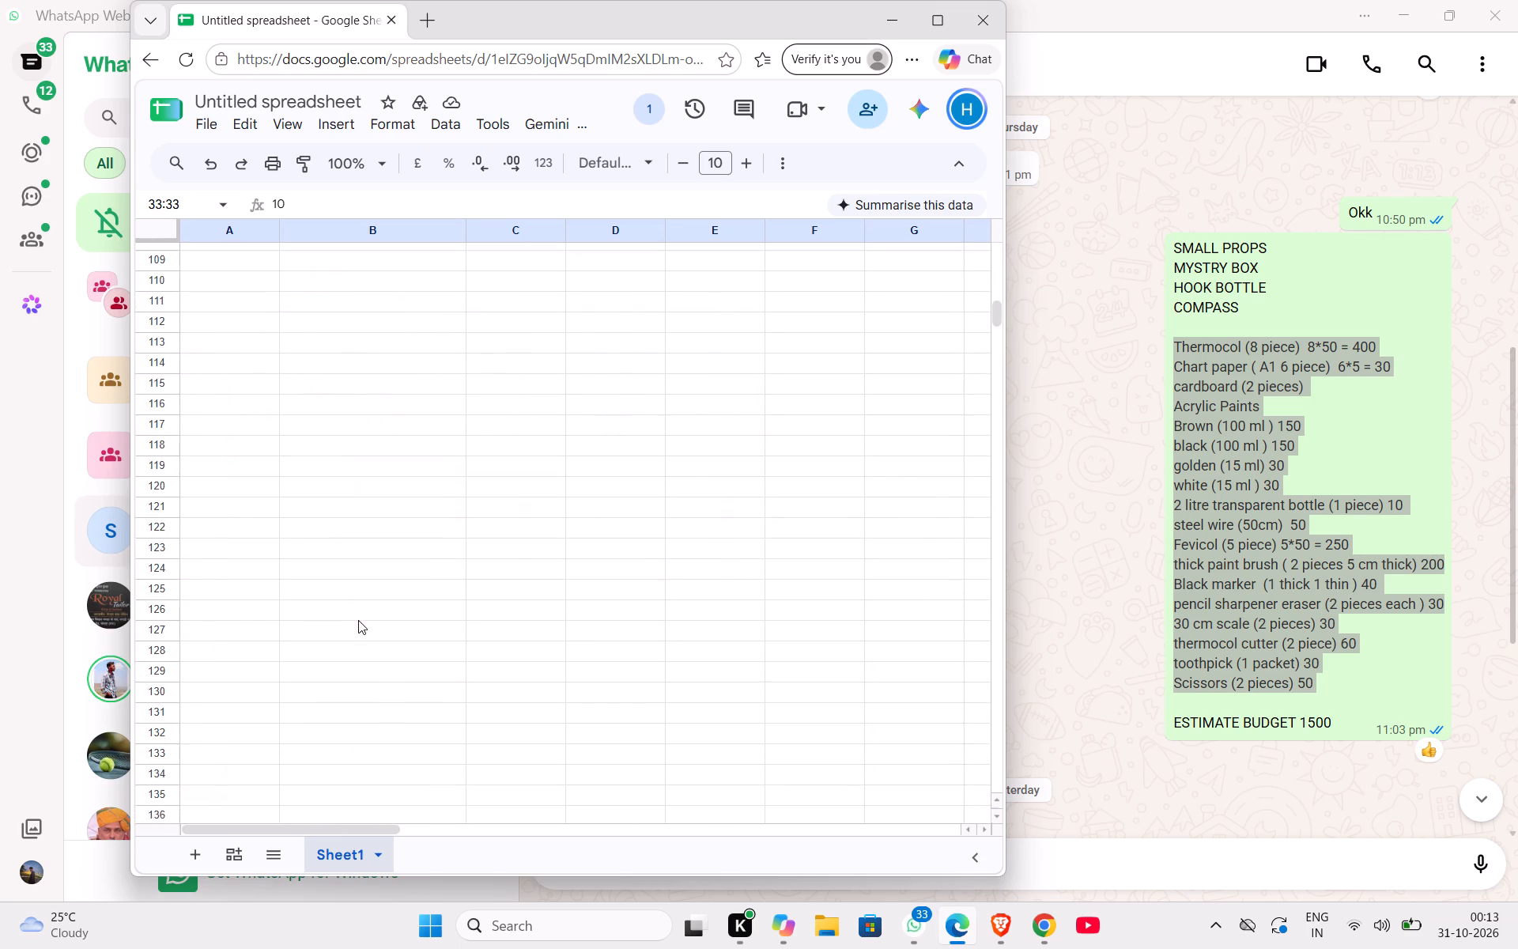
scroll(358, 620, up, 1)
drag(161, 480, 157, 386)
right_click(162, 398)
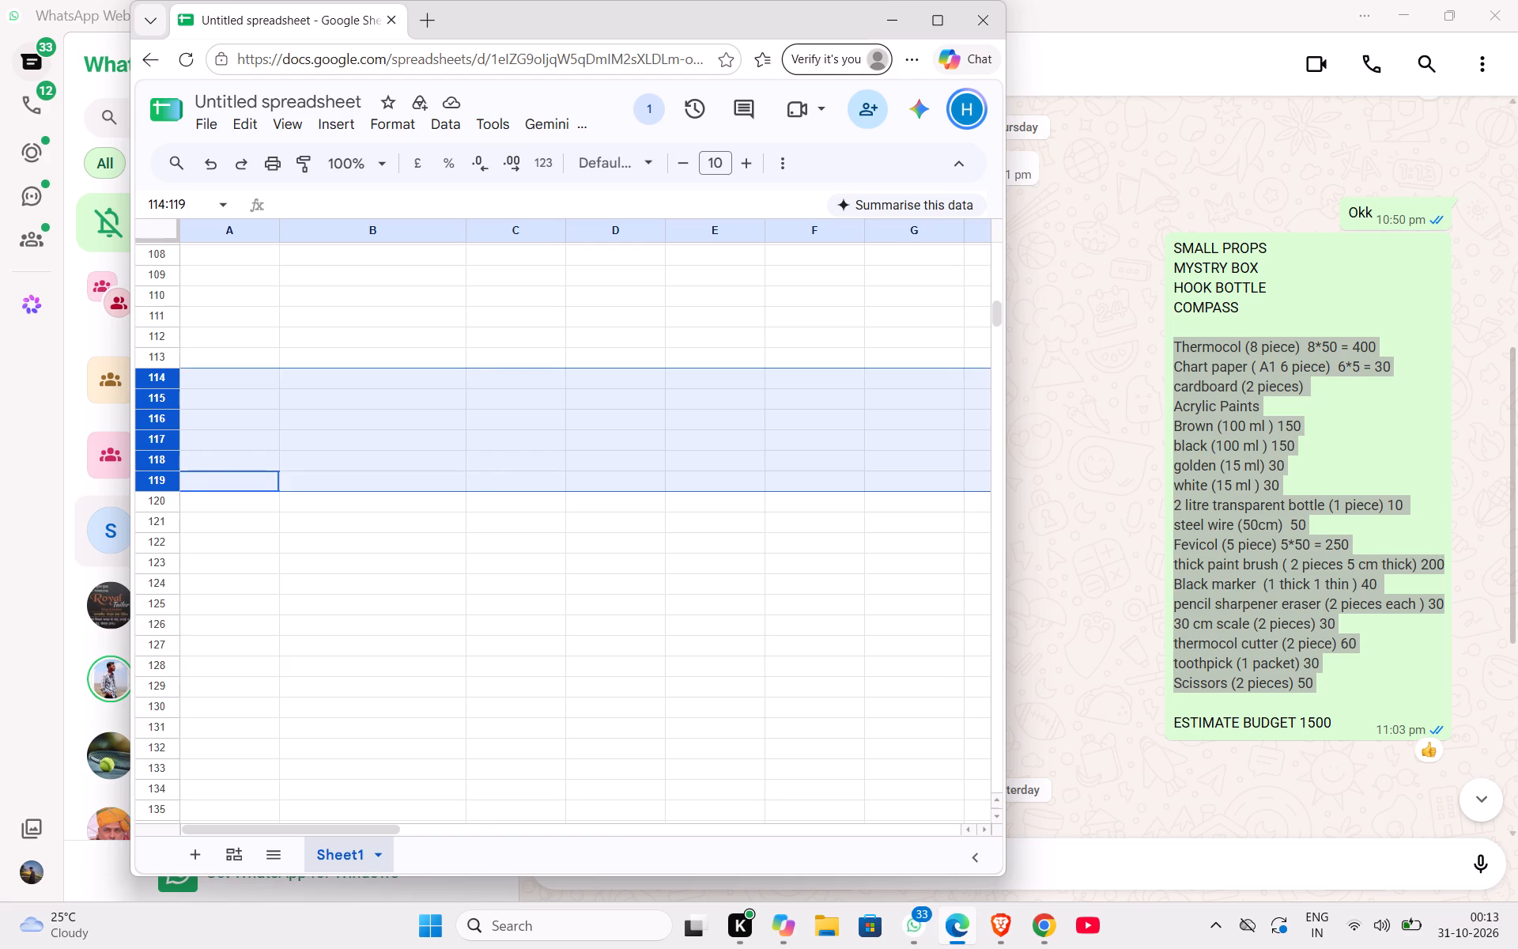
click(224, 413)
Erase the row number 10 from A33 below Thinner(50ml), trying and undoing a paste of the blank rows there, and leave the cell empty.
scroll(224, 413, up, 1)
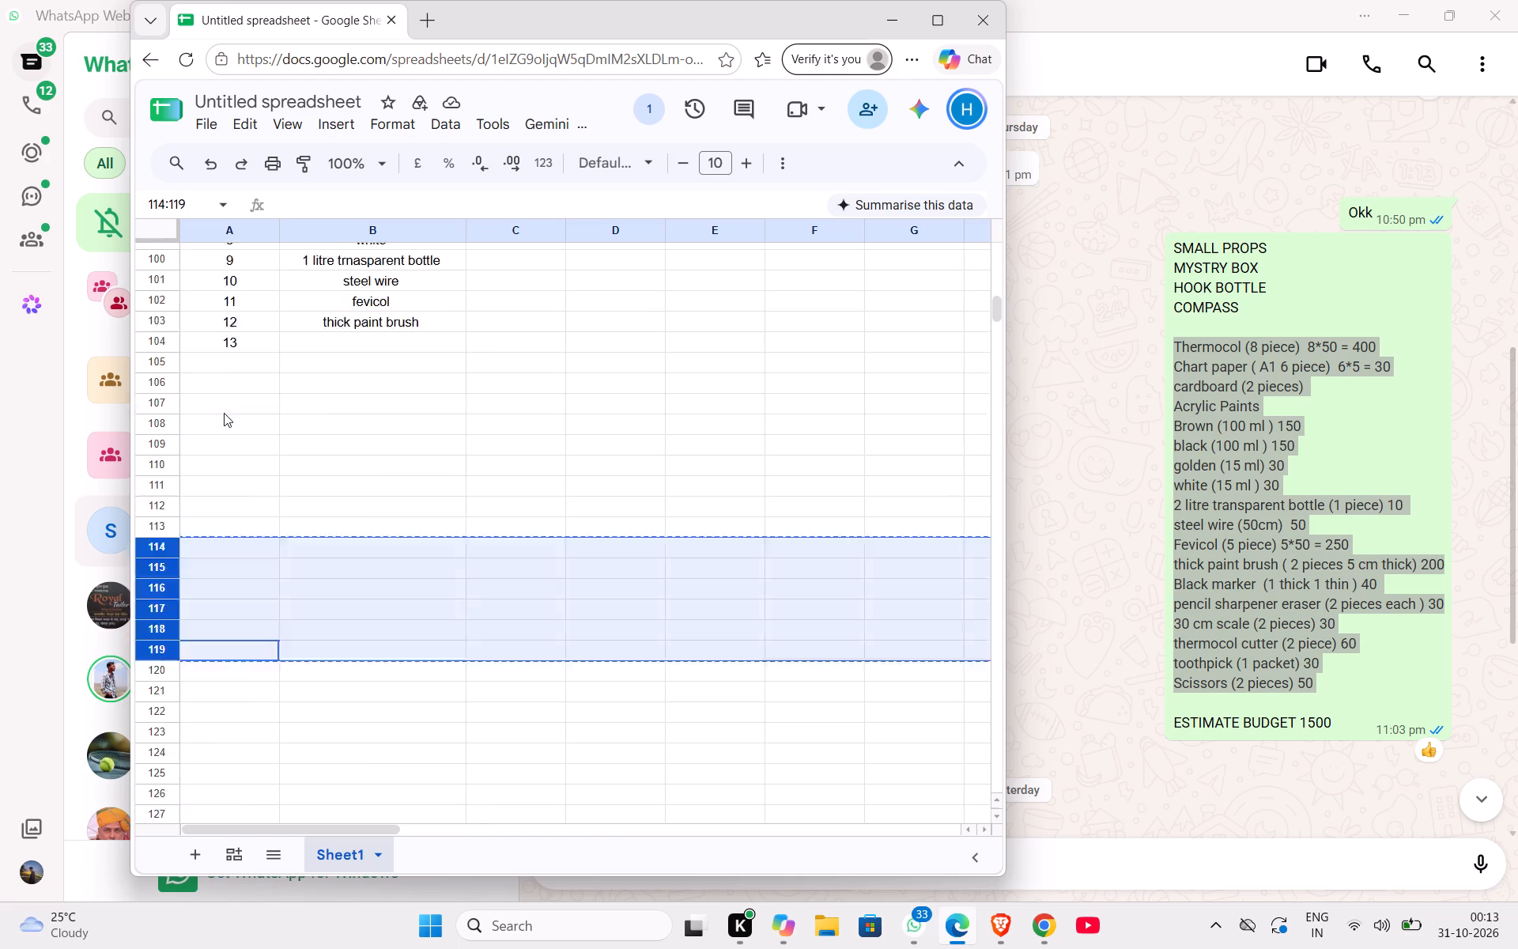
scroll(224, 413, up, 7)
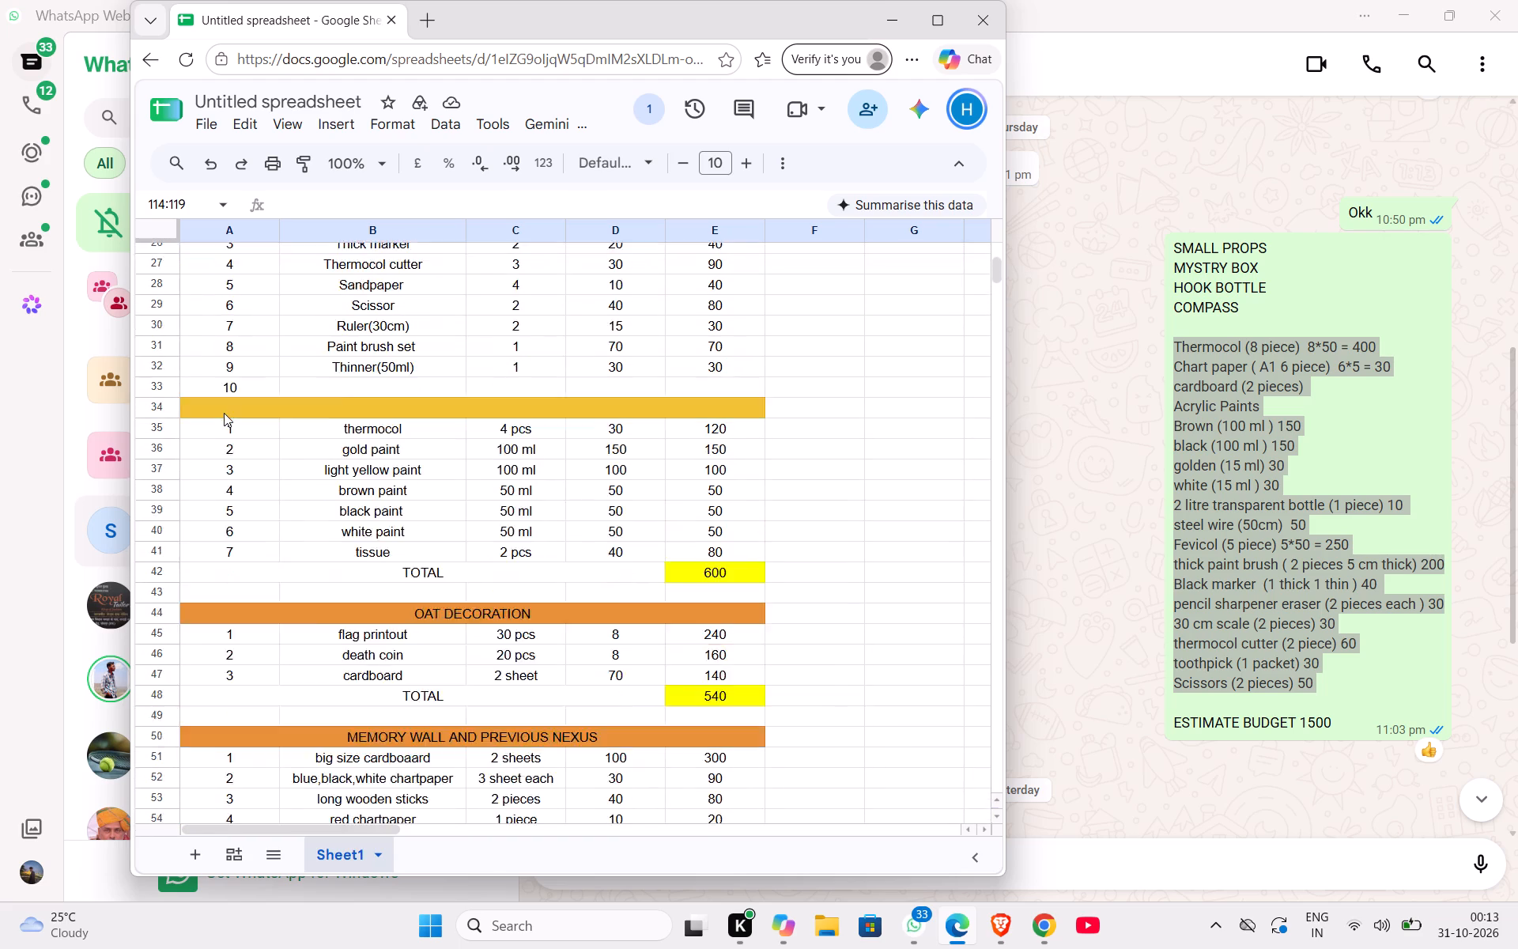
scroll(224, 413, up, 2)
scroll(224, 413, down, 1)
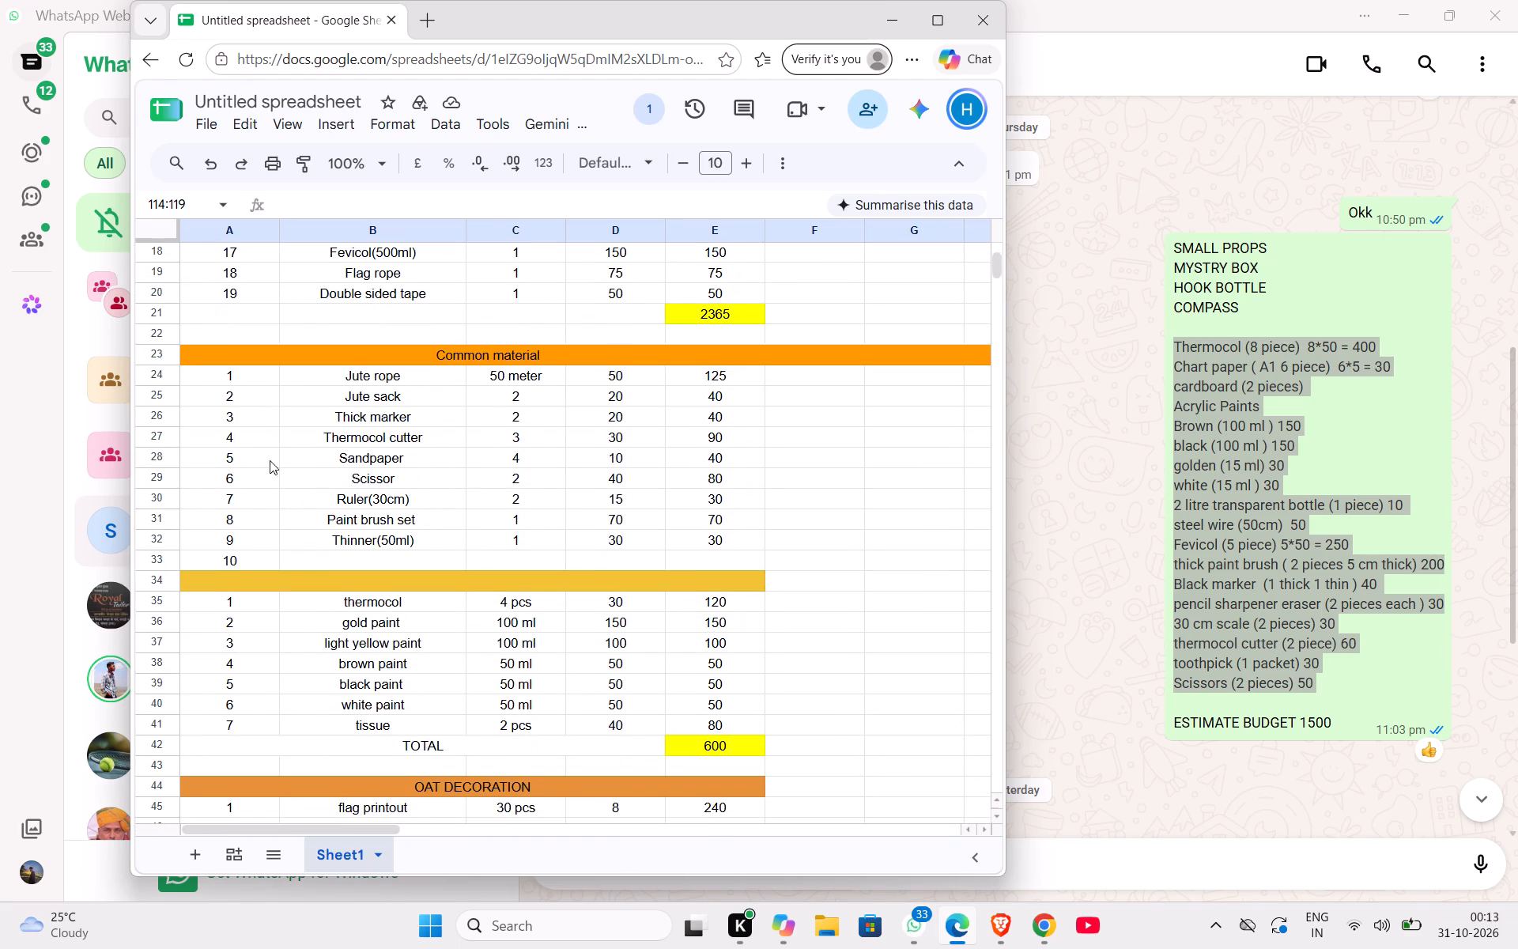
click(264, 557)
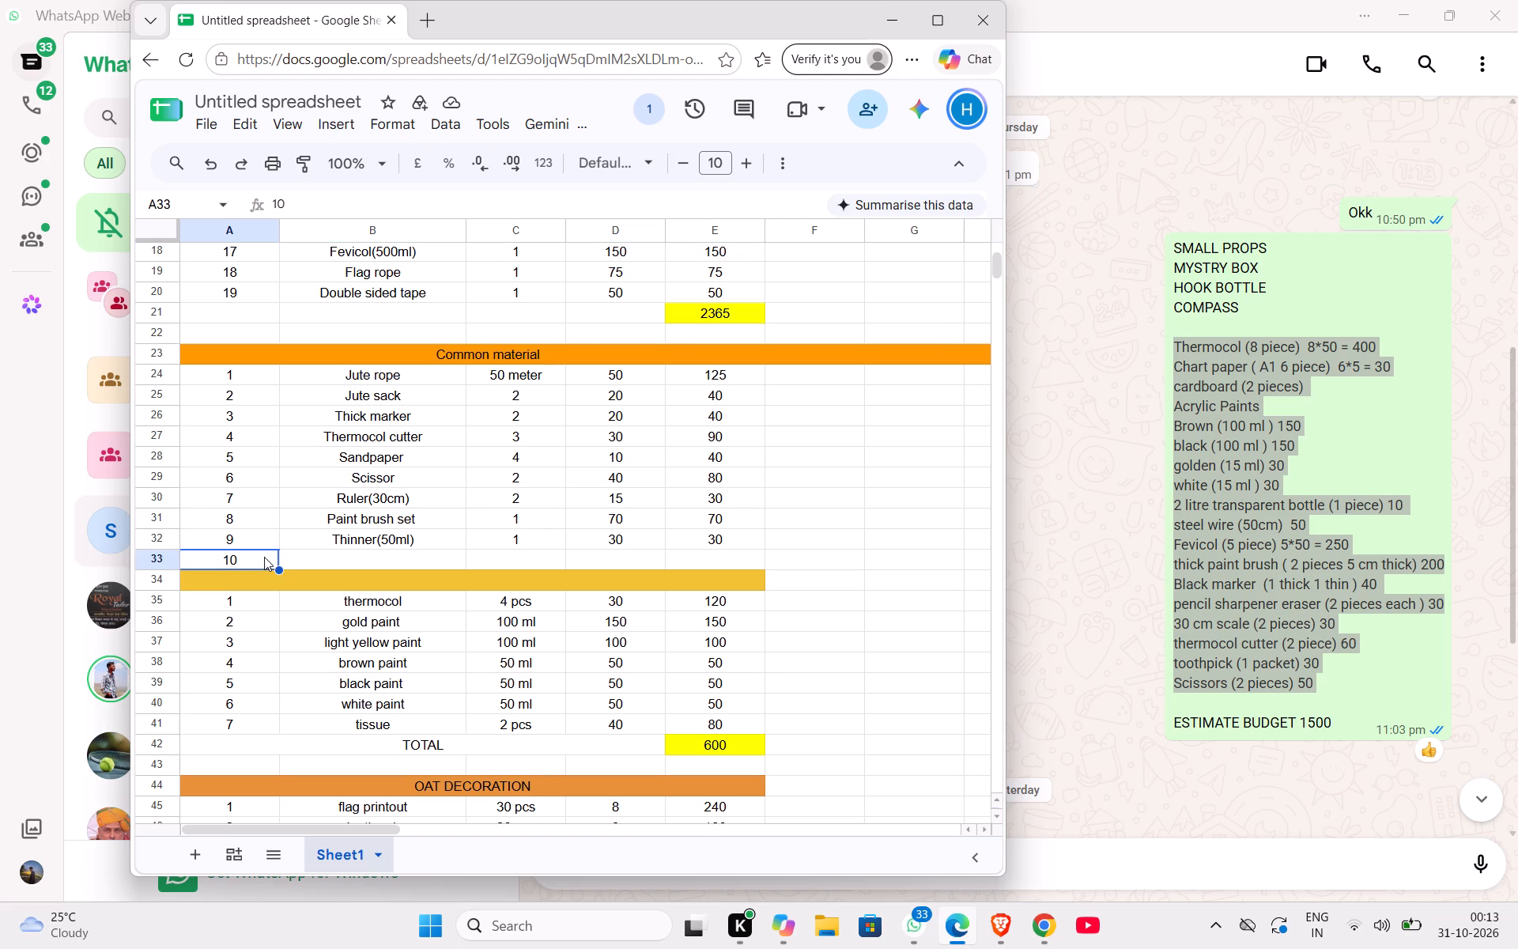
key(Return)
key(BackSpace)
key(BackSpace)
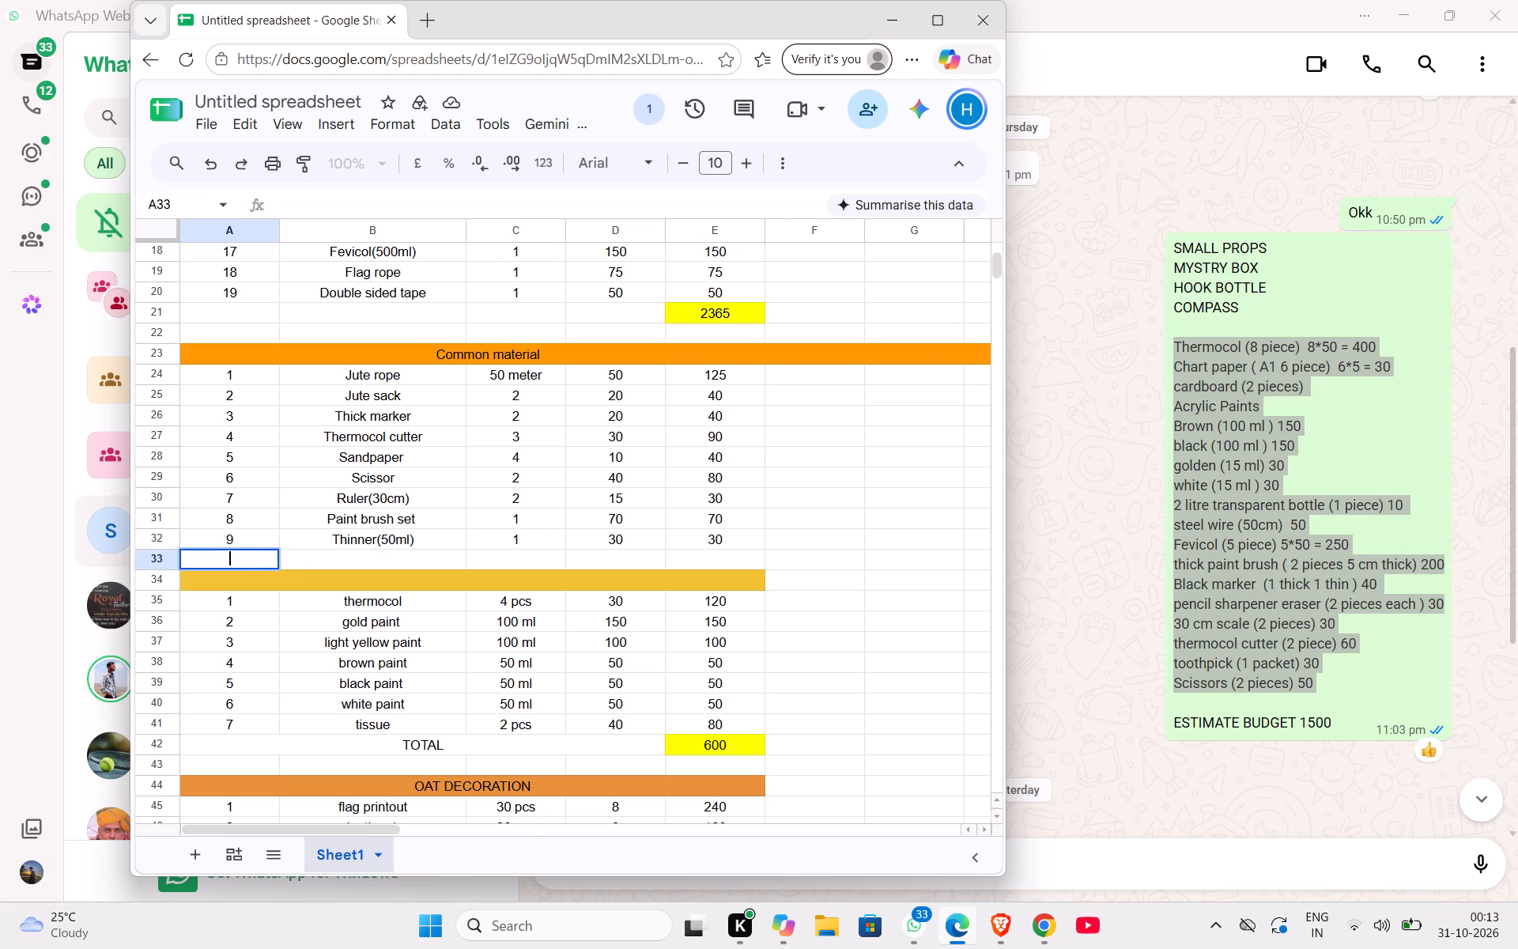
key(ctrl+v)
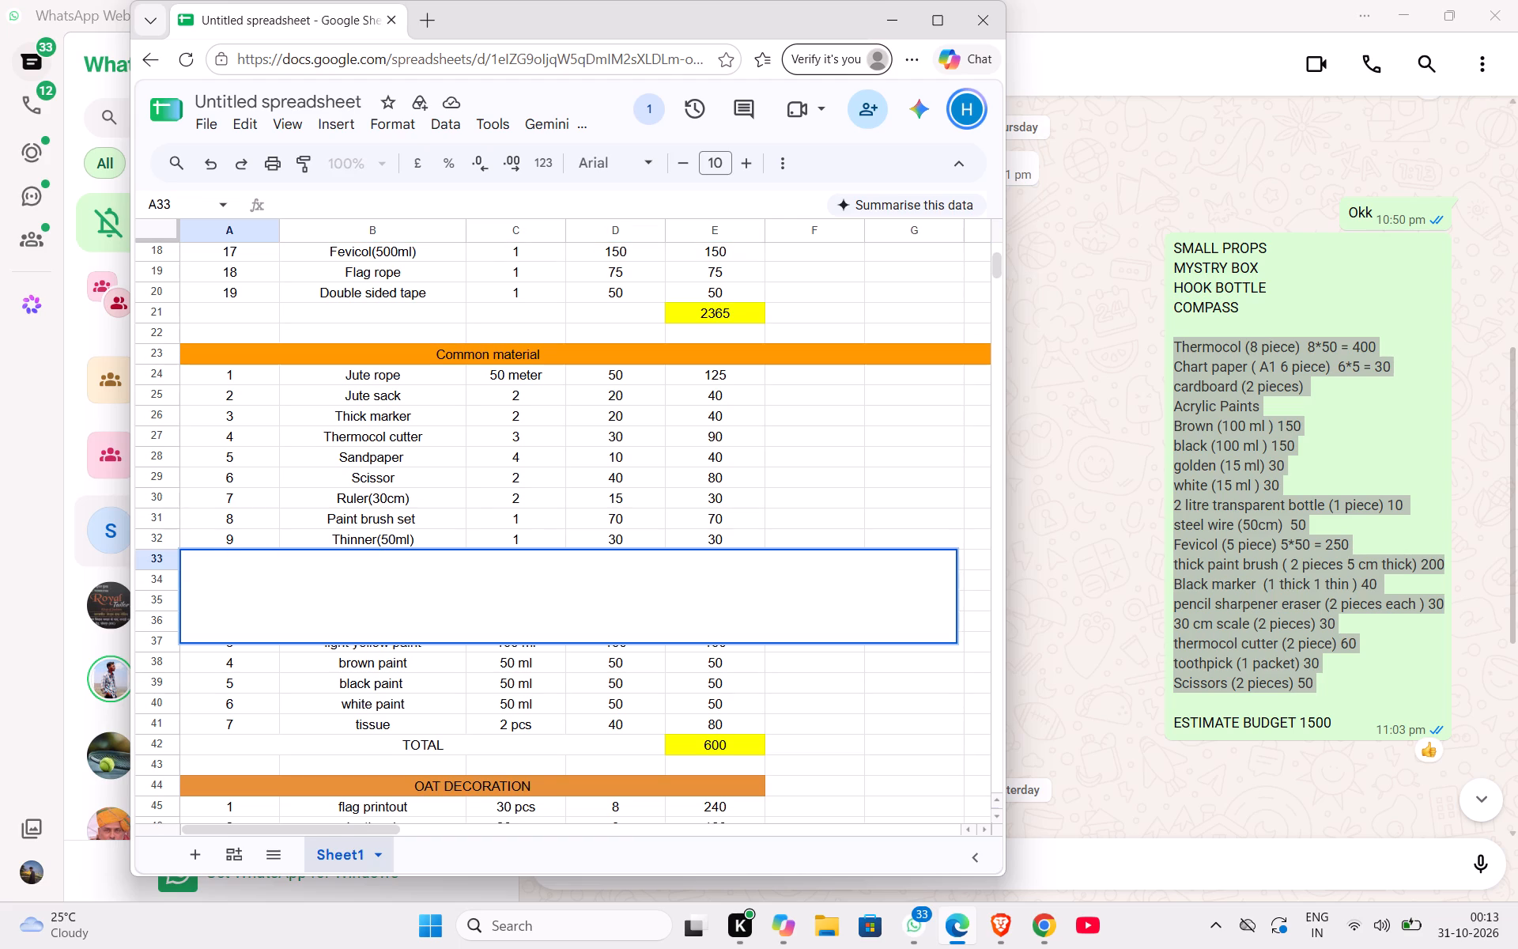
key(ctrl+z)
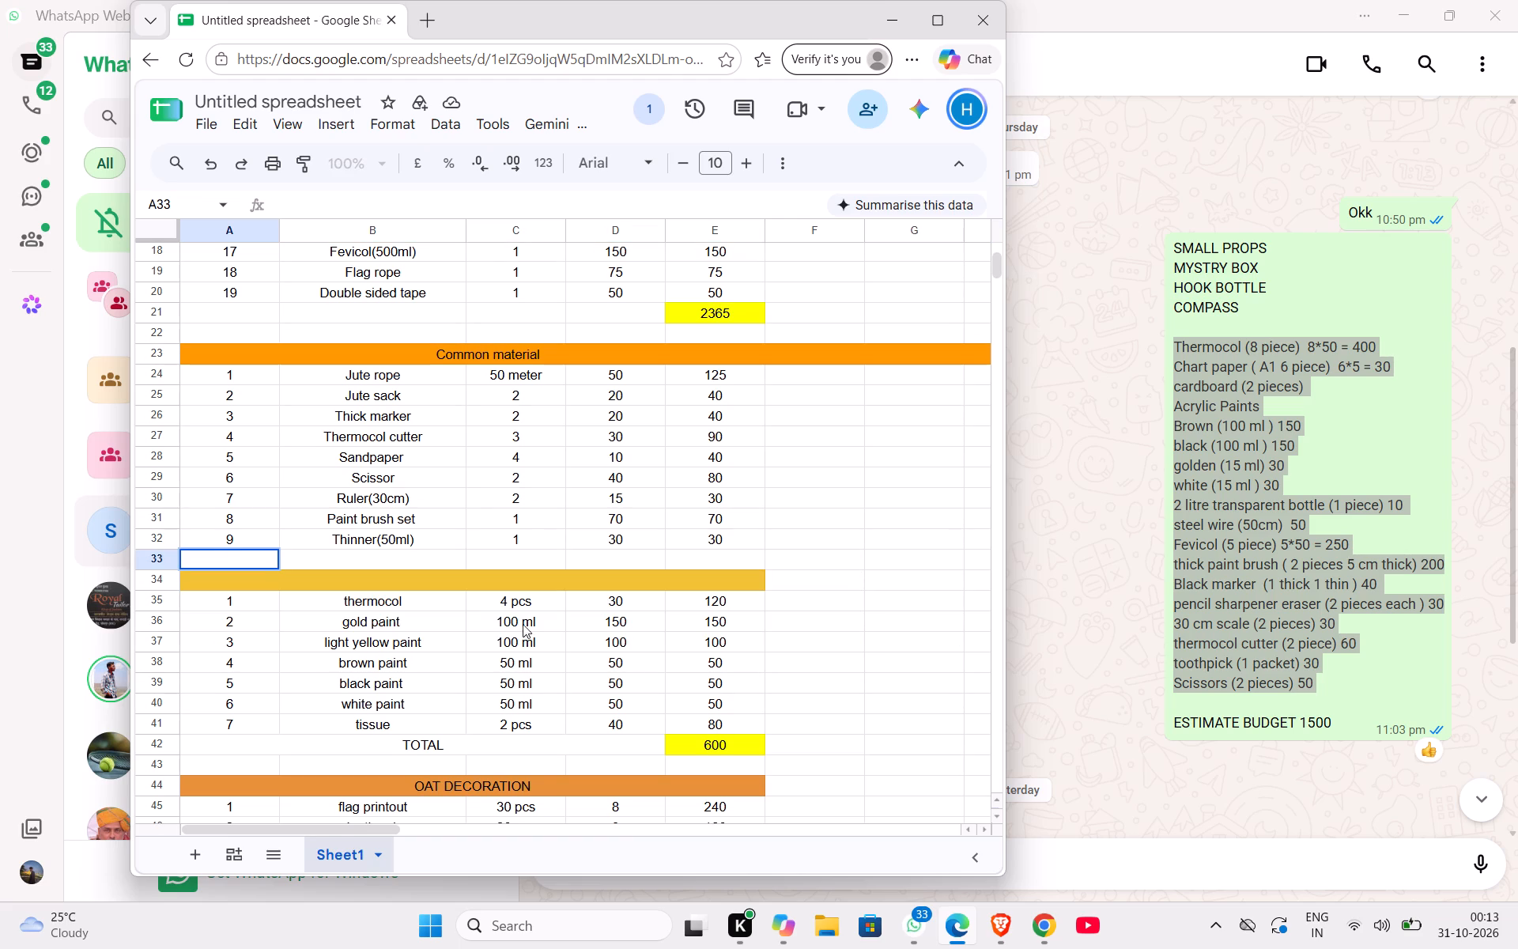
click(792, 556)
scroll(759, 565, down, 2)
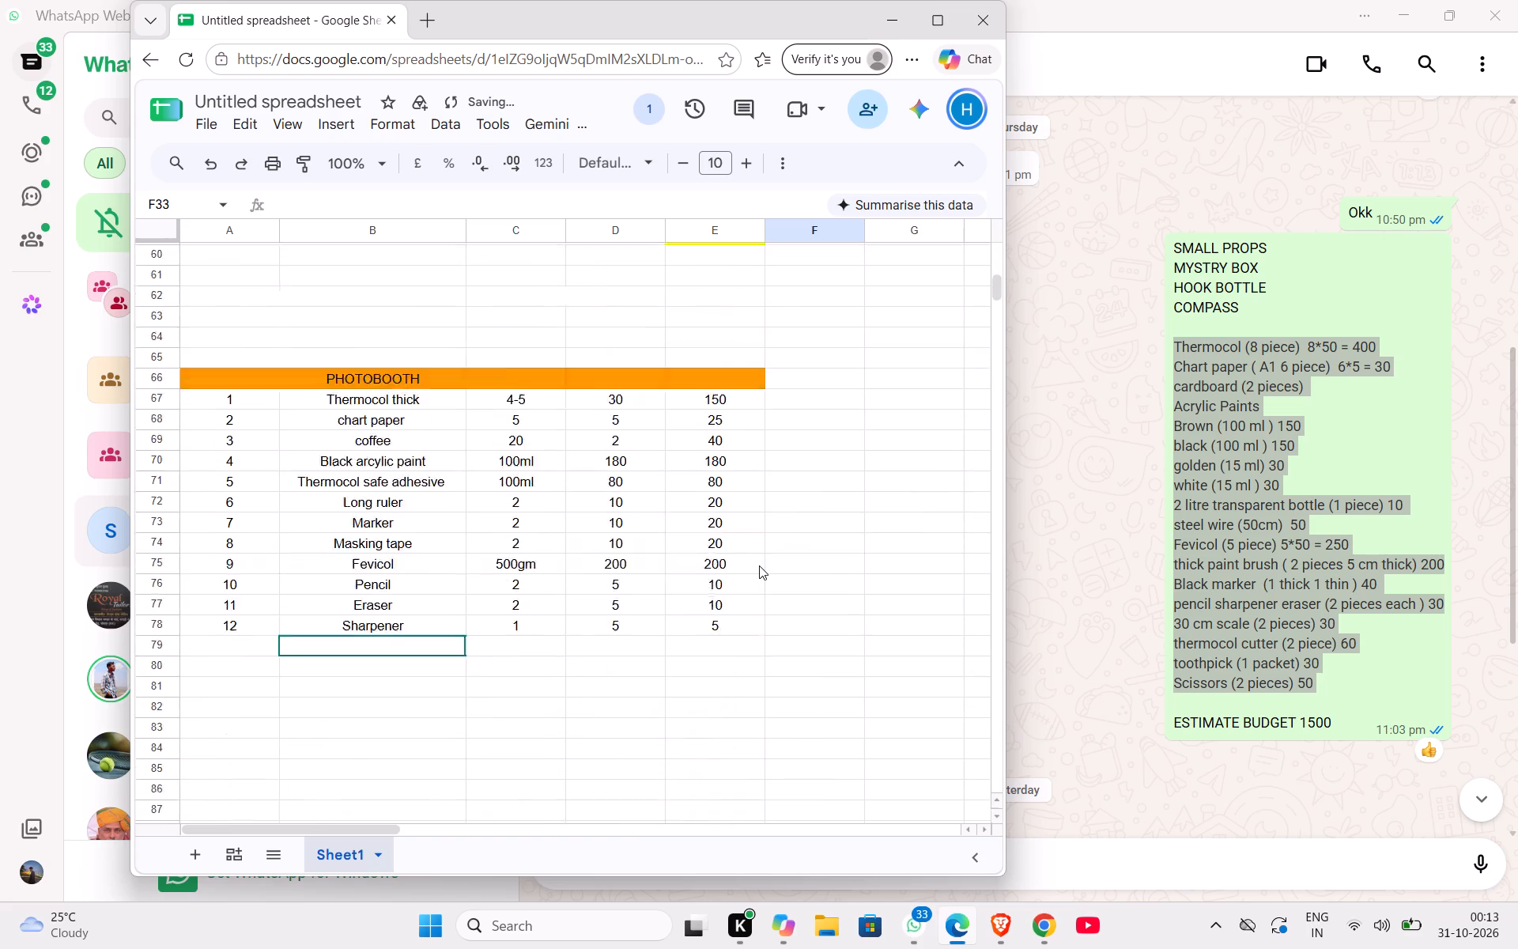
Return to the SMALL PROPS section and select B104, the item cell of row number 13.
scroll(759, 565, down, 3)
click(397, 664)
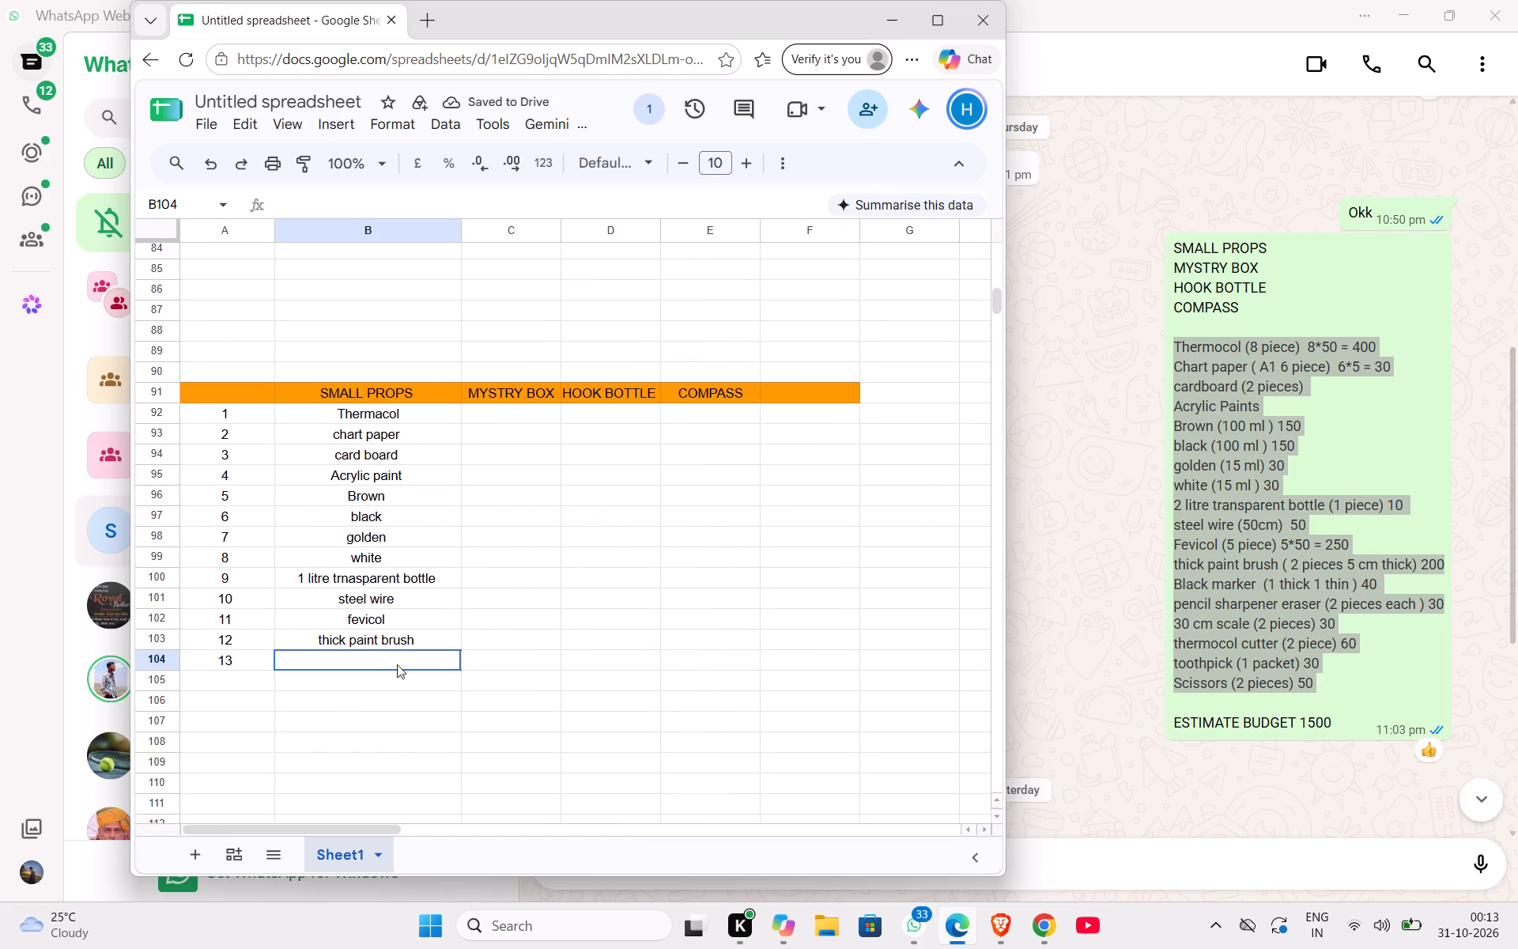
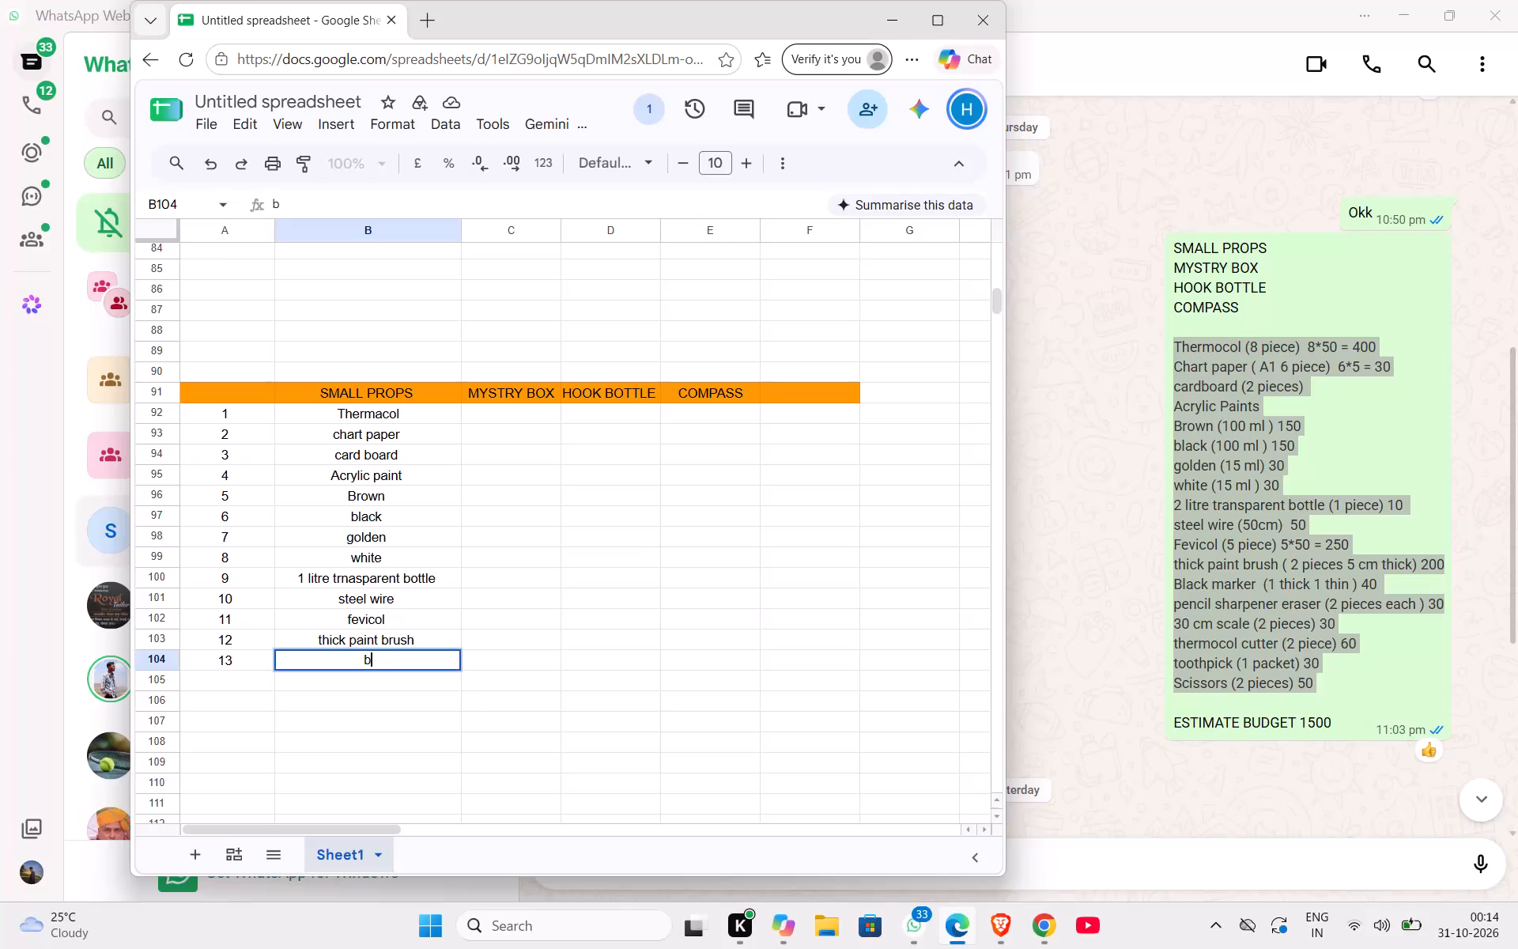
Enter black marker as the thirteenth SMALL PROPS item in B104.
key(BackSpace)
text(k)
key(space)
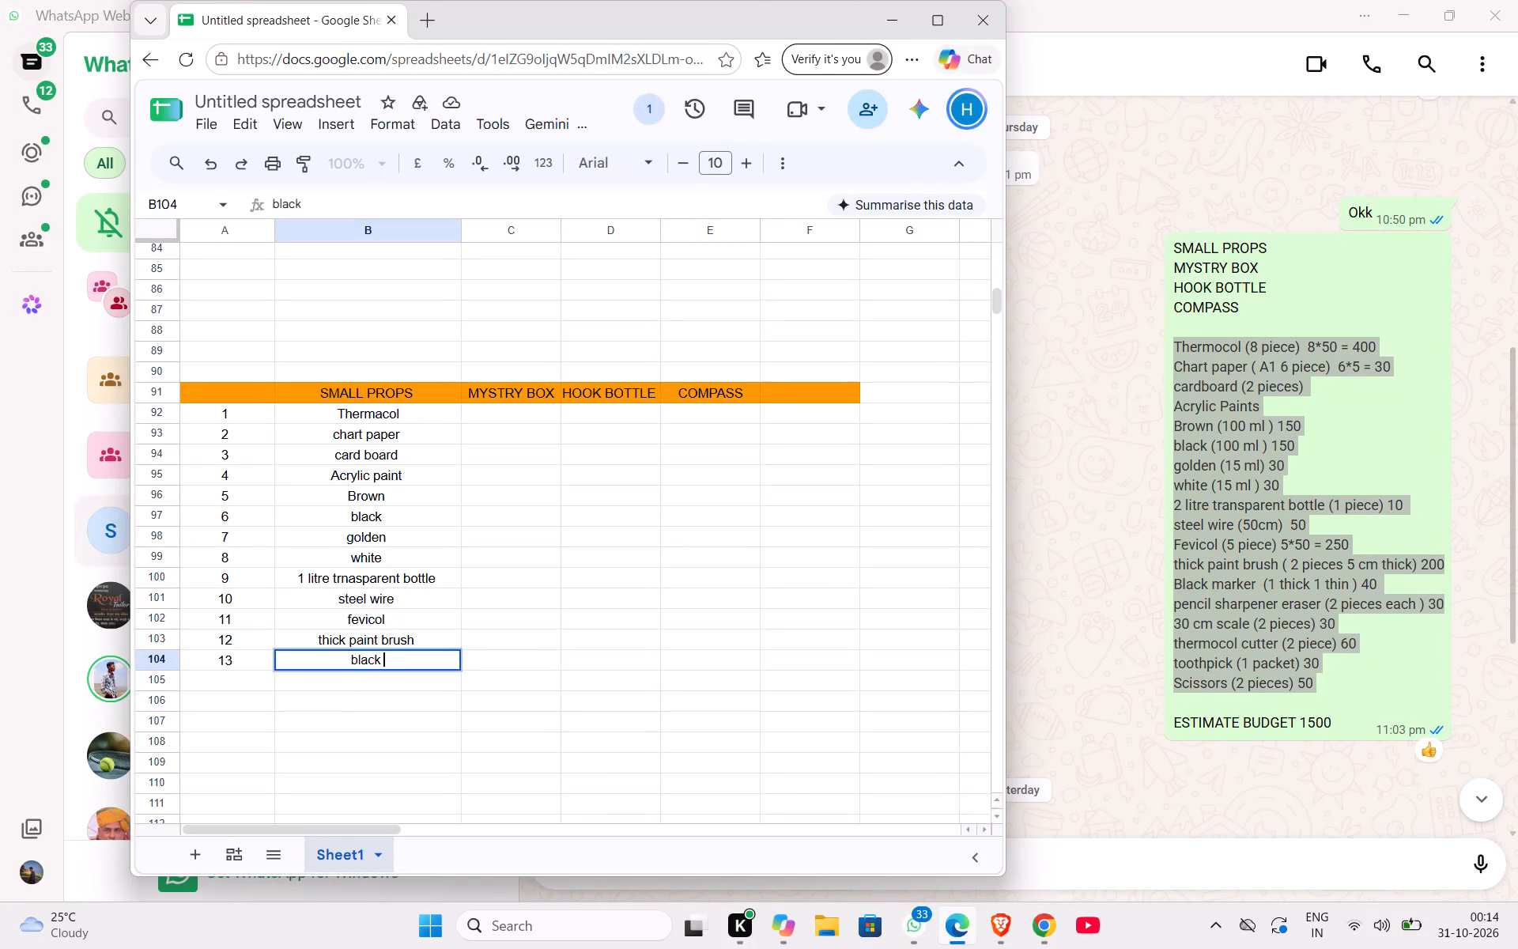
text(marker)
key(space)
key(Return)
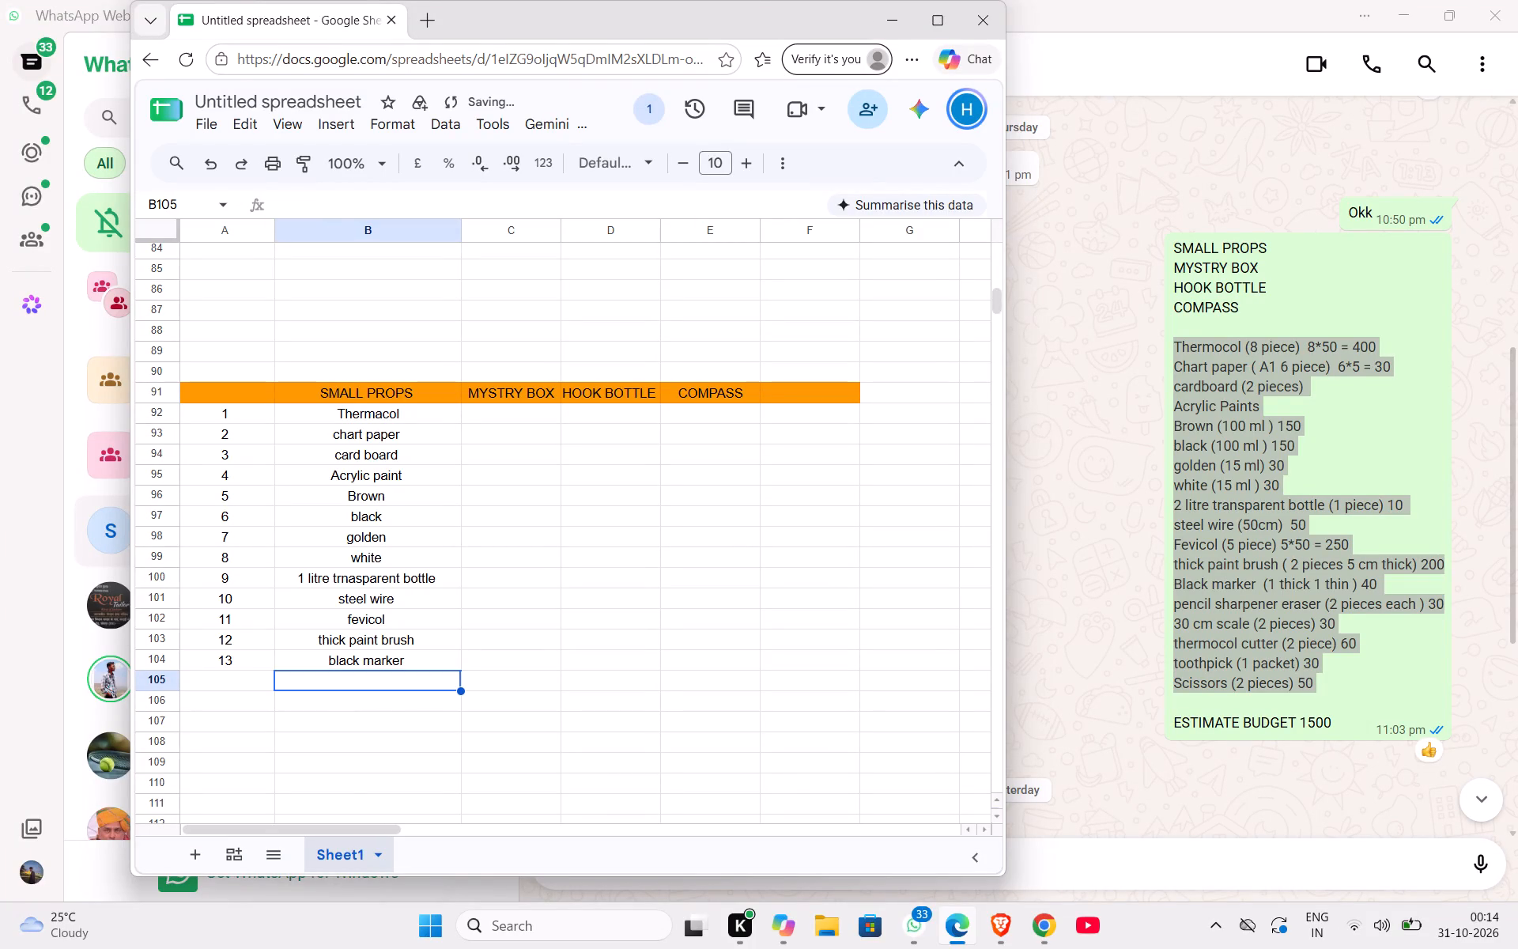
Add the row number 14 in A105, below number 13 in the SMALL PROPS section.
key(Down)
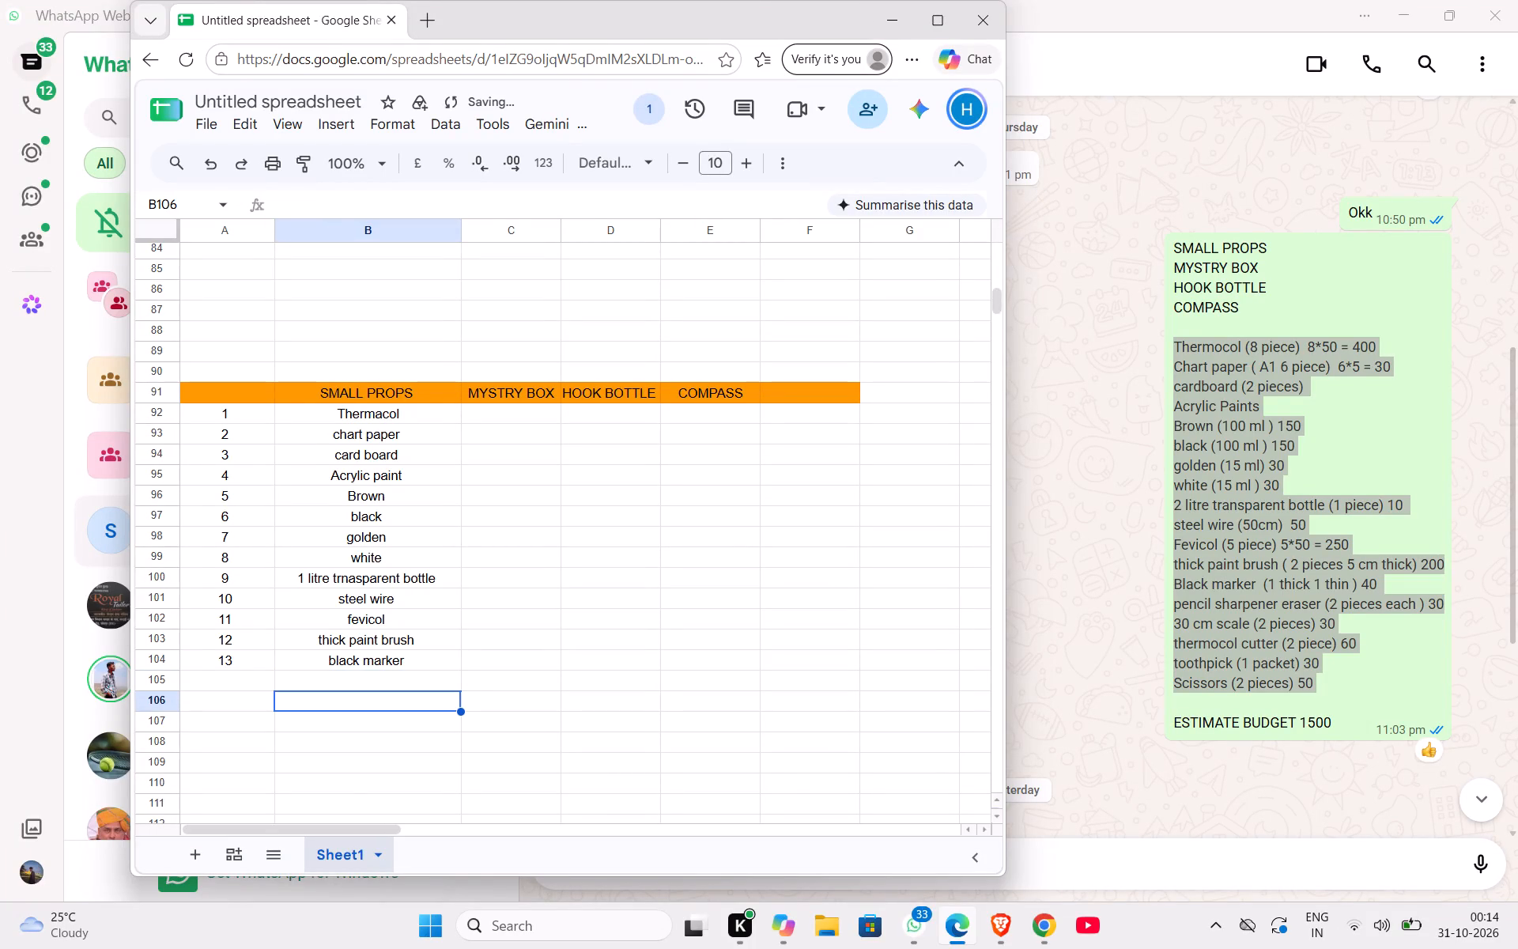
key(Up)
key(Left)
text(14)
key(Return)
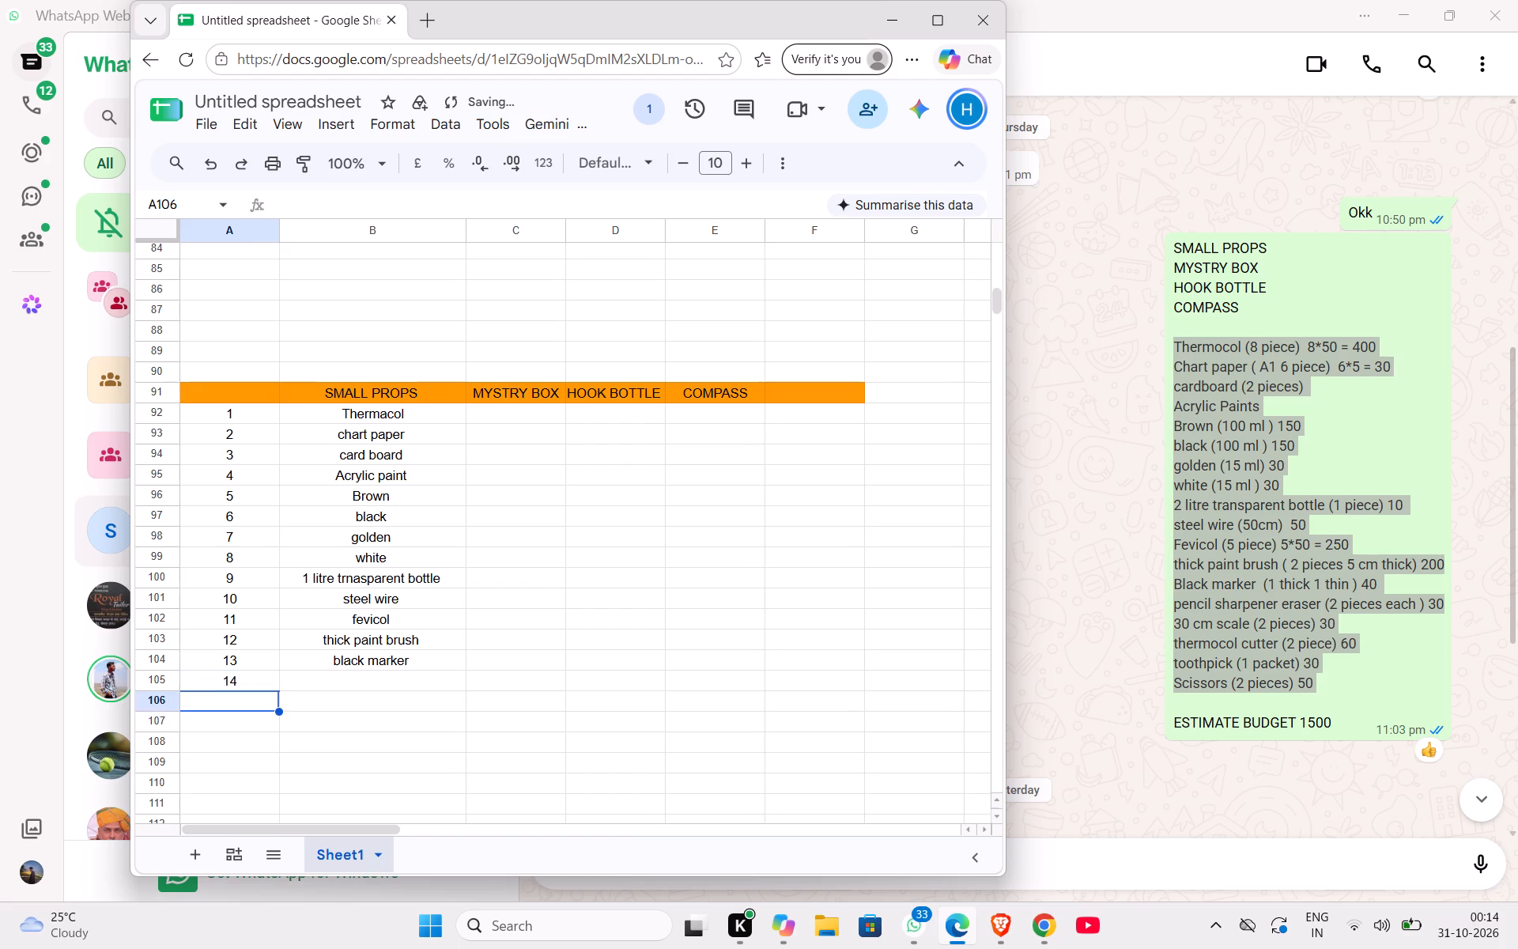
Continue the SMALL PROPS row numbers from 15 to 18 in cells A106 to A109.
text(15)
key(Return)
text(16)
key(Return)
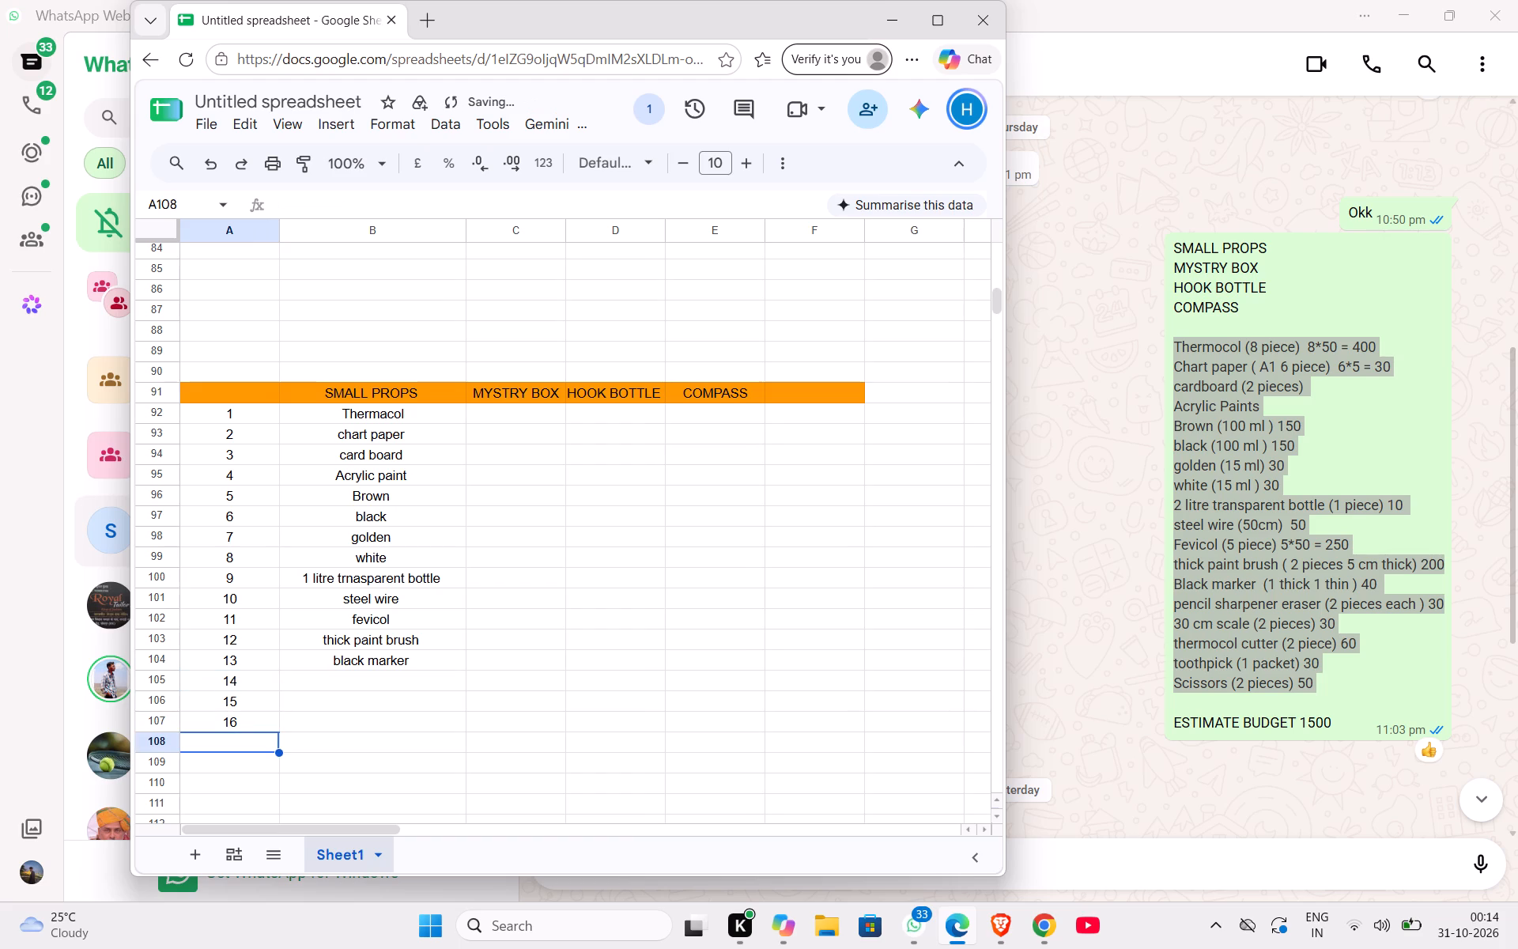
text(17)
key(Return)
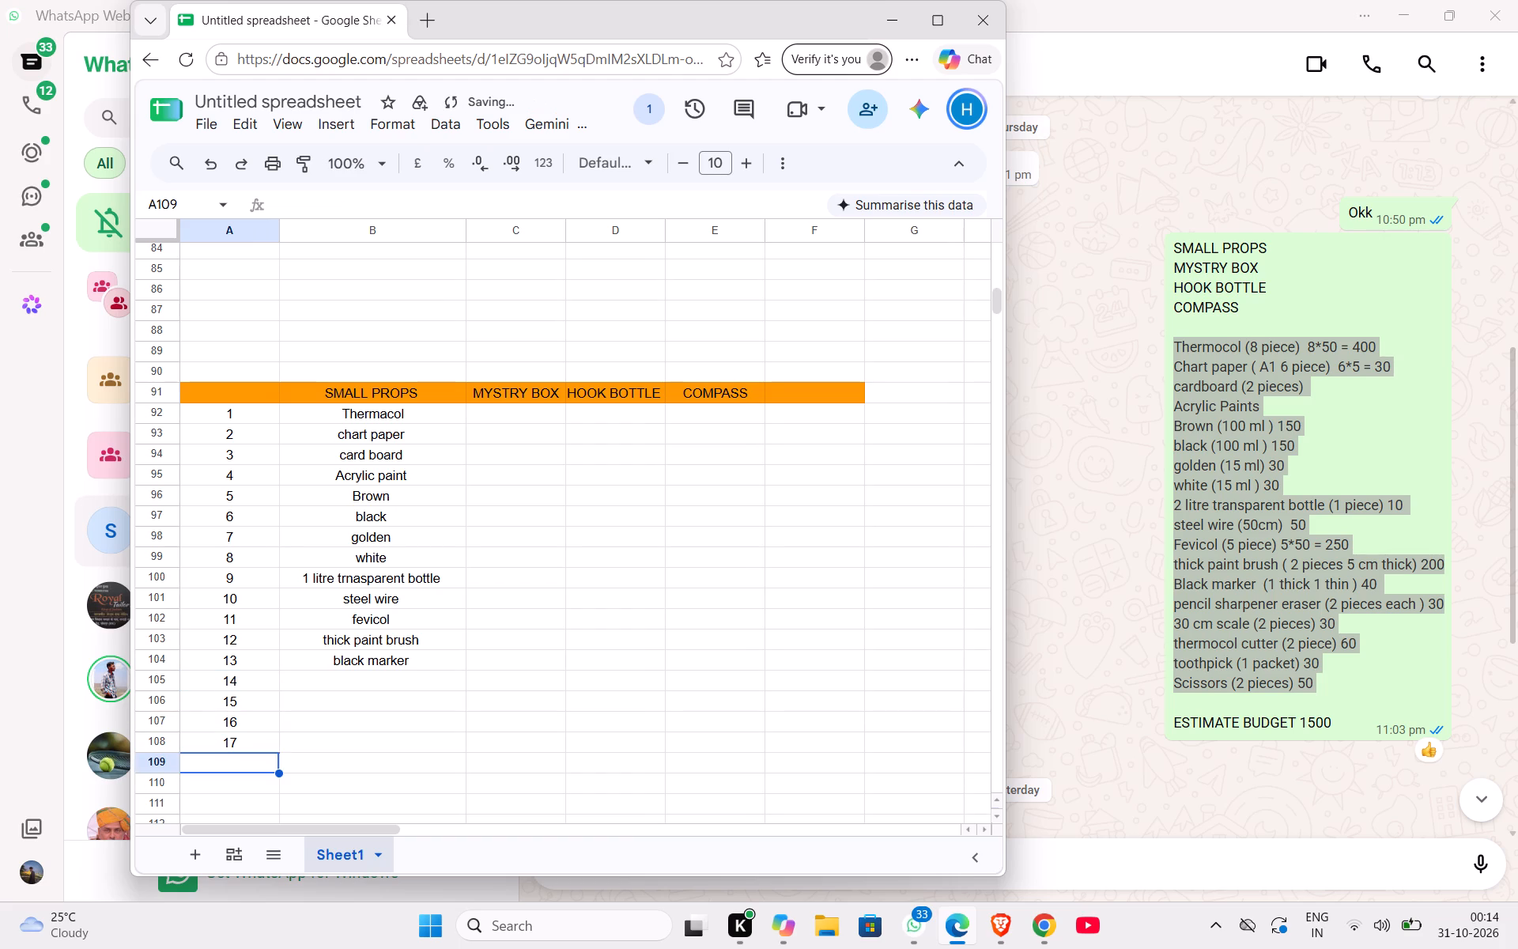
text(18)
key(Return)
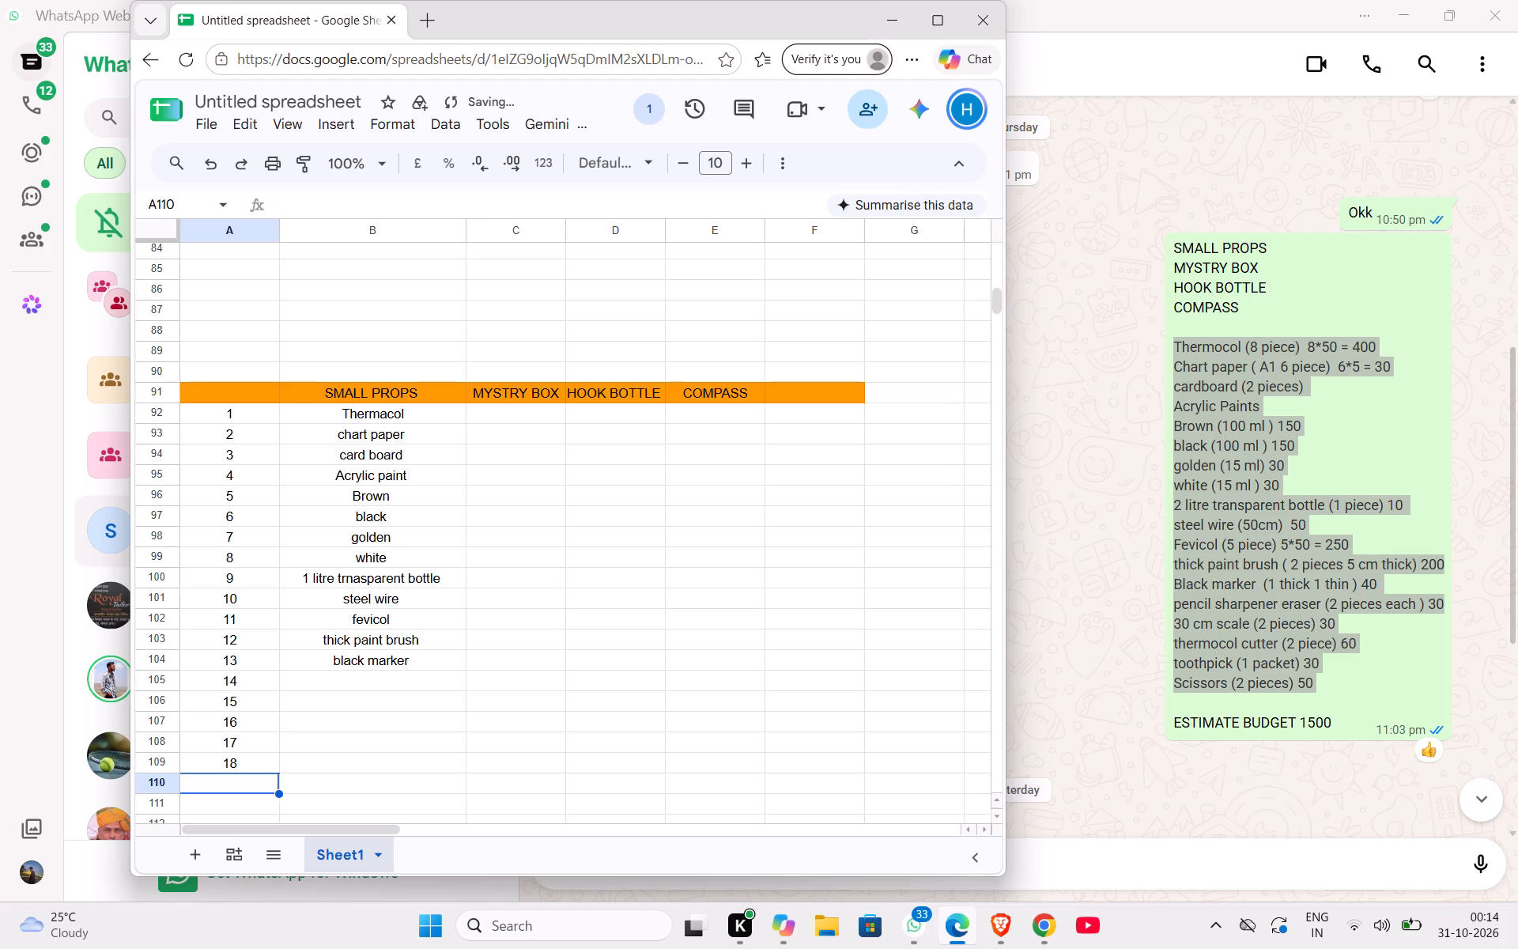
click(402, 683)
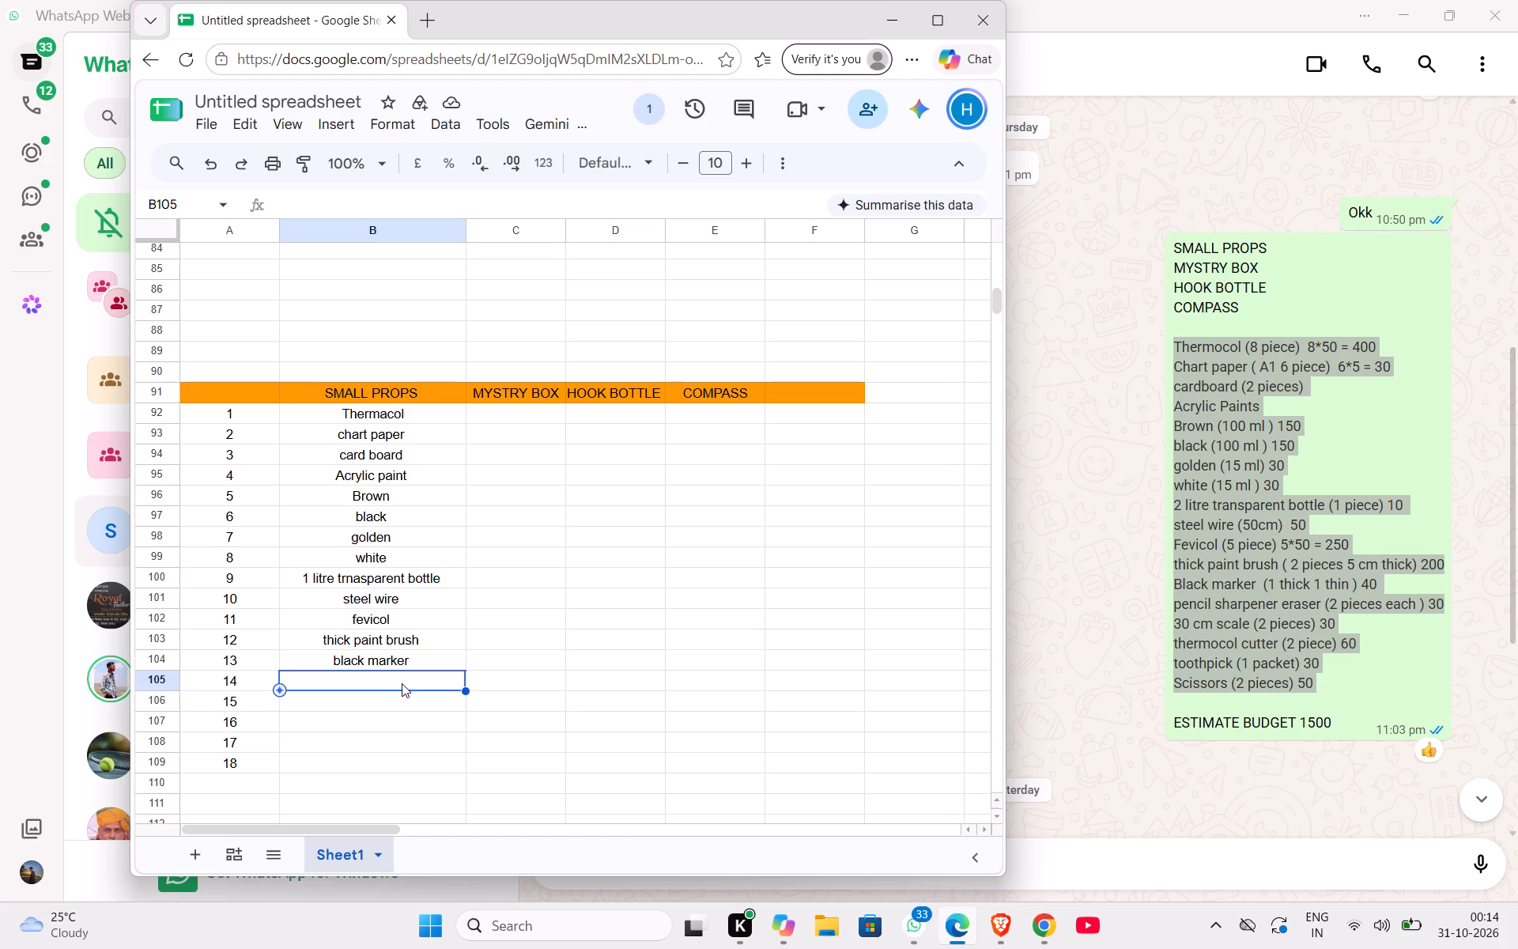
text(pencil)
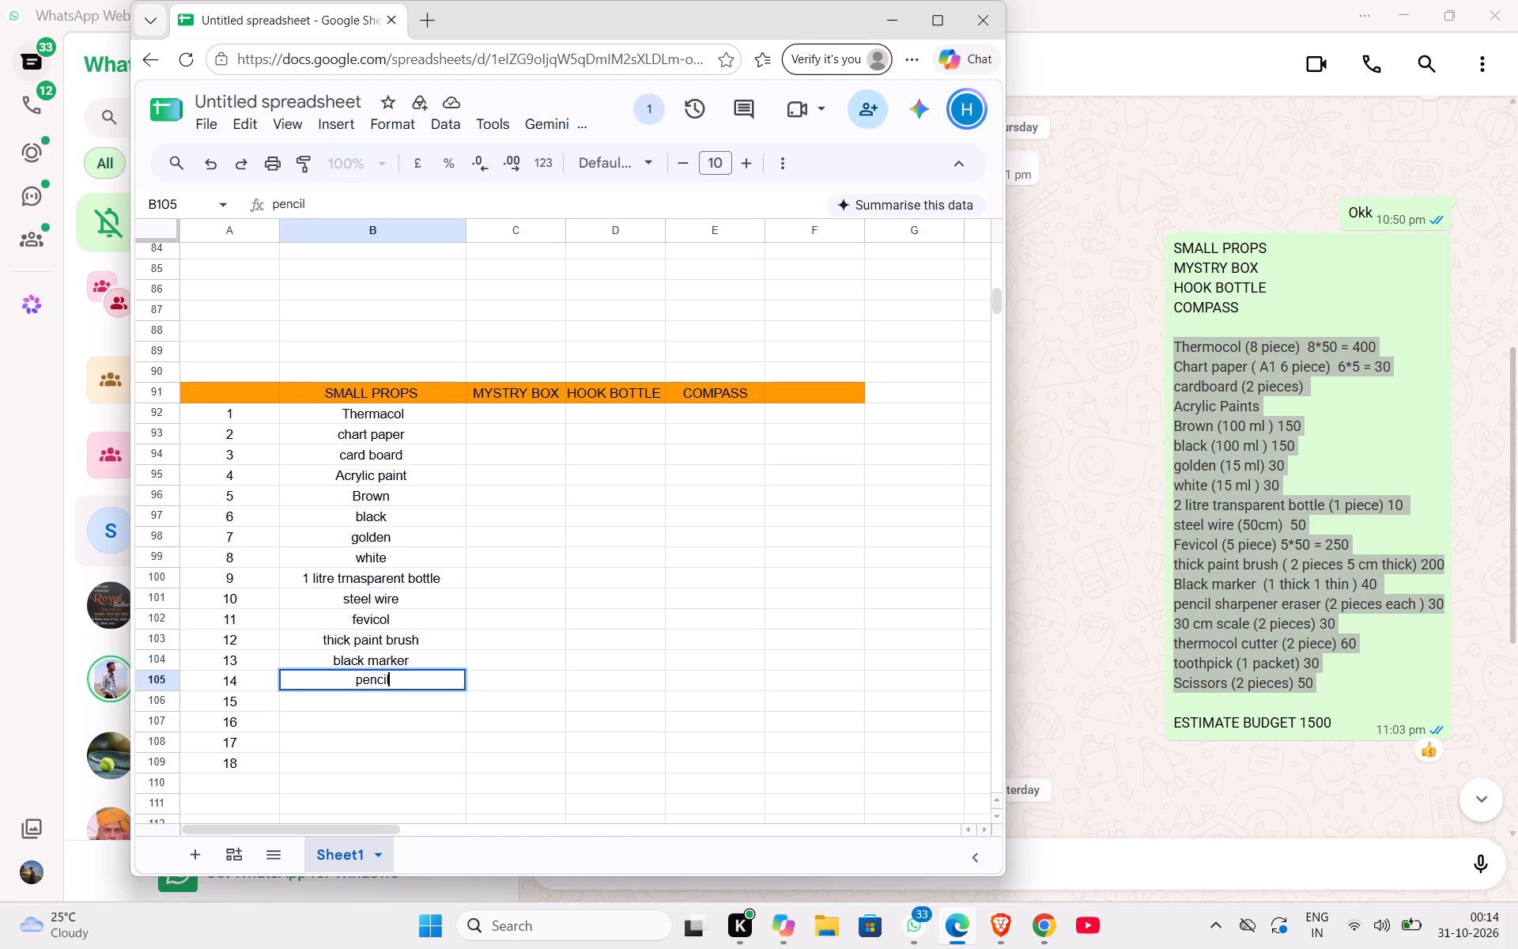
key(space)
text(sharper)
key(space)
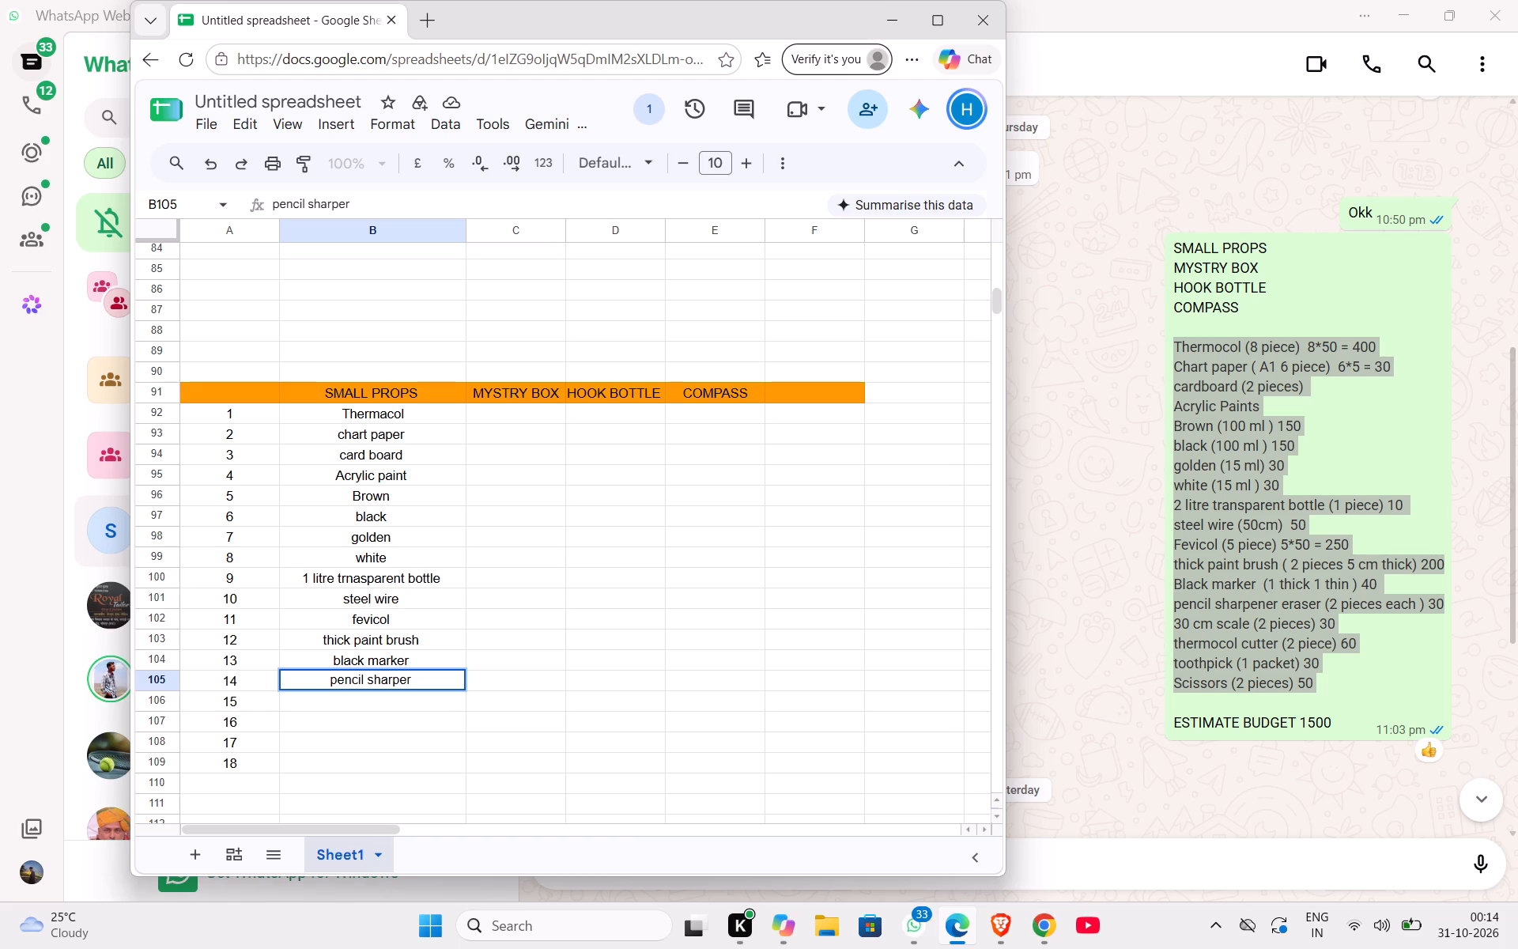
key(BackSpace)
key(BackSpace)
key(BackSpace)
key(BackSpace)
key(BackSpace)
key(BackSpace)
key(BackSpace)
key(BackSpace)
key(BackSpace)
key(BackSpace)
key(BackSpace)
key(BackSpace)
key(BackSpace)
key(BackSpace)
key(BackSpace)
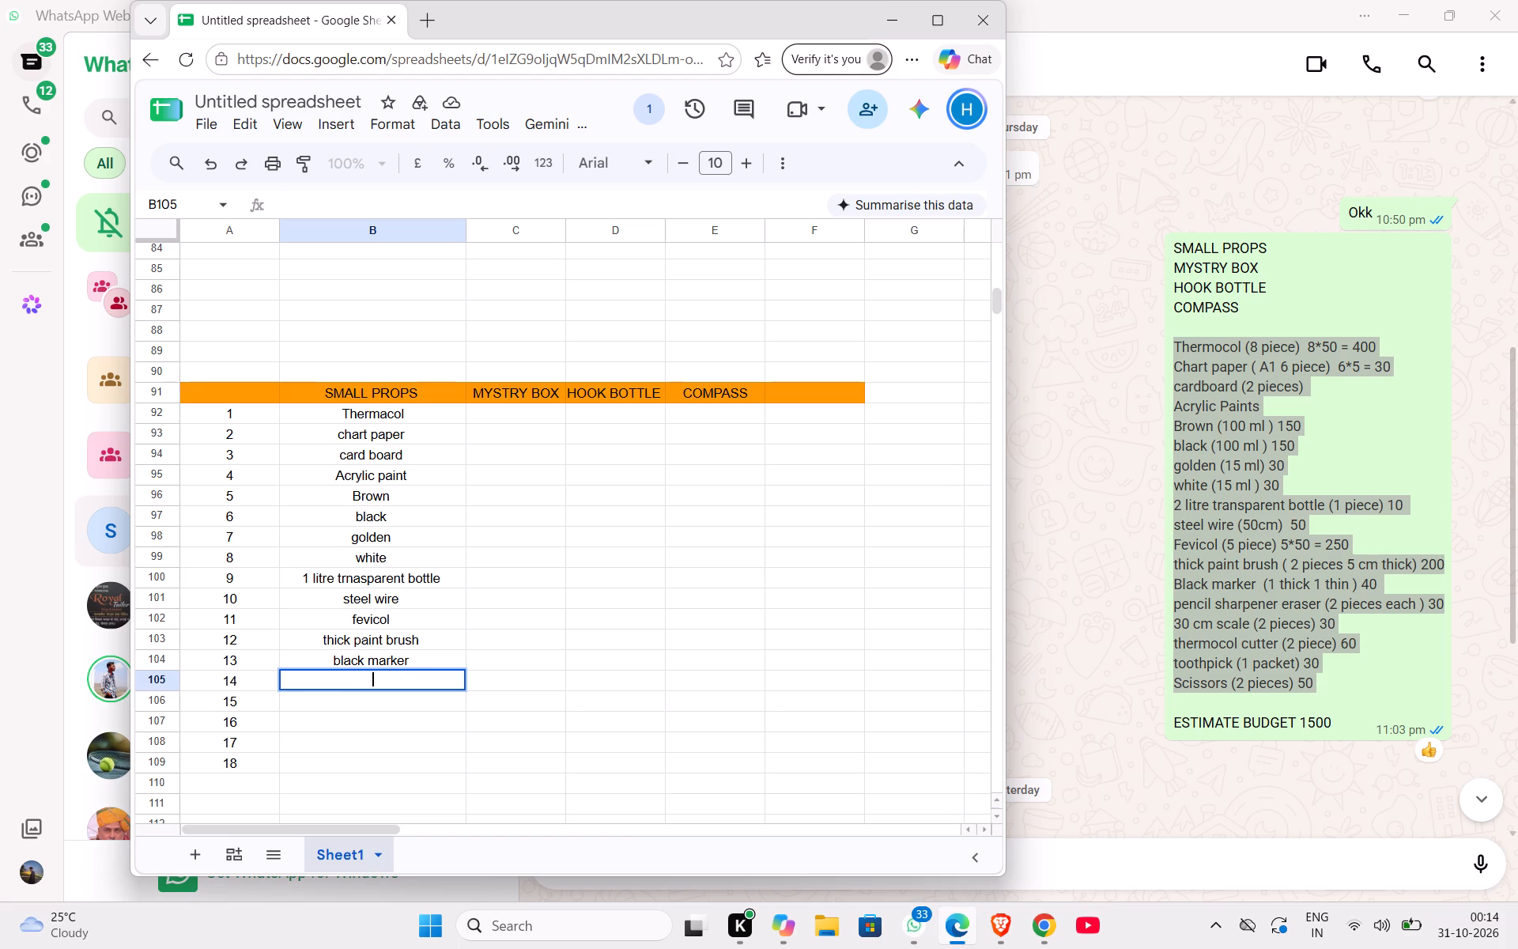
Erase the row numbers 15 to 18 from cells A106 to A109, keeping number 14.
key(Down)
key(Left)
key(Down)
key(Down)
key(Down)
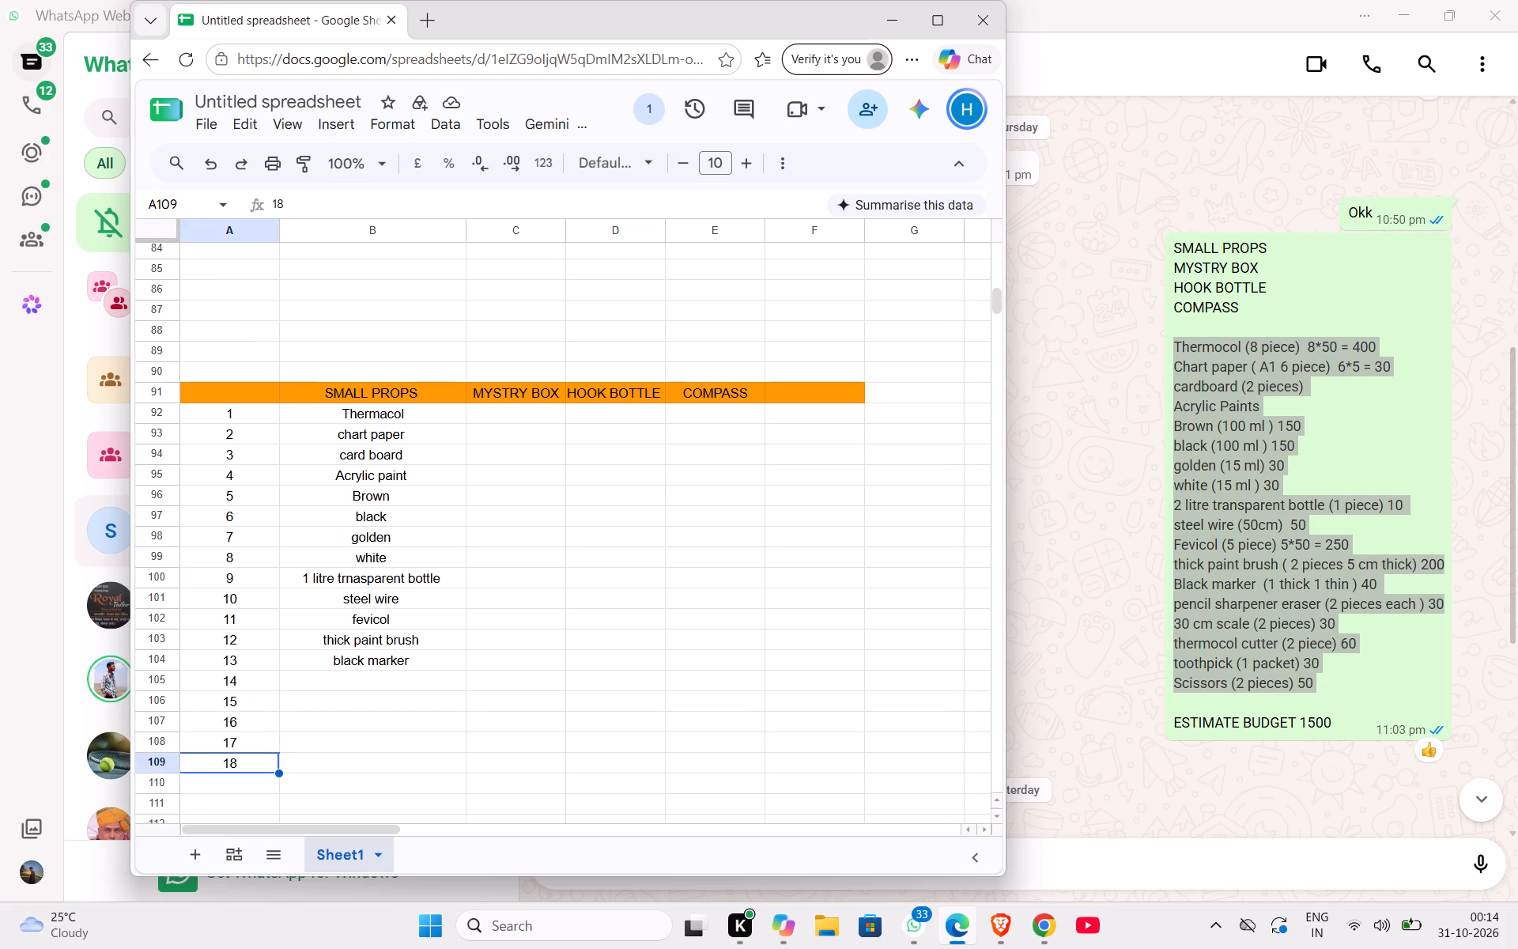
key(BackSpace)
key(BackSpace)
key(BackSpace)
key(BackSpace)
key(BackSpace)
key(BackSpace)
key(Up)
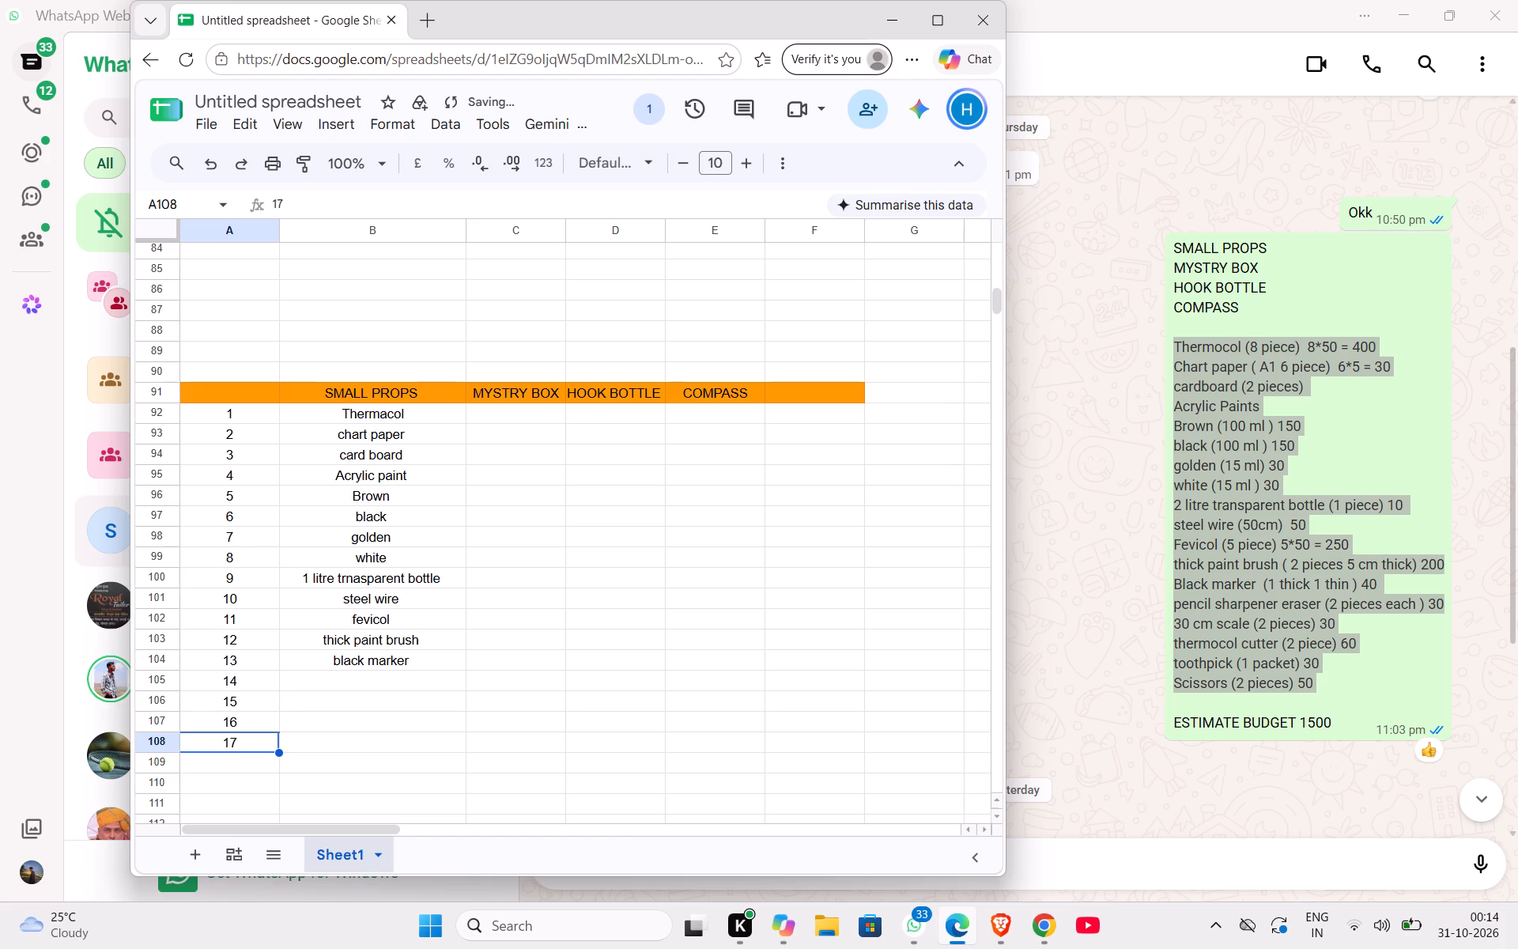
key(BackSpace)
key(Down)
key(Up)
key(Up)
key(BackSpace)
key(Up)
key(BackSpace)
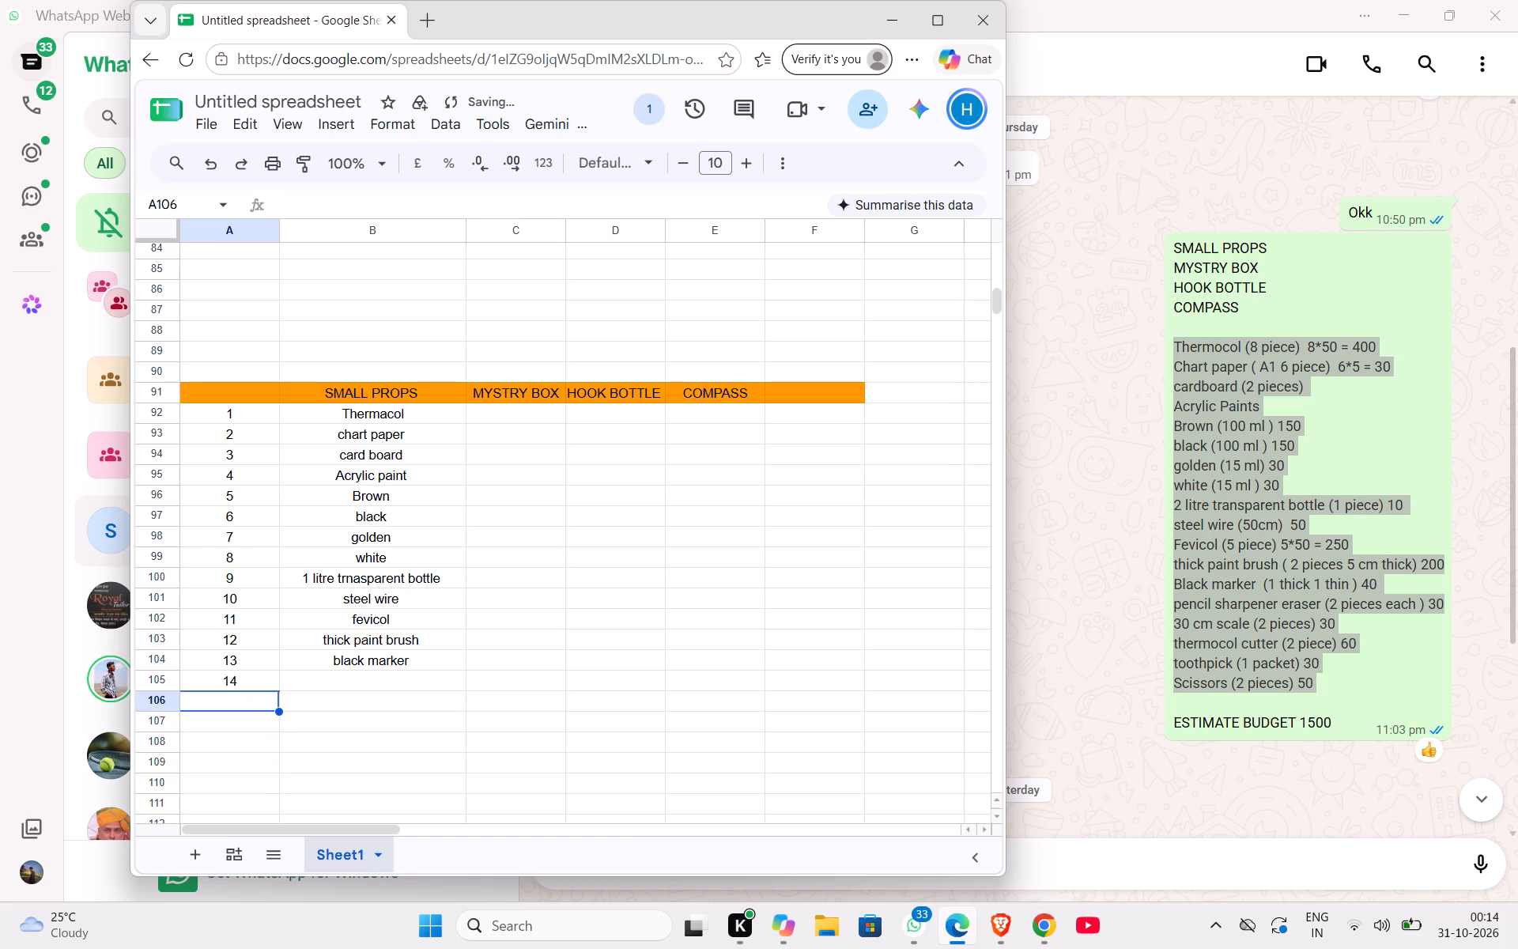
Review the quantity and price columns of the PHOTOBOOTH and MEMORY WALL sections above, and return to the SMALL PROPS section.
click(437, 692)
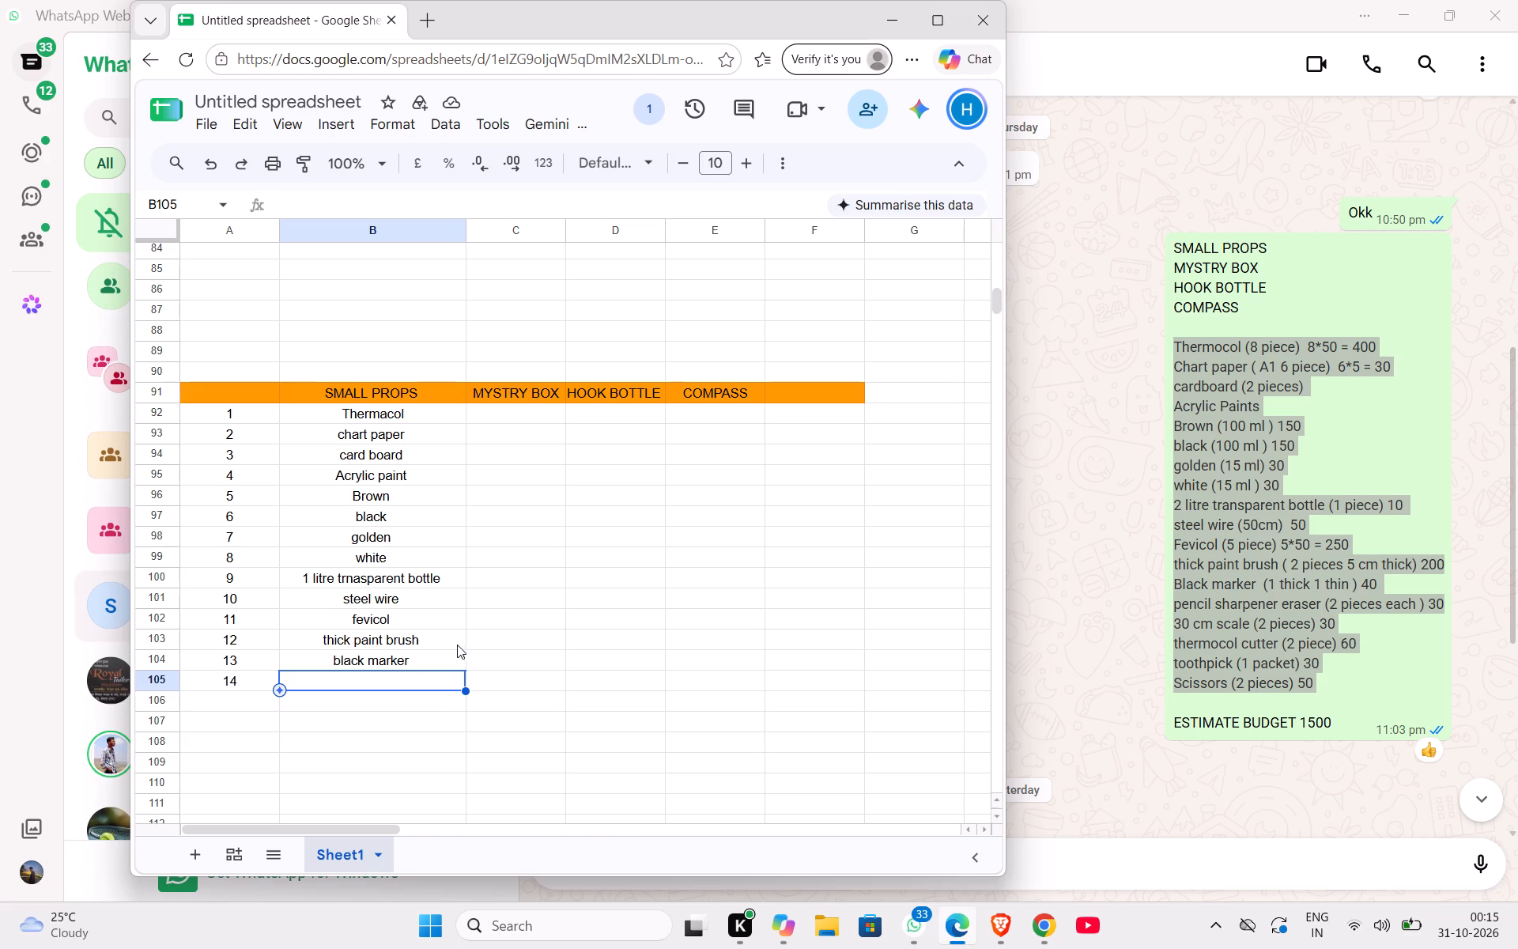
click(456, 646)
click(408, 627)
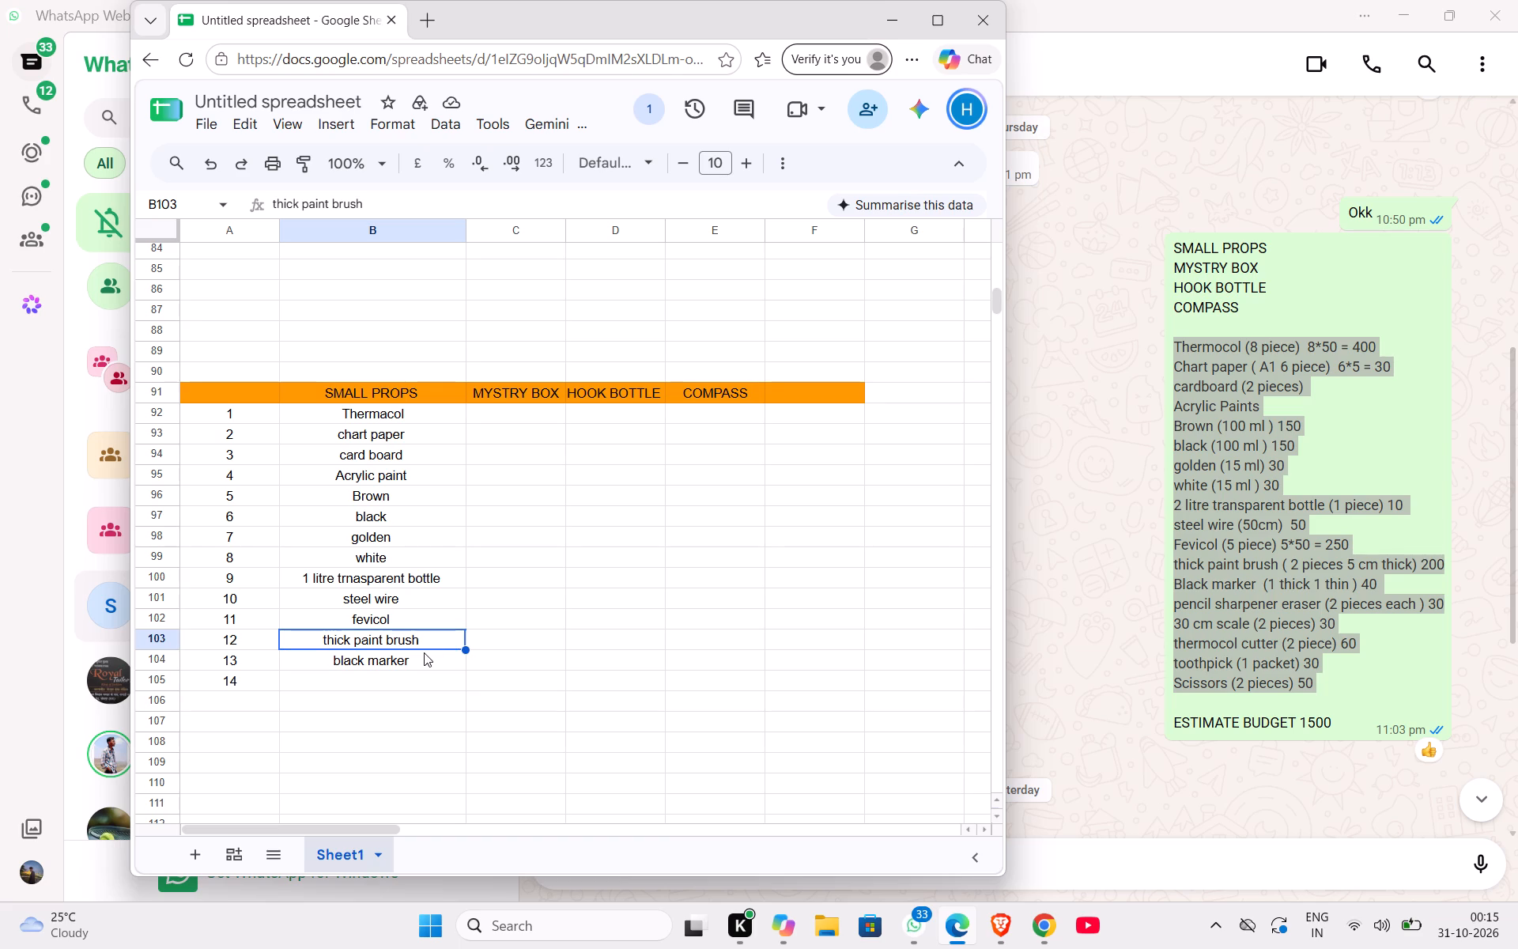
scroll(446, 458, up, 1)
scroll(605, 422, up, 3)
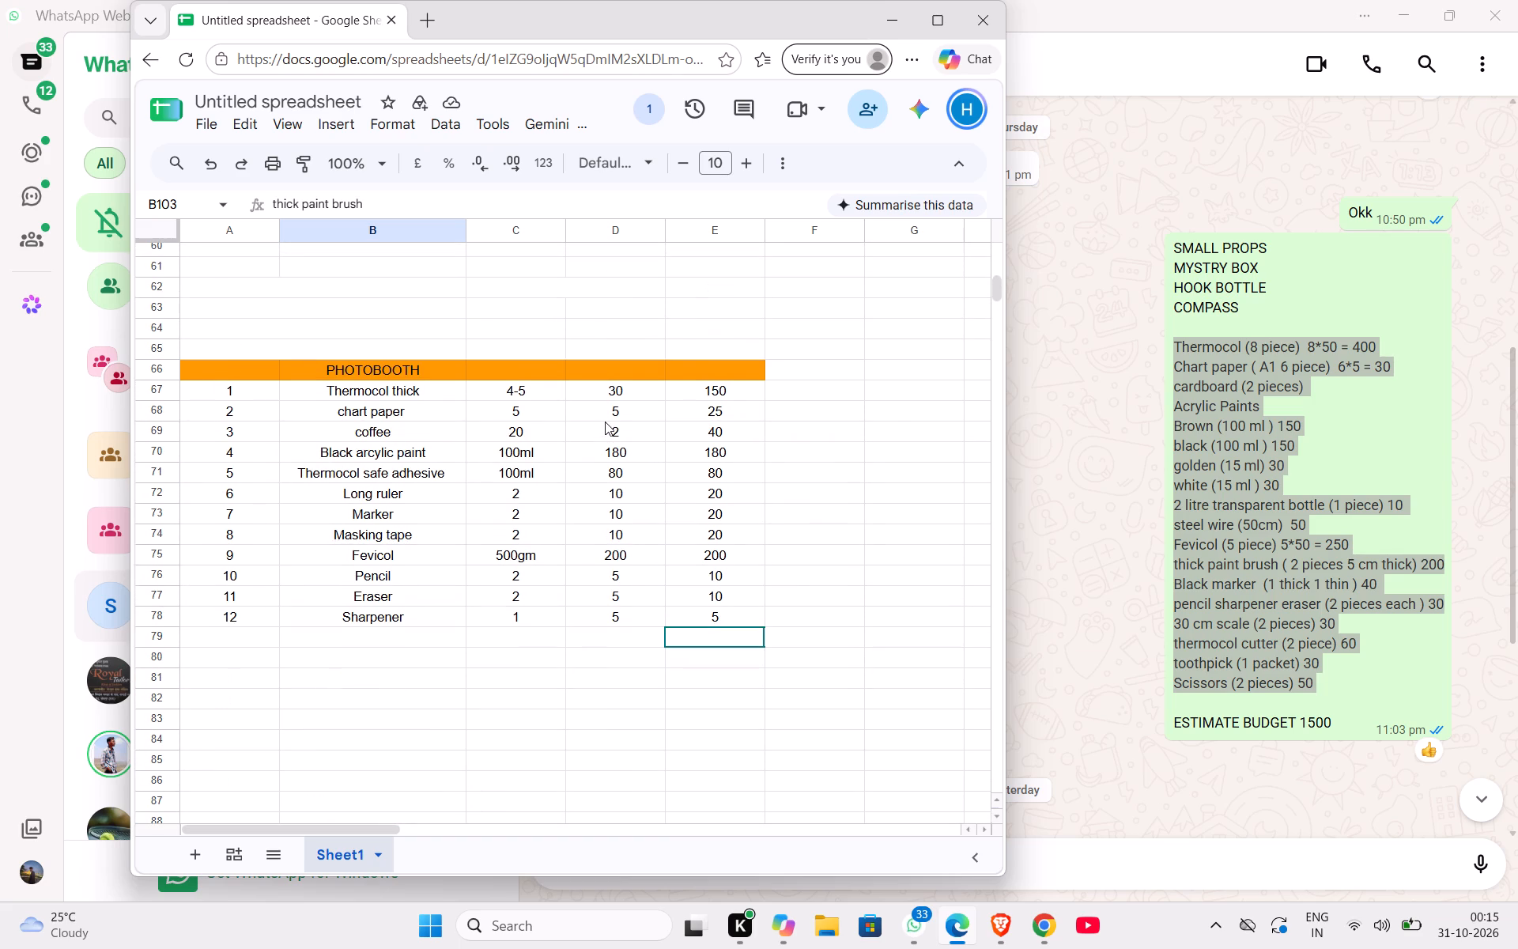
scroll(605, 422, up, 1)
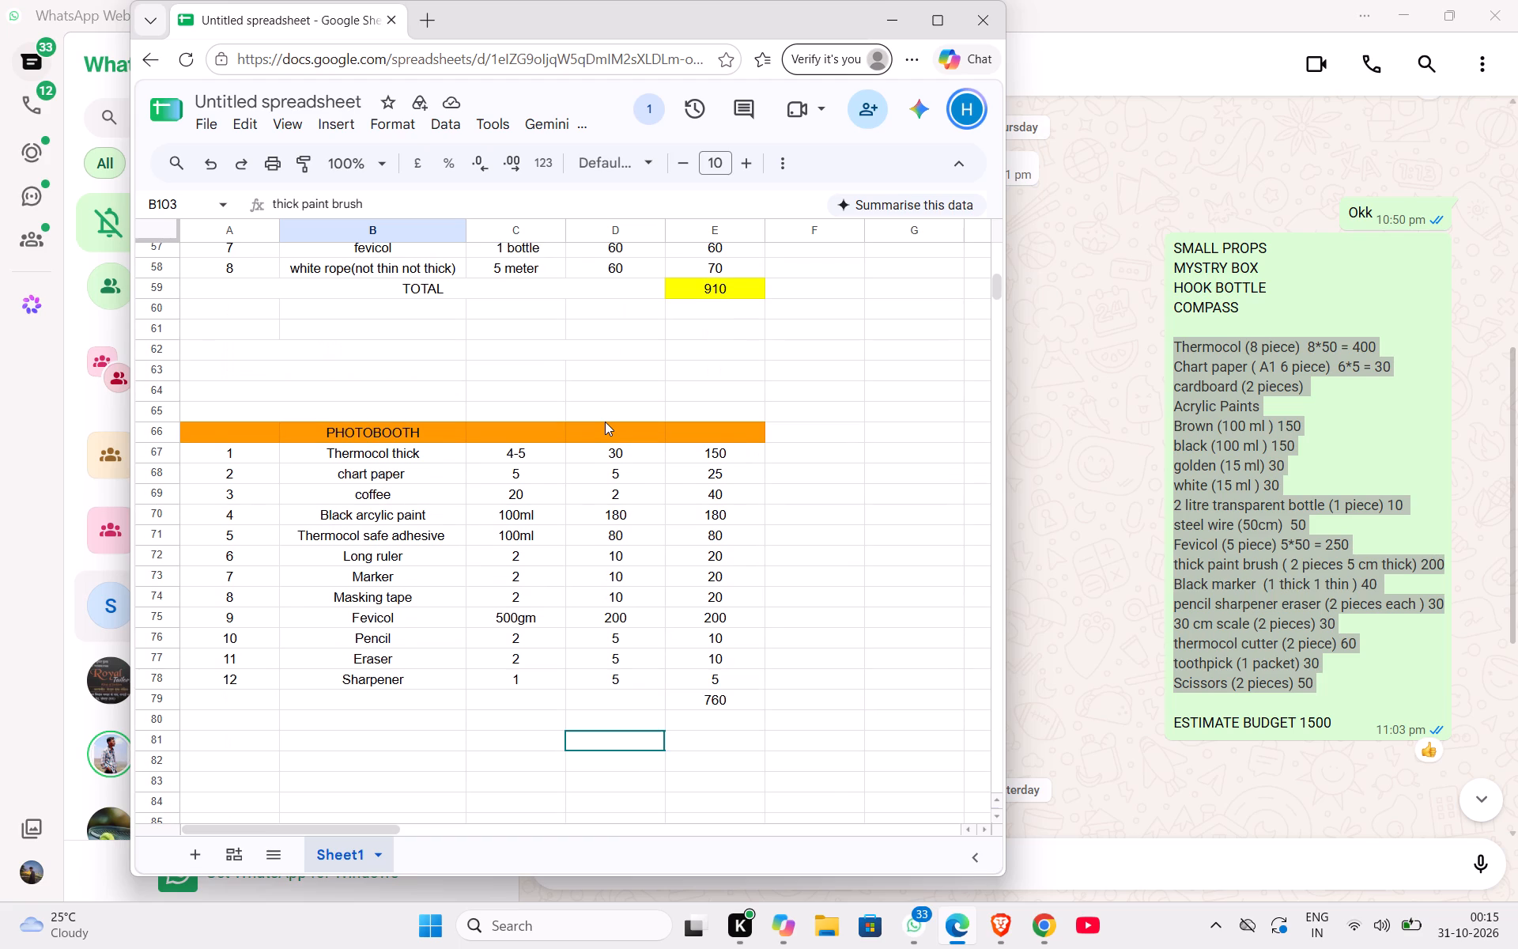
scroll(605, 422, up, 1)
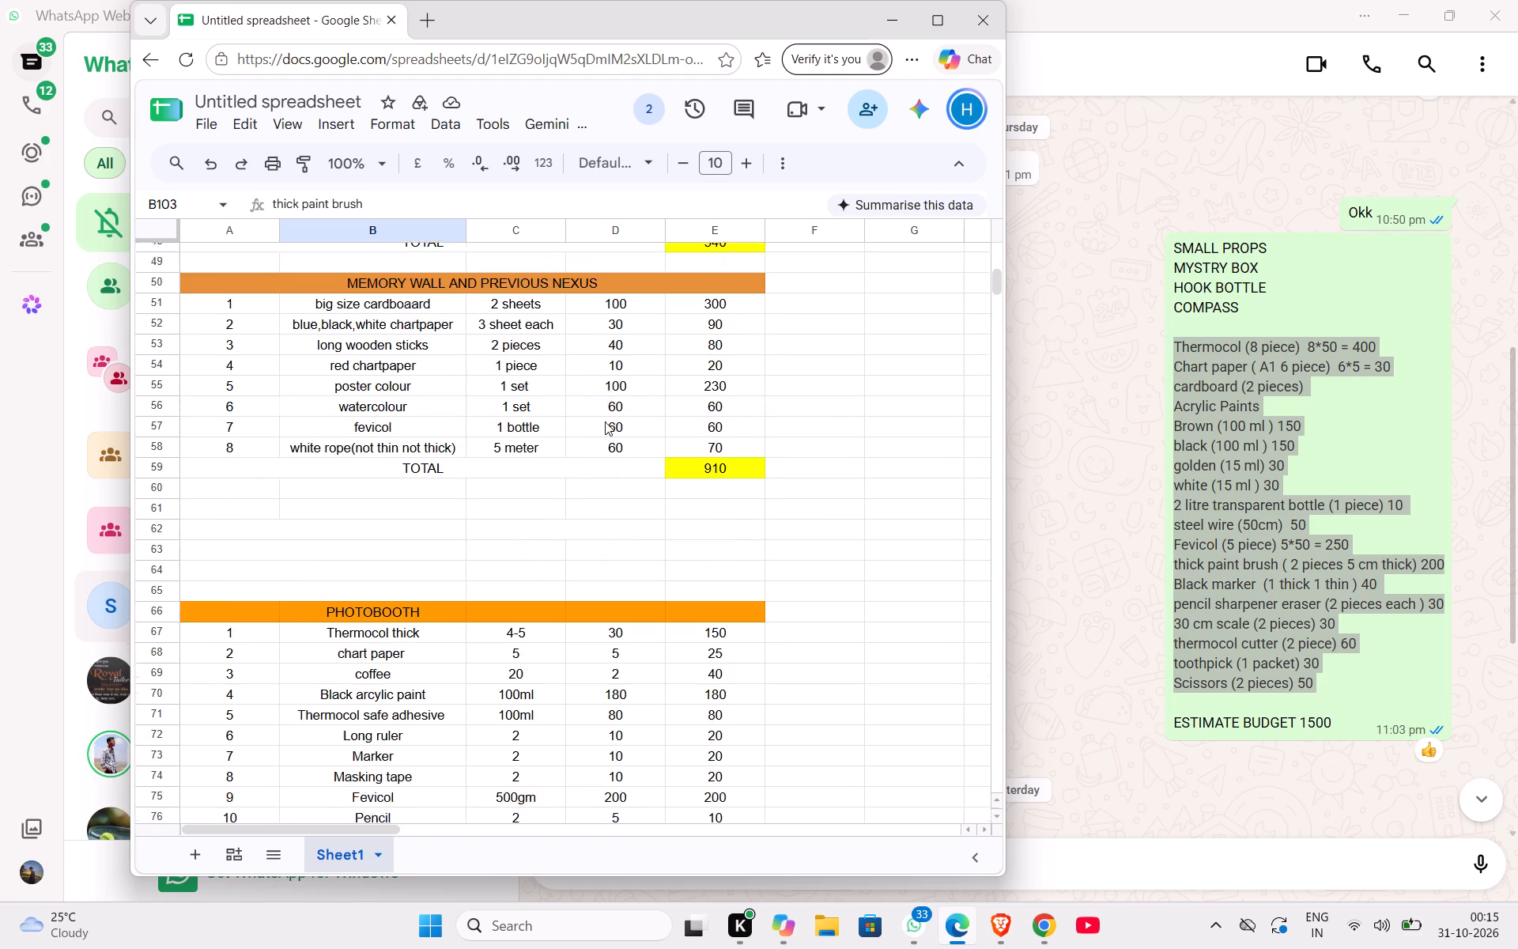
scroll(605, 422, up, 2)
scroll(605, 422, down, 4)
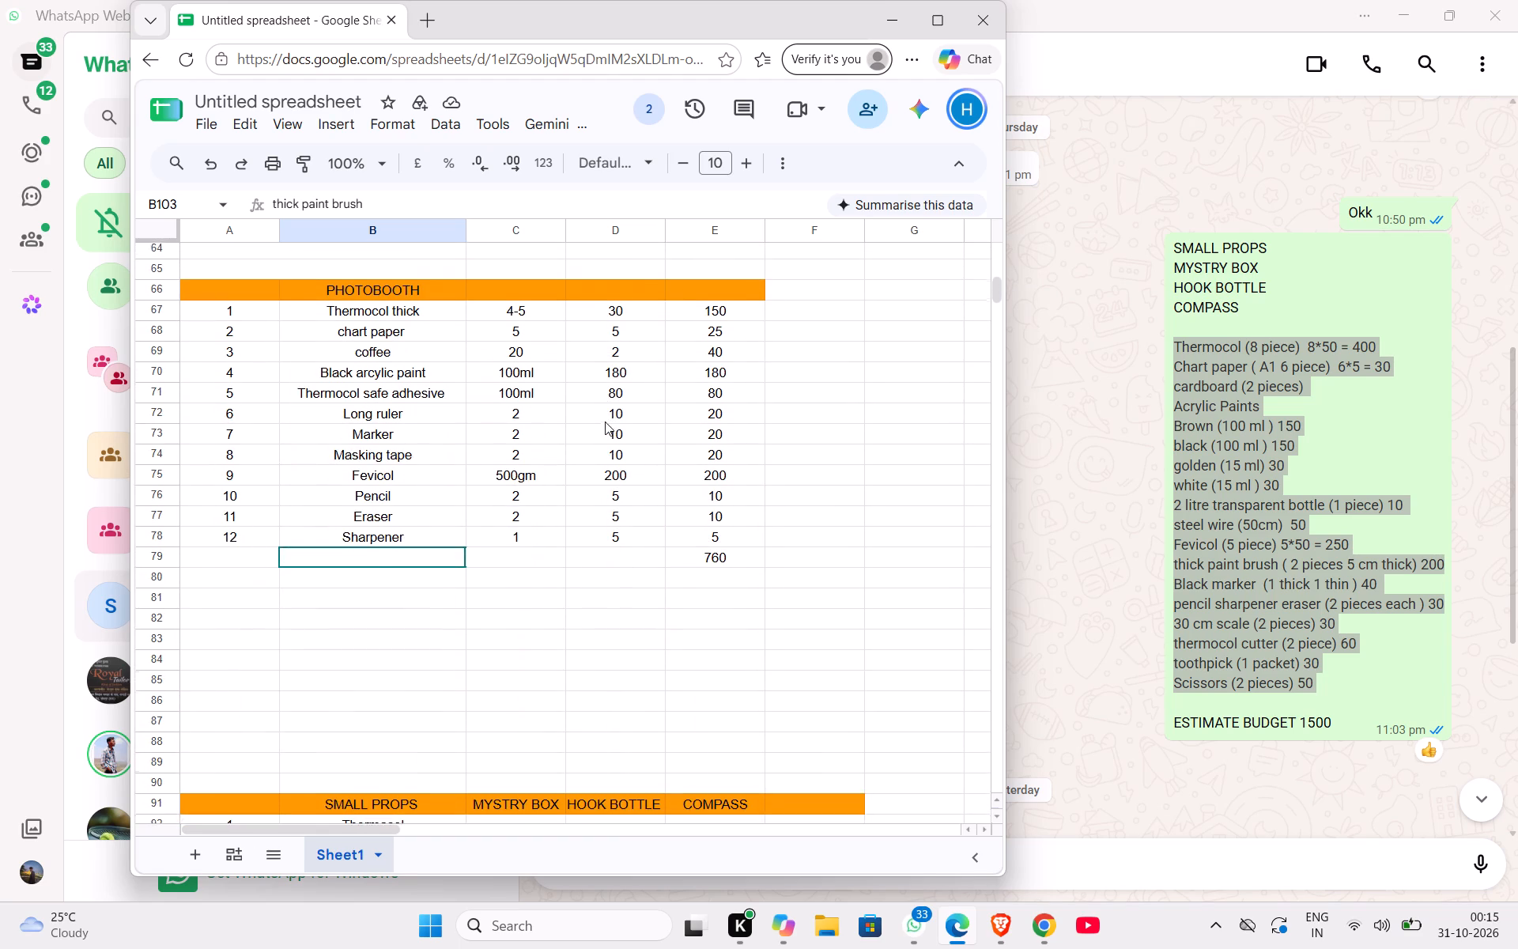
scroll(538, 641, down, 3)
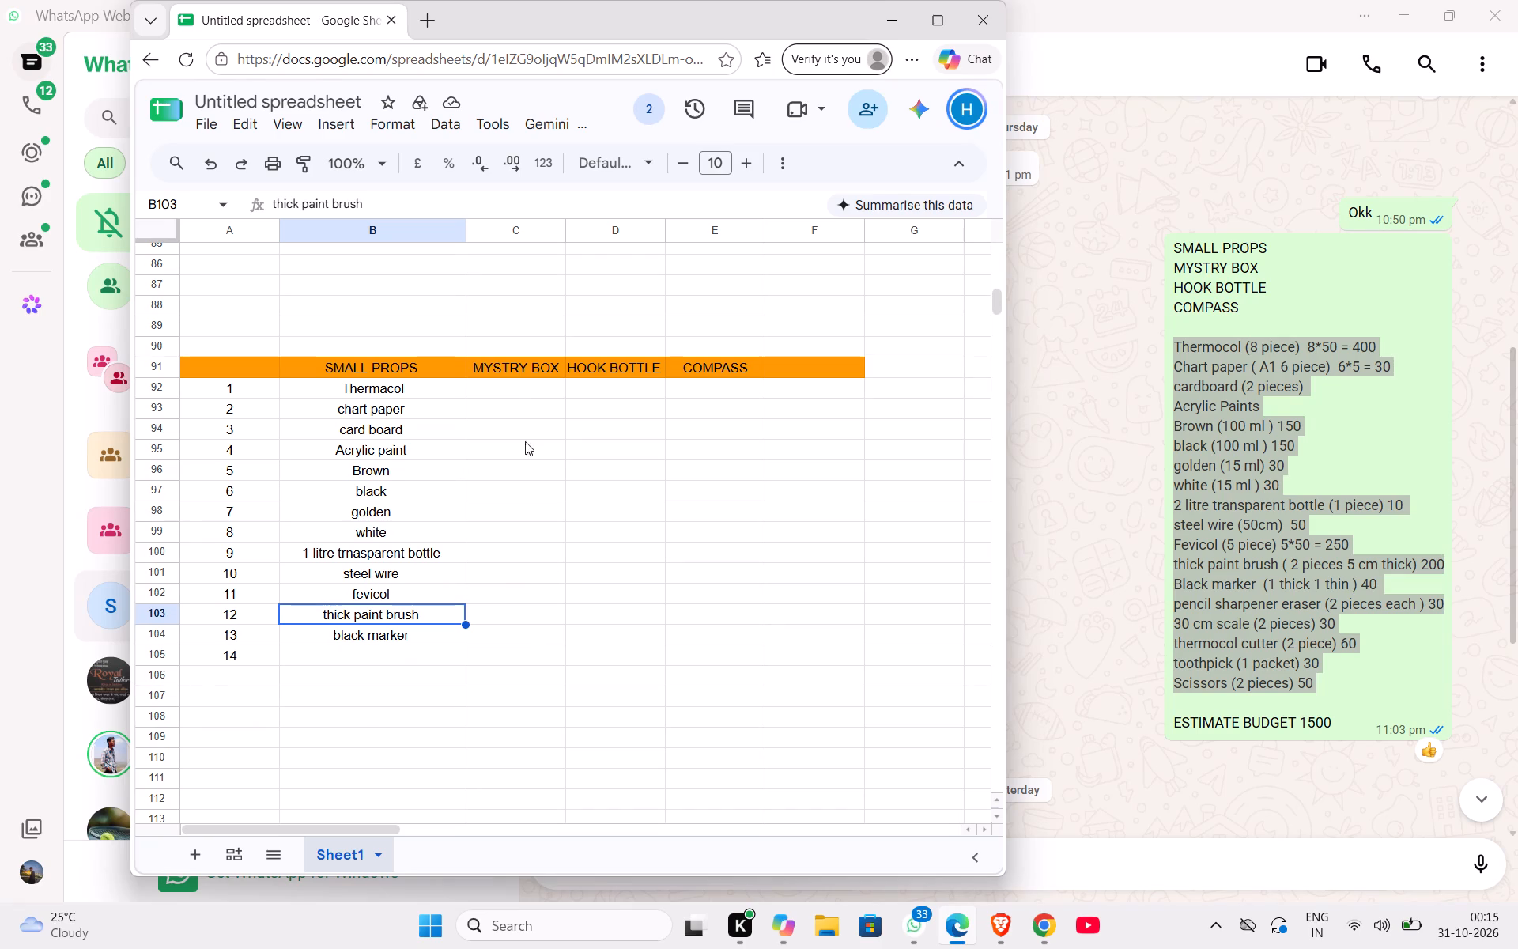
Enter 8 pieces as the Thermacol quantity in C92.
click(508, 384)
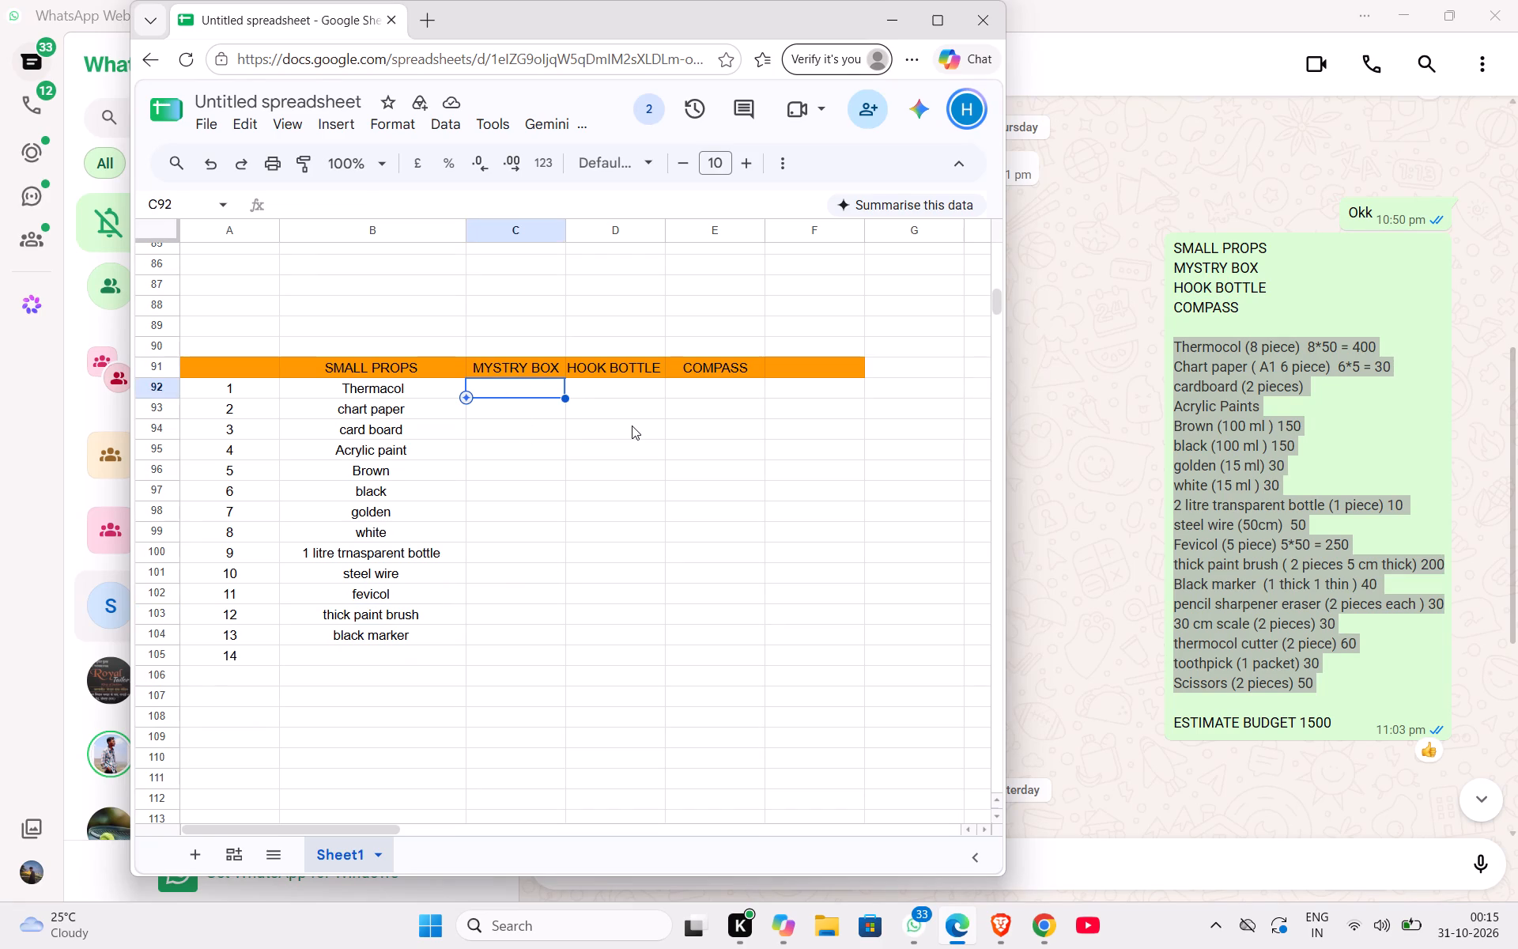
key(8)
key(space)
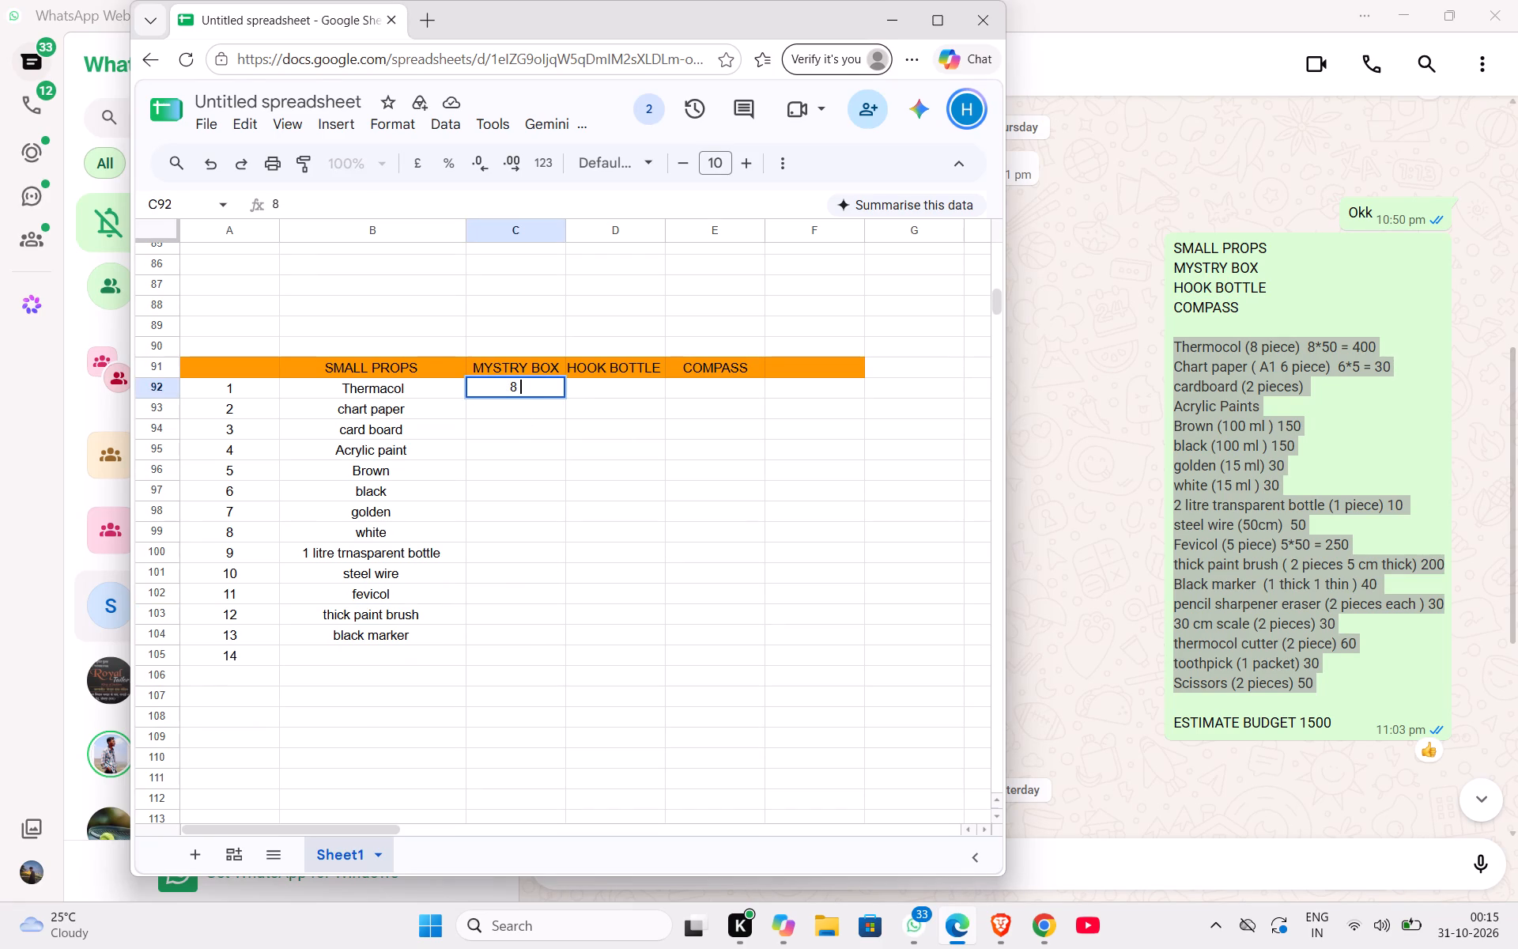
text(pieces)
key(space)
key(Down)
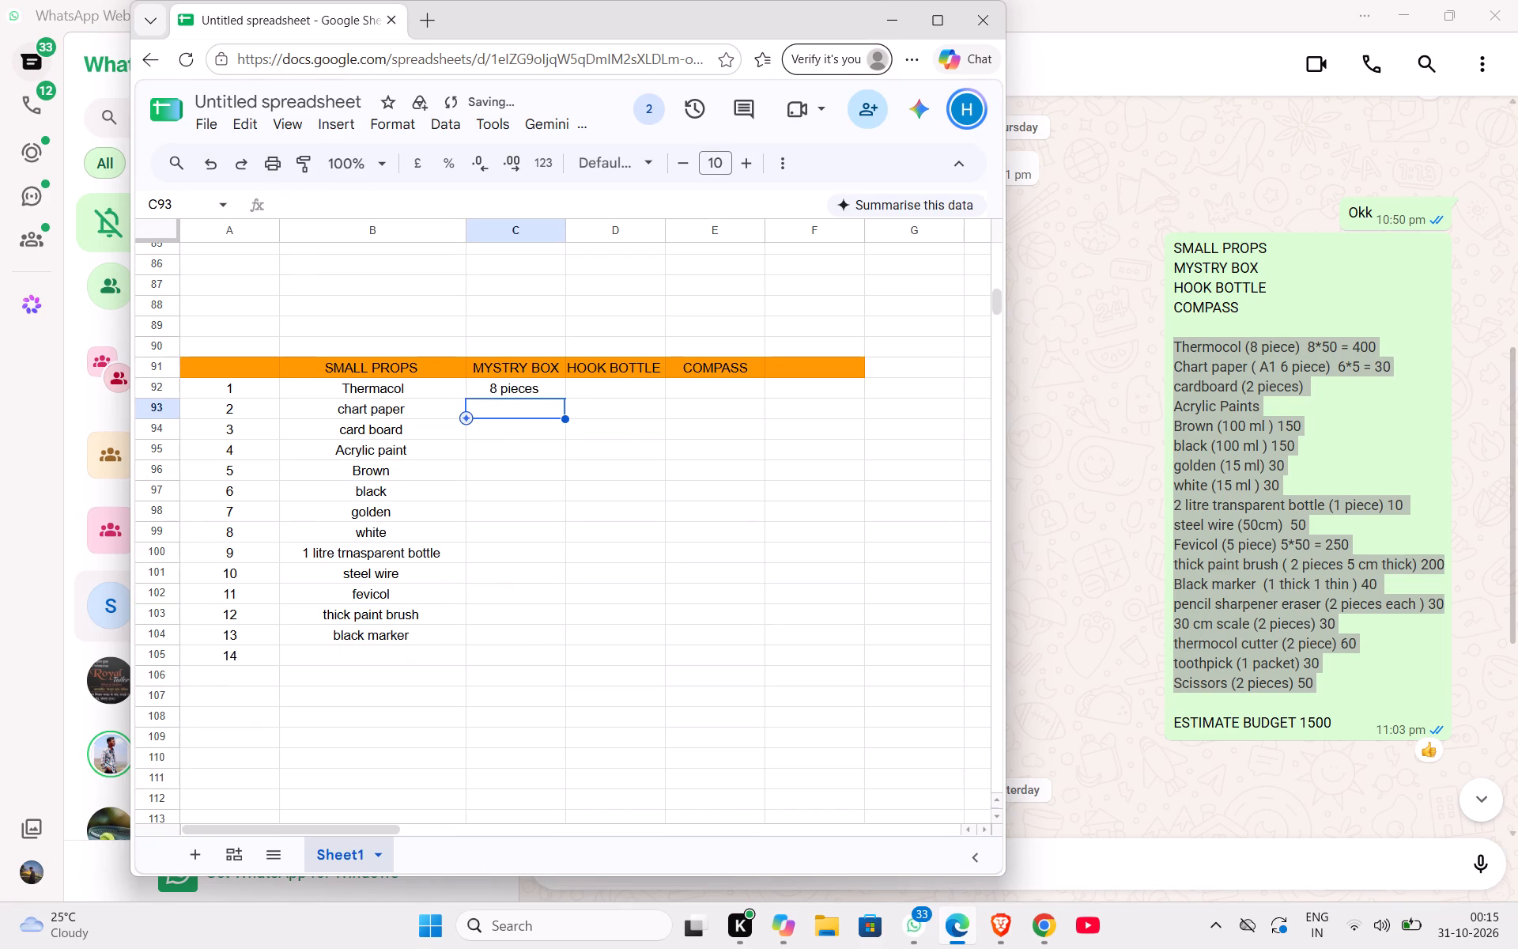
Enter A1 6 pieces as the chart paper quantity in C93.
text(a1)
key(space)
key(BackSpace)
key(BackSpace)
key(BackSpace)
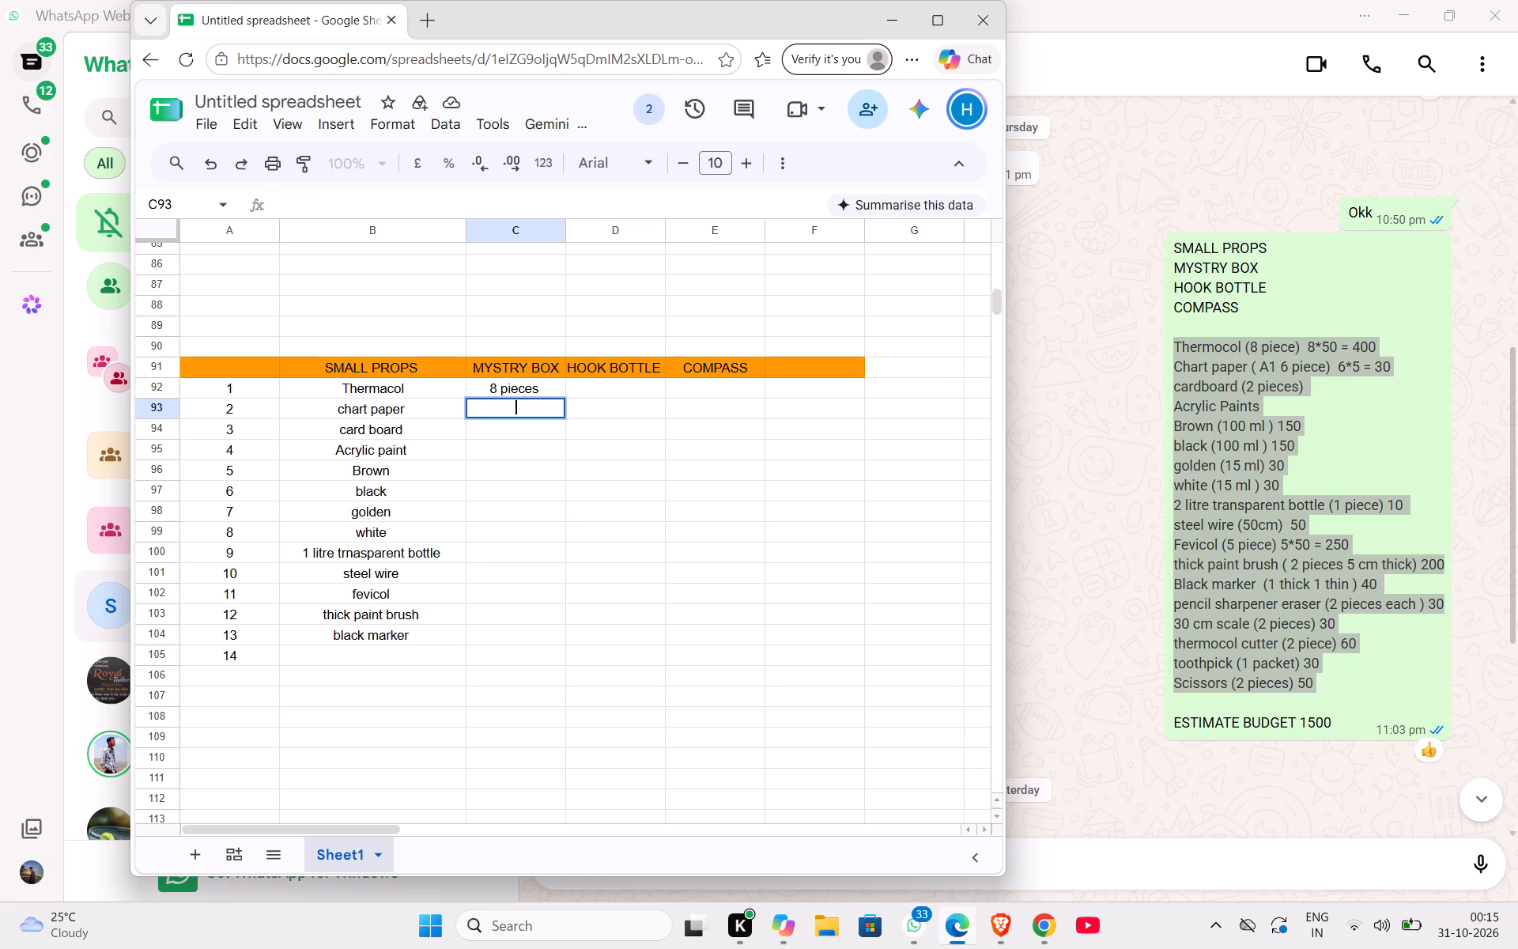
text(A1)
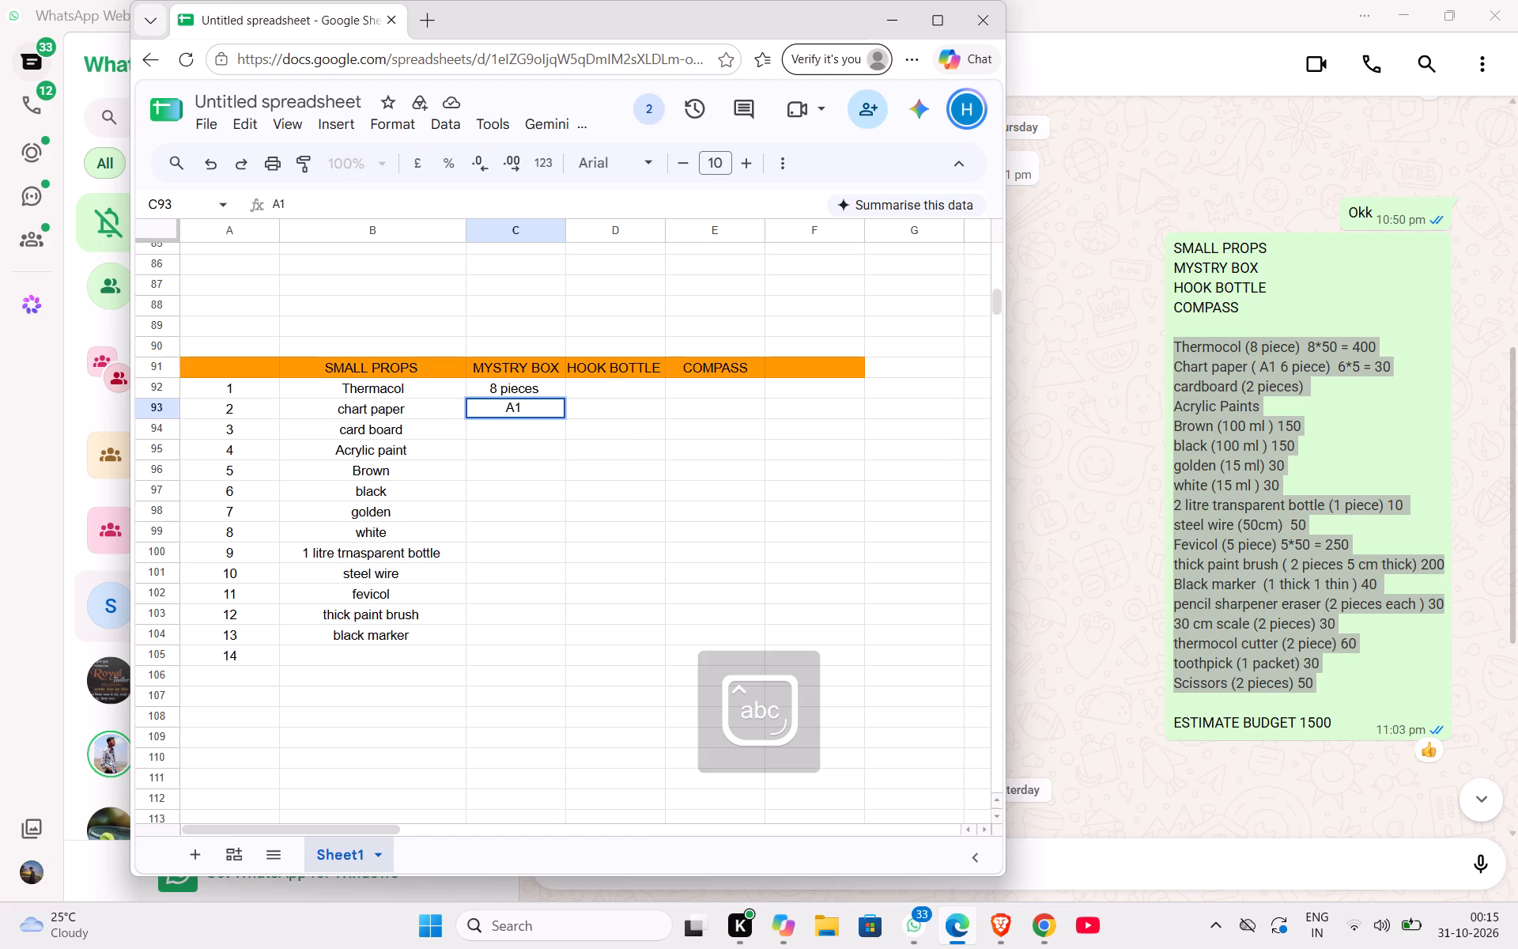
text(6 po)
key(BackSpace)
text(ieces)
key(space)
key(Return)
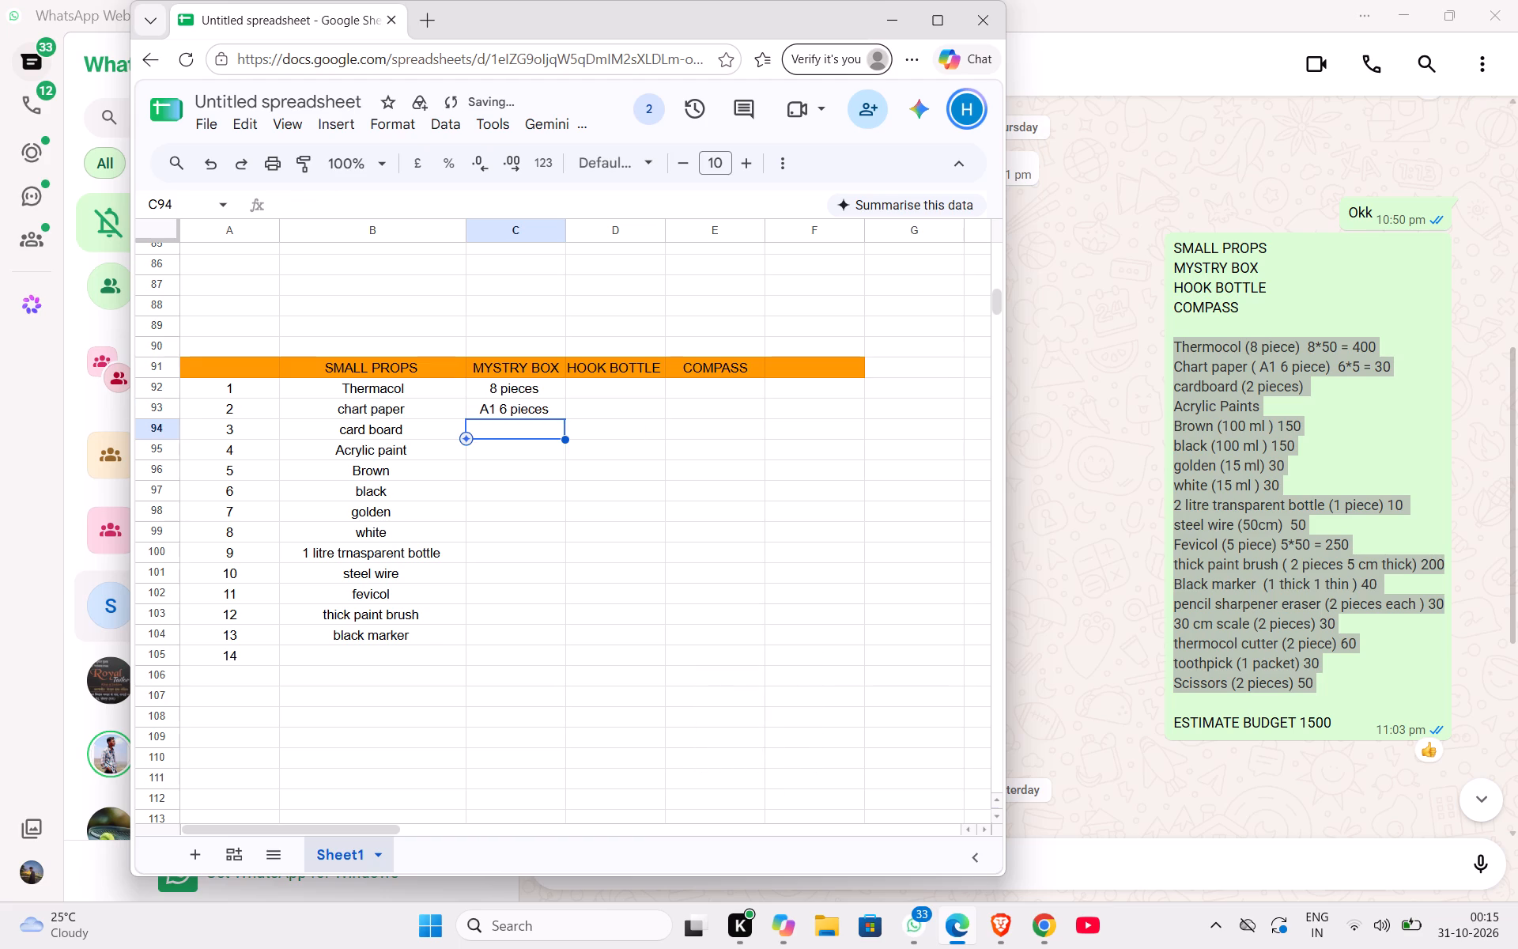
Enter 2 pieces as the card board quantity in C94.
text(2)
key(space)
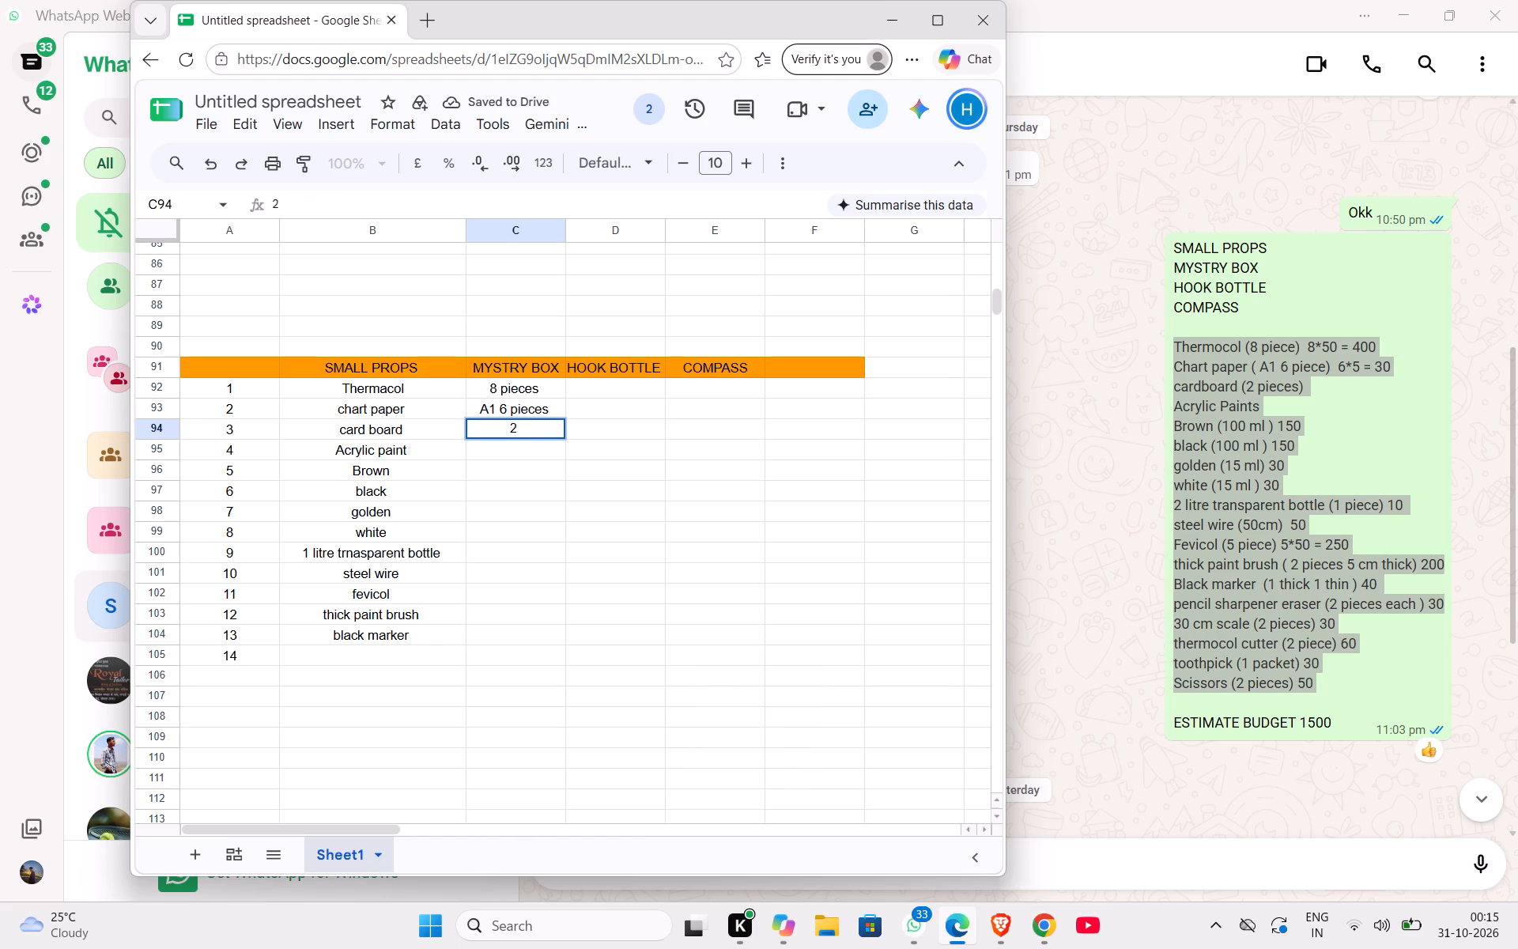
key(bracketleft)
key(BackSpace)
text(pieces)
key(space)
key(Return)
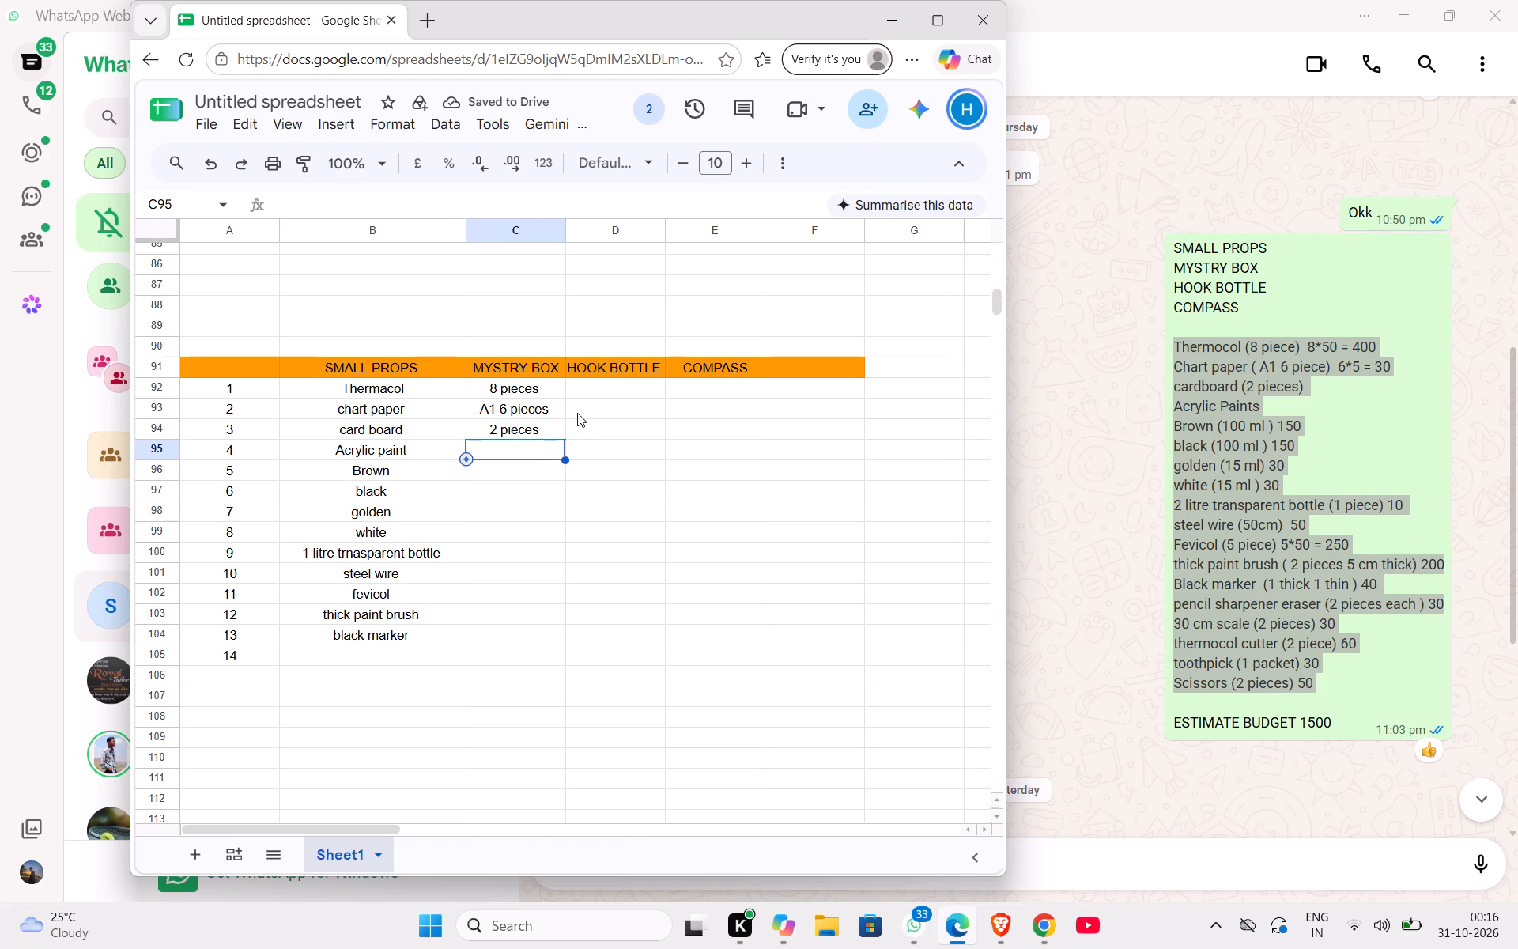
Enter 100 ml as the Brown quantity in C96 and 100ml as the black quantity in C97.
click(527, 474)
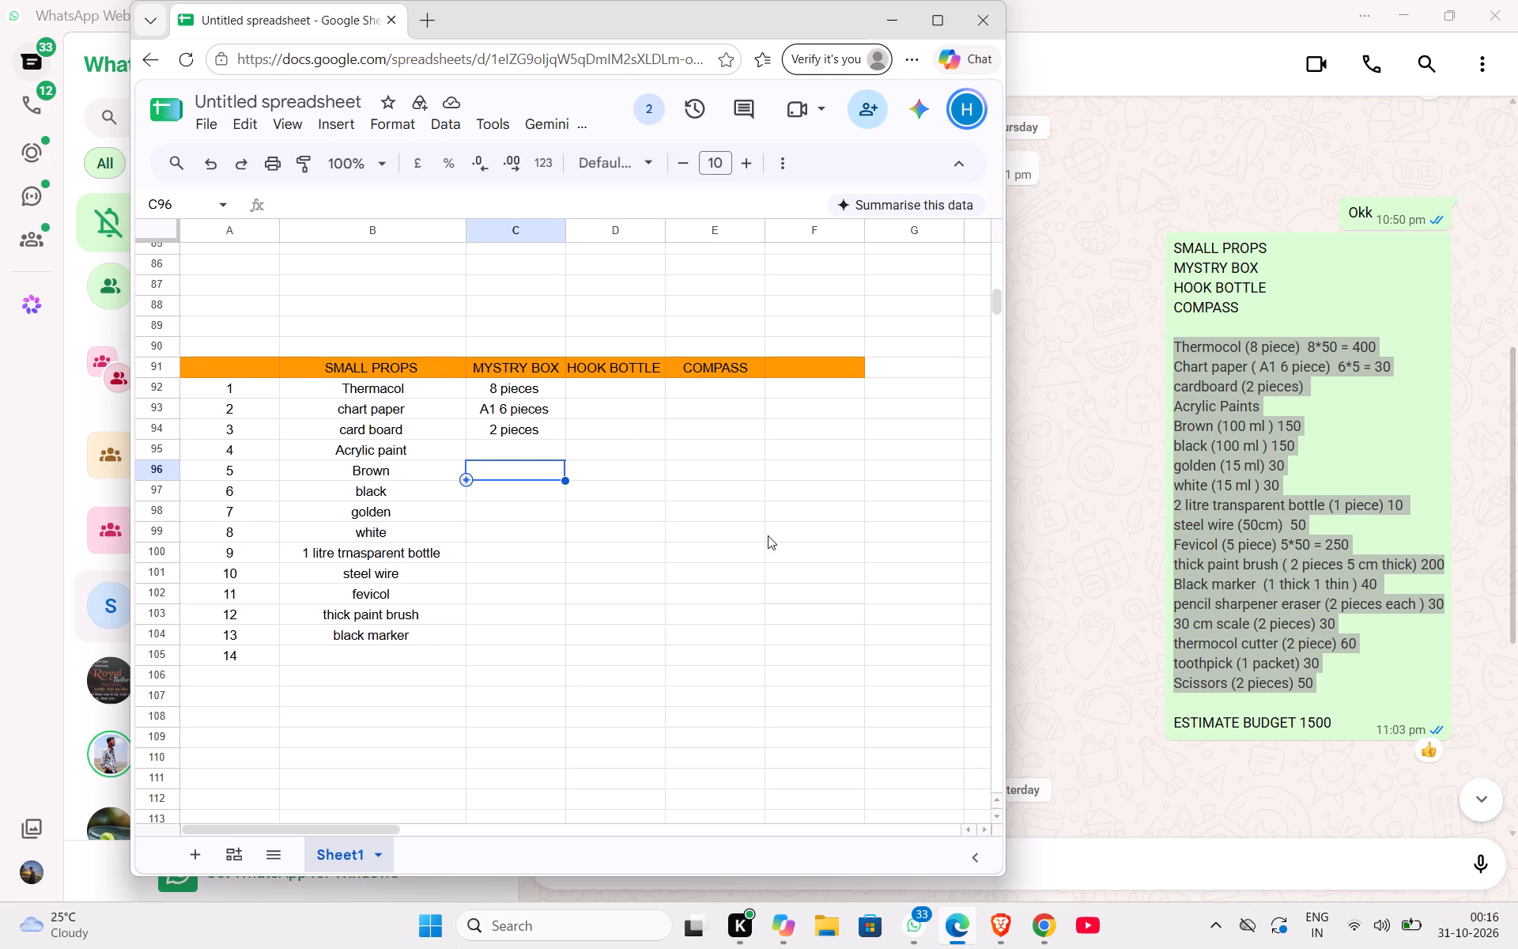
text(100 ml)
key(Return)
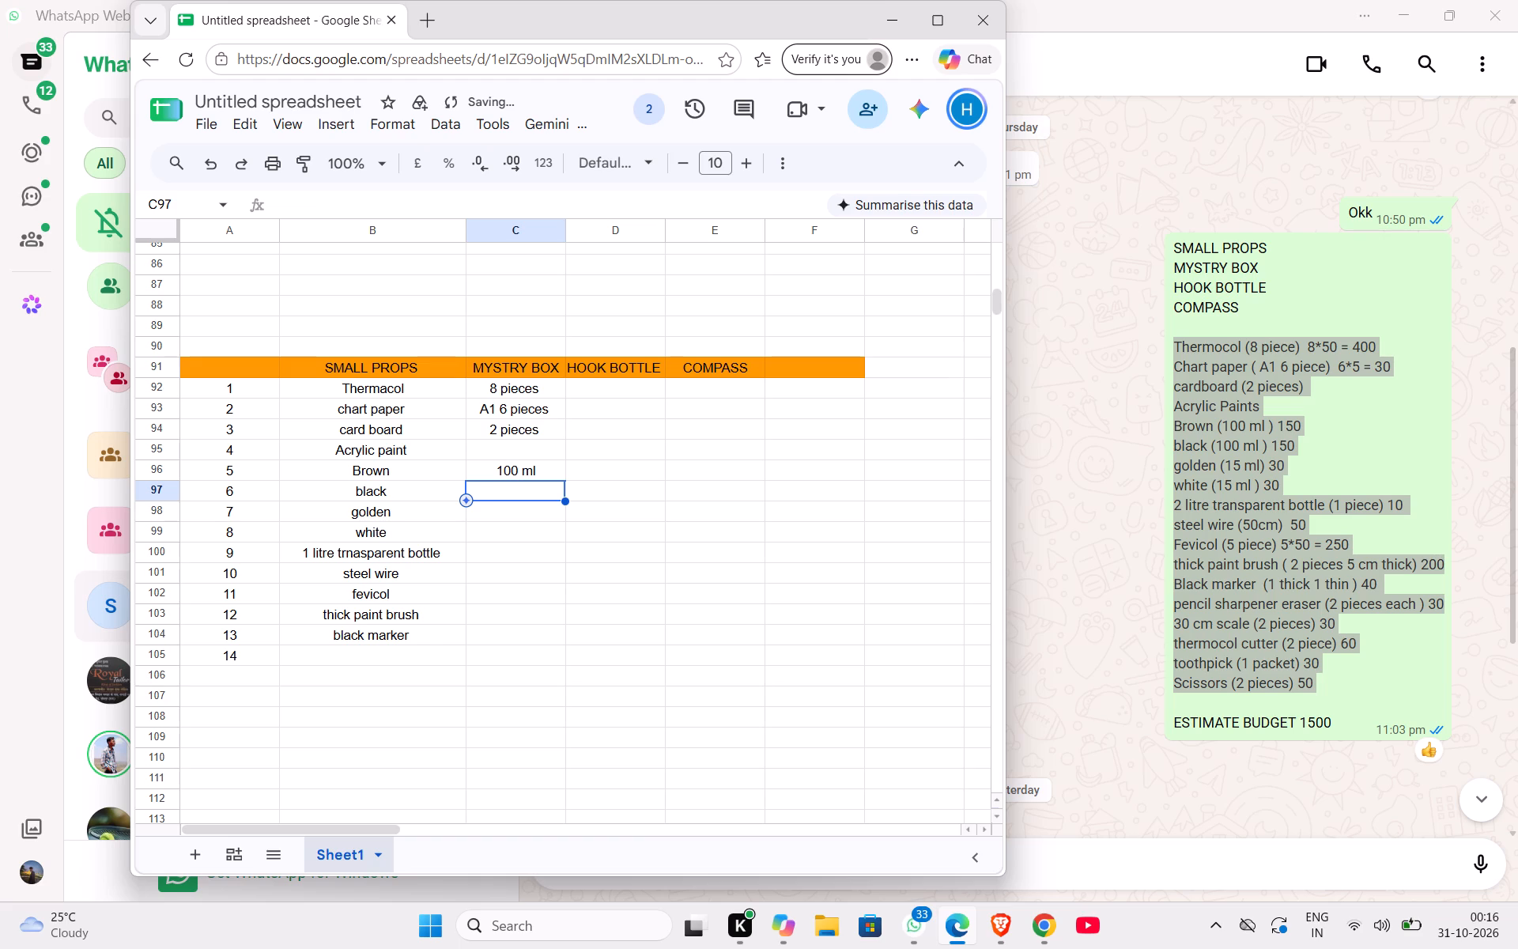
text(100)
text(ml)
key(space)
key(Return)
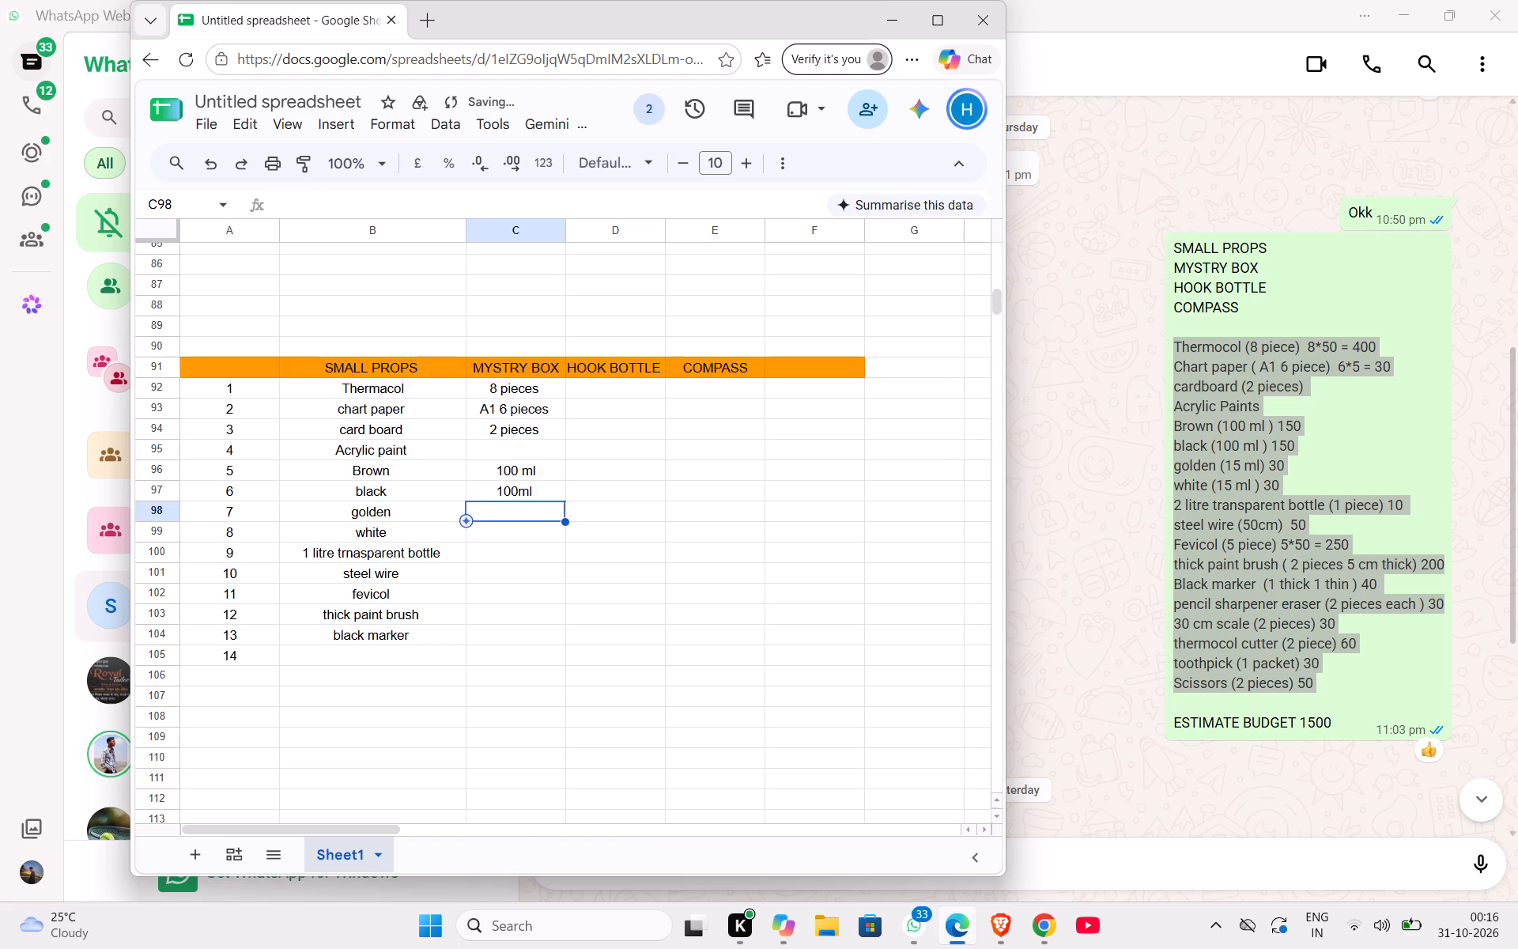
Enter 15 ml as the quantity for both golden in C98 and white in C99.
text(15 ml)
key(space)
key(Return)
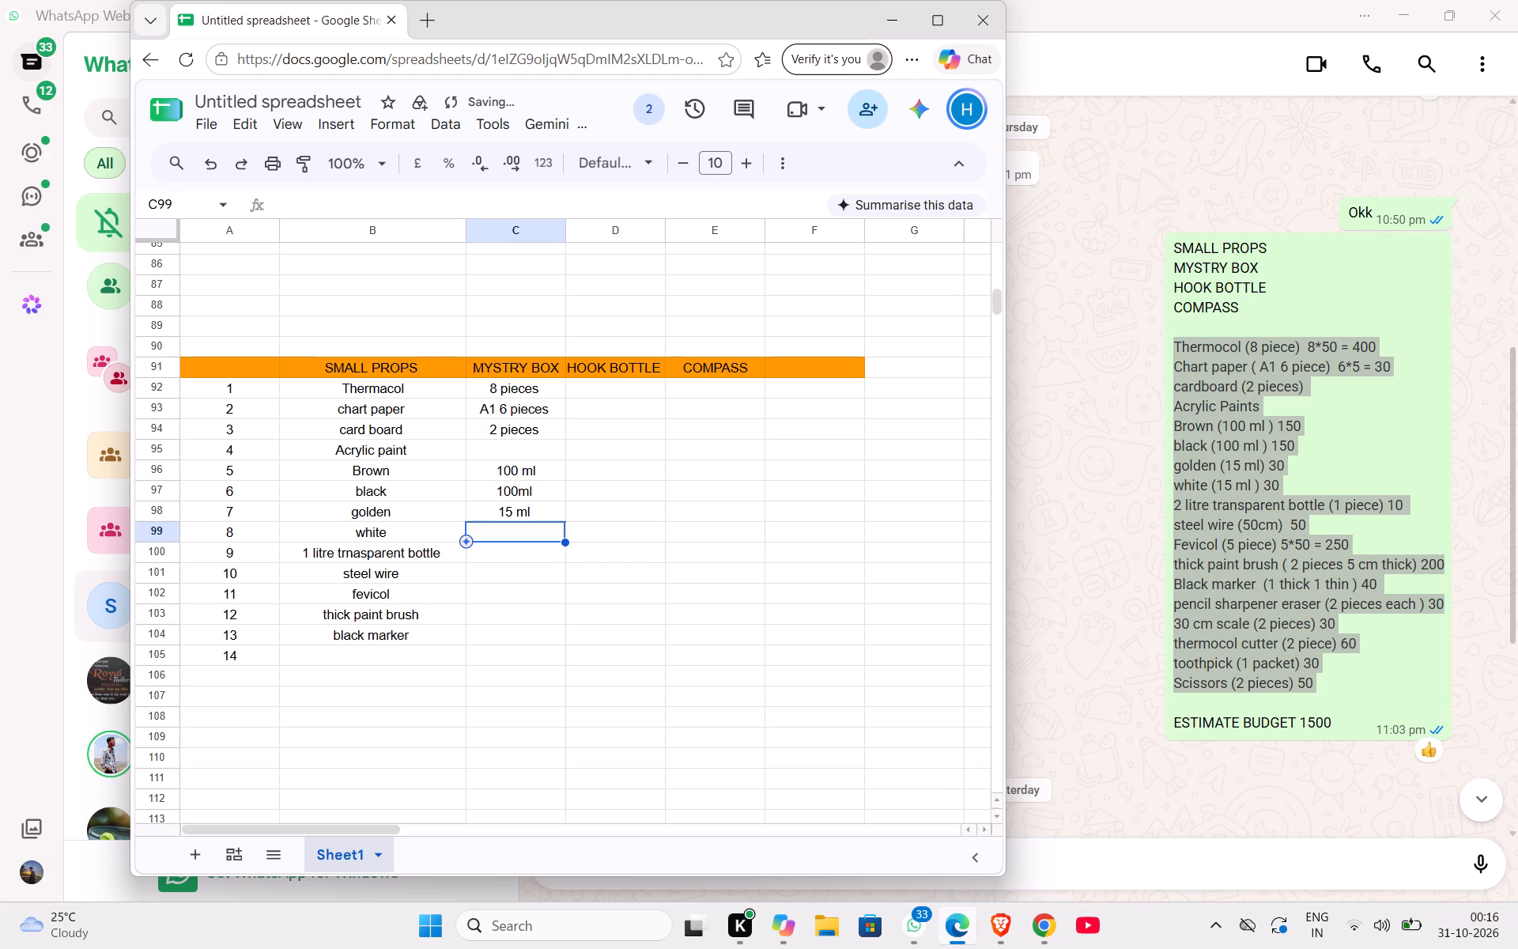
key(1)
text(5 ml)
key(space)
key(Return)
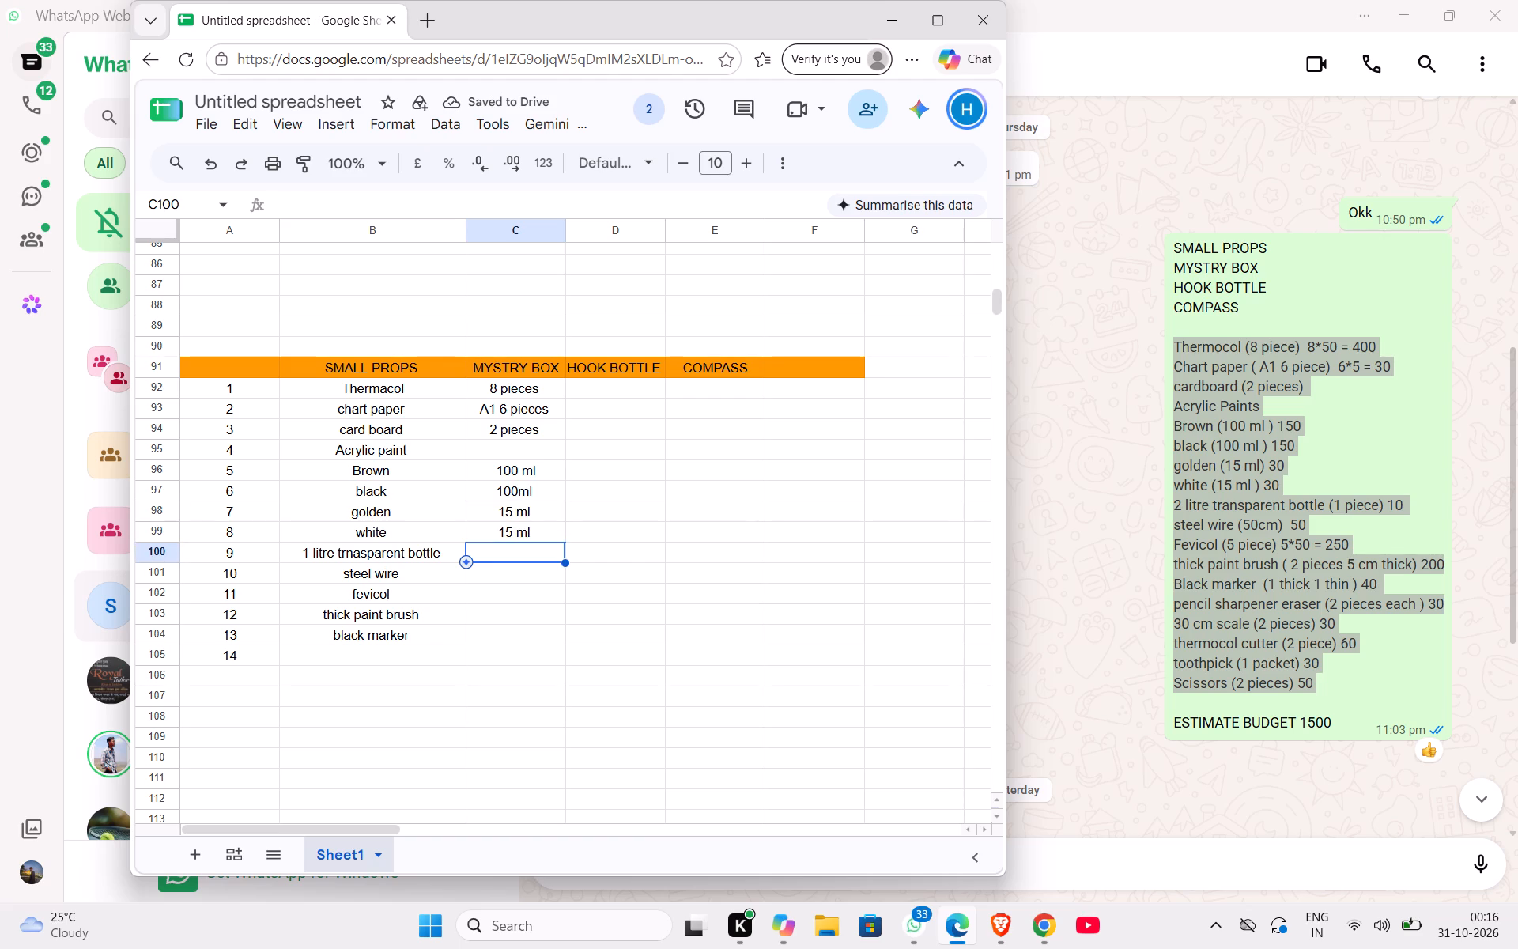
Enter 1 as the transparent bottle quantity in C100.
key(1)
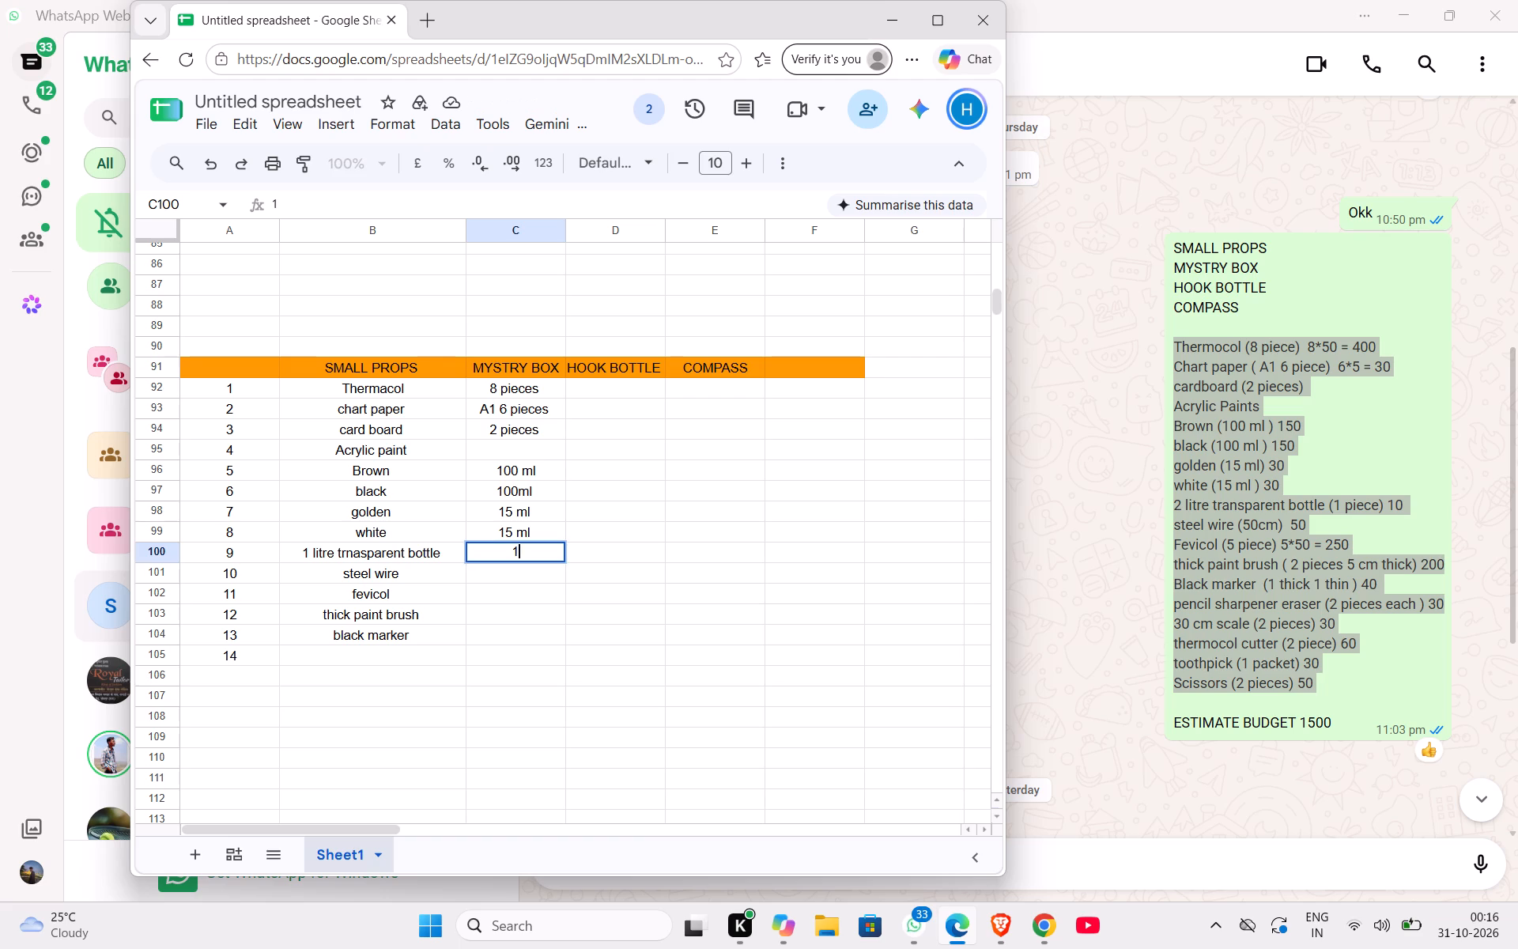
key(Left)
Correct the transparent bottle's size in B100 to 2 litre, keeping the rest of the item name.
key(Left)
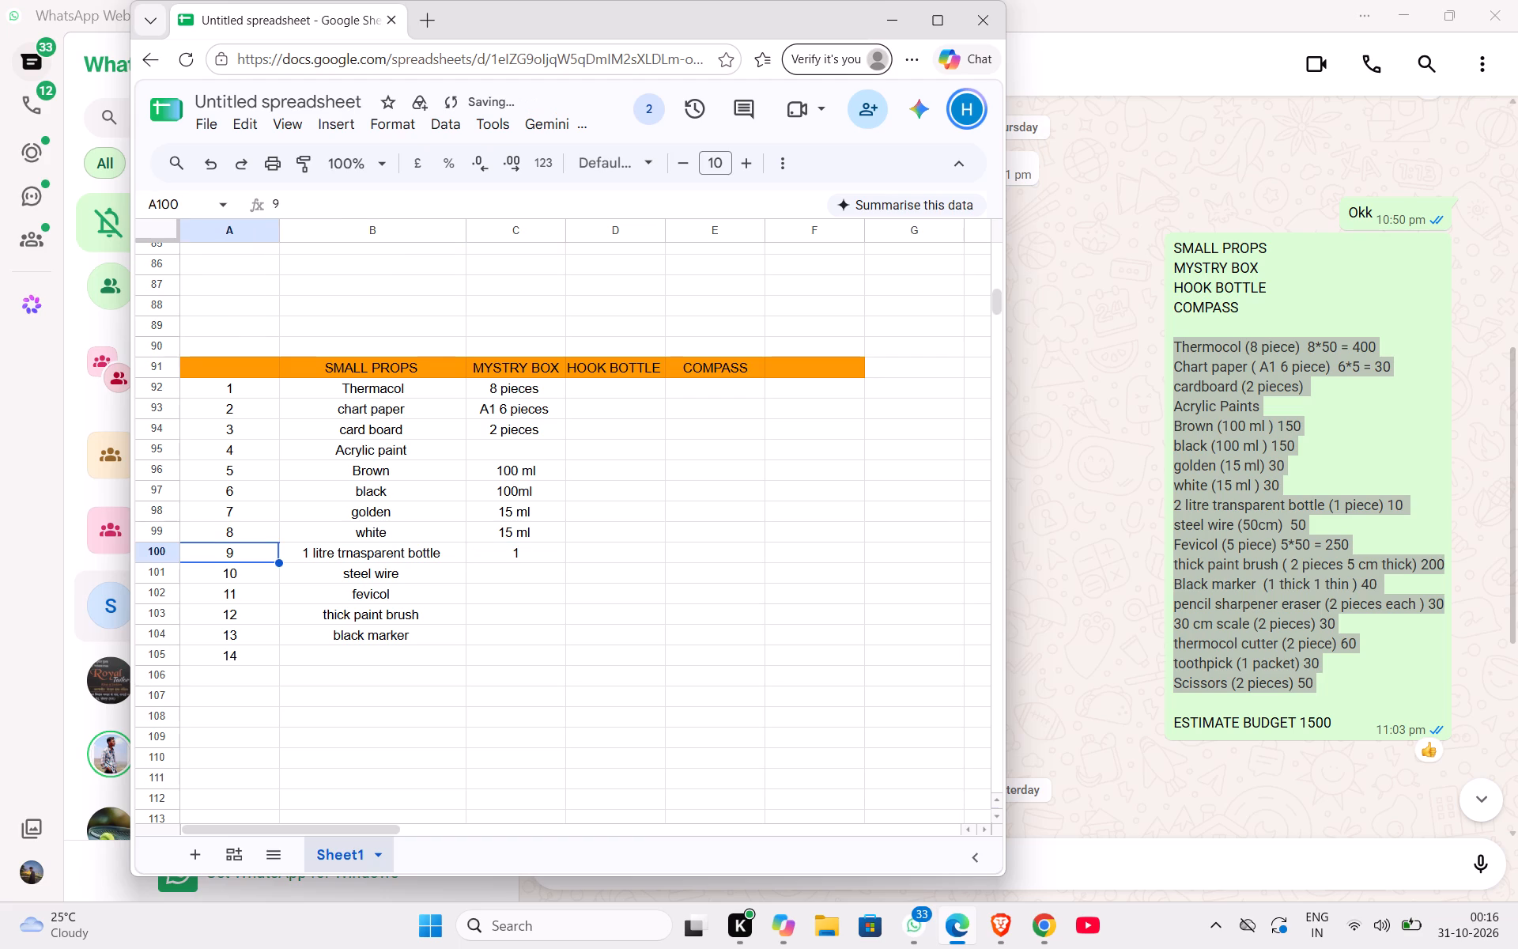
key(Right)
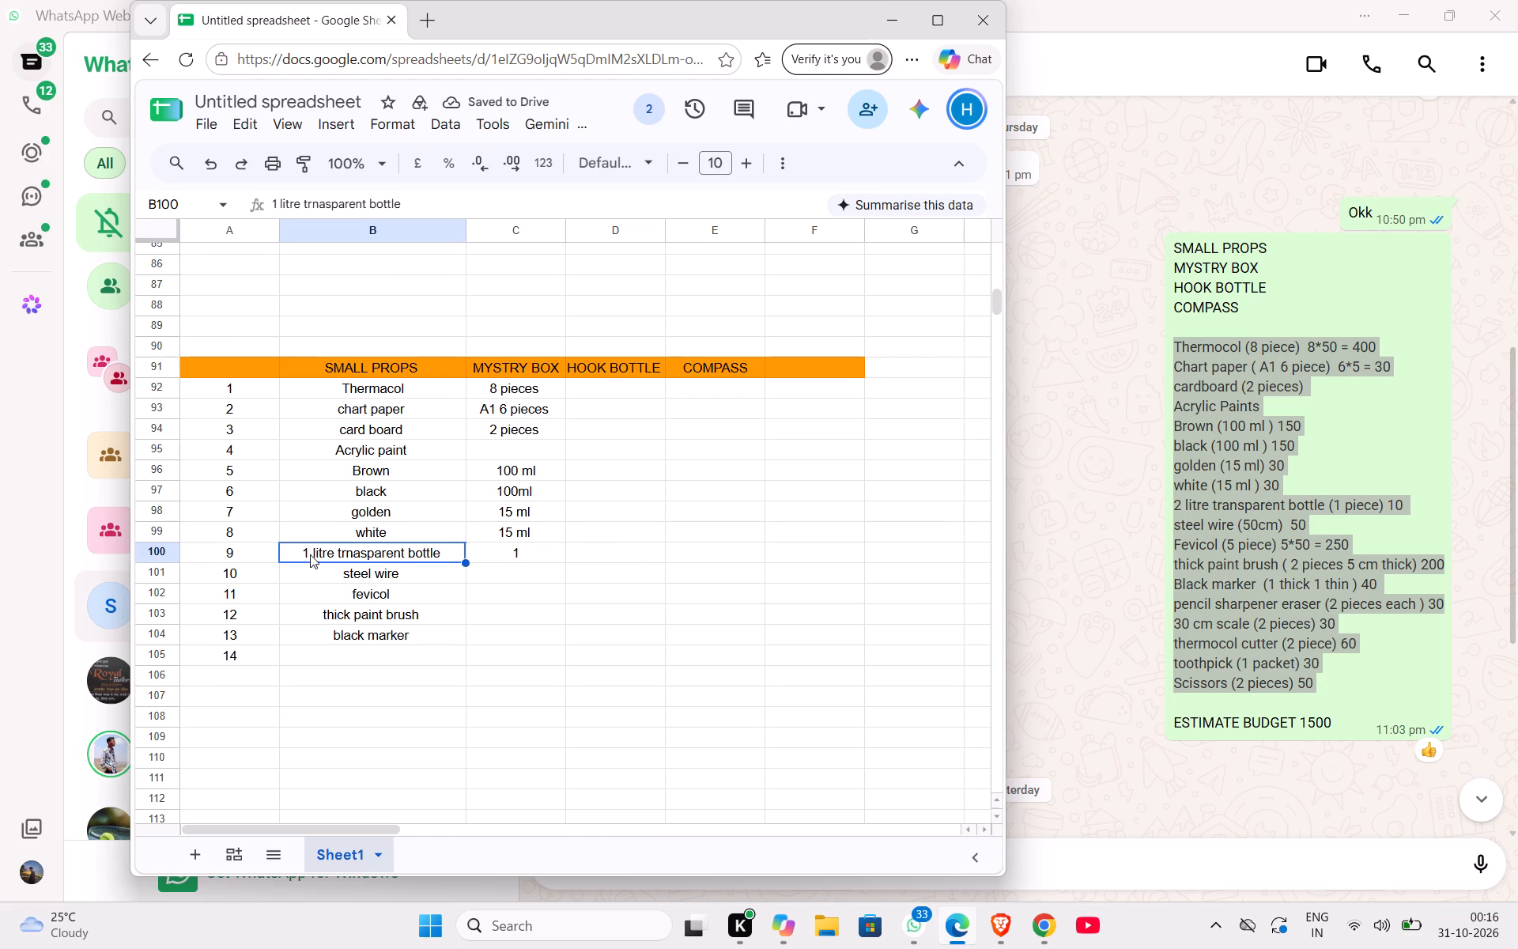
click(364, 546)
click(364, 546)
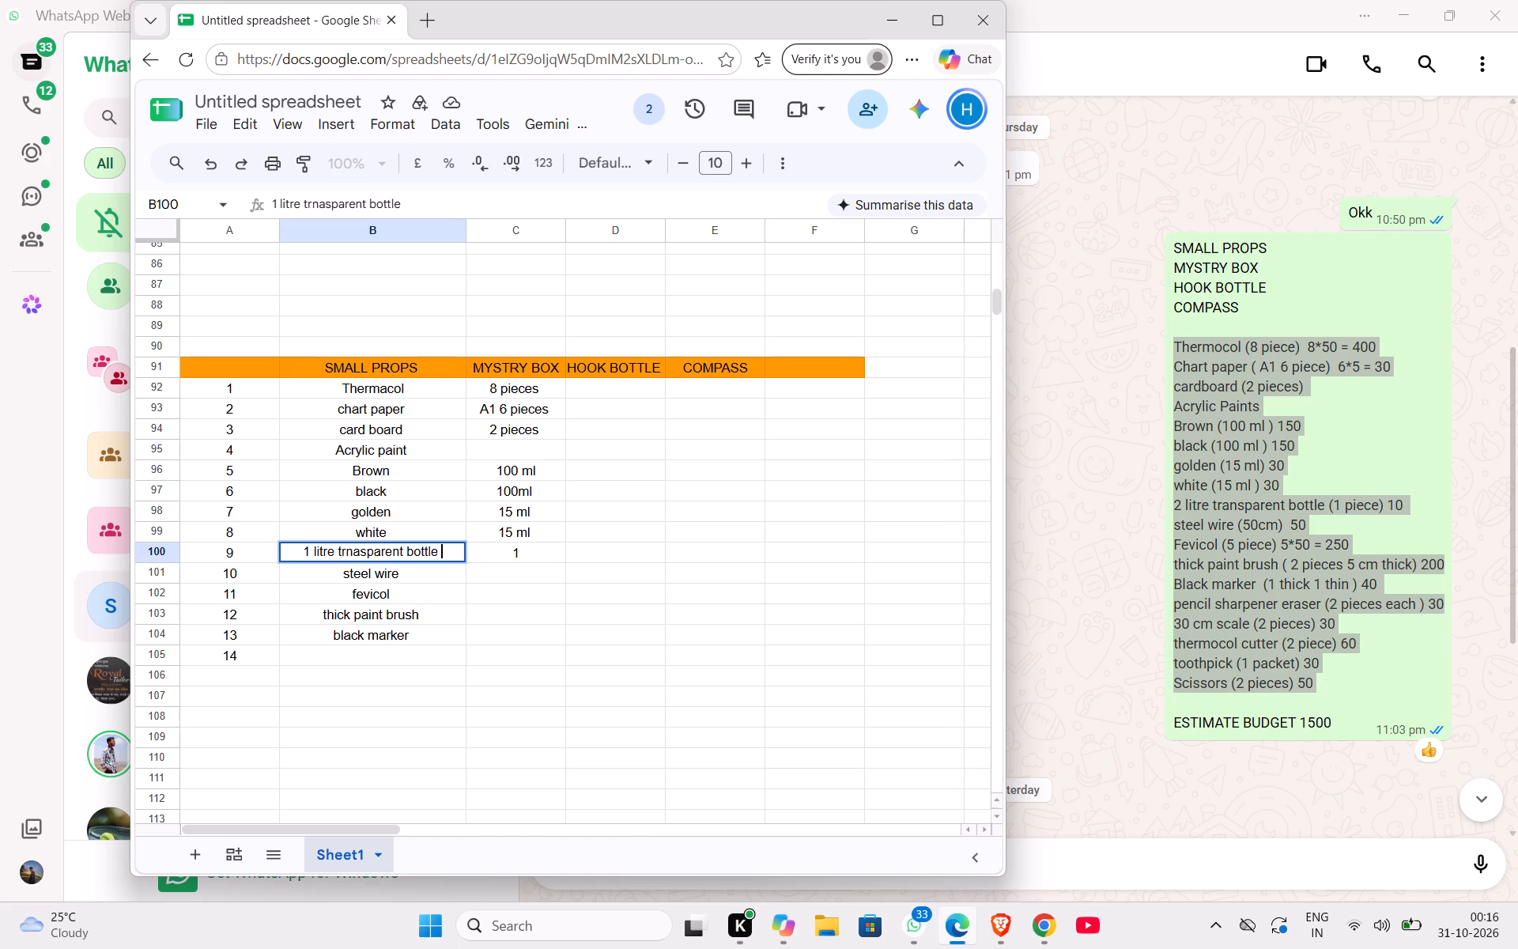
click(376, 551)
key(Left)
key(Left)
key(Left)
key(Left)
key(Left)
key(Left)
key(Left)
key(Left)
key(Left)
key(Left)
key(Left)
key(Left)
key(Left)
key(BackSpace)
key(2)
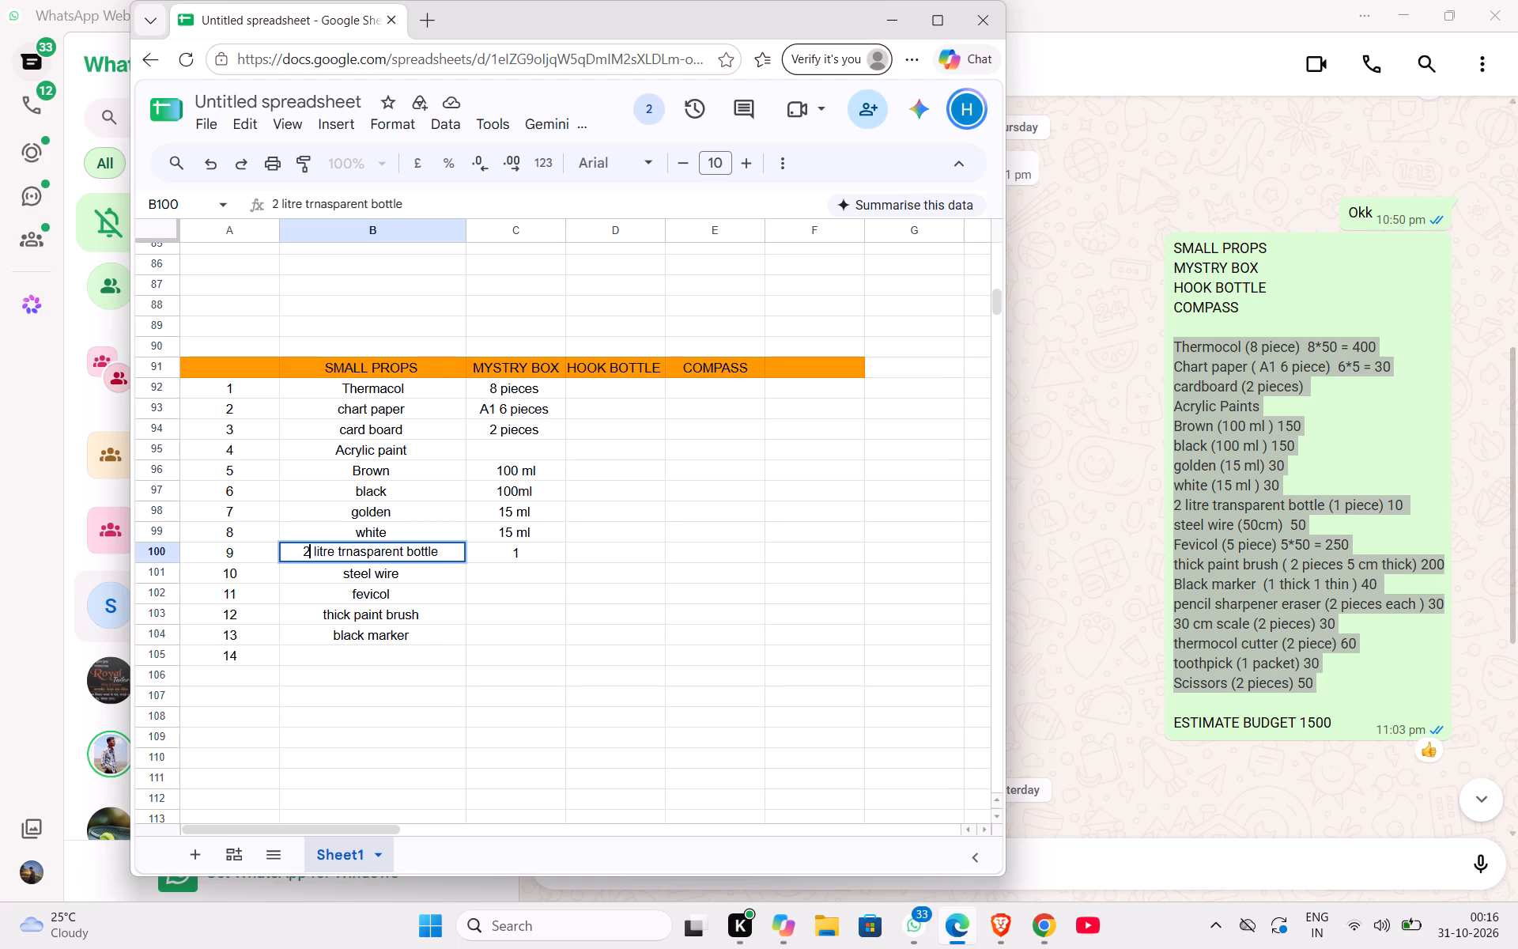
key(space)
key(Right)
key(Right)
key(Right)
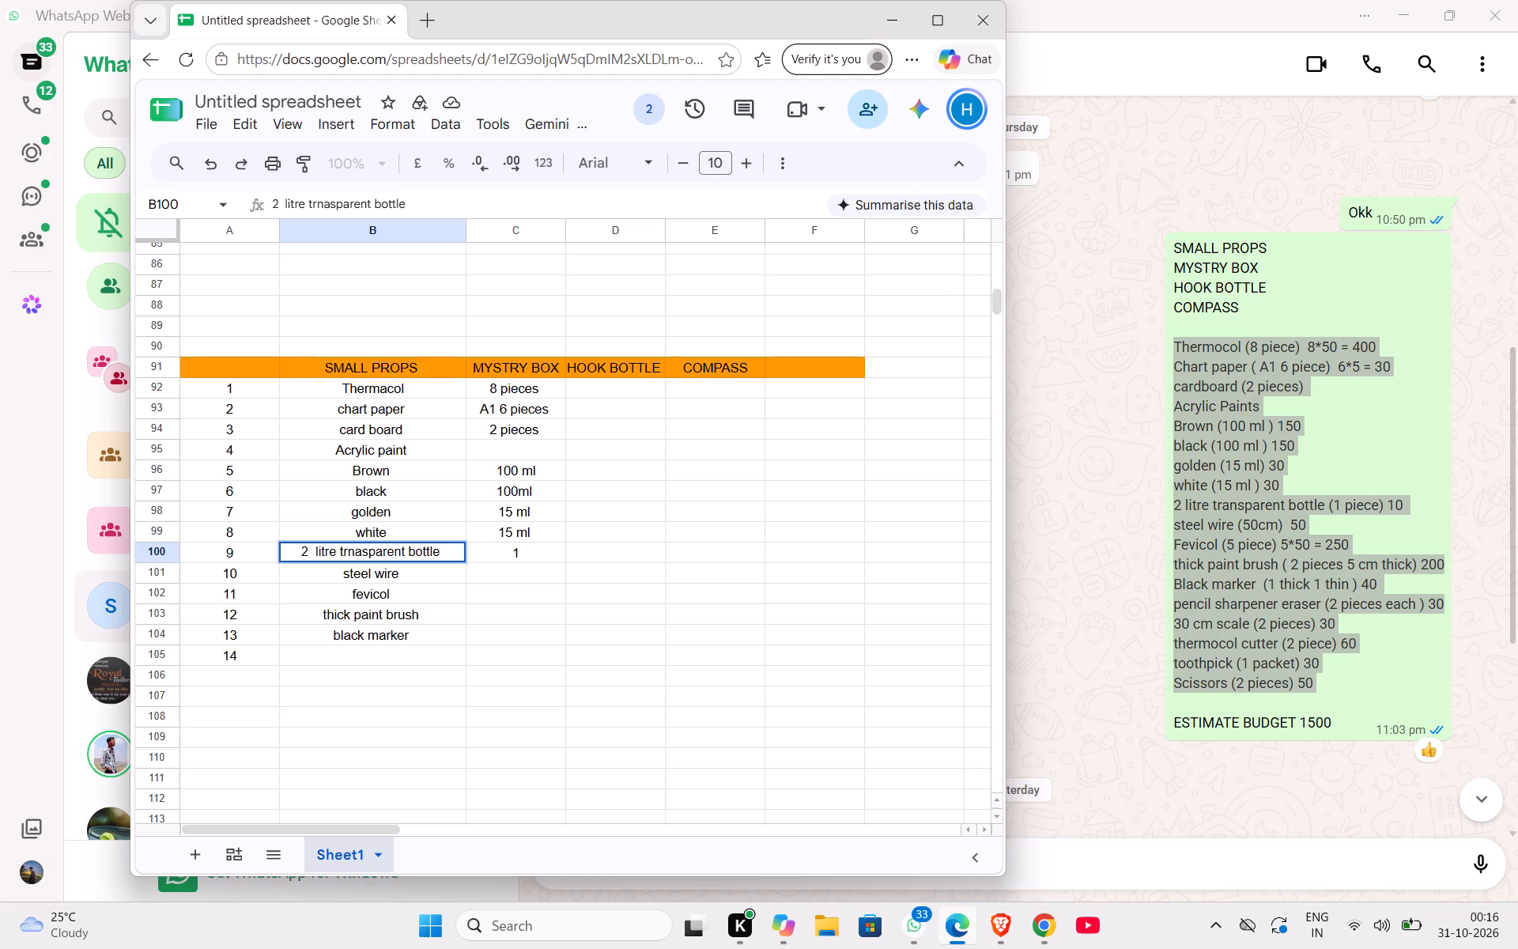
Complete the transparent bottle quantity in C100 so that it reads 1 piece.
click(509, 546)
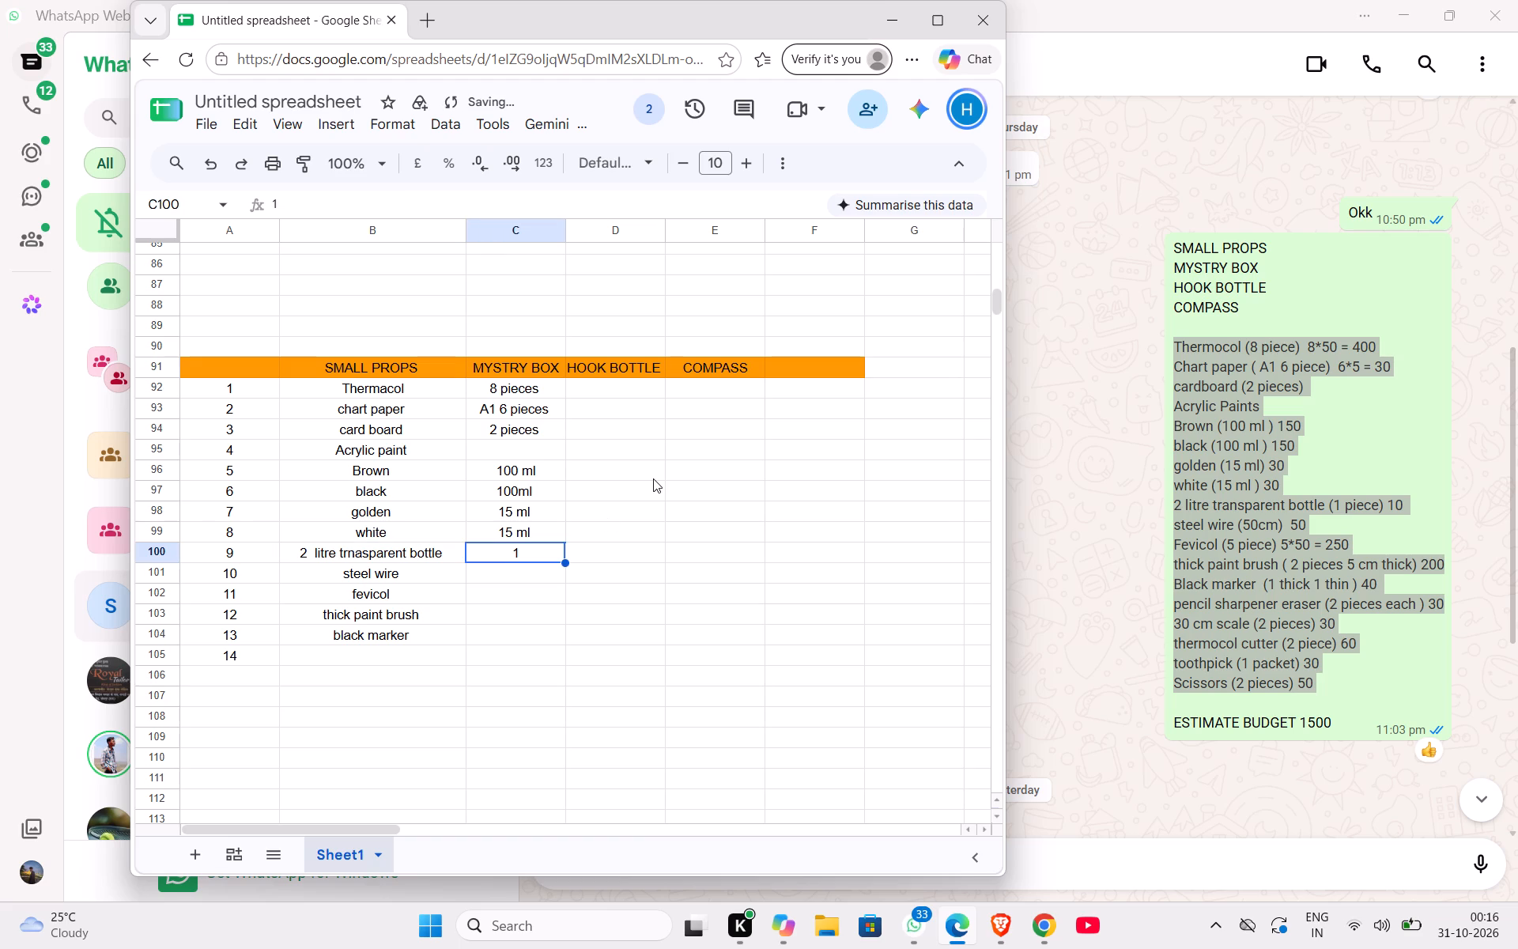
click(537, 557)
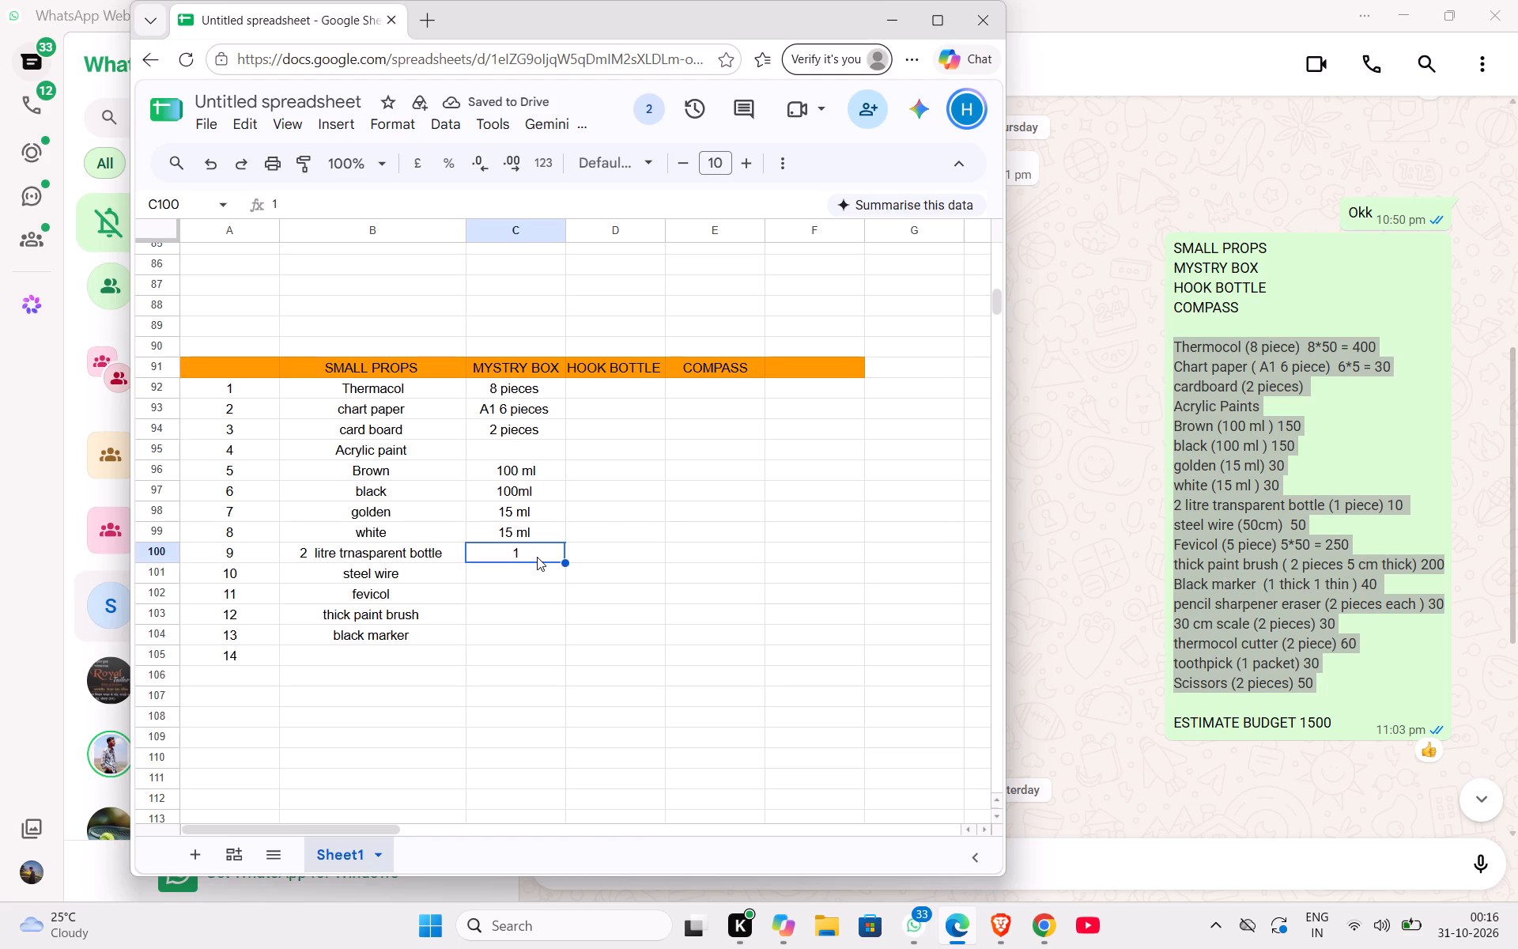
click(525, 552)
double_click(489, 553)
click(530, 546)
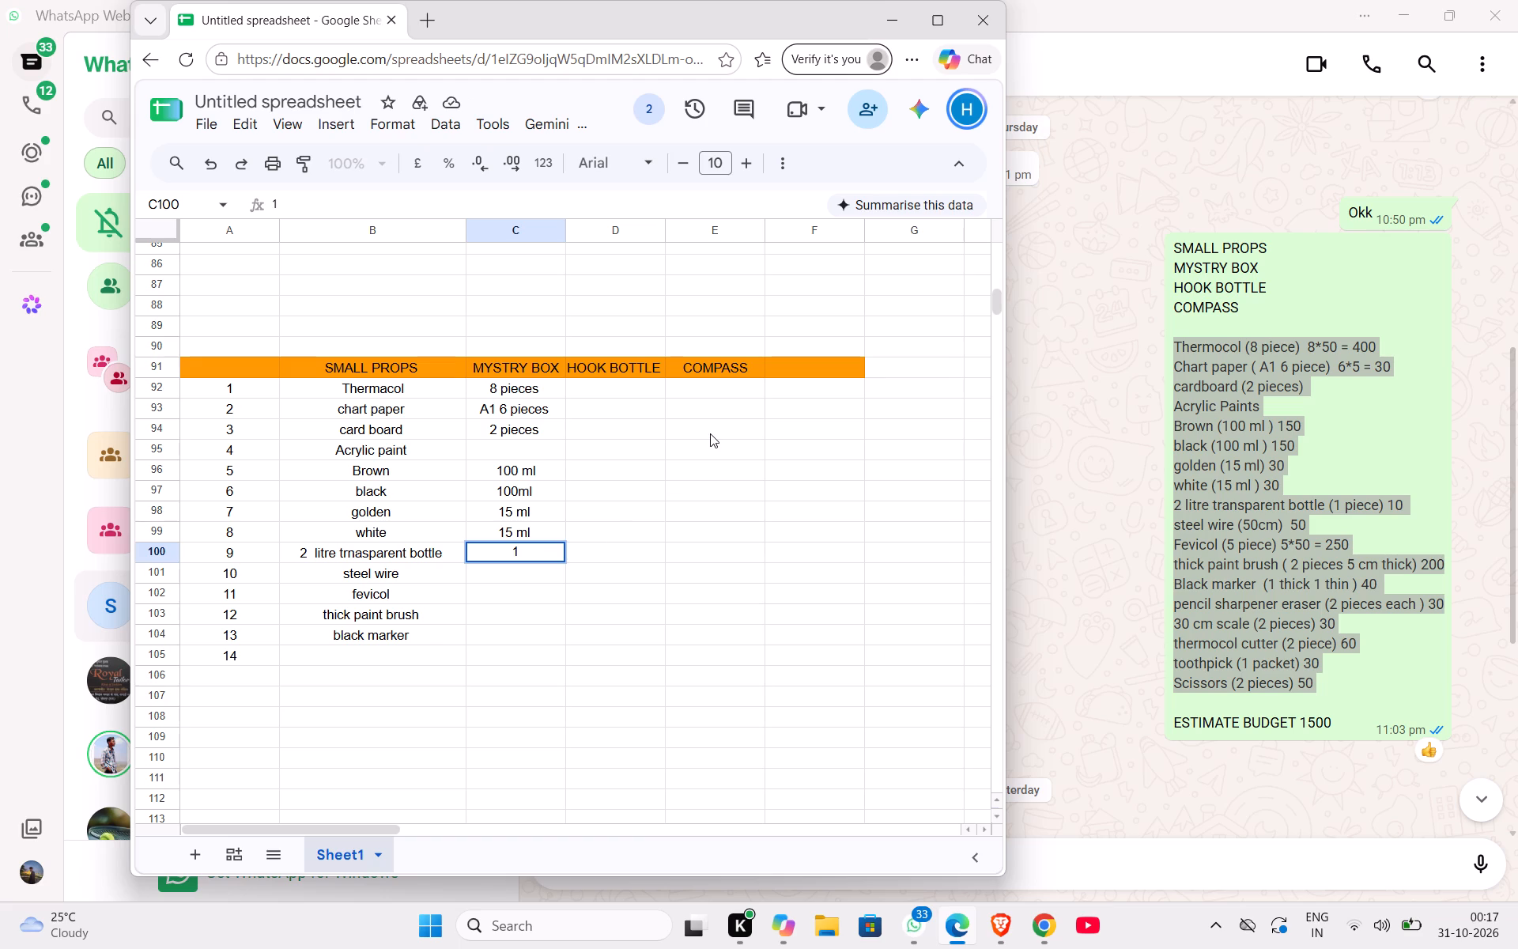
key(space)
text(p)
text(iece)
key(space)
key(Return)
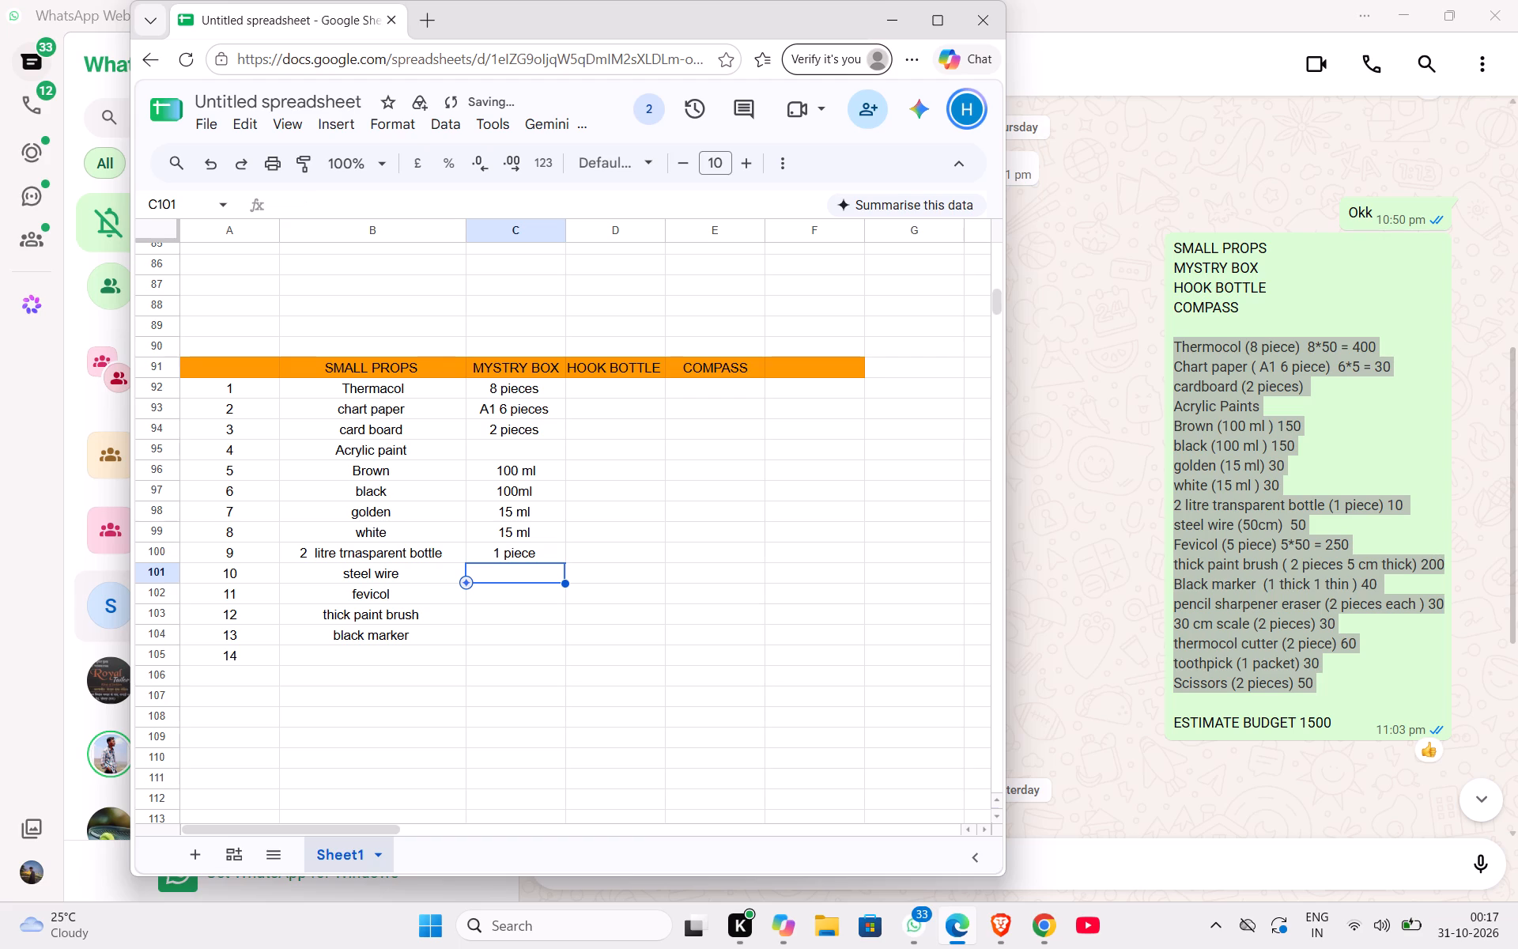
Enter 50 cm as the steel wire quantity in C101.
text(50 cm)
key(space)
key(Return)
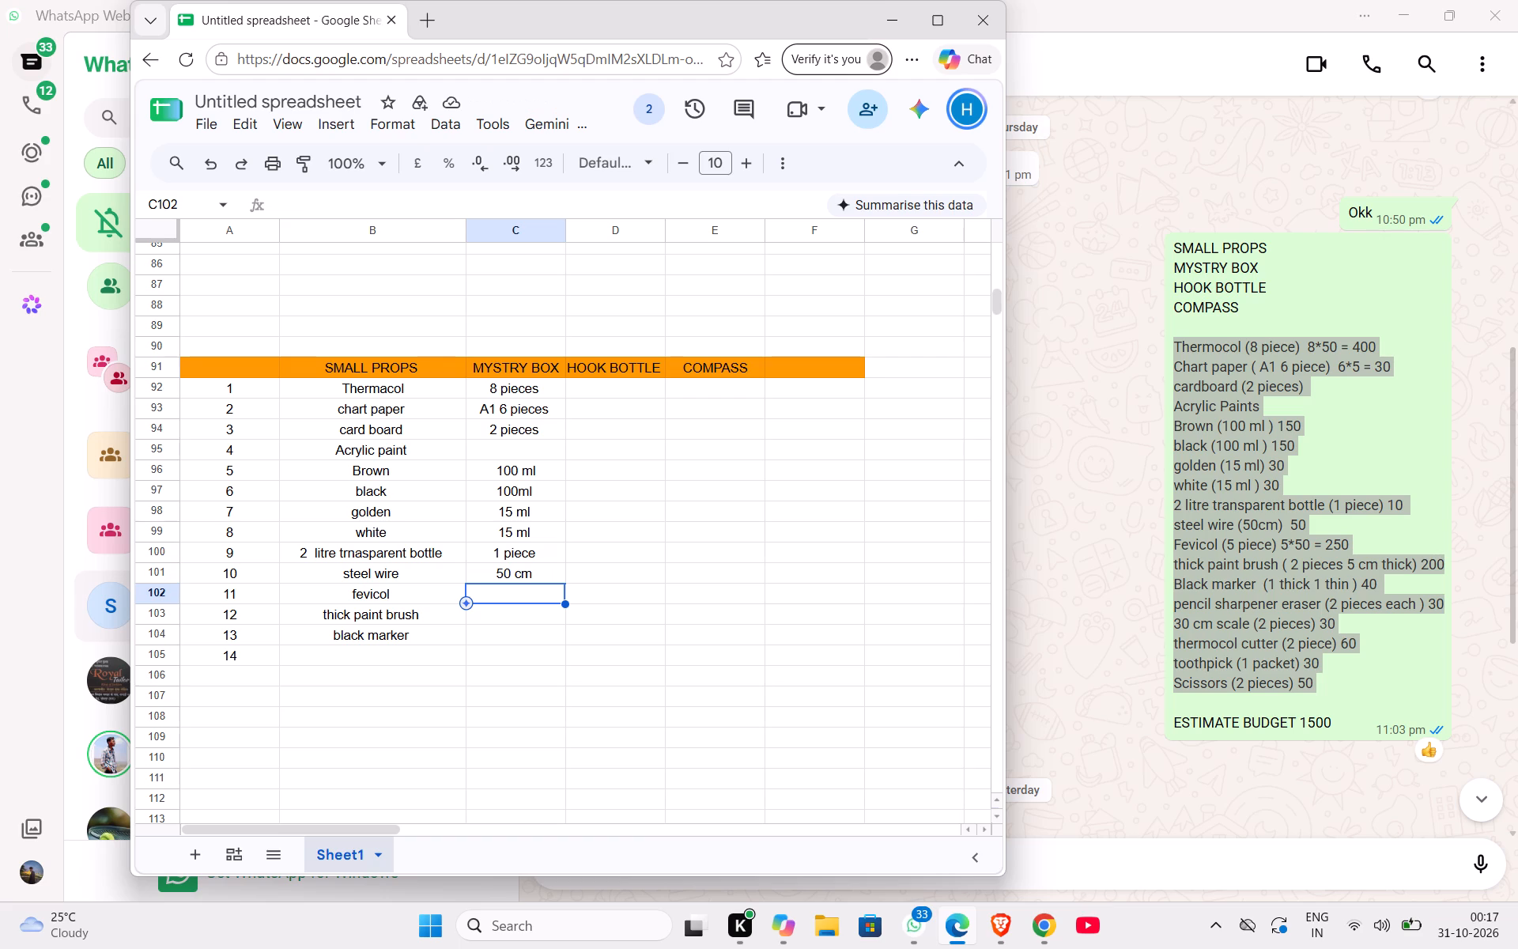
Enter 5 piece as the fevicol quantity in C102.
text(5)
key(space)
text(cm)
key(space)
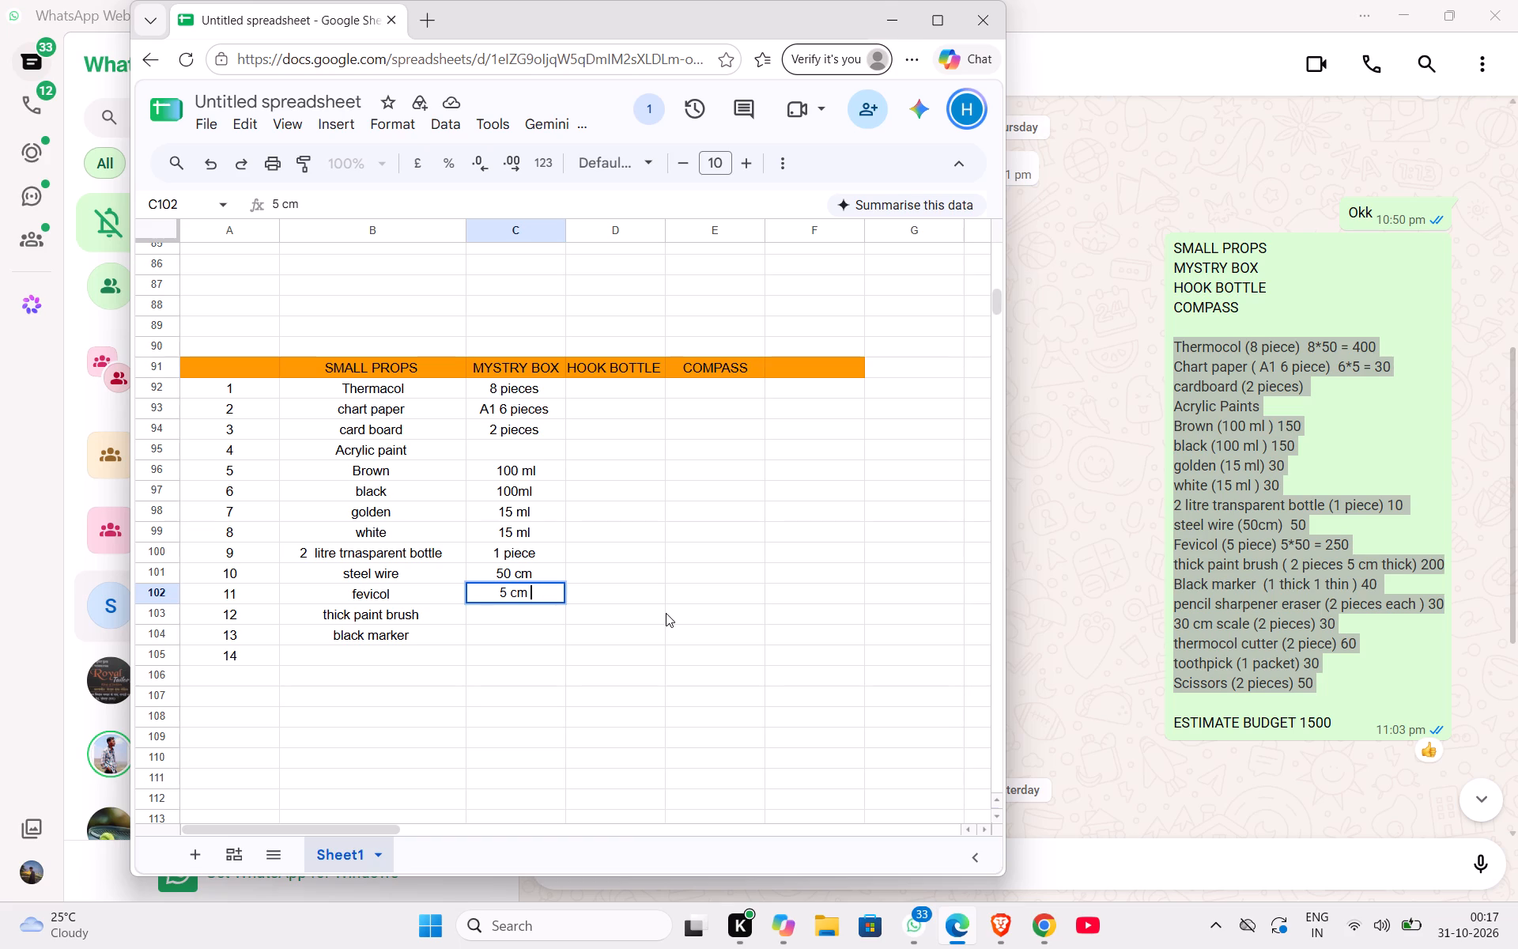
key(BackSpace)
key(BackSpace)
key(BackSpace)
text(piece)
key(space)
key(Return)
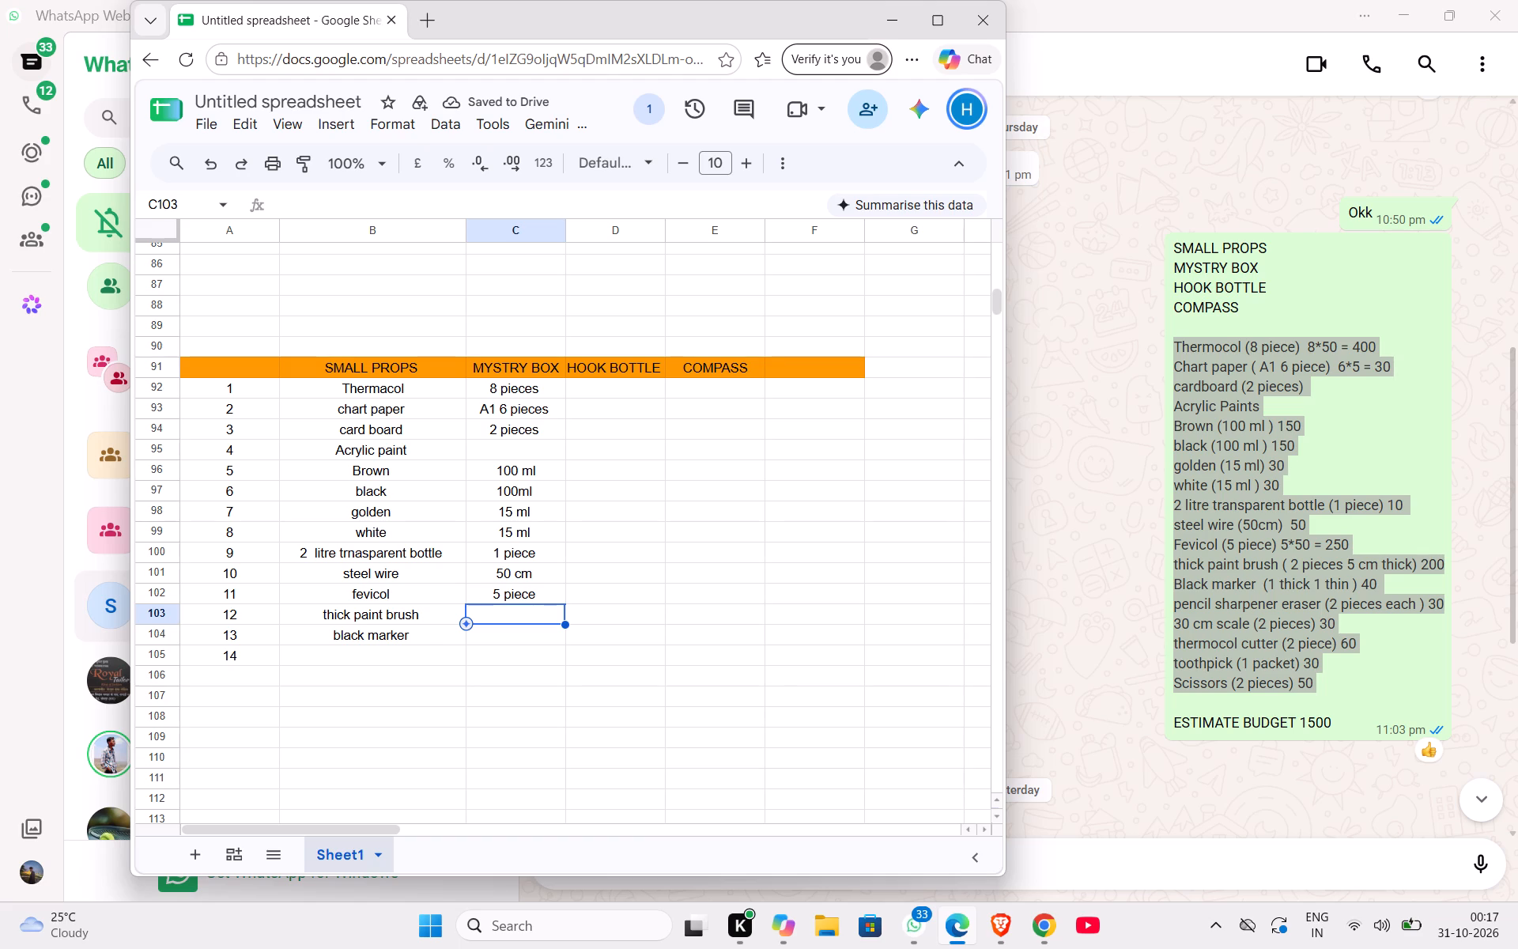
Enter "2 piece /" as the thick paint brush quantity in C103.
text(2 piece)
key(space)
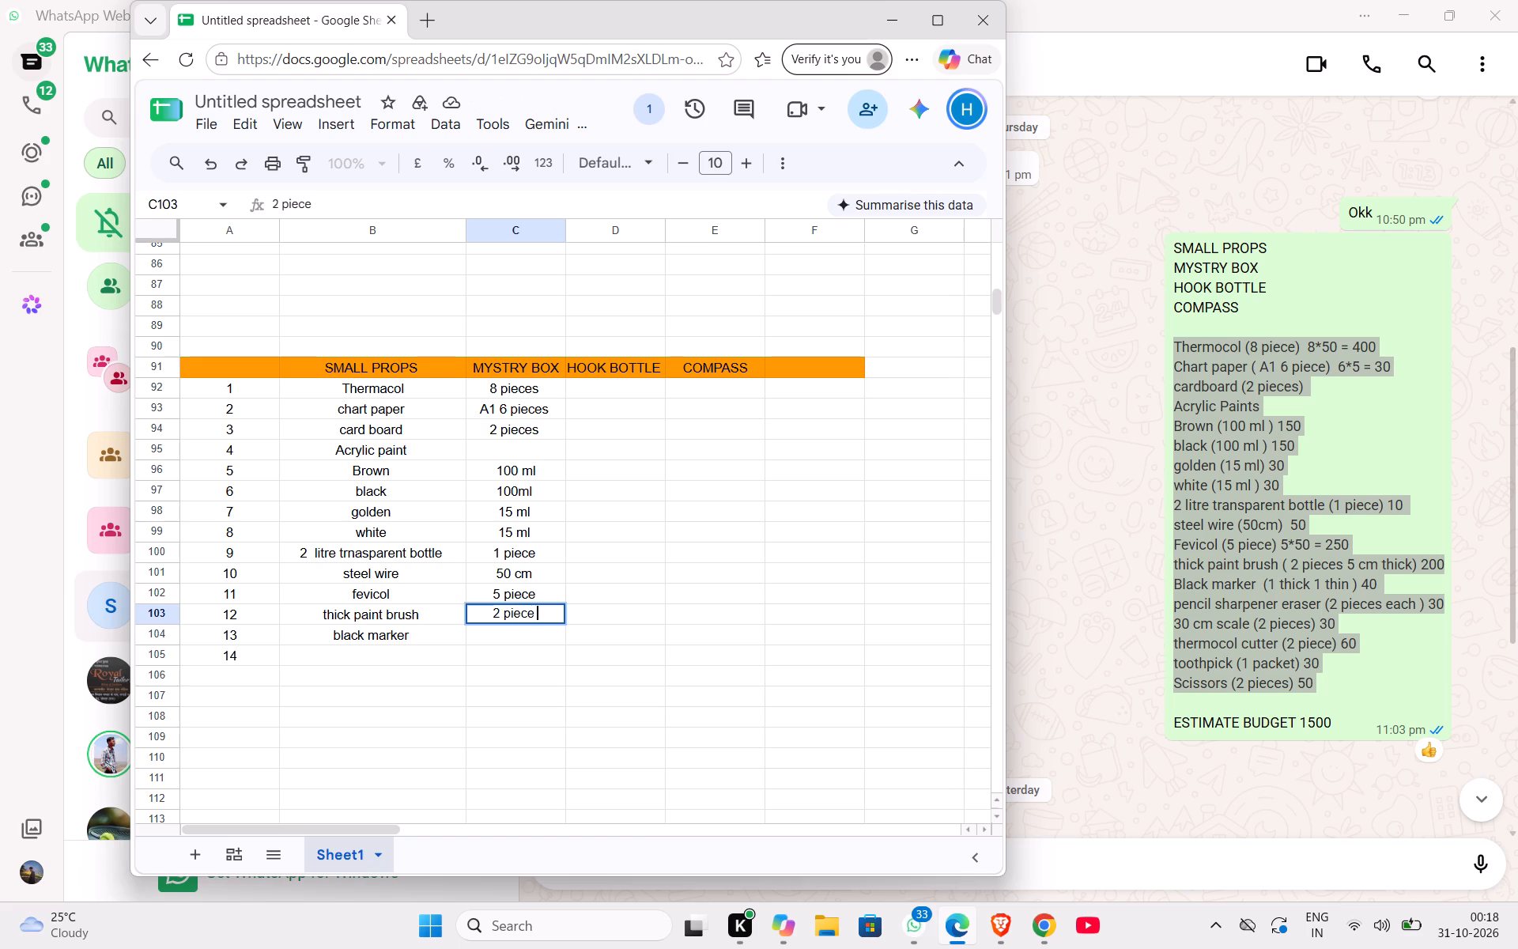
text(/)
key(space)
click(421, 605)
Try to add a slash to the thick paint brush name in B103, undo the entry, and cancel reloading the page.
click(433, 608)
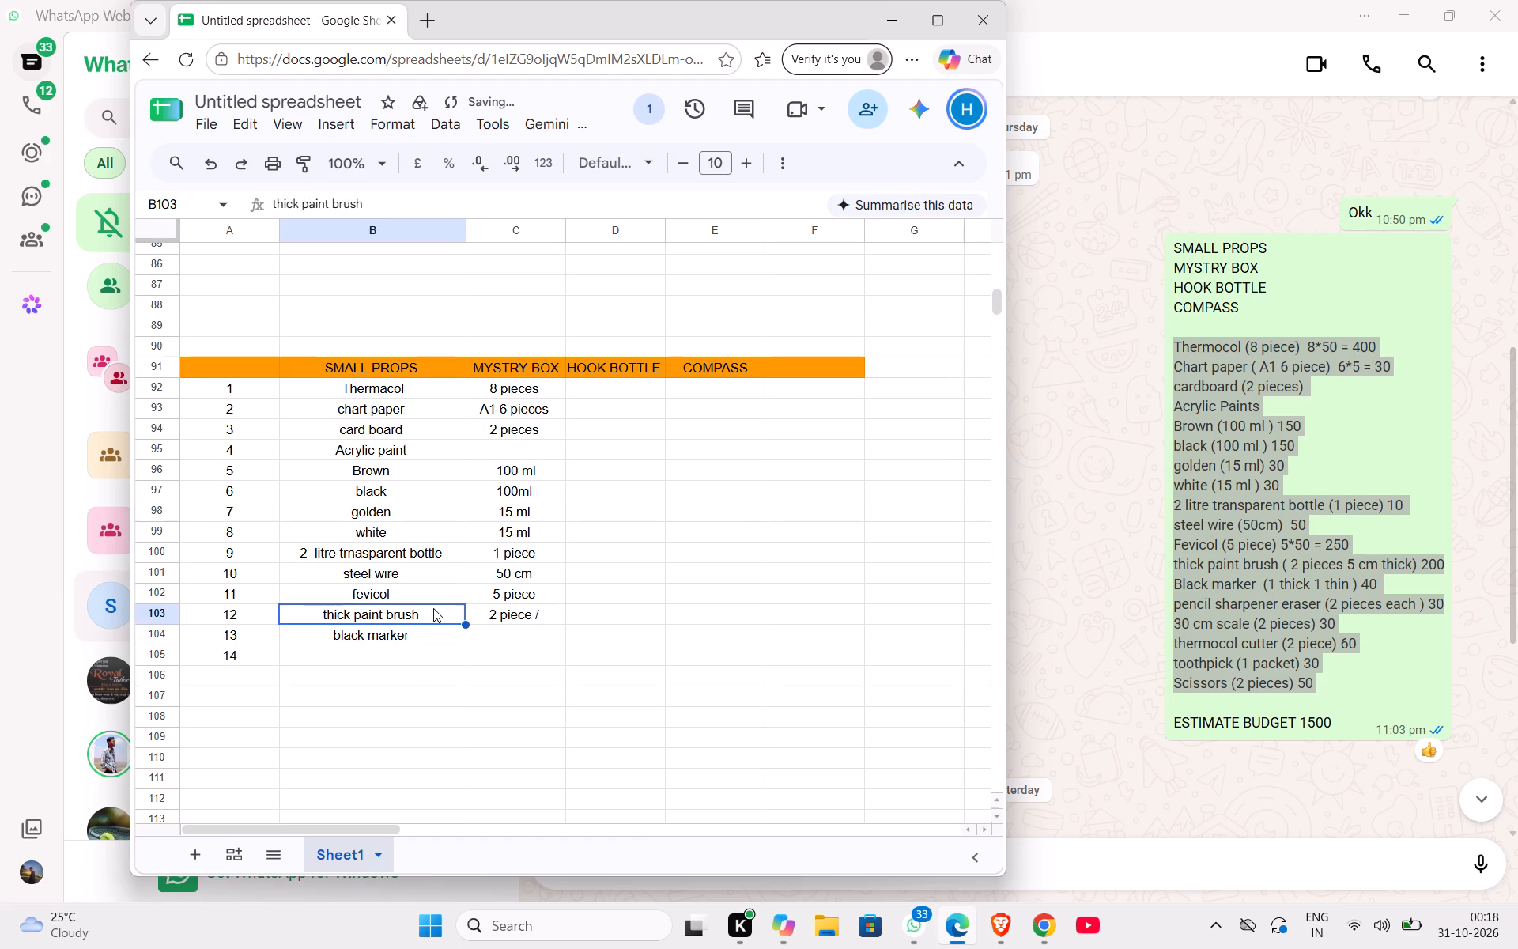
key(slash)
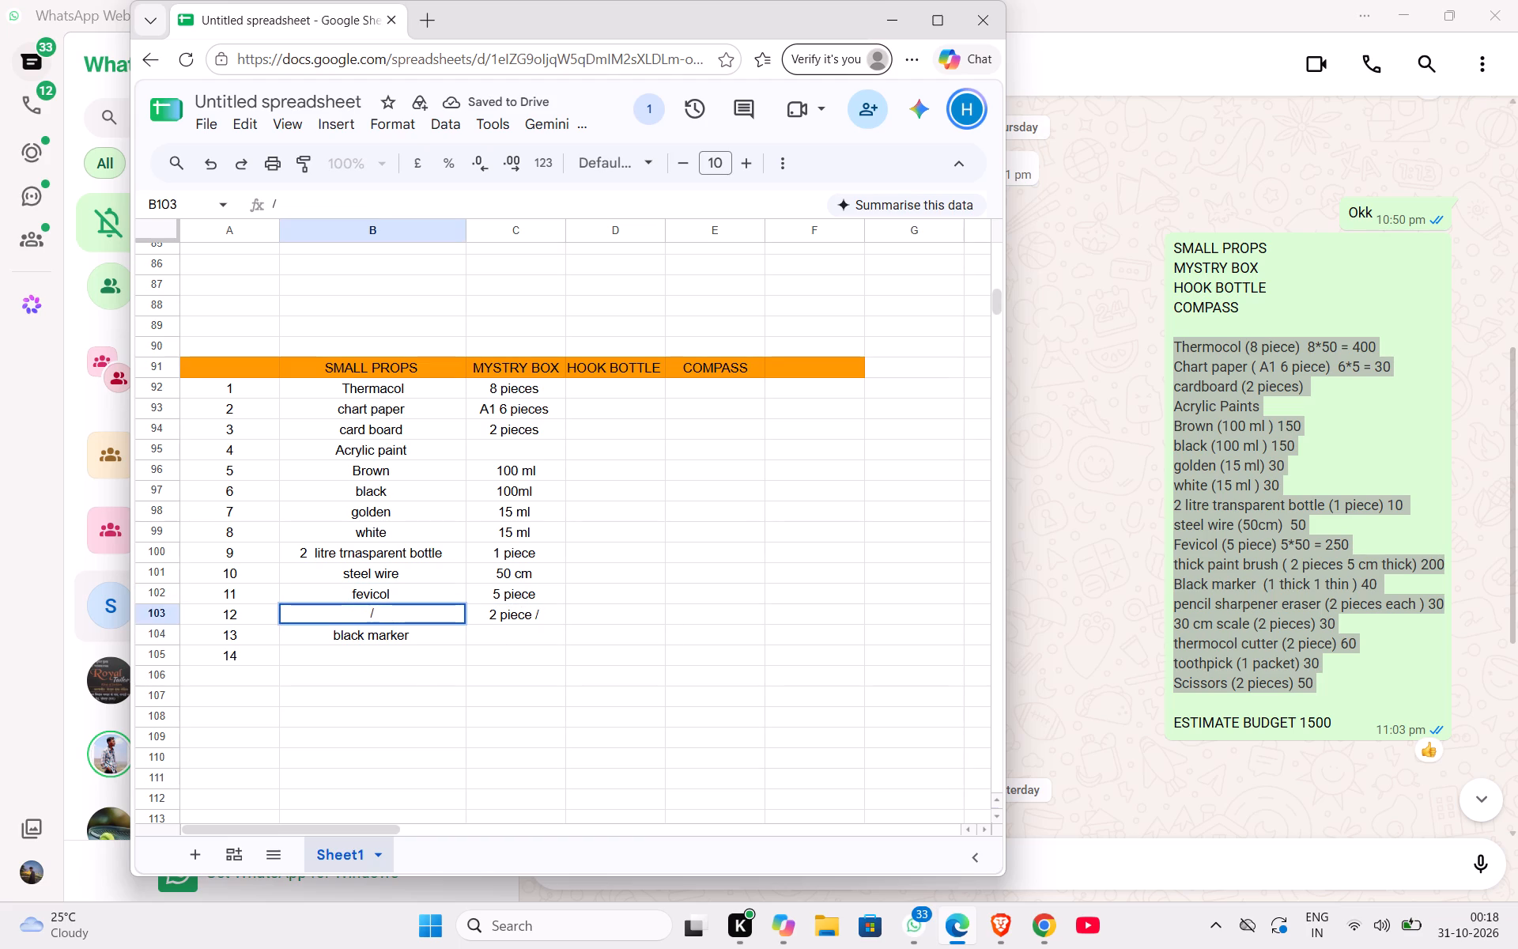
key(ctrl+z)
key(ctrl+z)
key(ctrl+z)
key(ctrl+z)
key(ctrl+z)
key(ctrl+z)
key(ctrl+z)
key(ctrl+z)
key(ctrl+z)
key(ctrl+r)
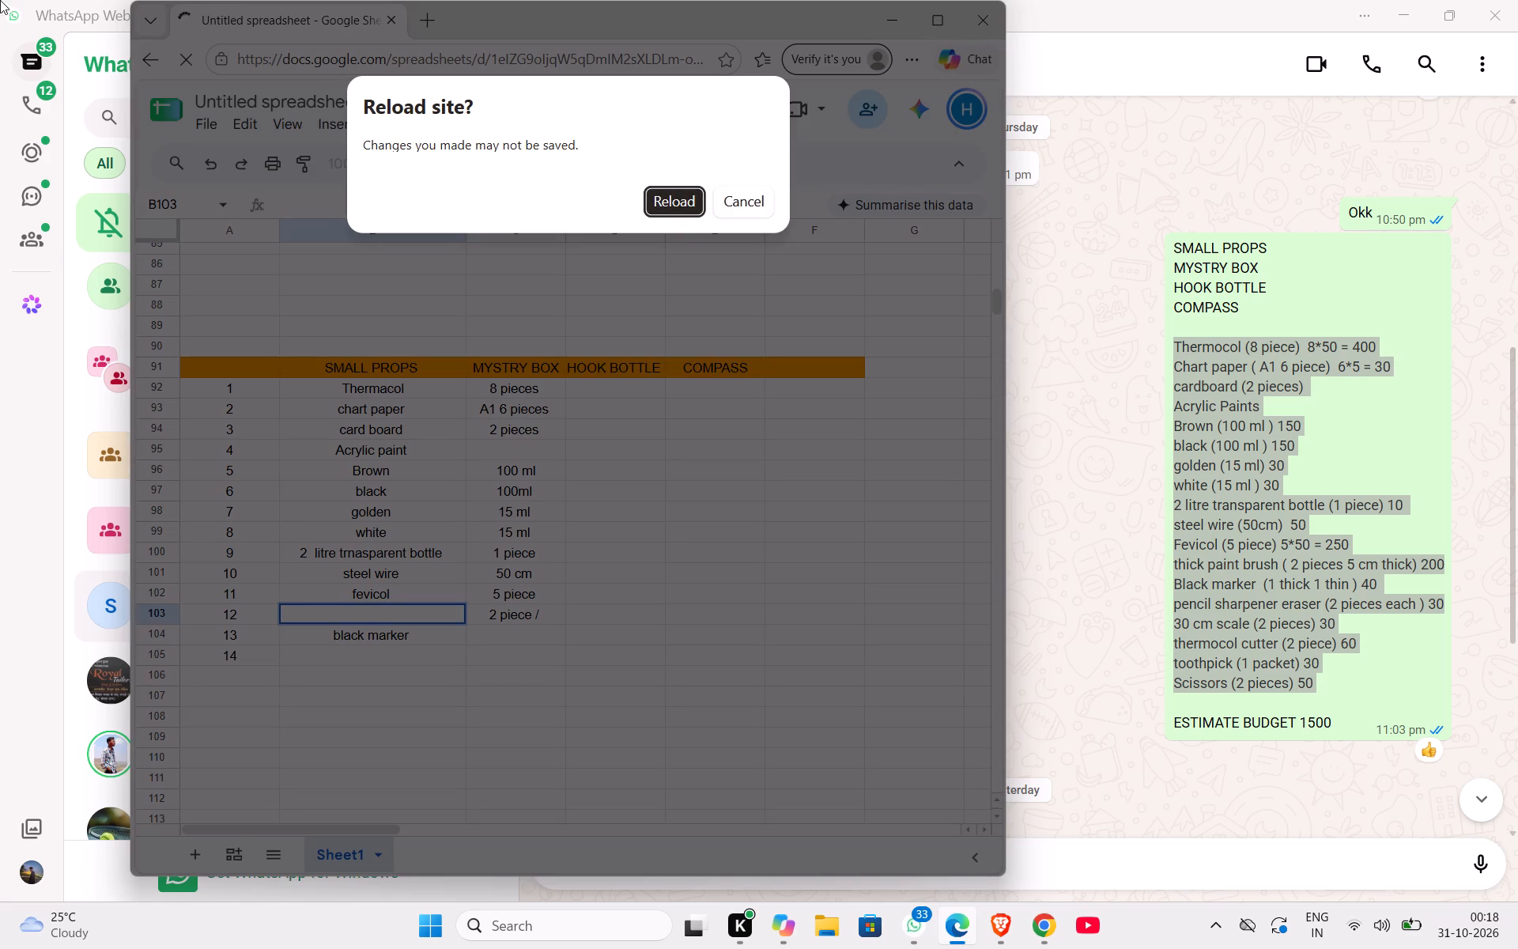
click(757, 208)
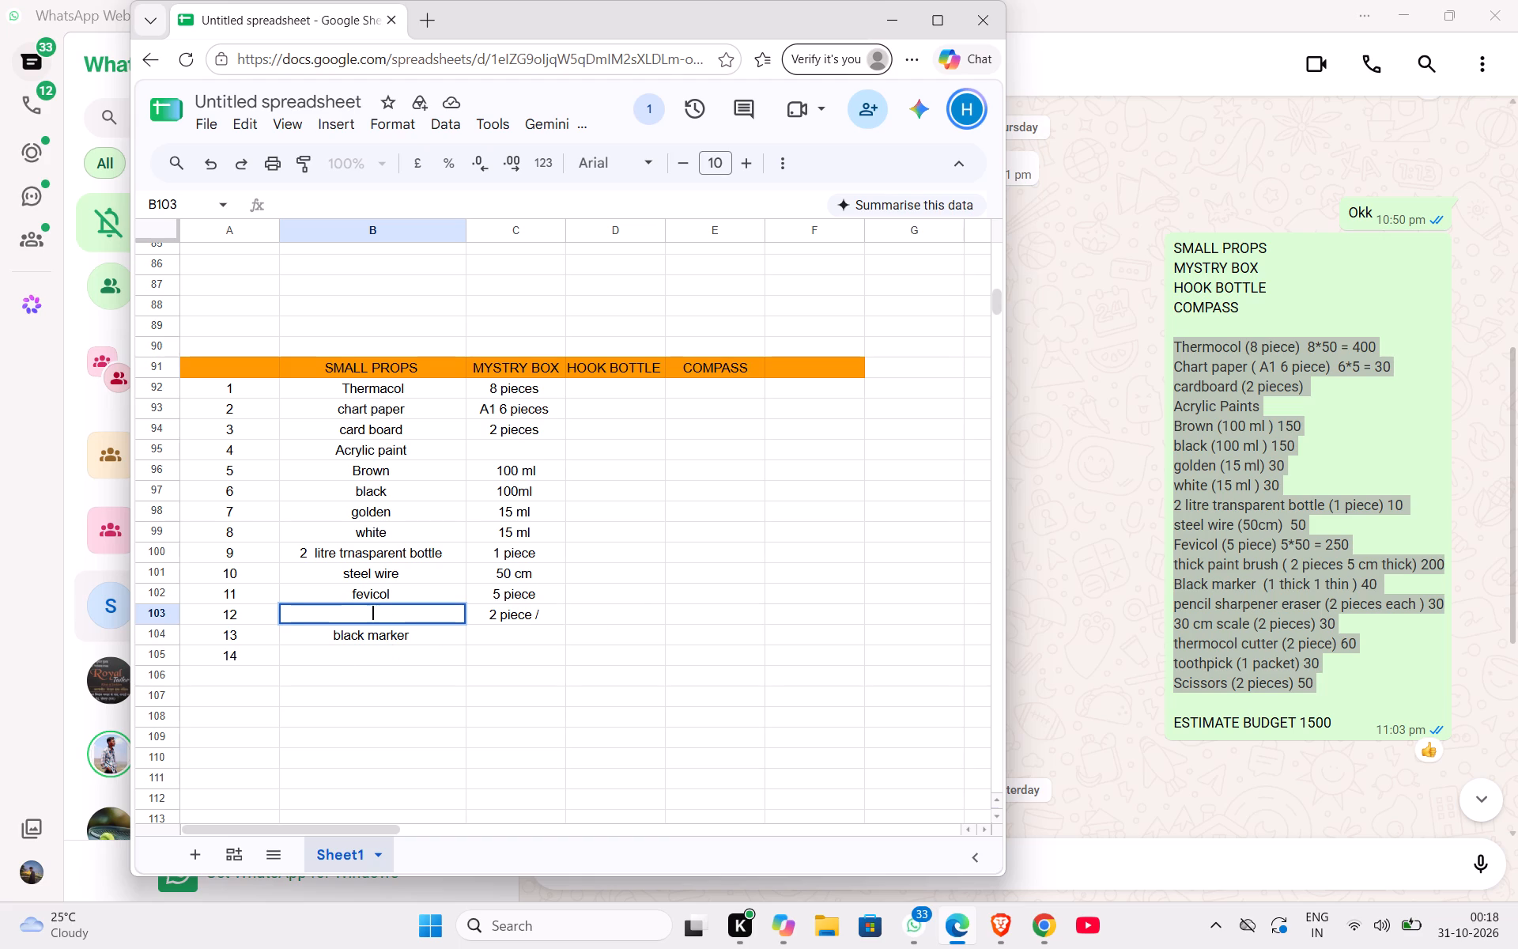
Enter "thick paint brush / 5 cm thick" as the item name in B103.
text(thic)
text(k paint)
key(space)
text(brush)
key(space)
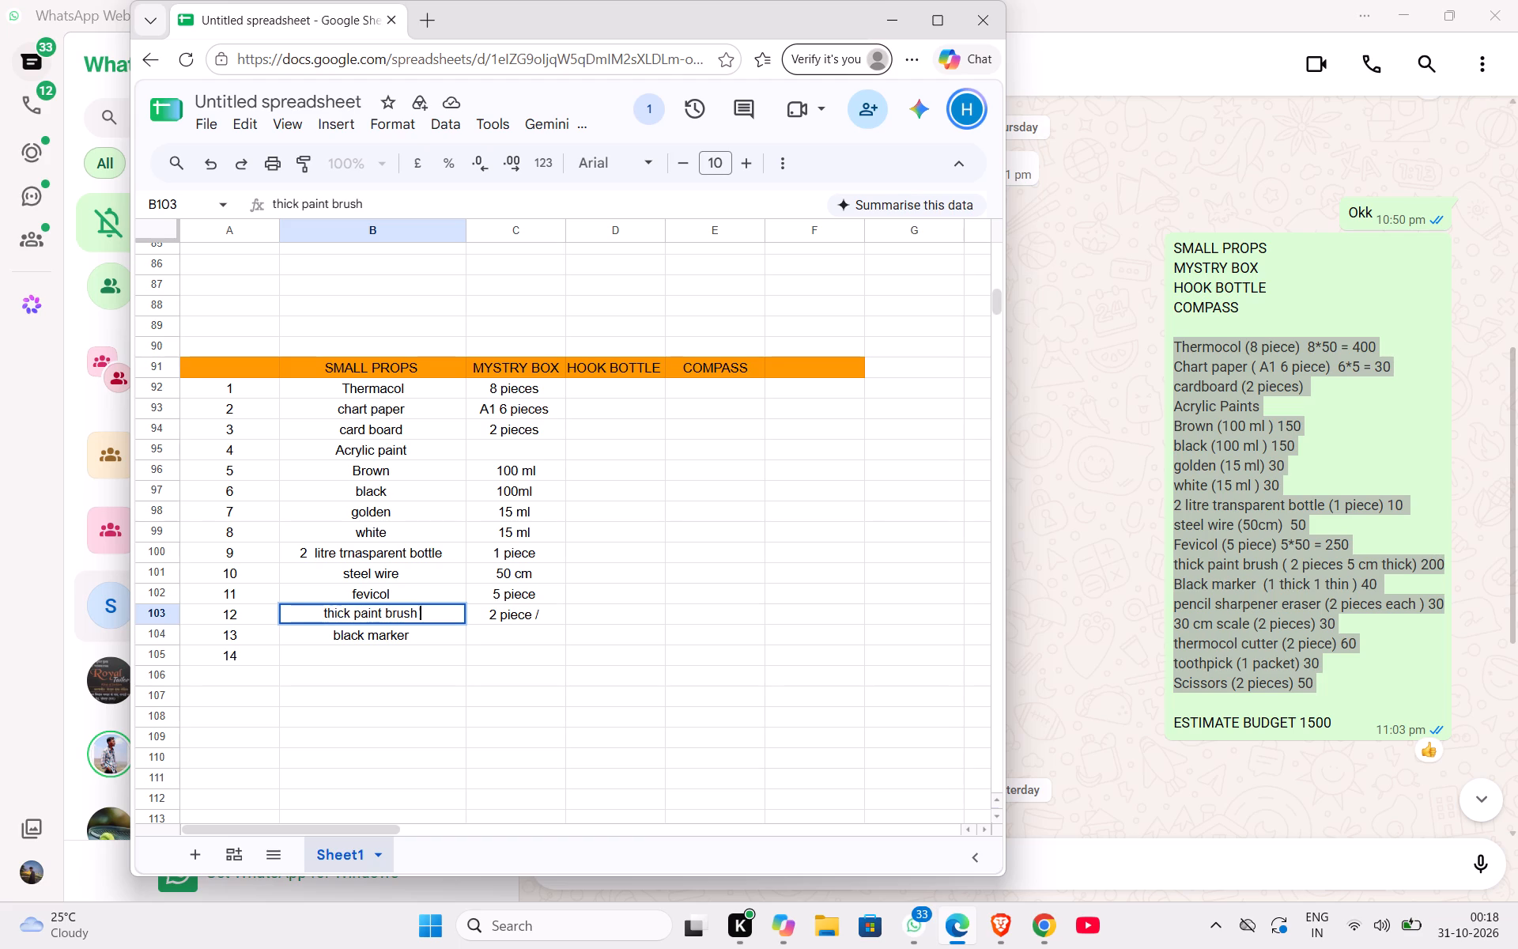
text(/)
key(space)
text(5 cm)
key(space)
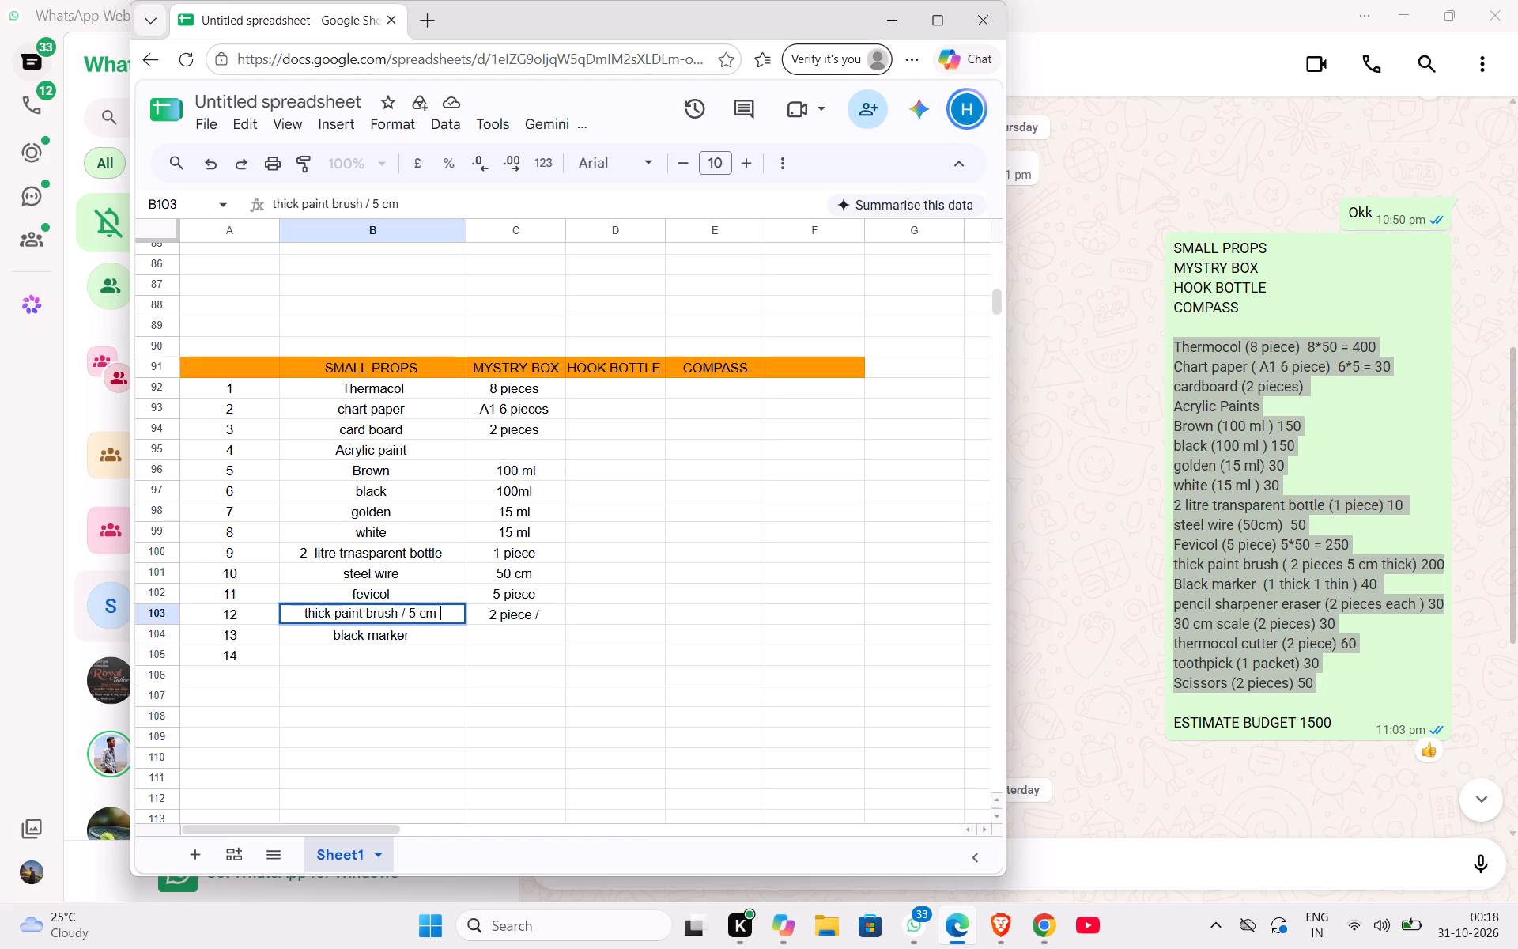
text(thicj)
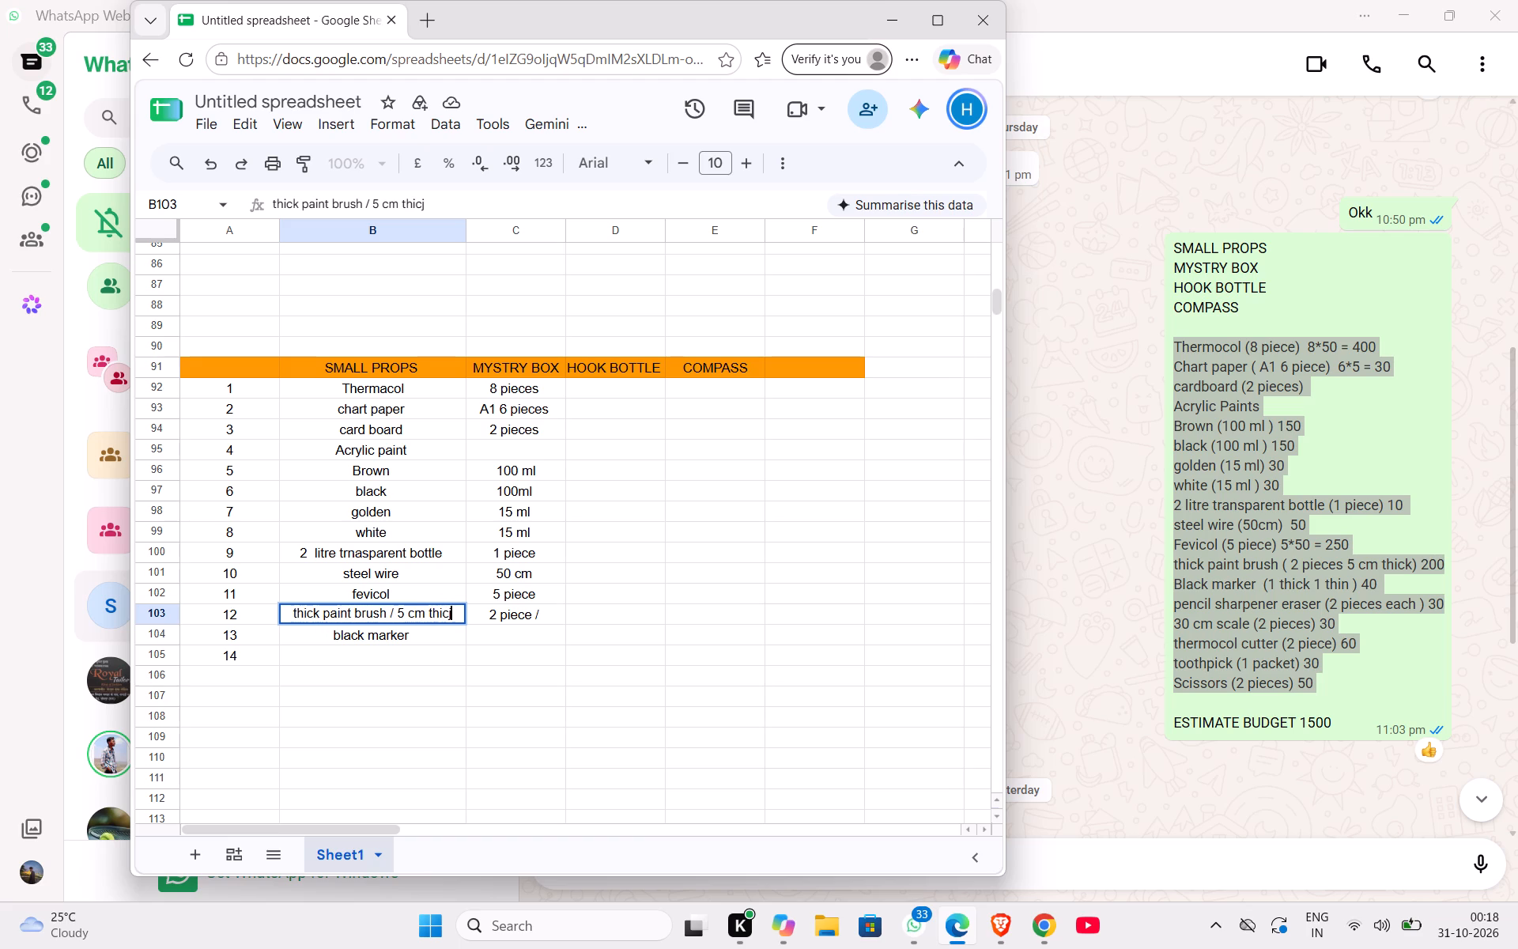
key(BackSpace)
text(k)
key(space)
key(Right)
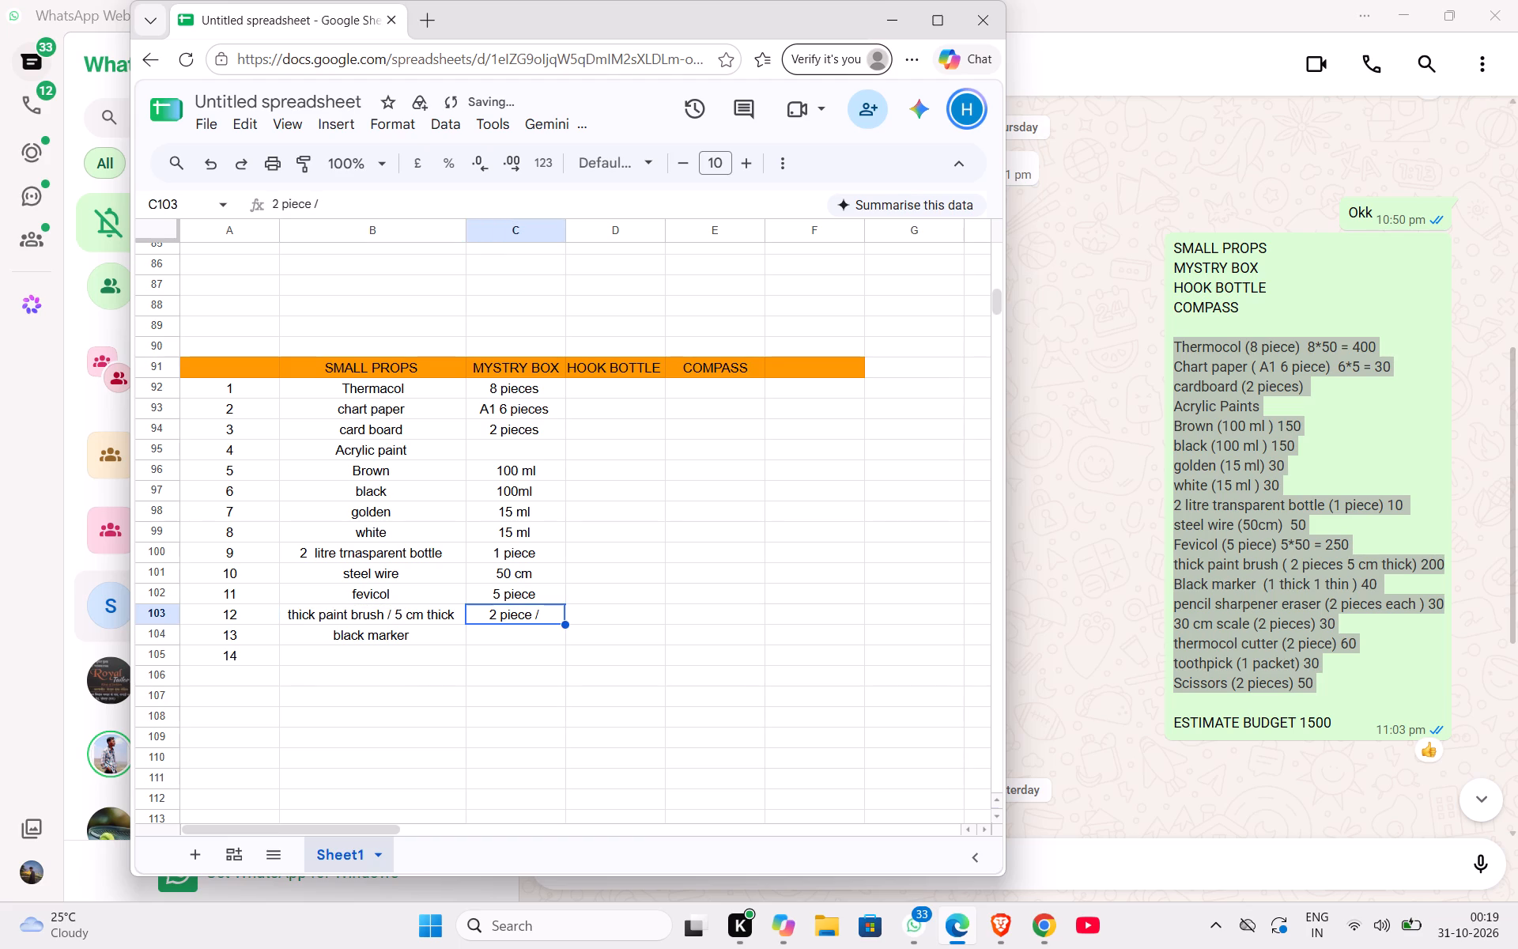
Trim the trailing space after the slash in the thick paint brush quantity in C103.
click(550, 613)
click(547, 613)
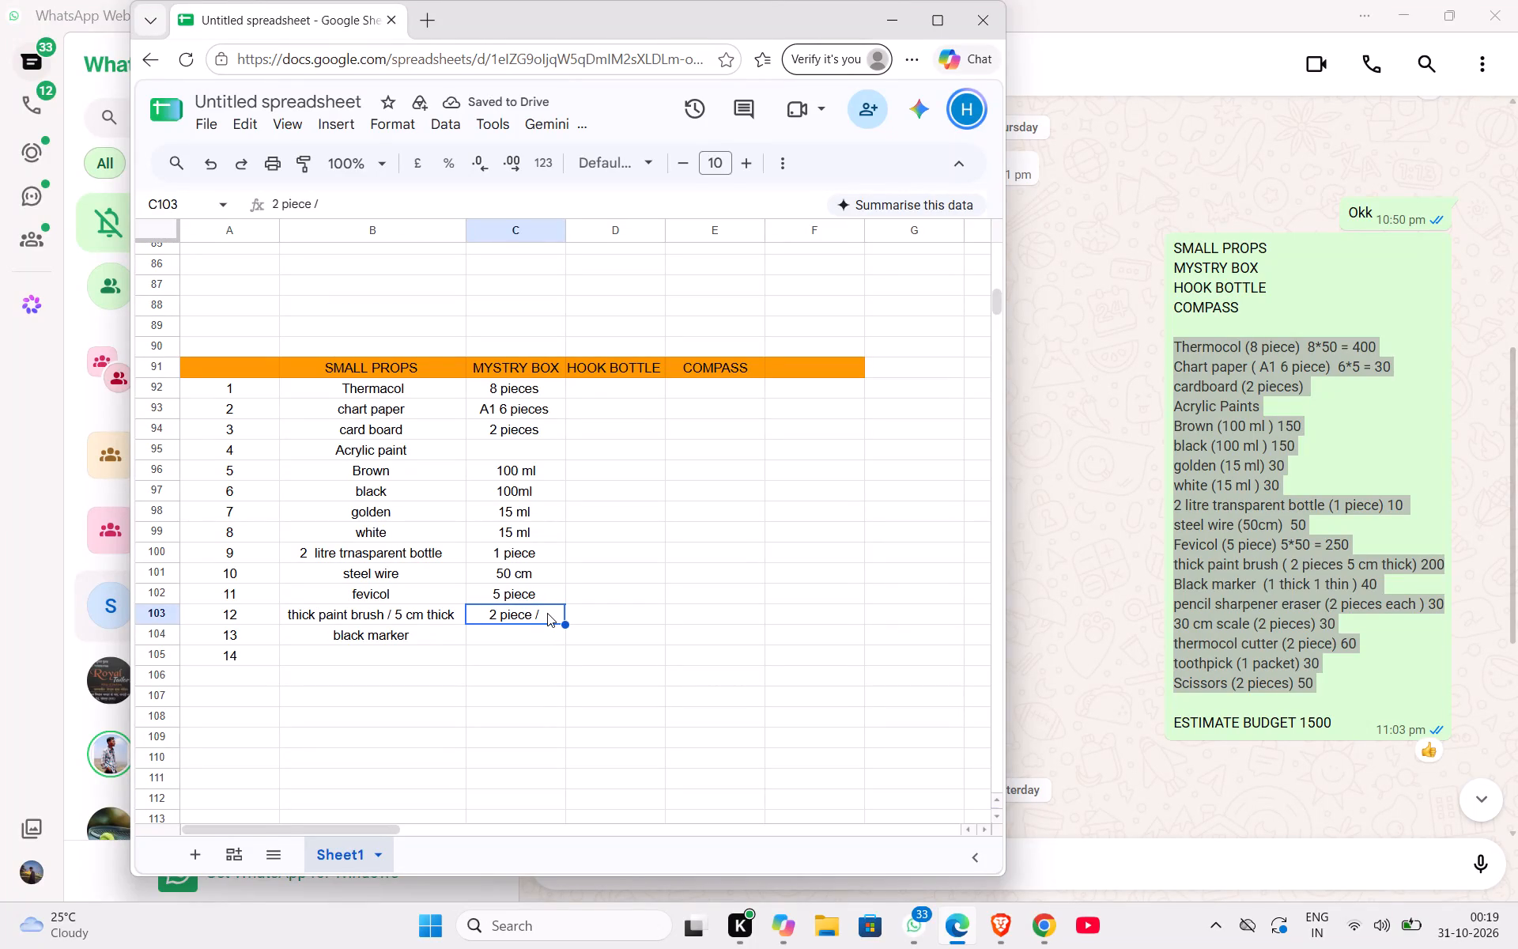
triple_click(545, 609)
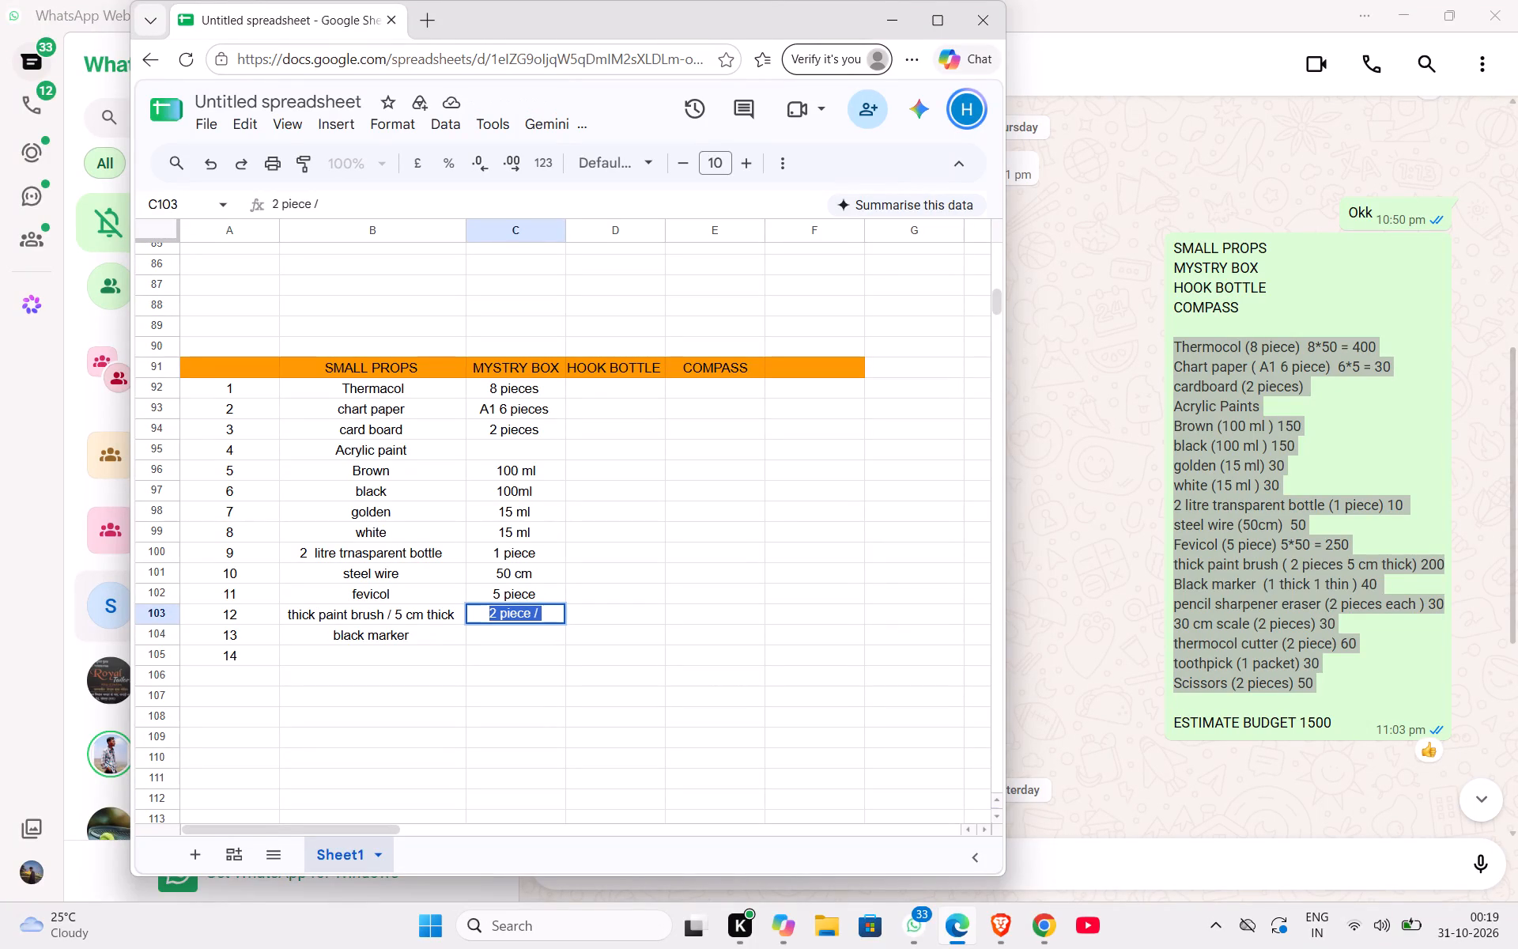
click(545, 609)
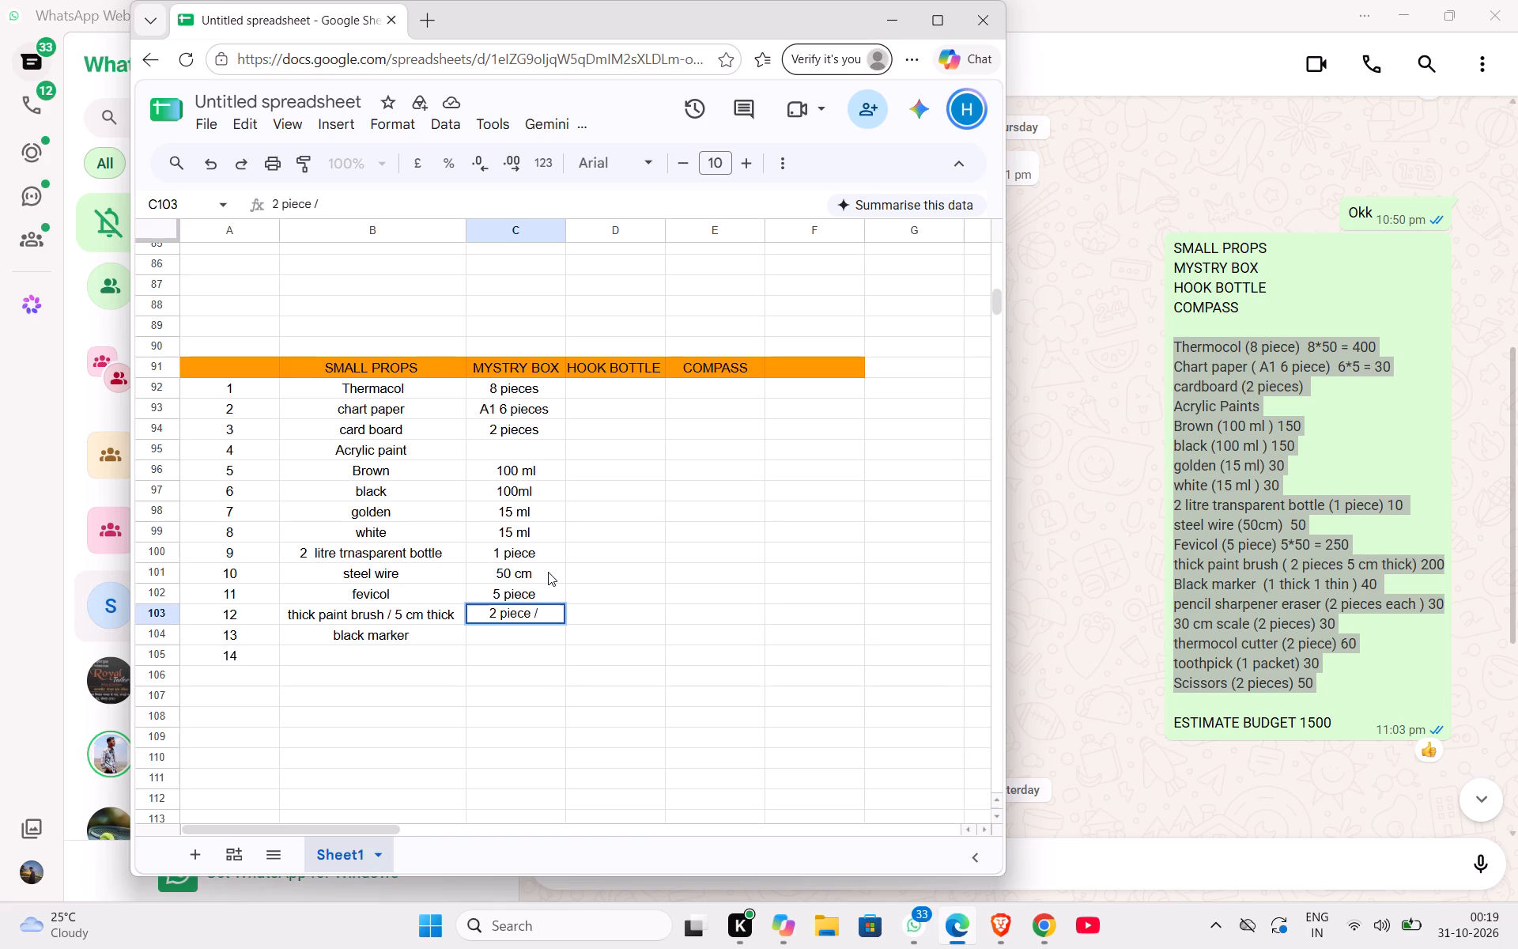
key(BackSpace)
Enter "1 thick / 1 thin" as the black marker quantity in C104.
click(504, 636)
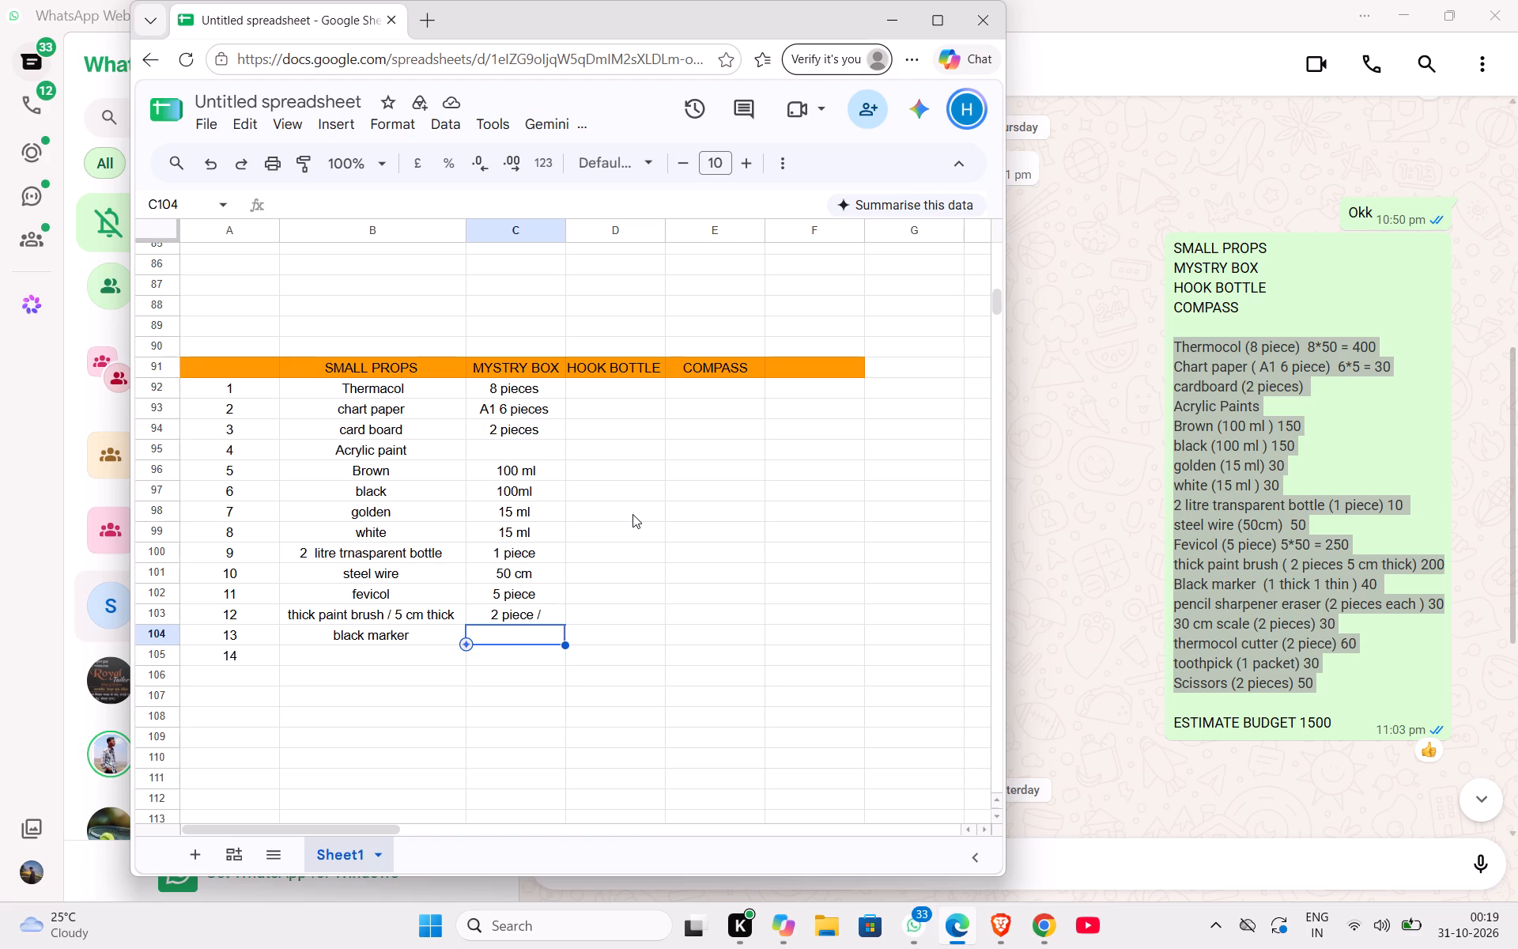
key(1)
key(space)
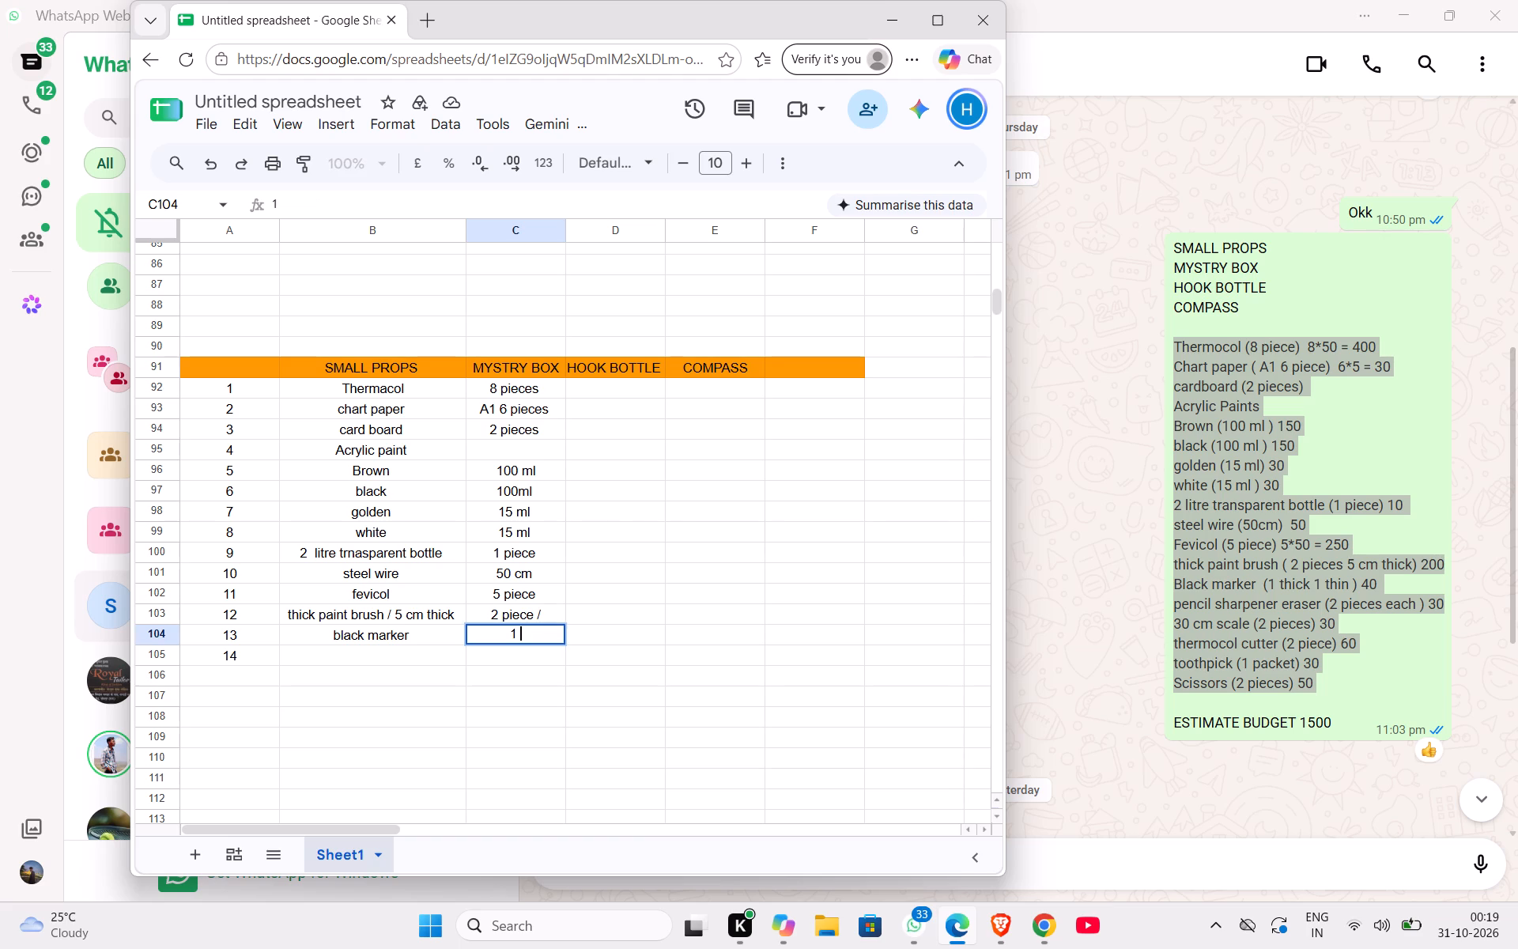
text(thick)
key(space)
text(/ 1 thin)
key(space)
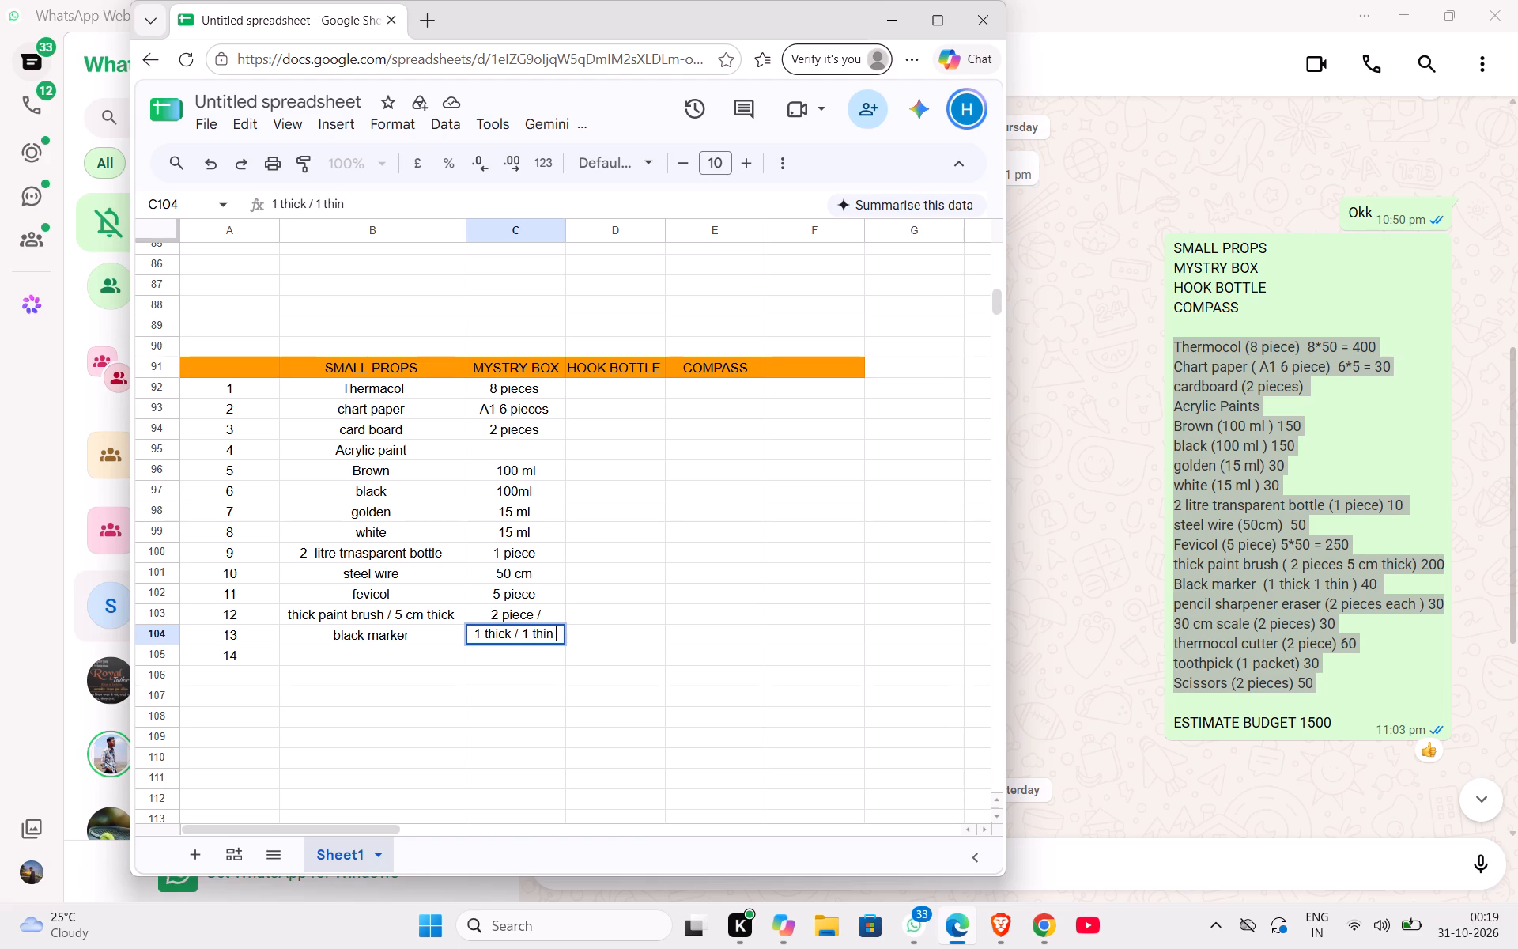
key(Down)
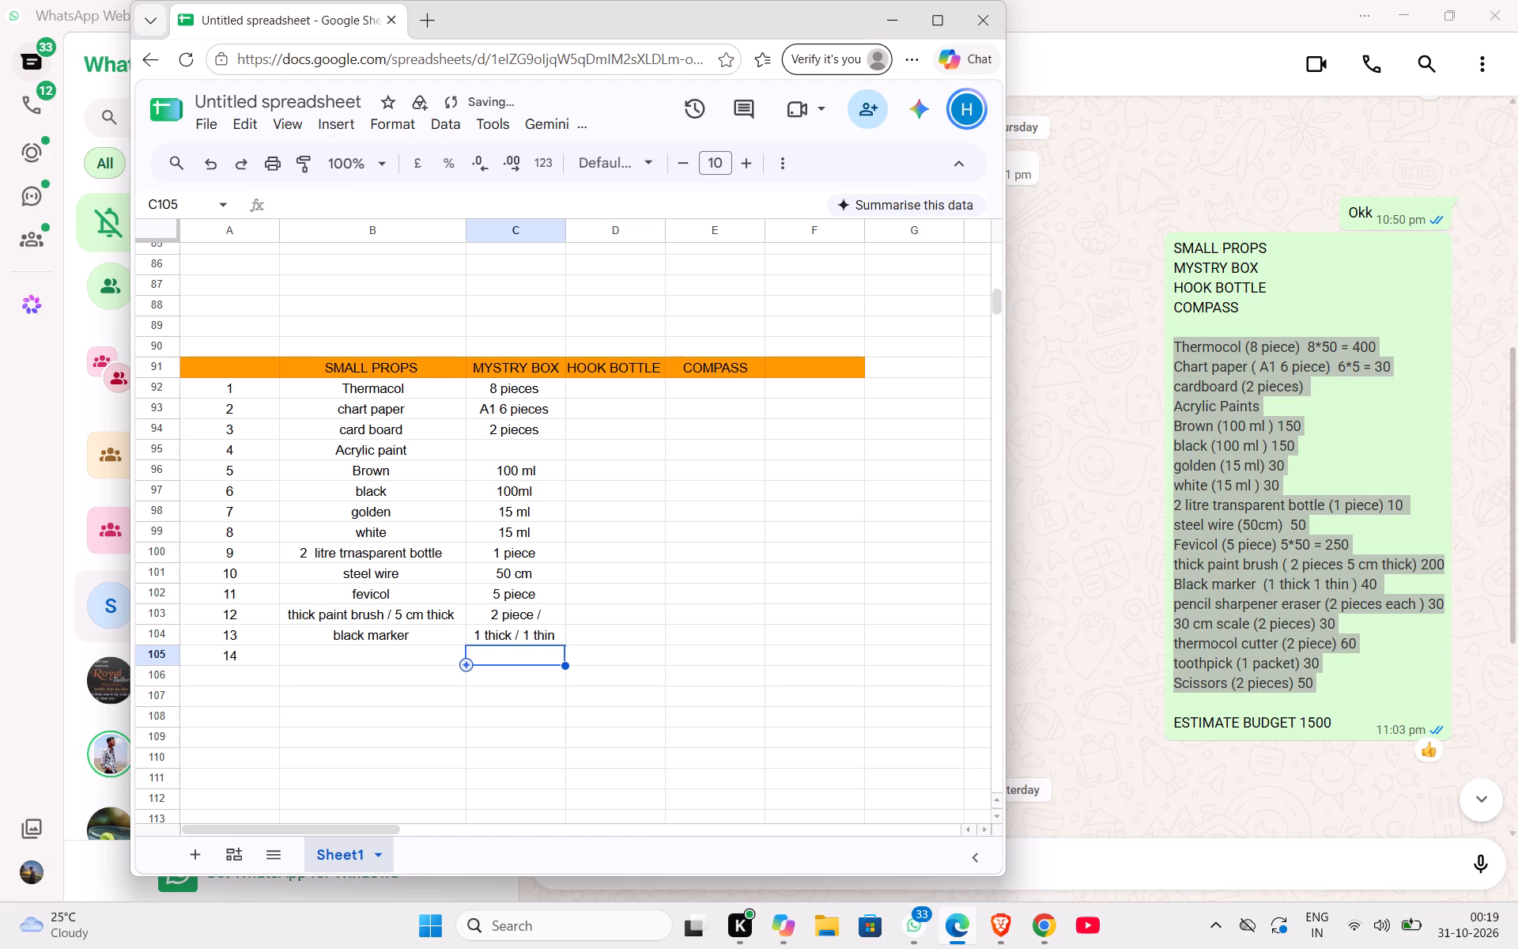
Enter the Thermacol rate calculation "8 x 50" in D92.
key(Up)
key(Up)
key(Up)
key(Up)
key(Up)
key(Up)
key(Up)
key(Up)
key(Up)
key(Up)
key(Up)
key(Up)
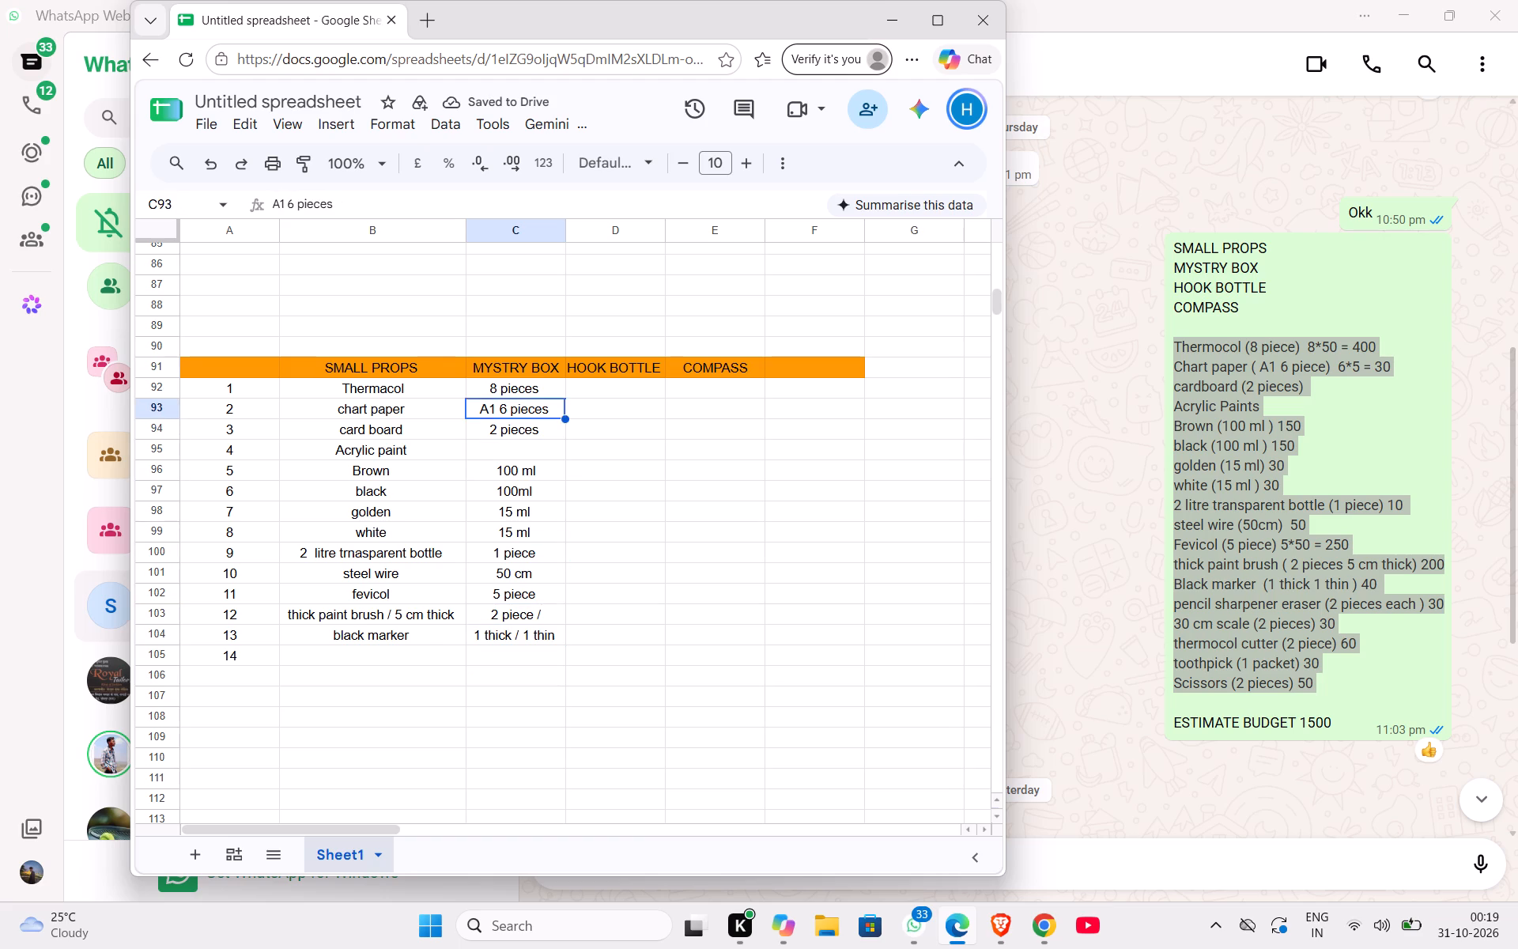
key(Up)
key(Right)
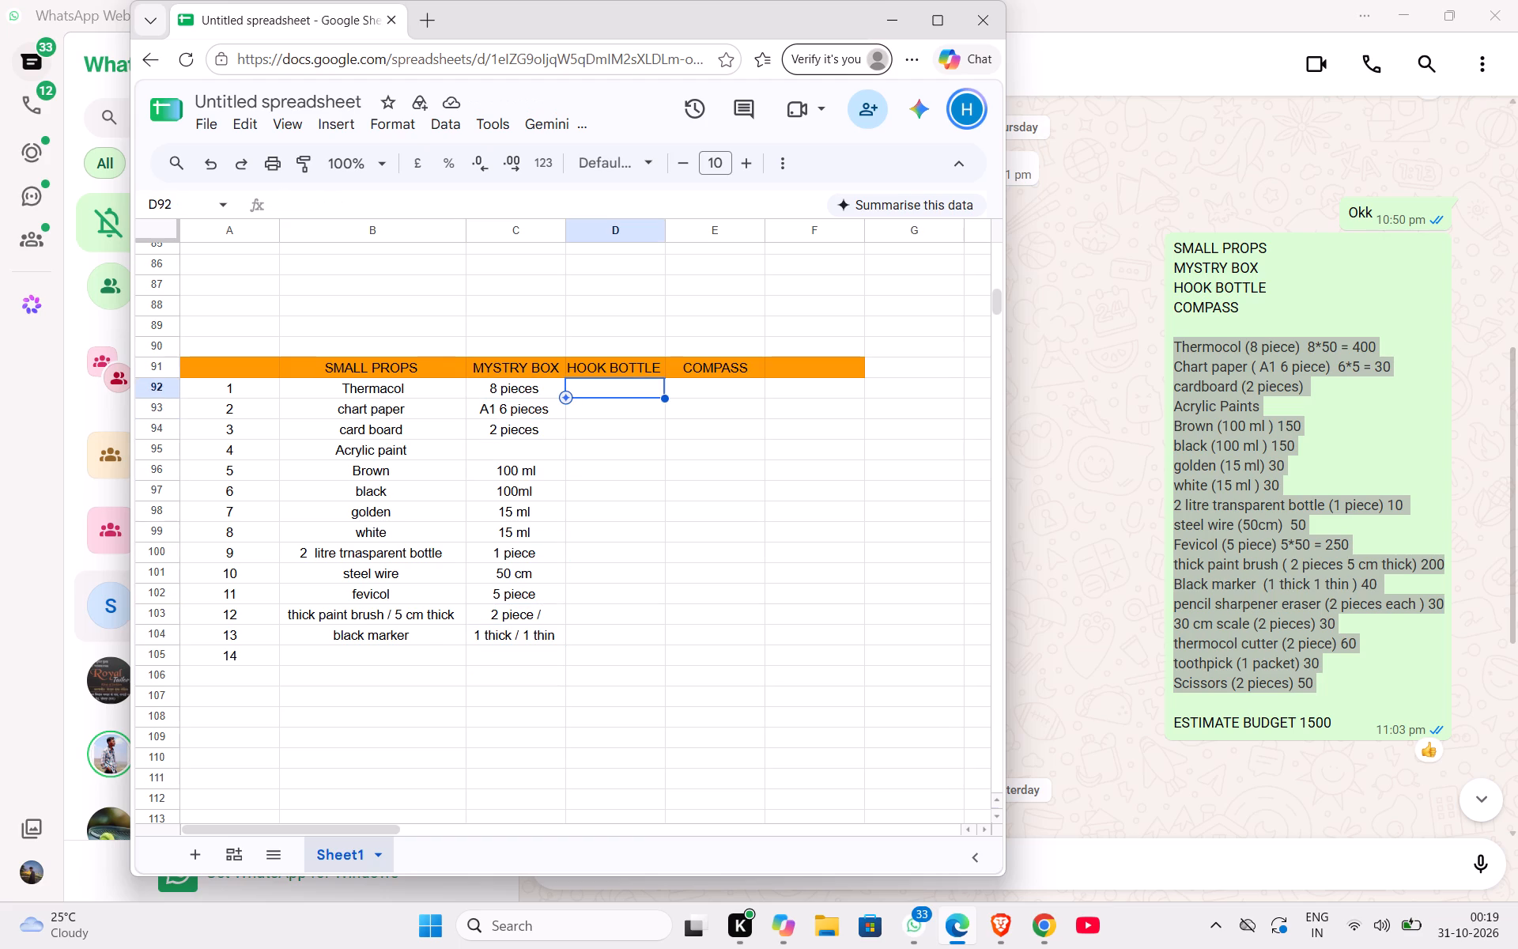
text(8)
key(space)
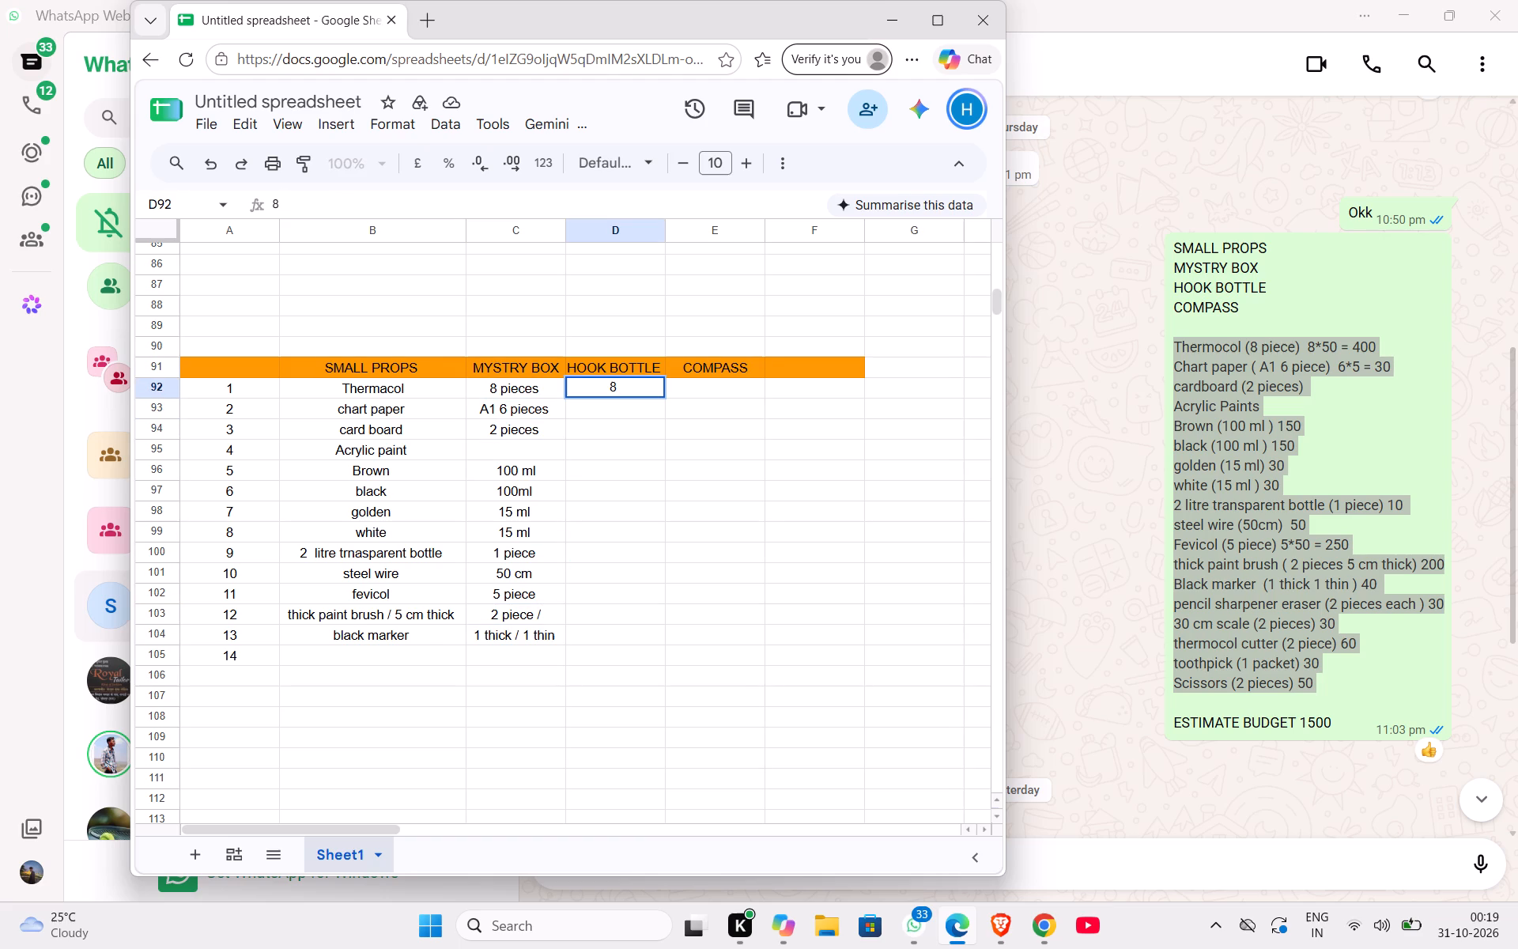
text(x)
key(space)
text(50)
key(space)
key(Right)
Enter 400 as the Thermacol amount in E92.
key(Right)
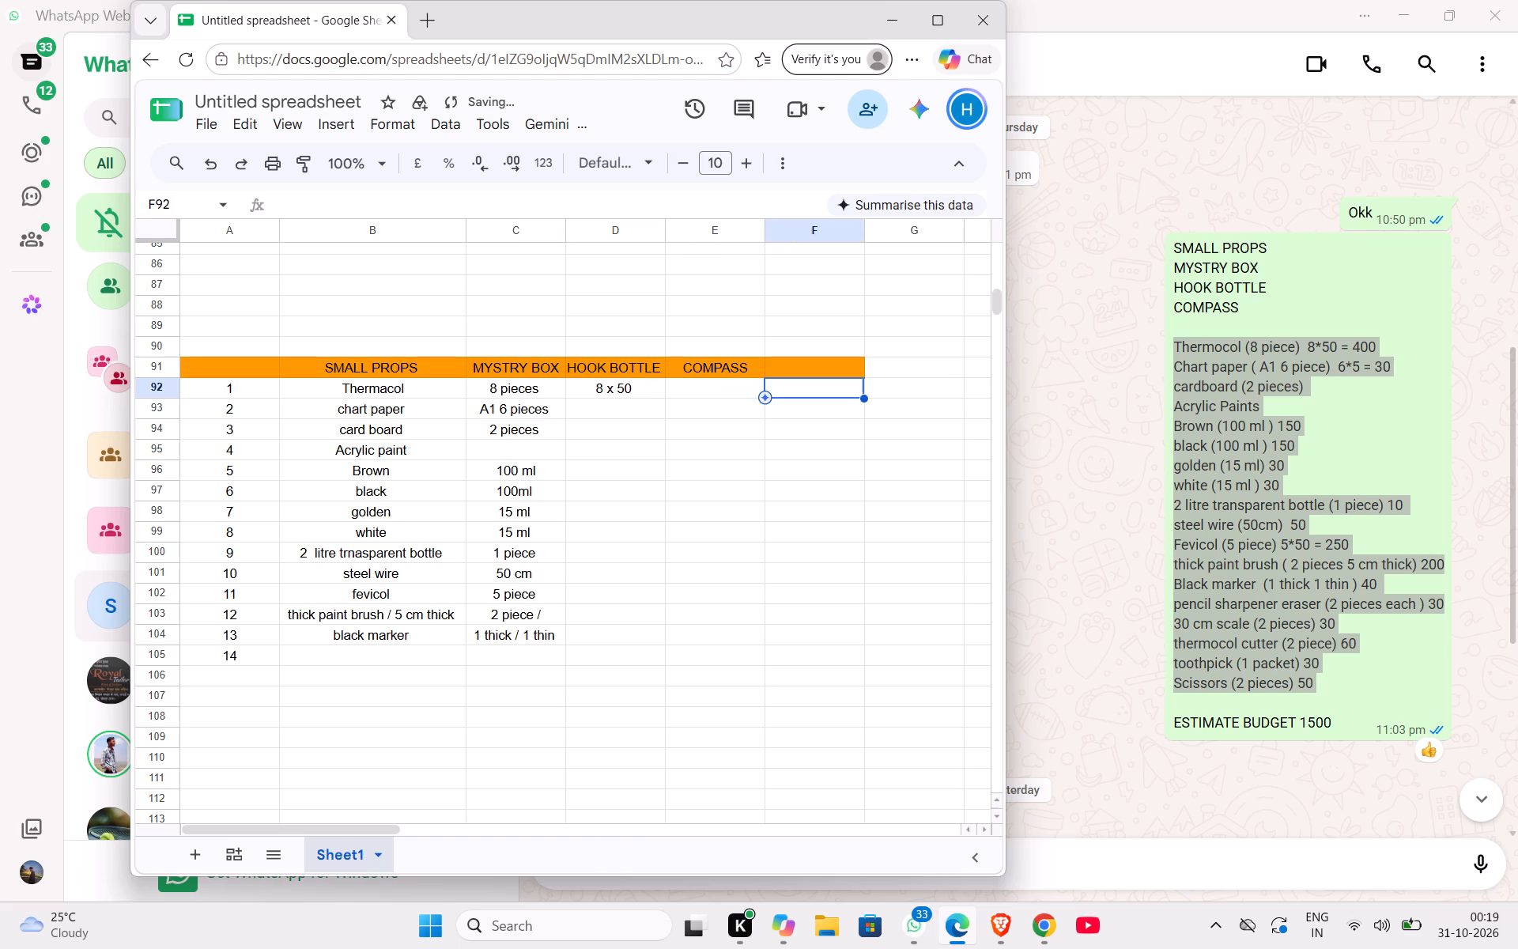
key(Left)
text(4000)
key(BackSpace)
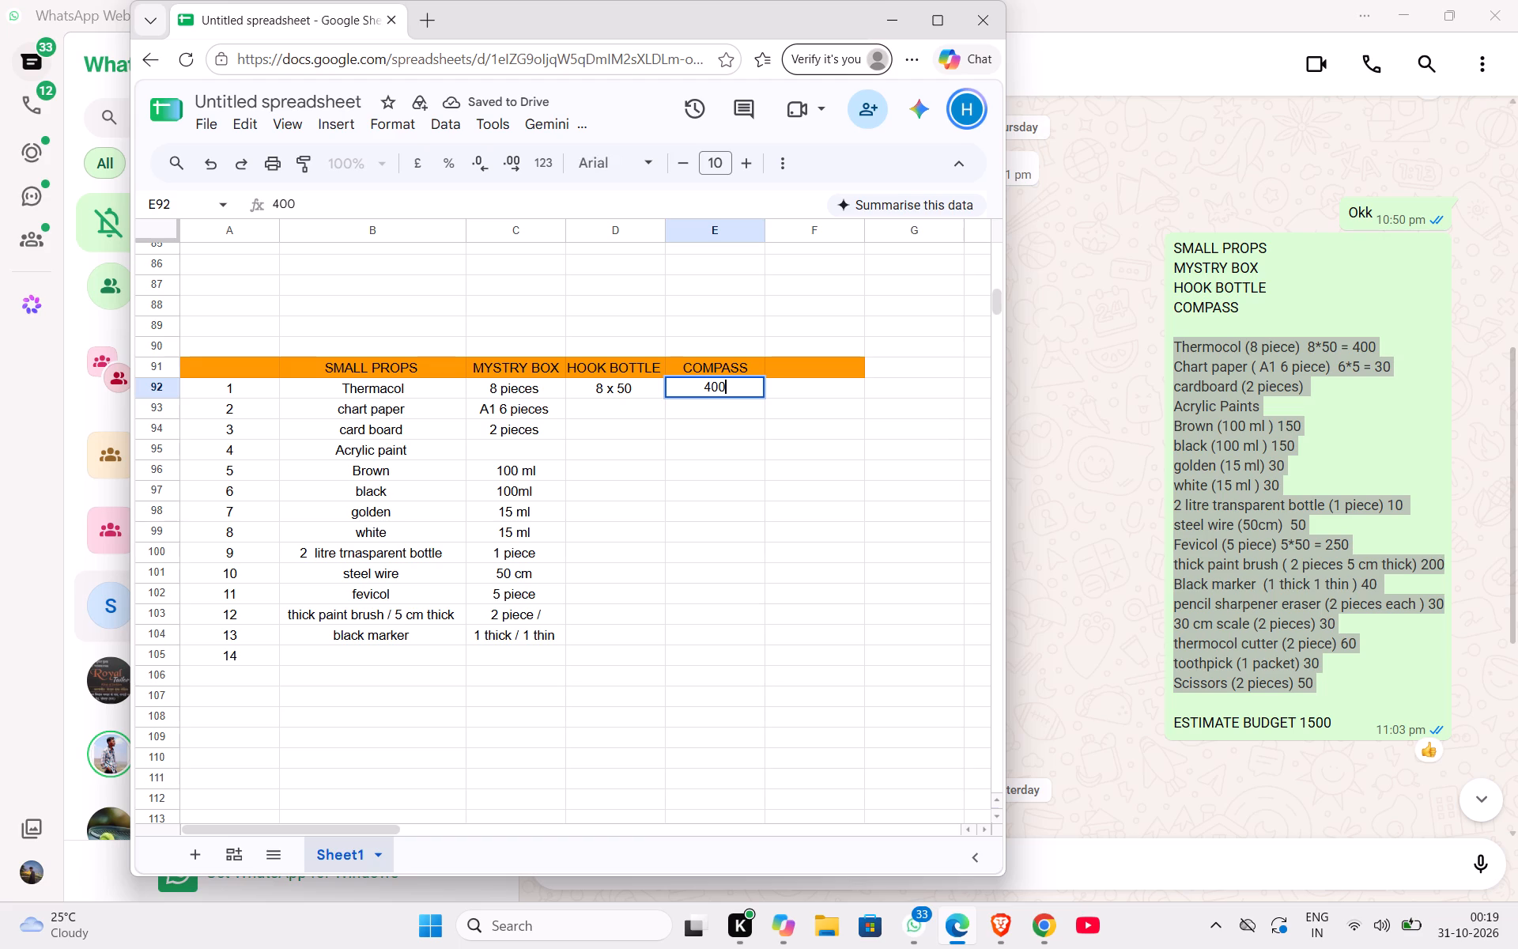
key(Down)
Fill in the chart paper cost with "6 x 5" in D93 and 30 in E93.
key(Left)
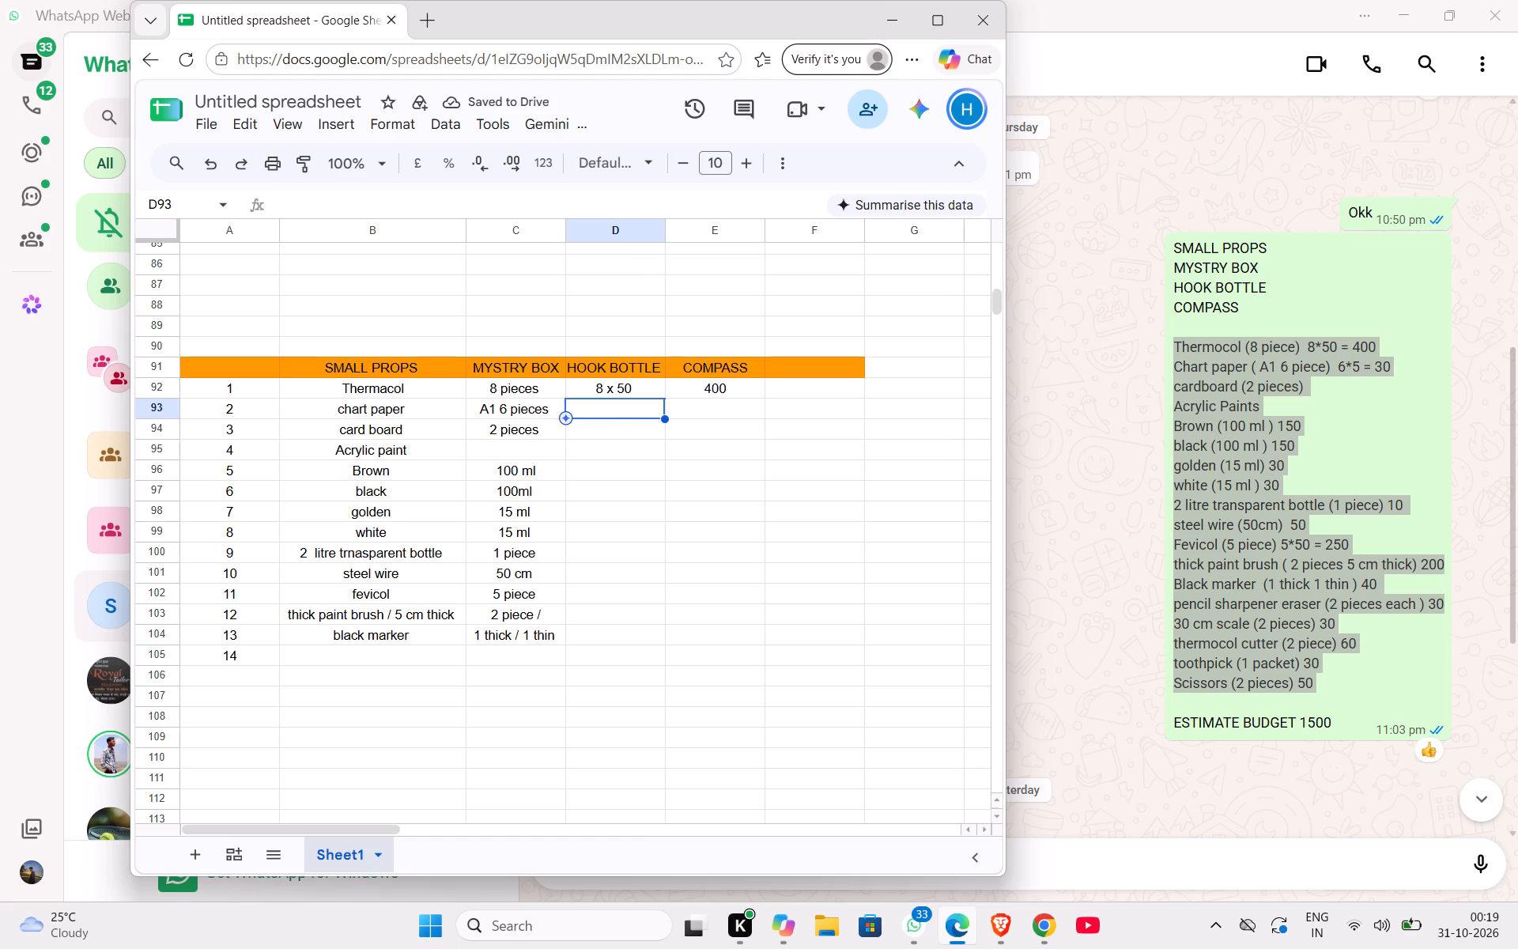
text(6)
key(space)
text(x 5)
key(Right)
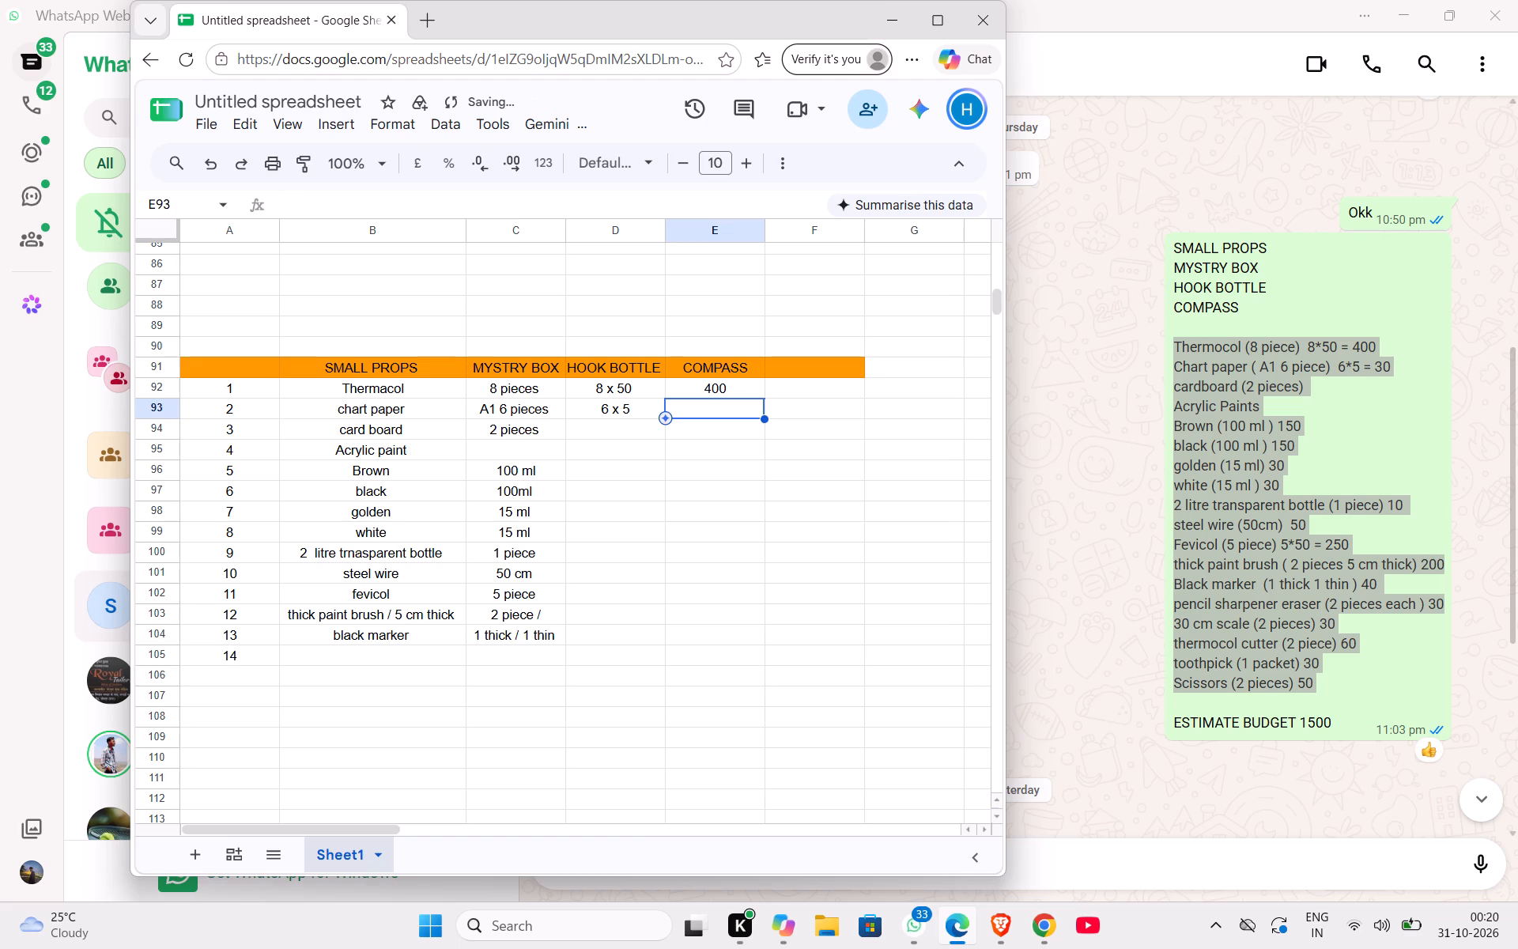
text(30)
key(Down)
Fill in the card board cost with "2 x 5" in D94 and 10 in E94.
key(Left)
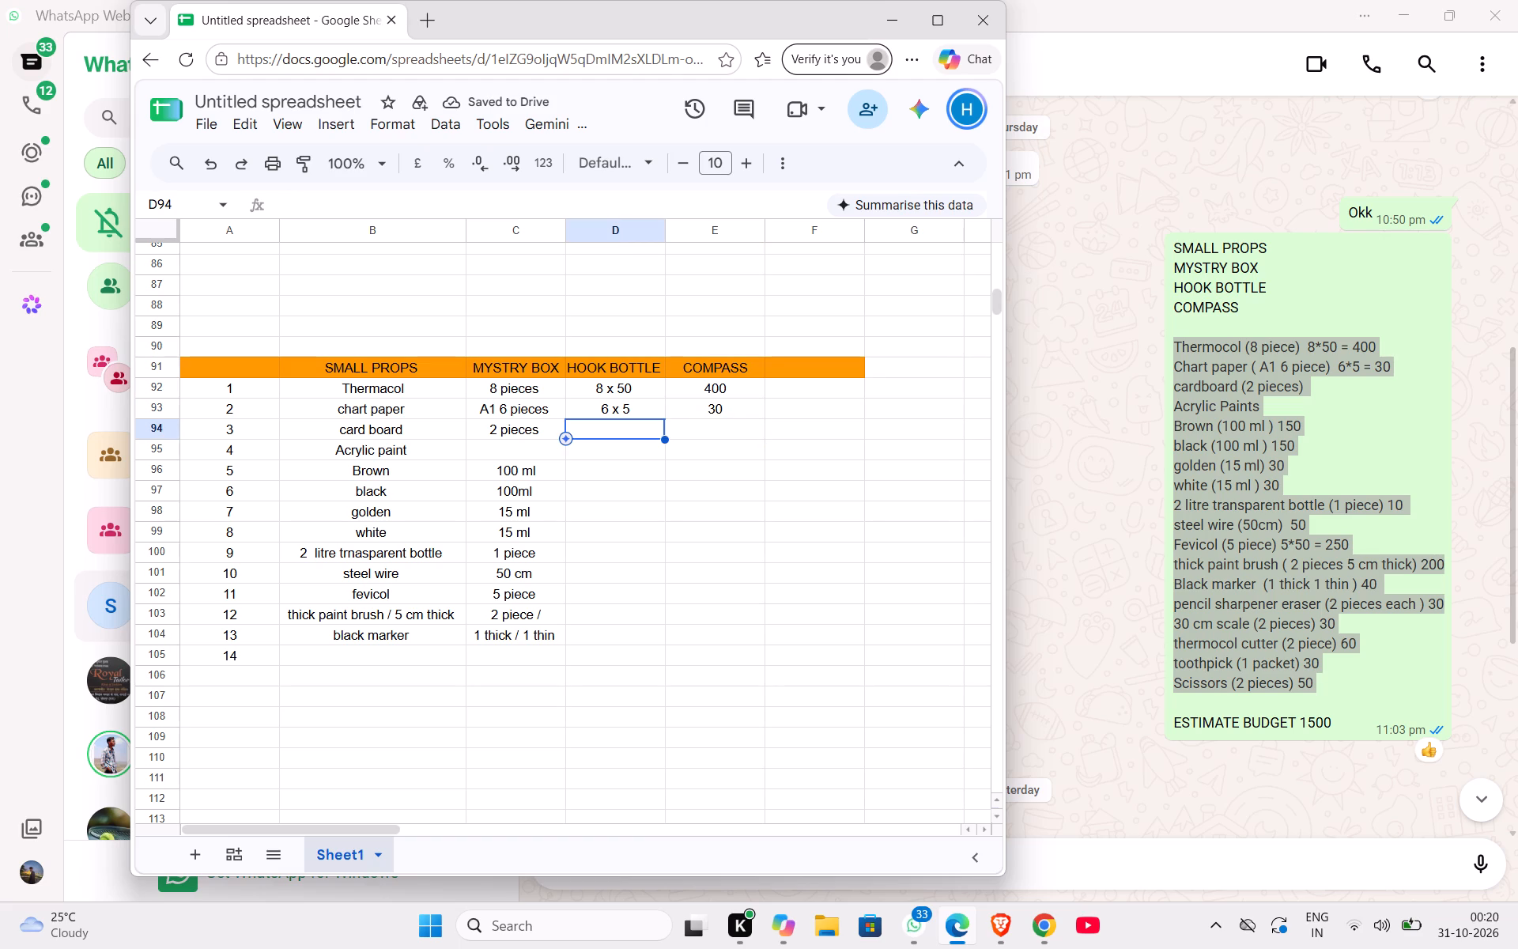
text(2)
key(space)
text(x 5)
key(Right)
text(10)
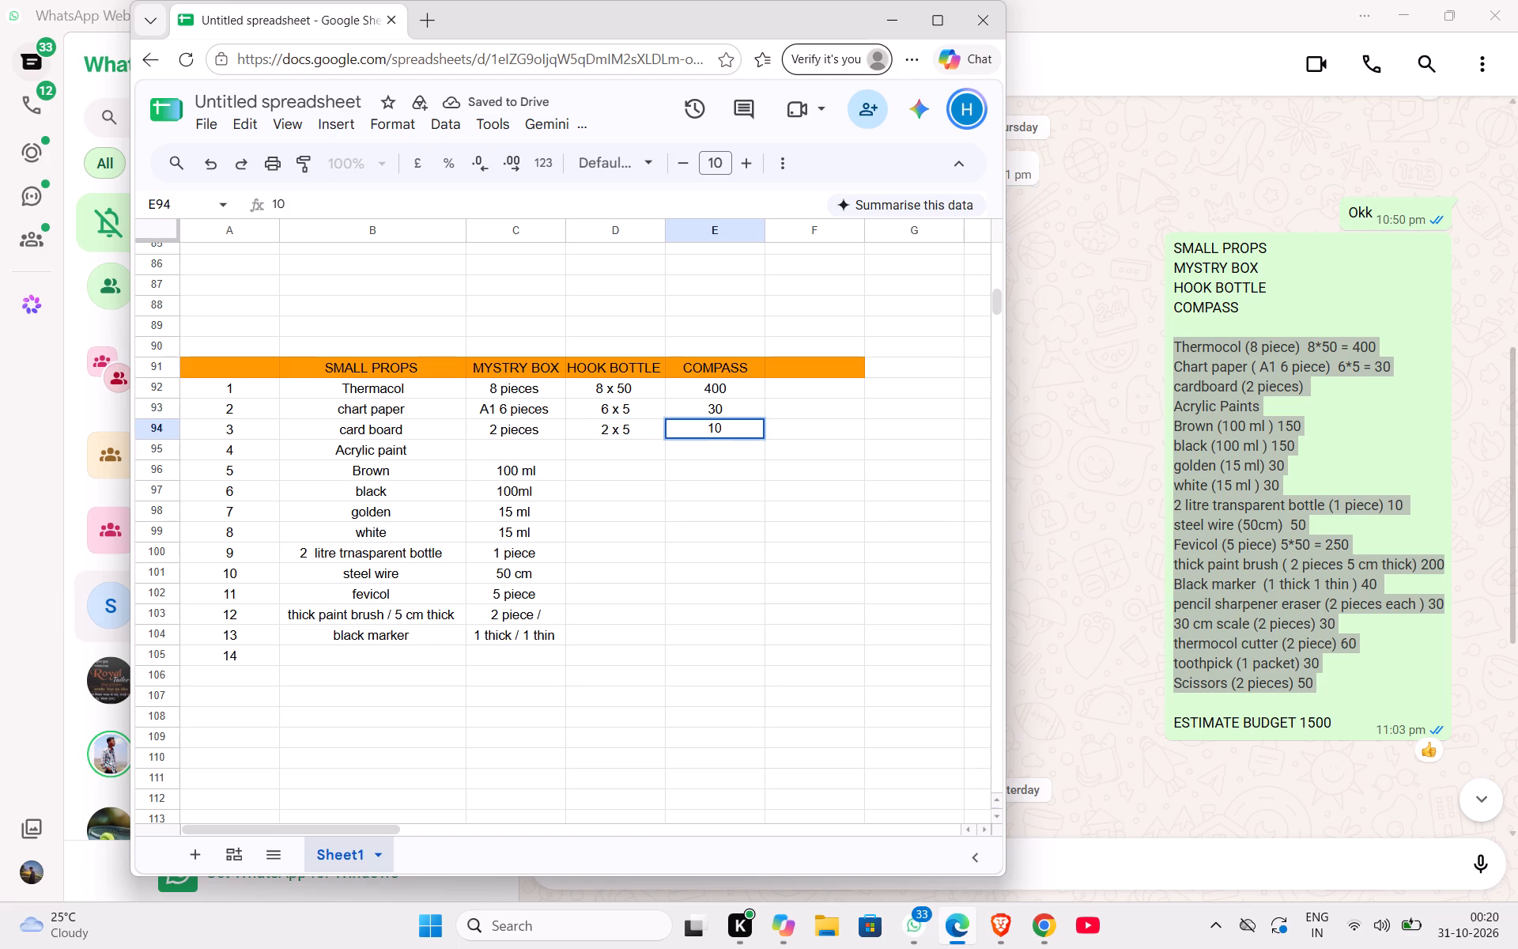
key(Down)
Enter "1 x 150" as the Brown paint rate calculation in D96, leaving the Acrylic paint row blank.
key(Left)
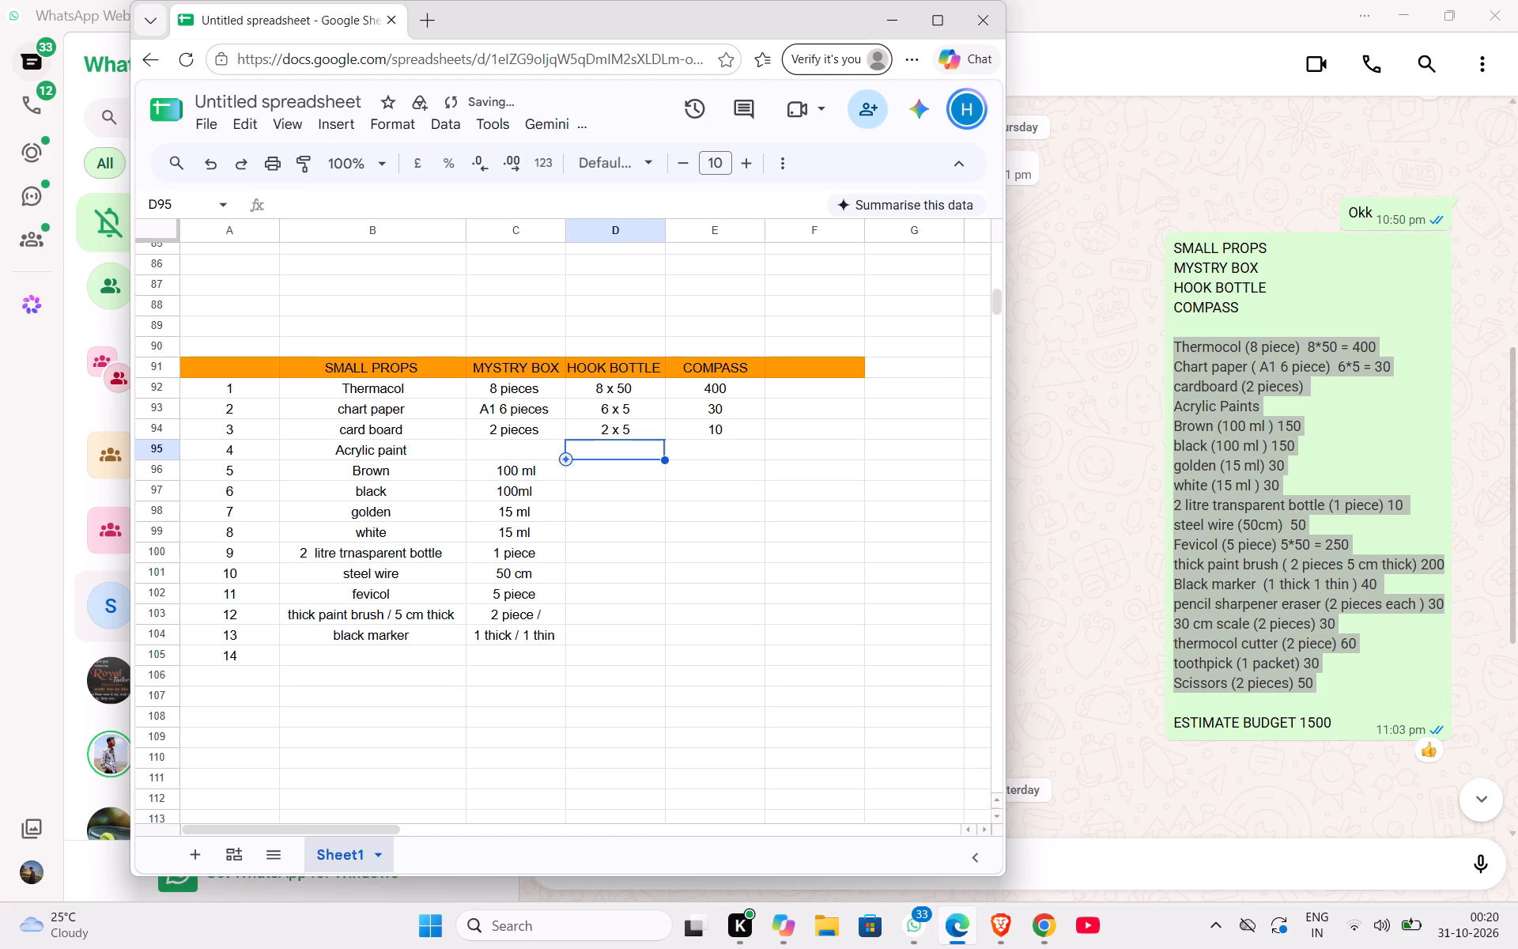
key(Down)
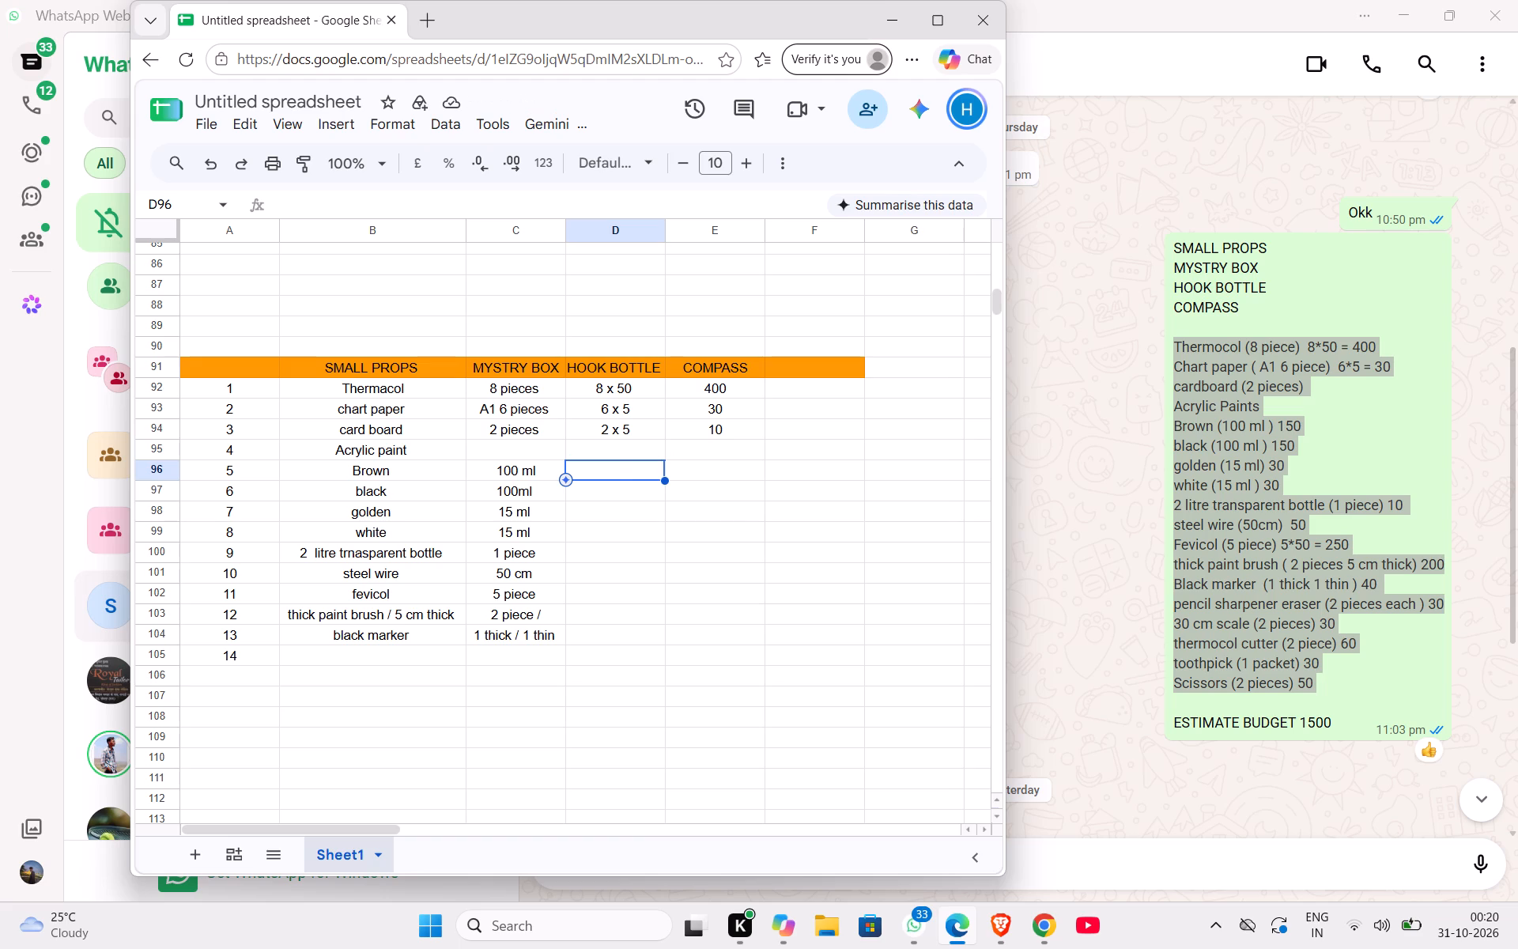
text(1)
key(space)
text(x 1)
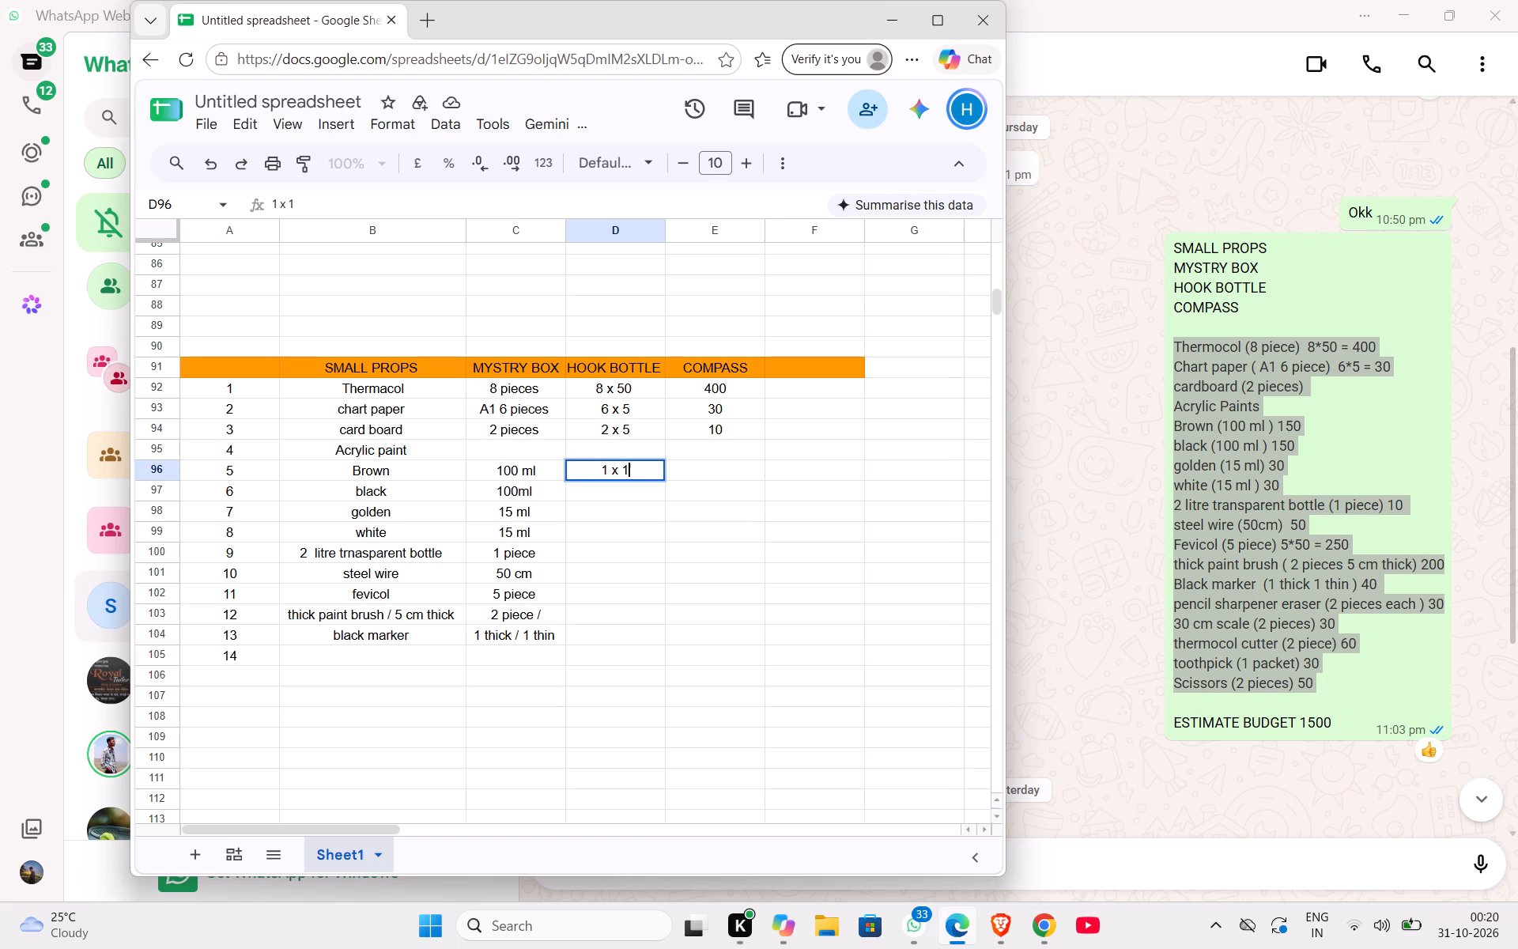
text(50)
key(space)
key(Down)
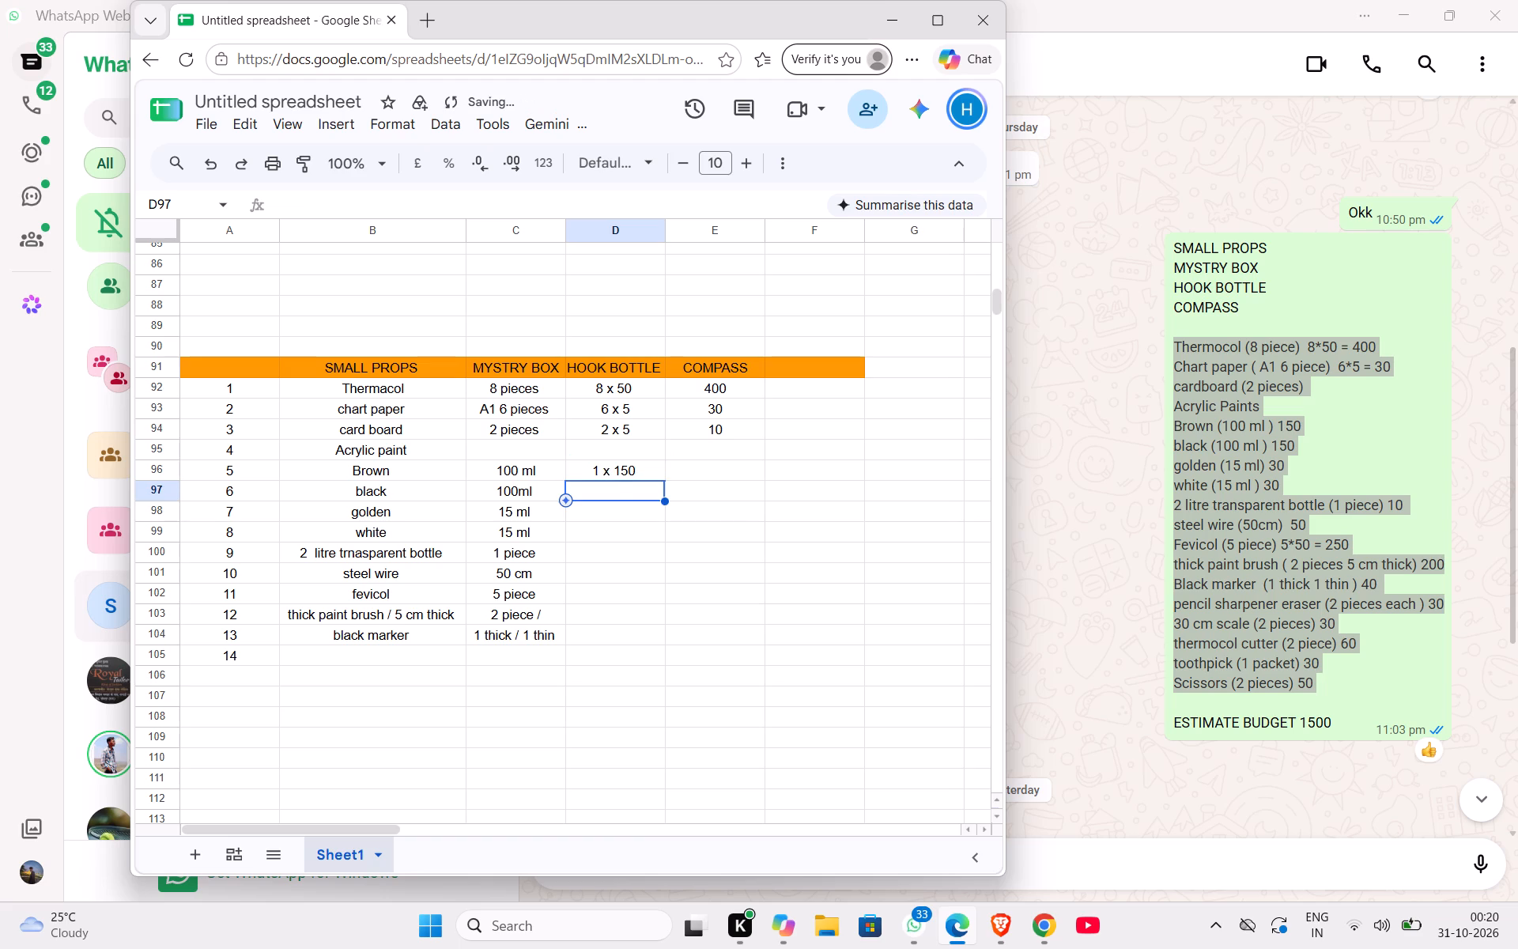
Enter "1 x 150" as the black paint rate calculation in D97.
text(1 x 150)
key(space)
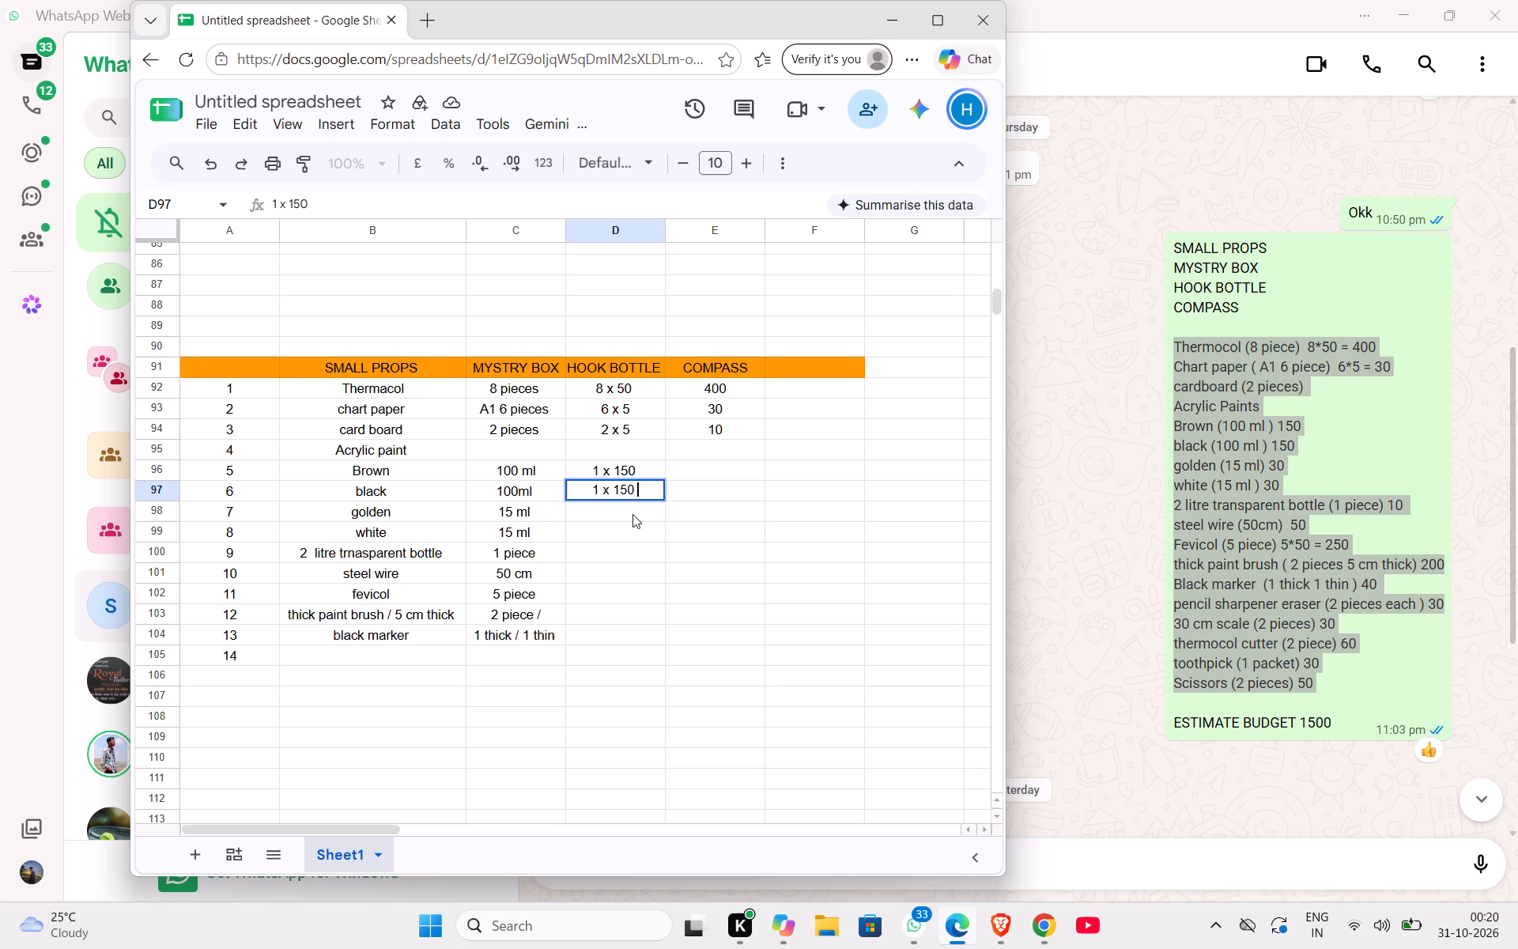
scroll(305, 445, up, 4)
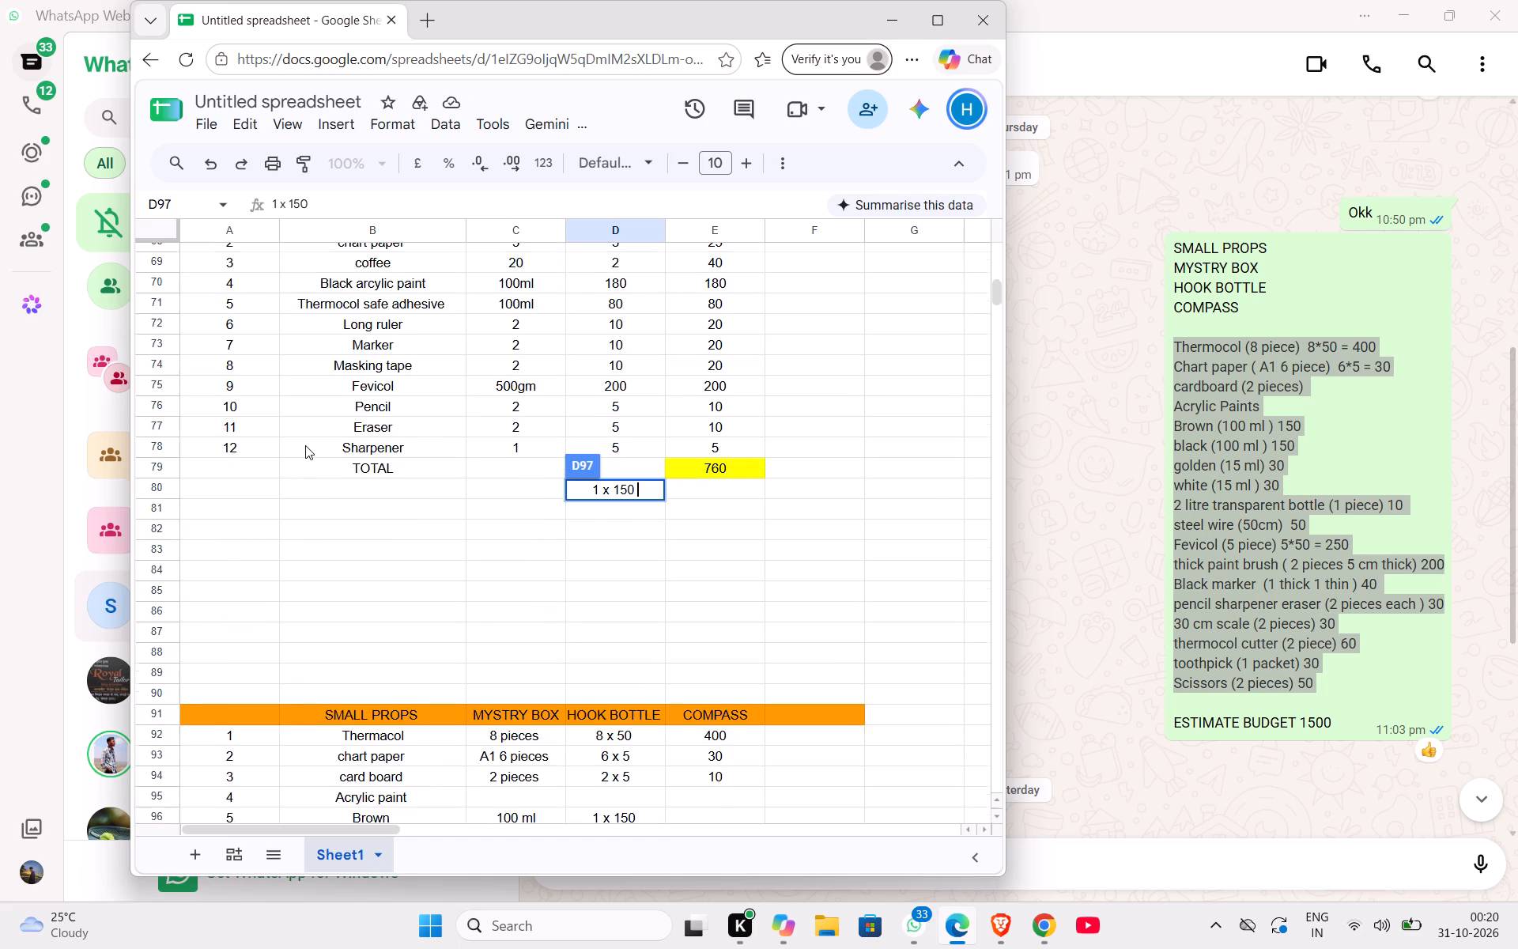
scroll(305, 445, down, 1)
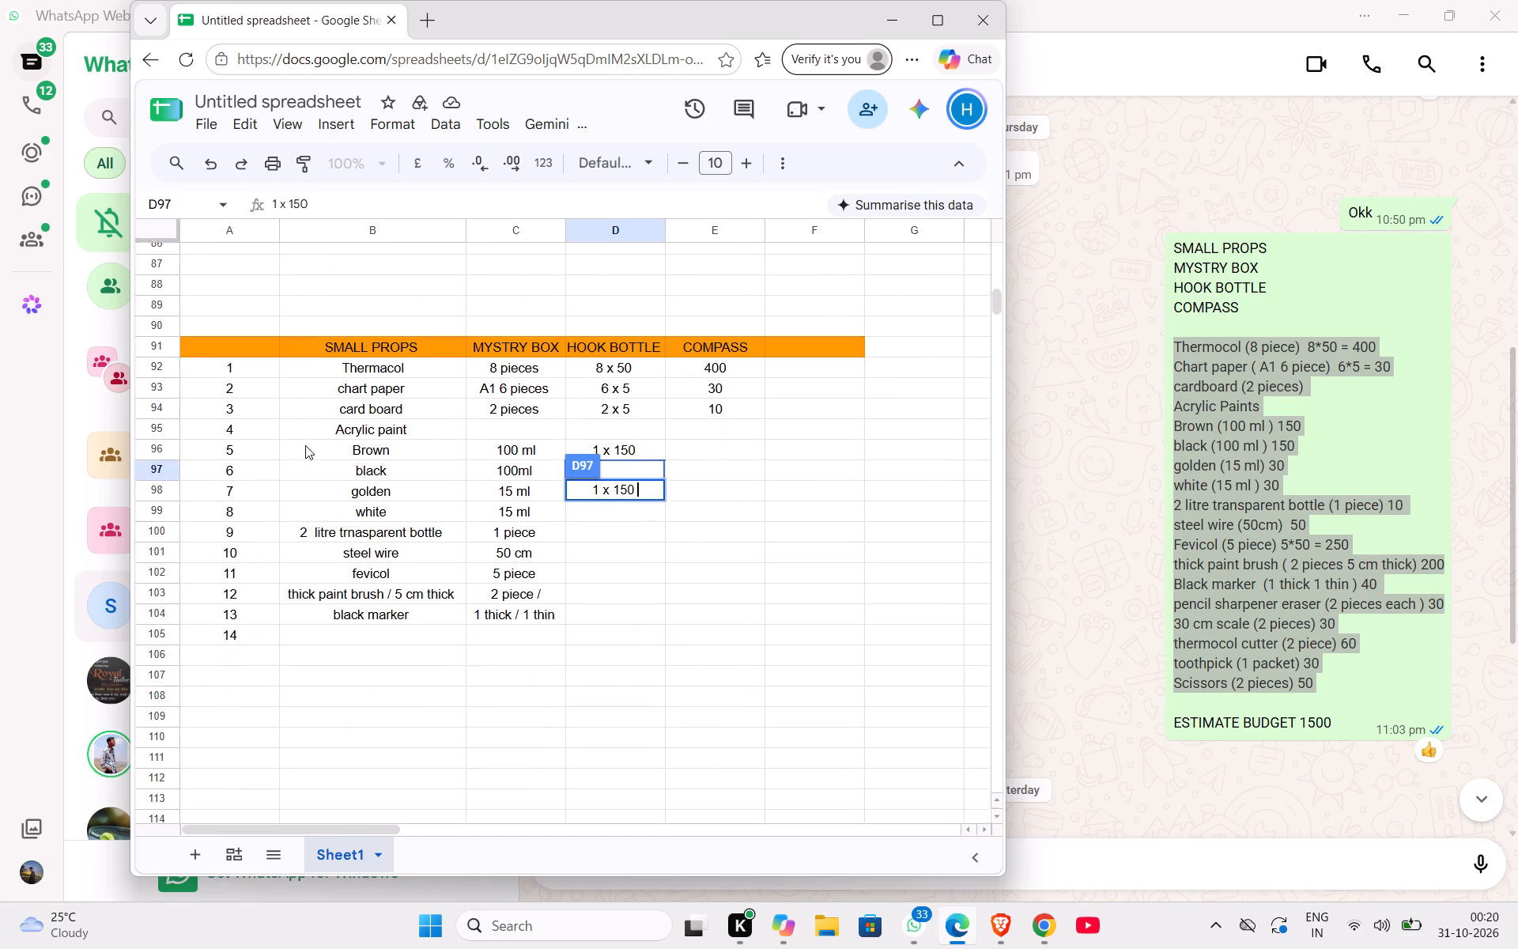
scroll(317, 525, up, 1)
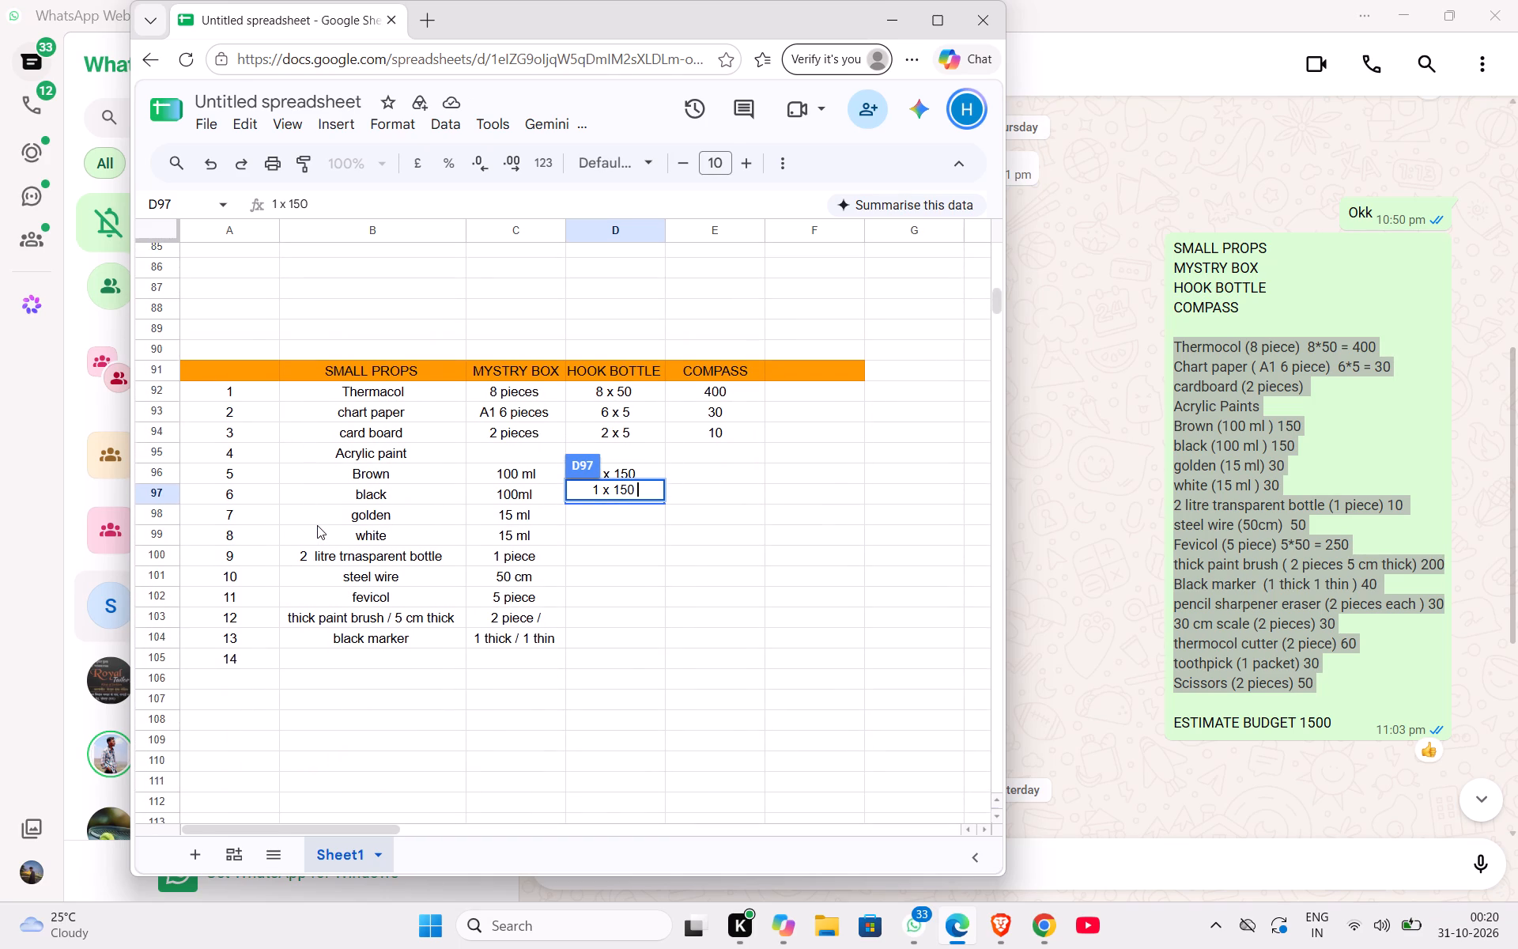
key(space)
key(Return)
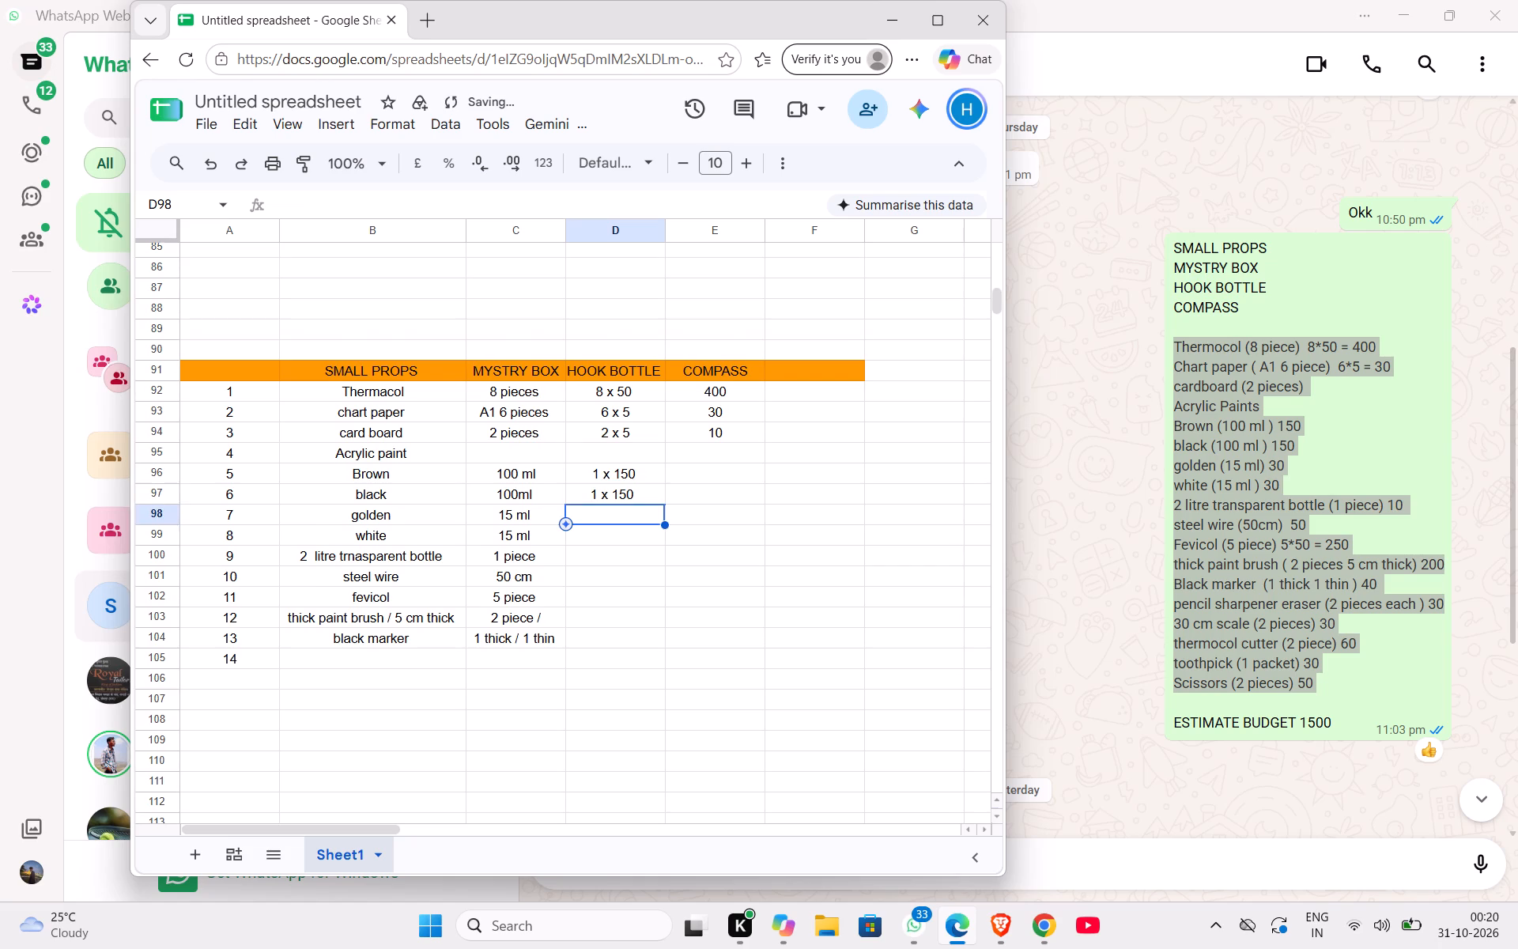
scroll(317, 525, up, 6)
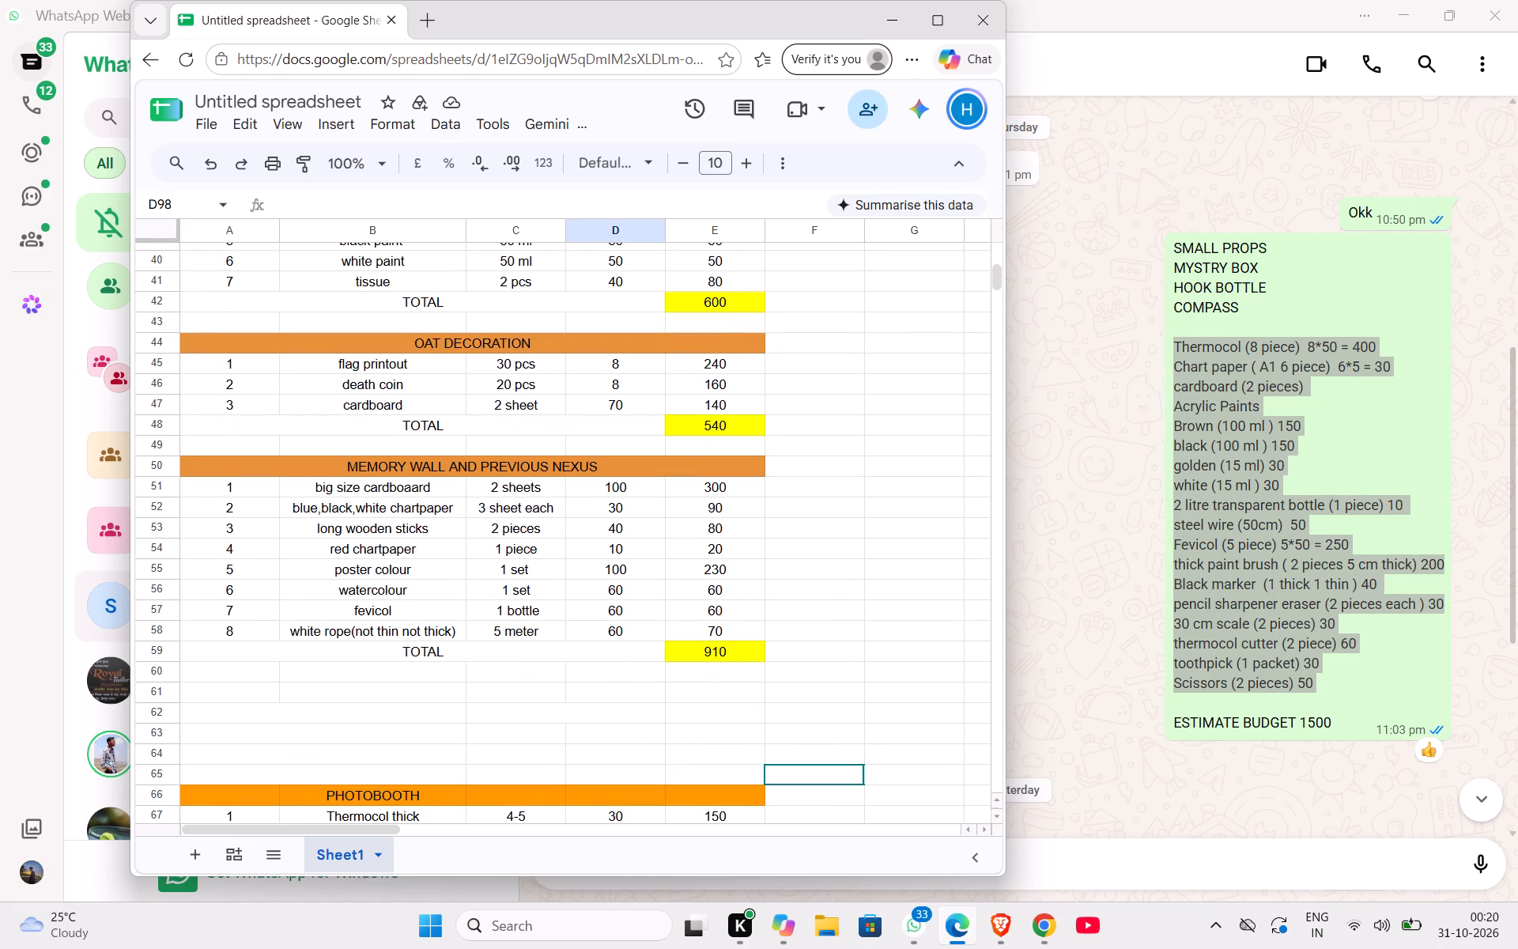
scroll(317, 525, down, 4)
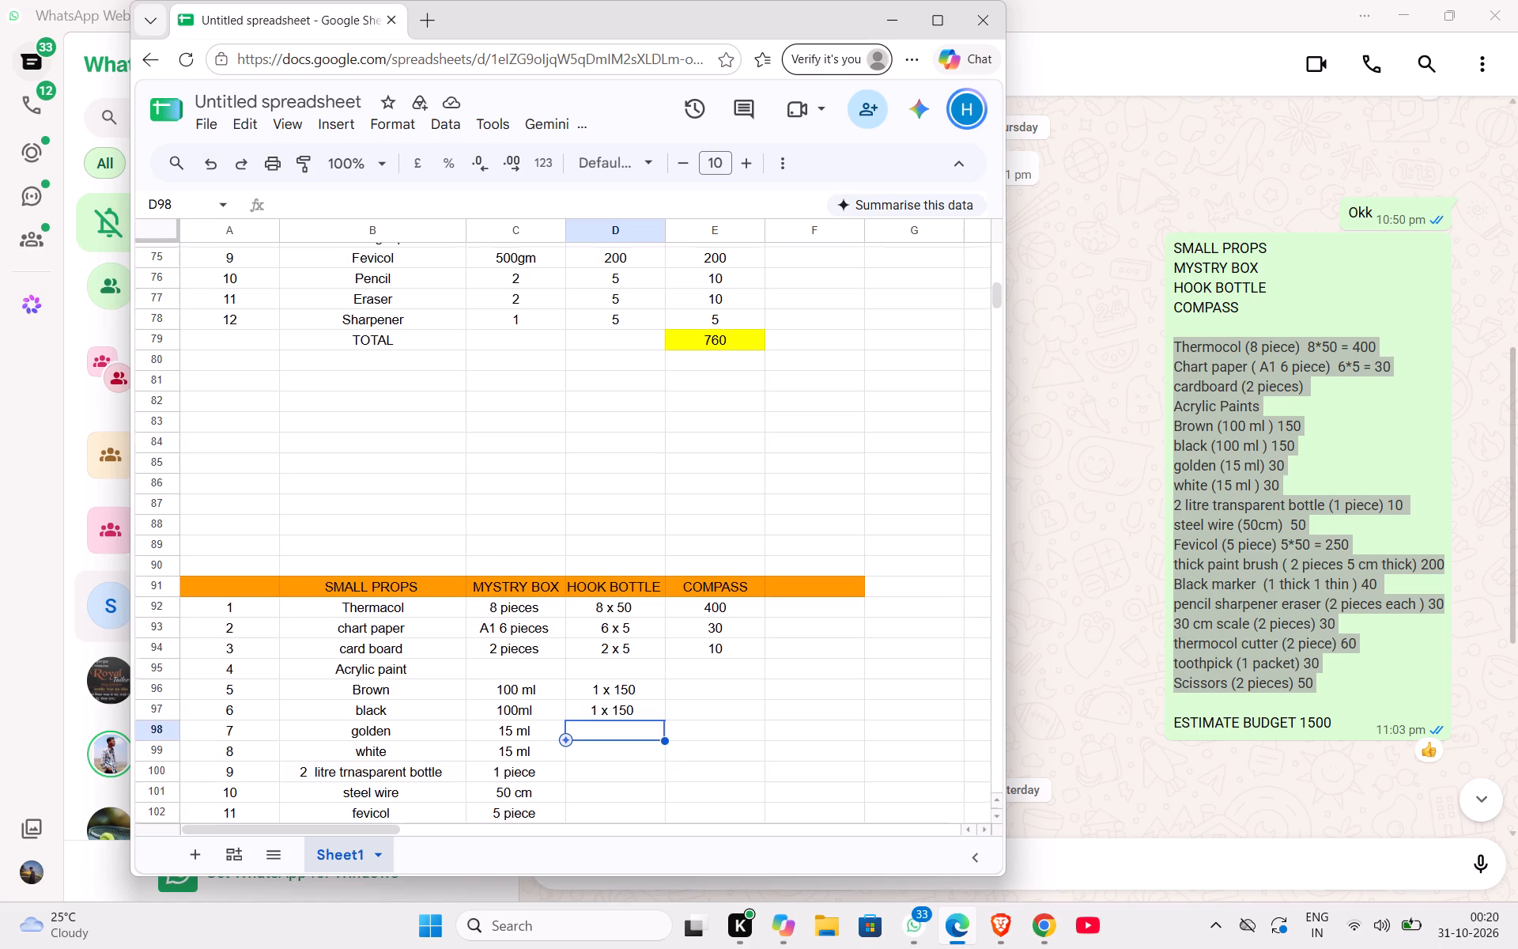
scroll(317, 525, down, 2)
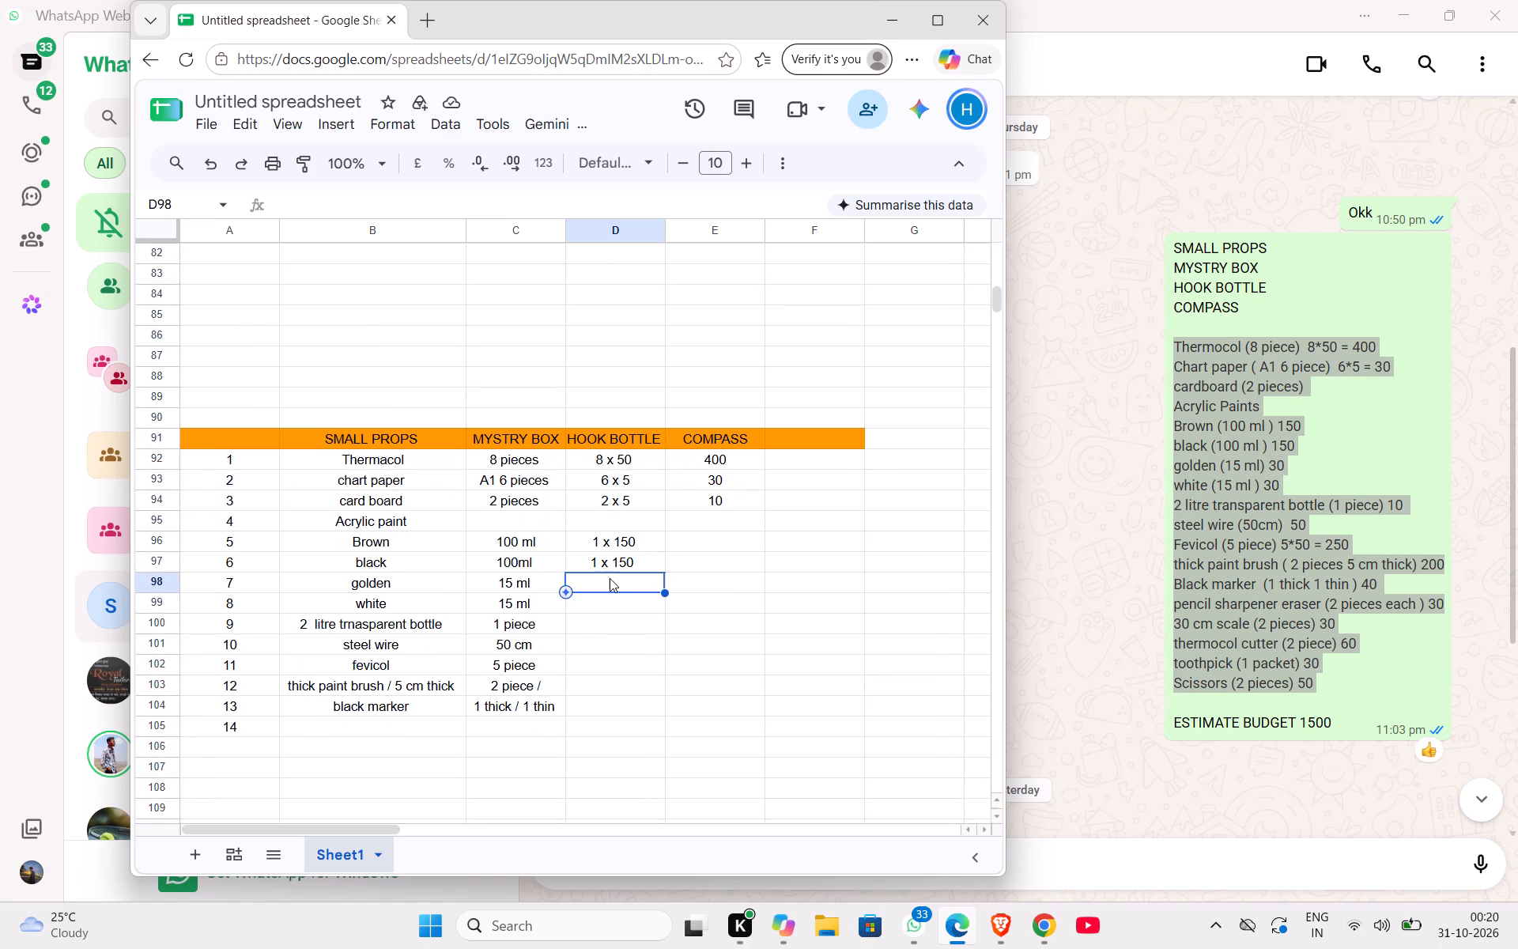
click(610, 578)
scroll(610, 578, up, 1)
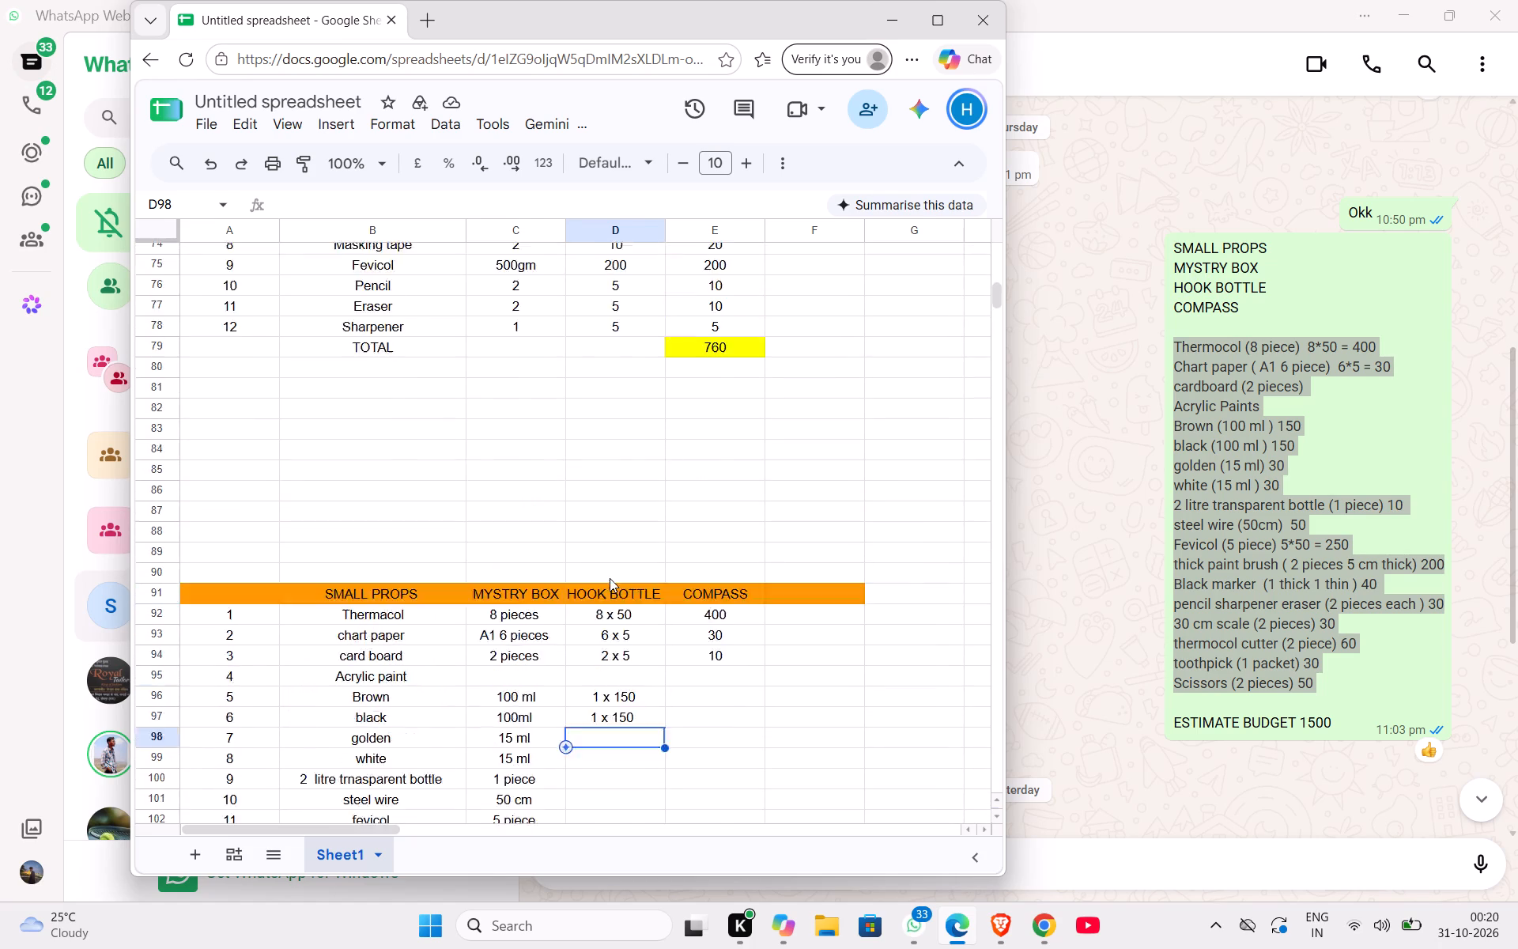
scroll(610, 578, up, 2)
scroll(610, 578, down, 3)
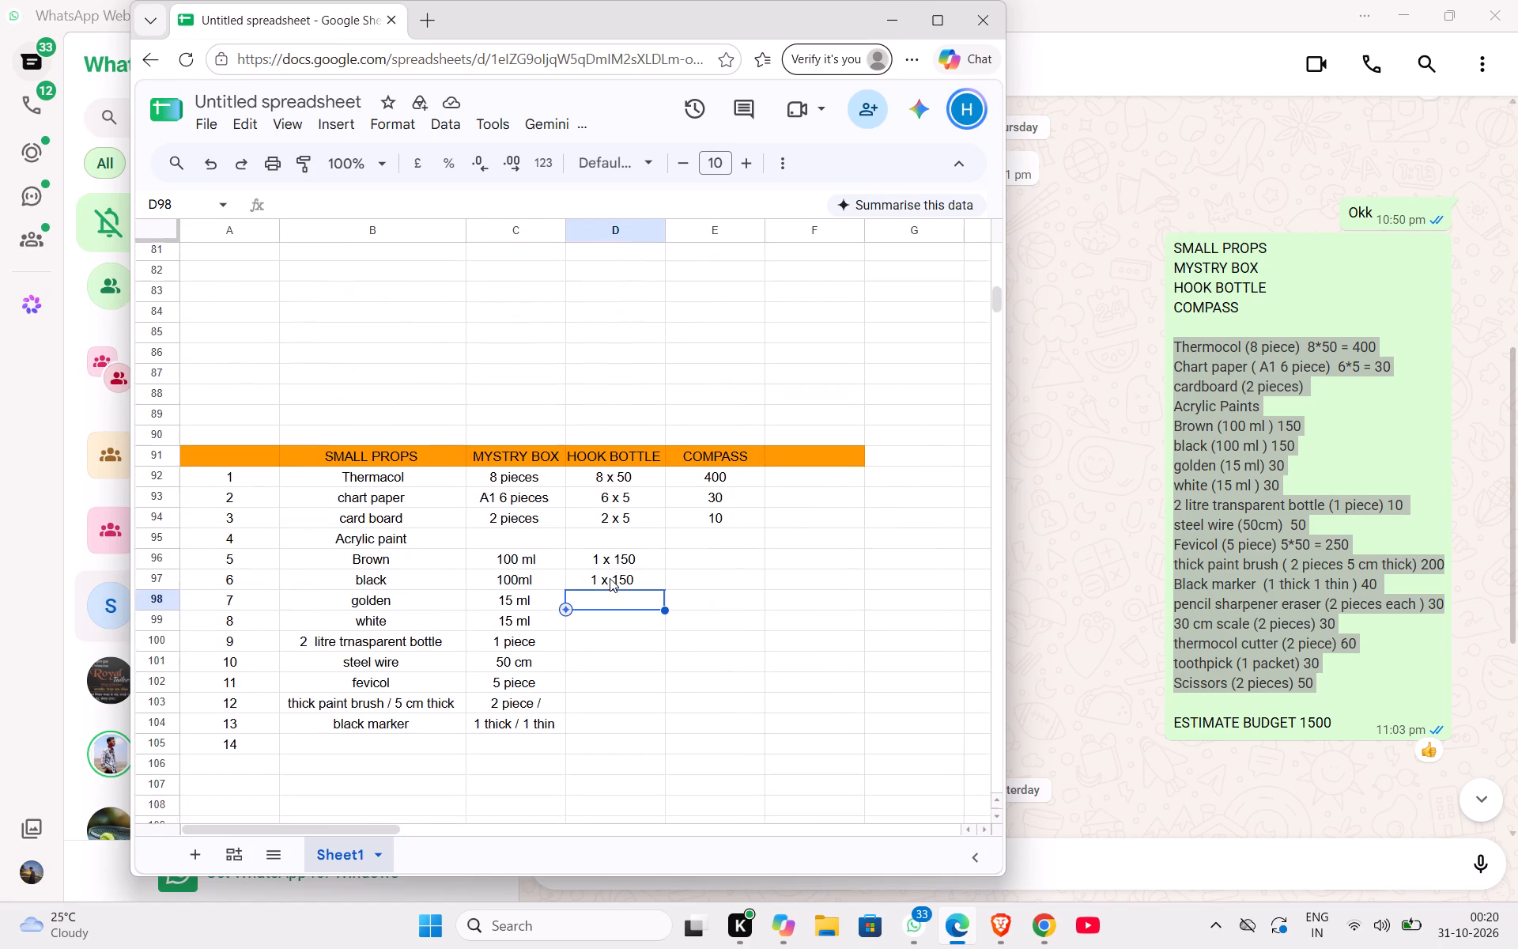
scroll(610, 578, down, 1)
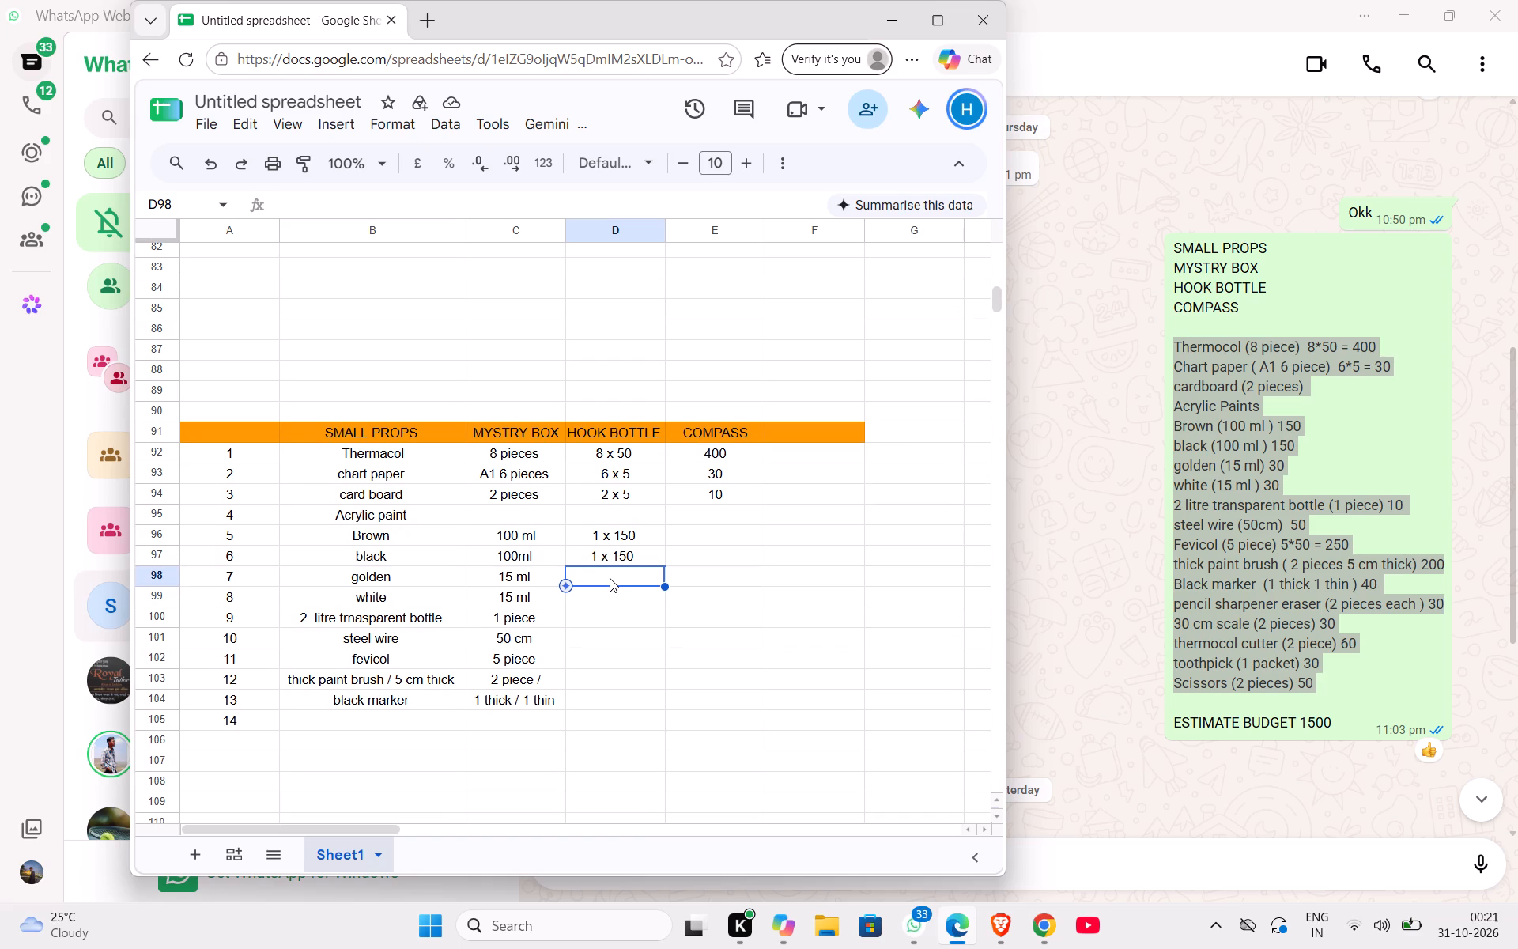
Enter "1 x 30" as the rate calculation for the golden paint in D98 and the white paint in D99.
text(1 x)
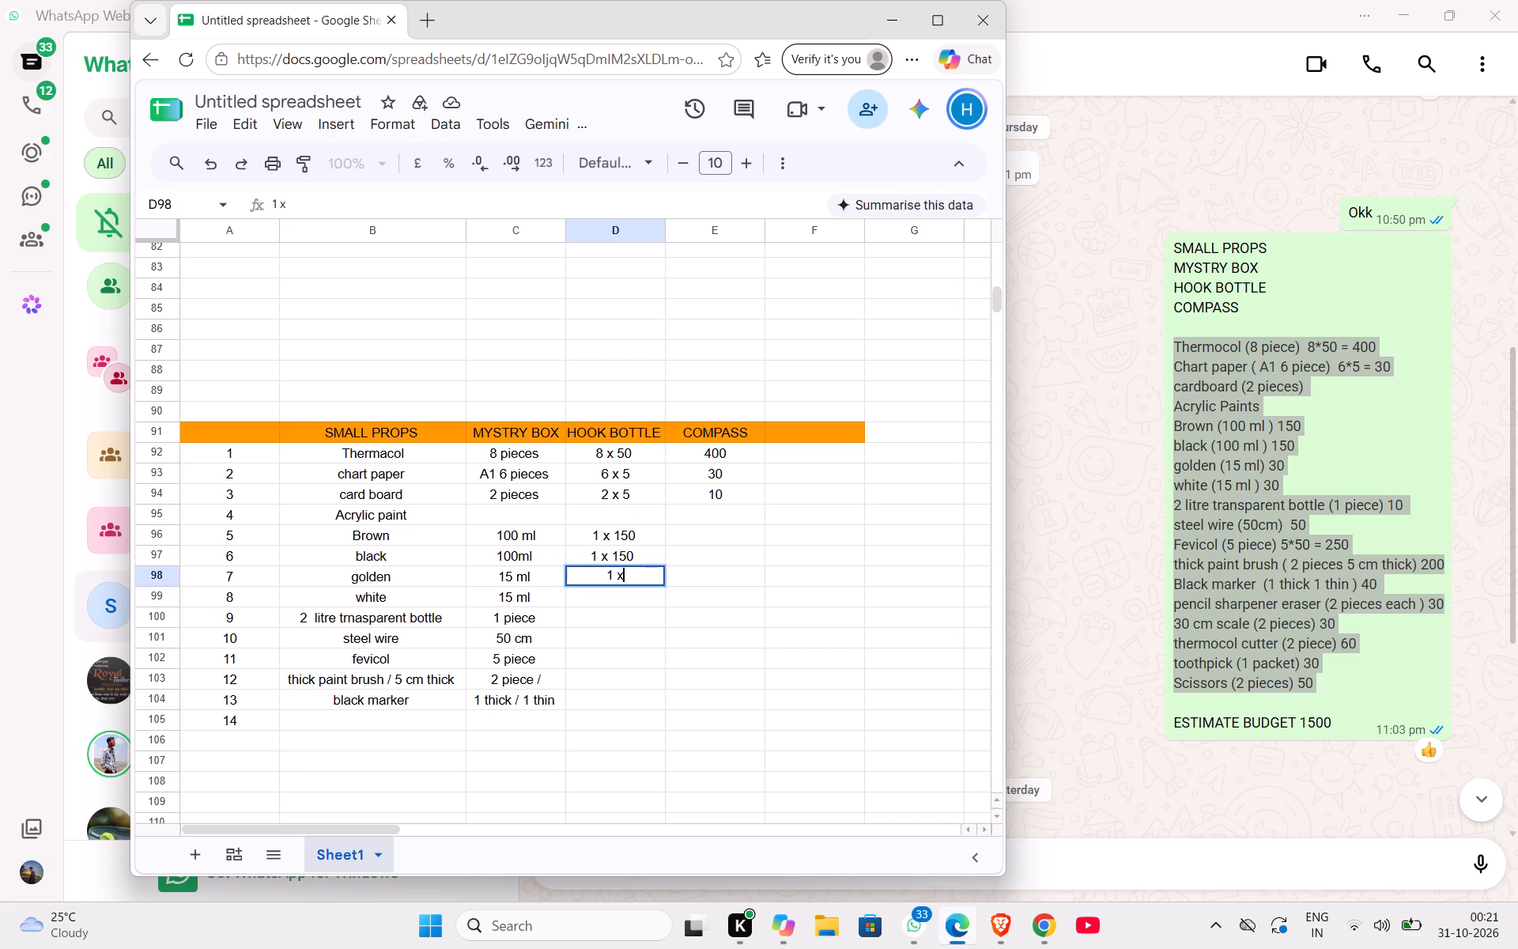
key(space)
text(30)
key(space)
key(Return)
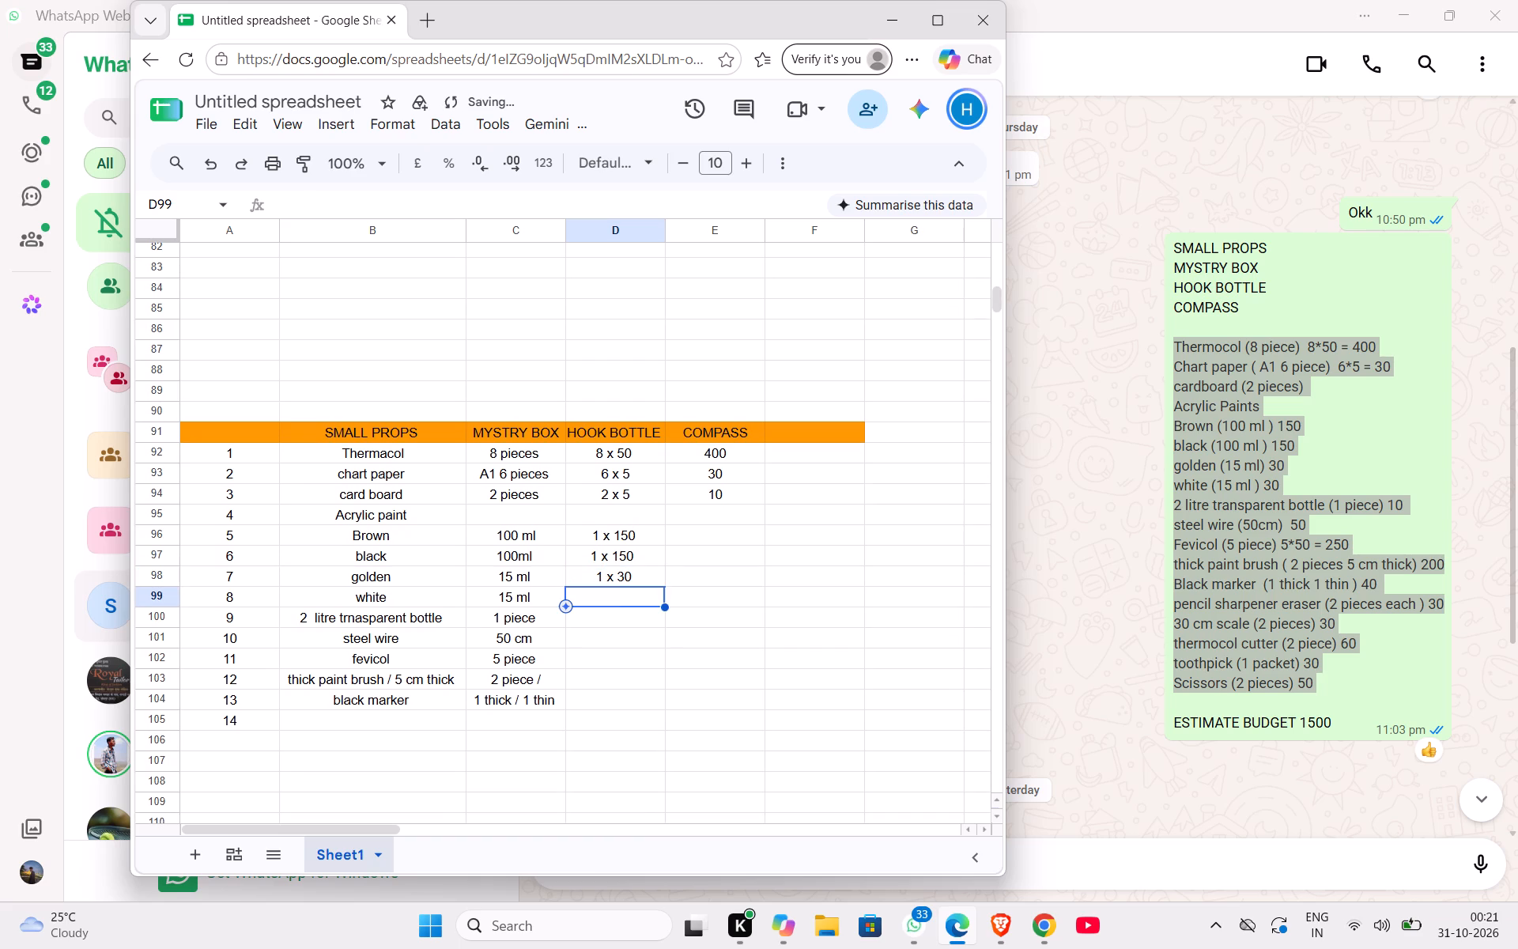
text(1x)
key(space)
key(BackSpace)
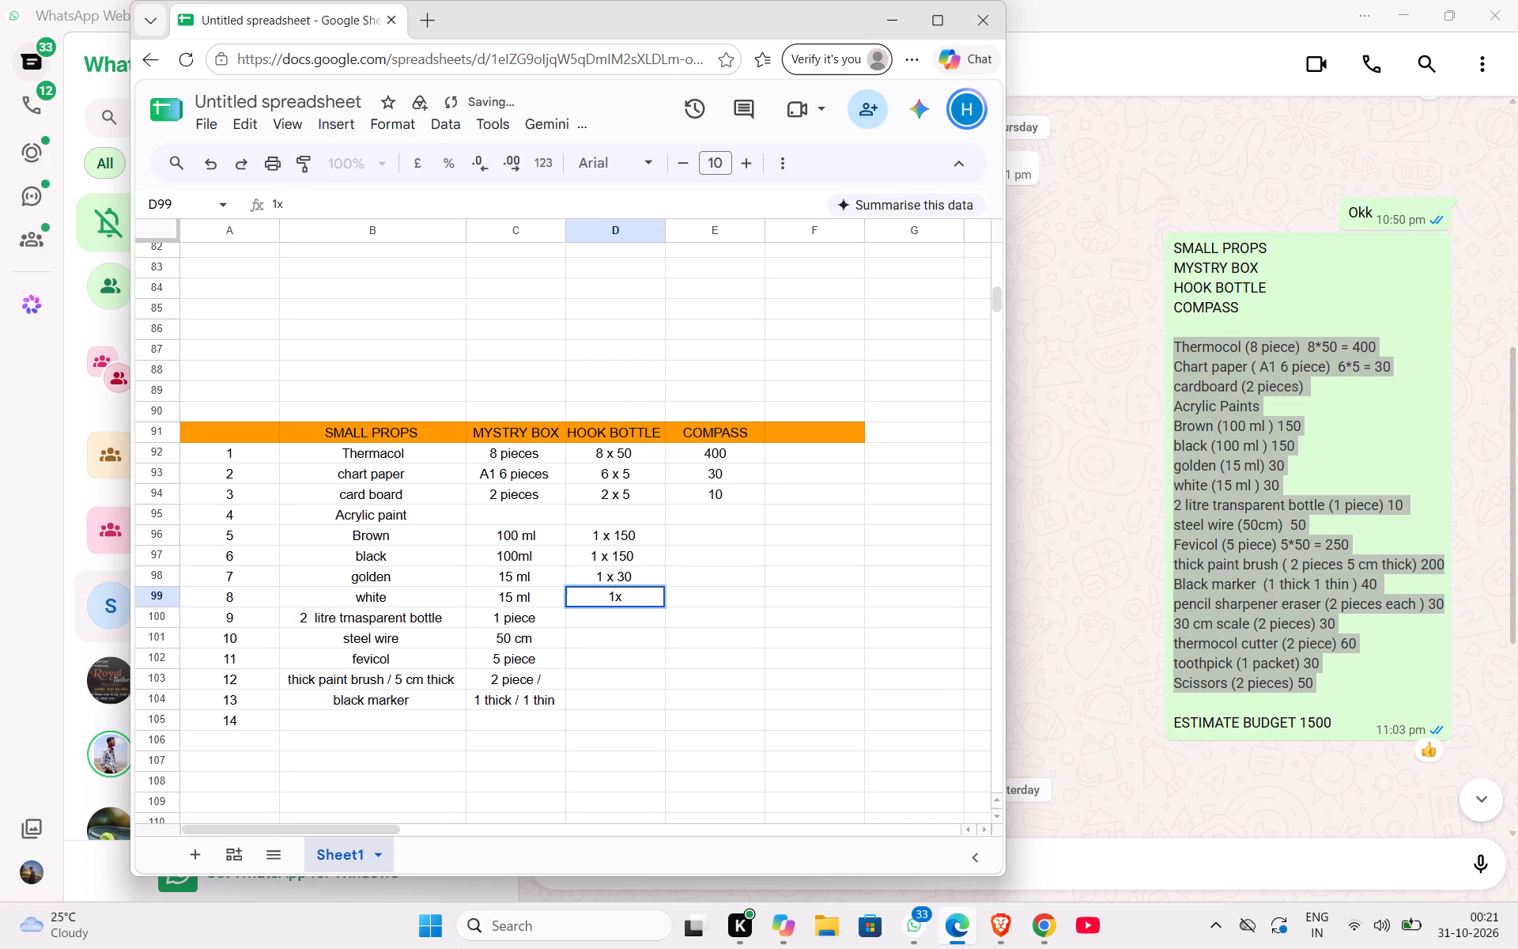
key(BackSpace)
key(space)
text(x 30)
key(space)
key(Return)
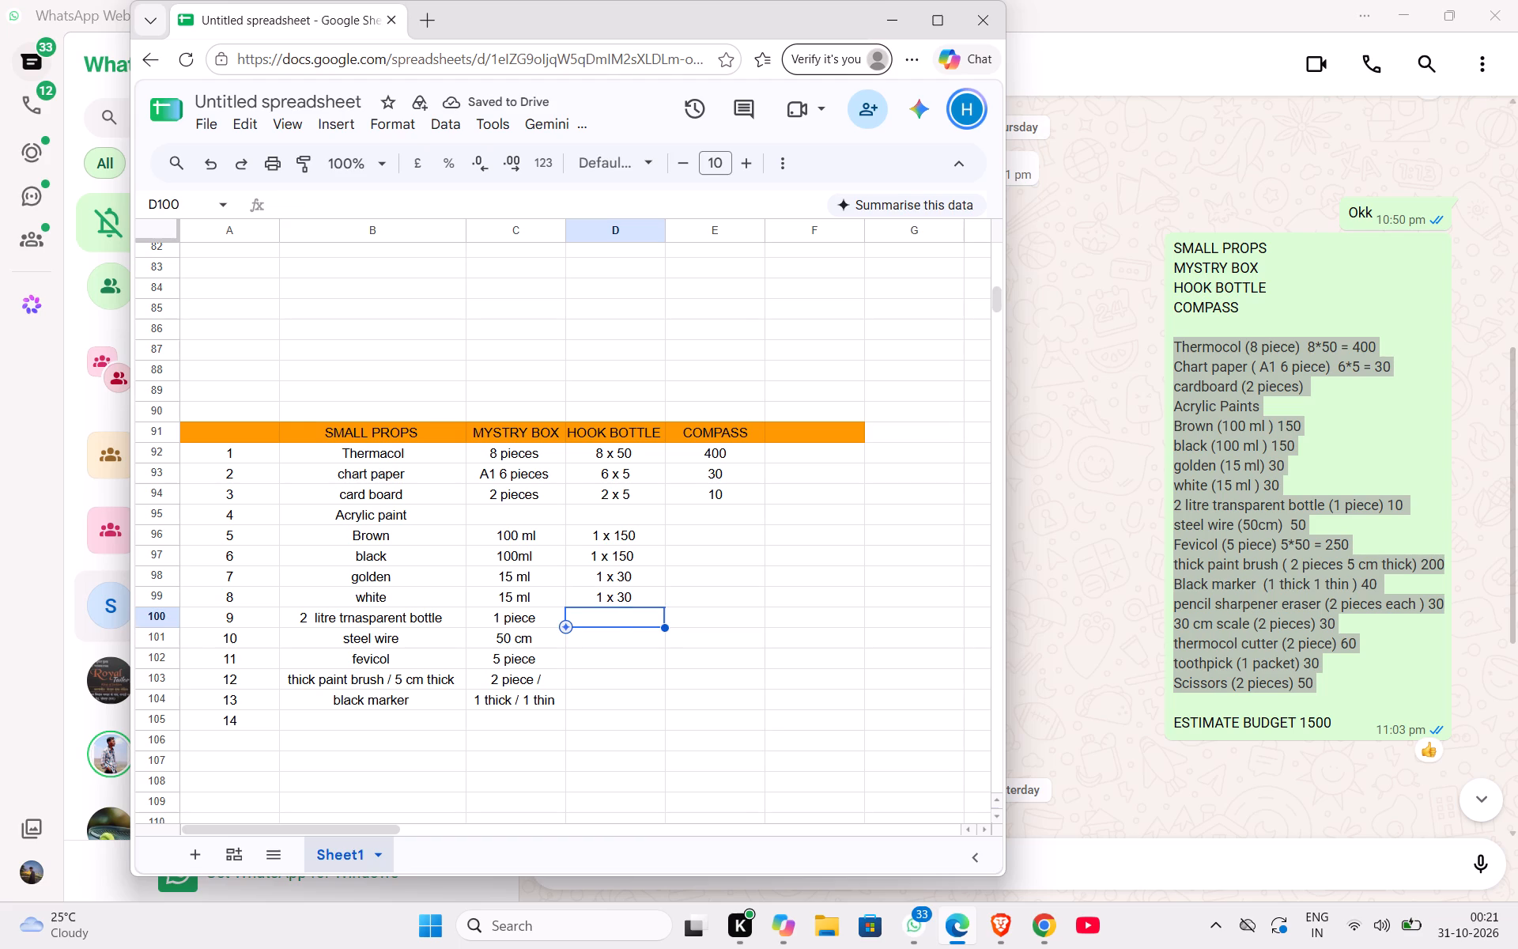
Enter "1 x 200" as the 2 litre transparent bottle's rate calculation in D100.
text(1 x)
key(space)
text(299)
key(BackSpace)
key(BackSpace)
text(00)
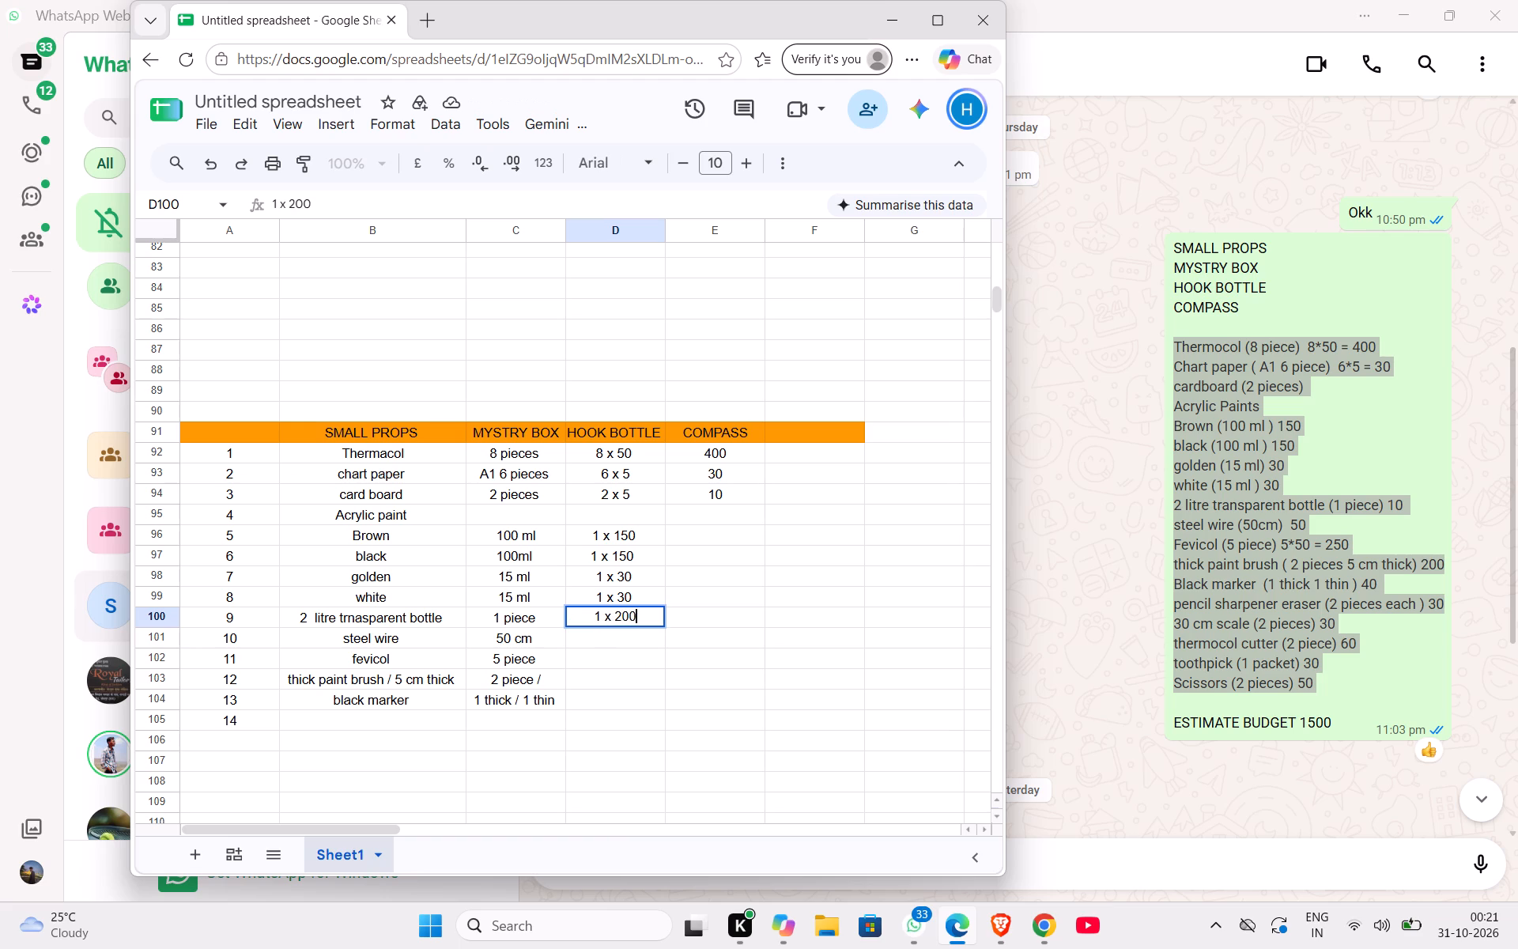
key(space)
key(Return)
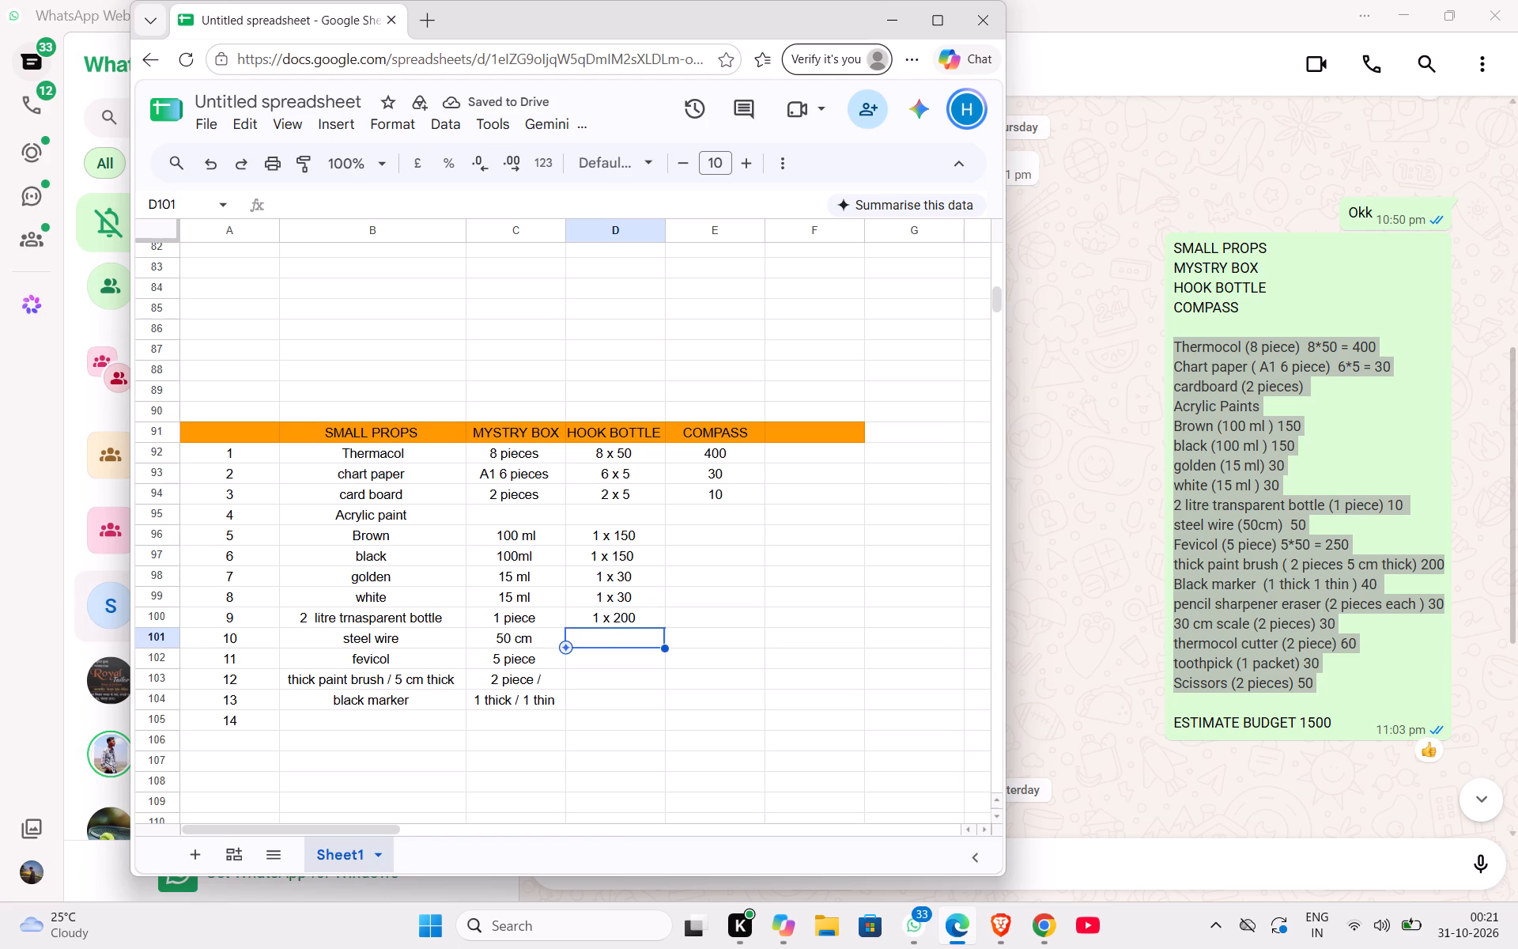
Enter "1 x 50" as the steel wire's rate calculation in D101.
text(1 x)
key(space)
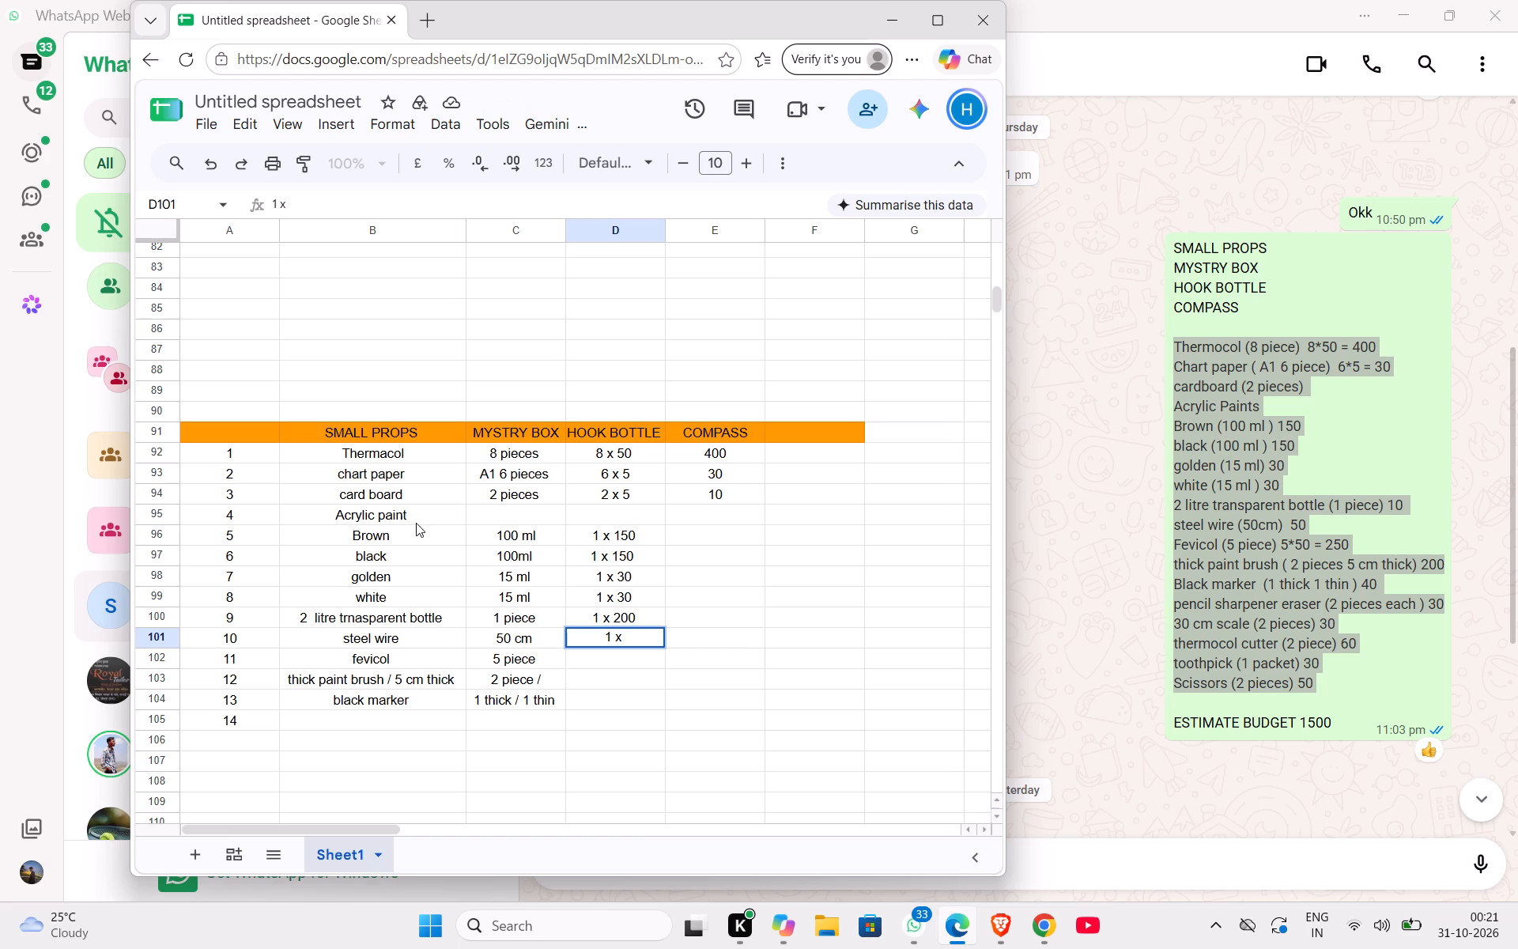
click(357, 624)
click(623, 630)
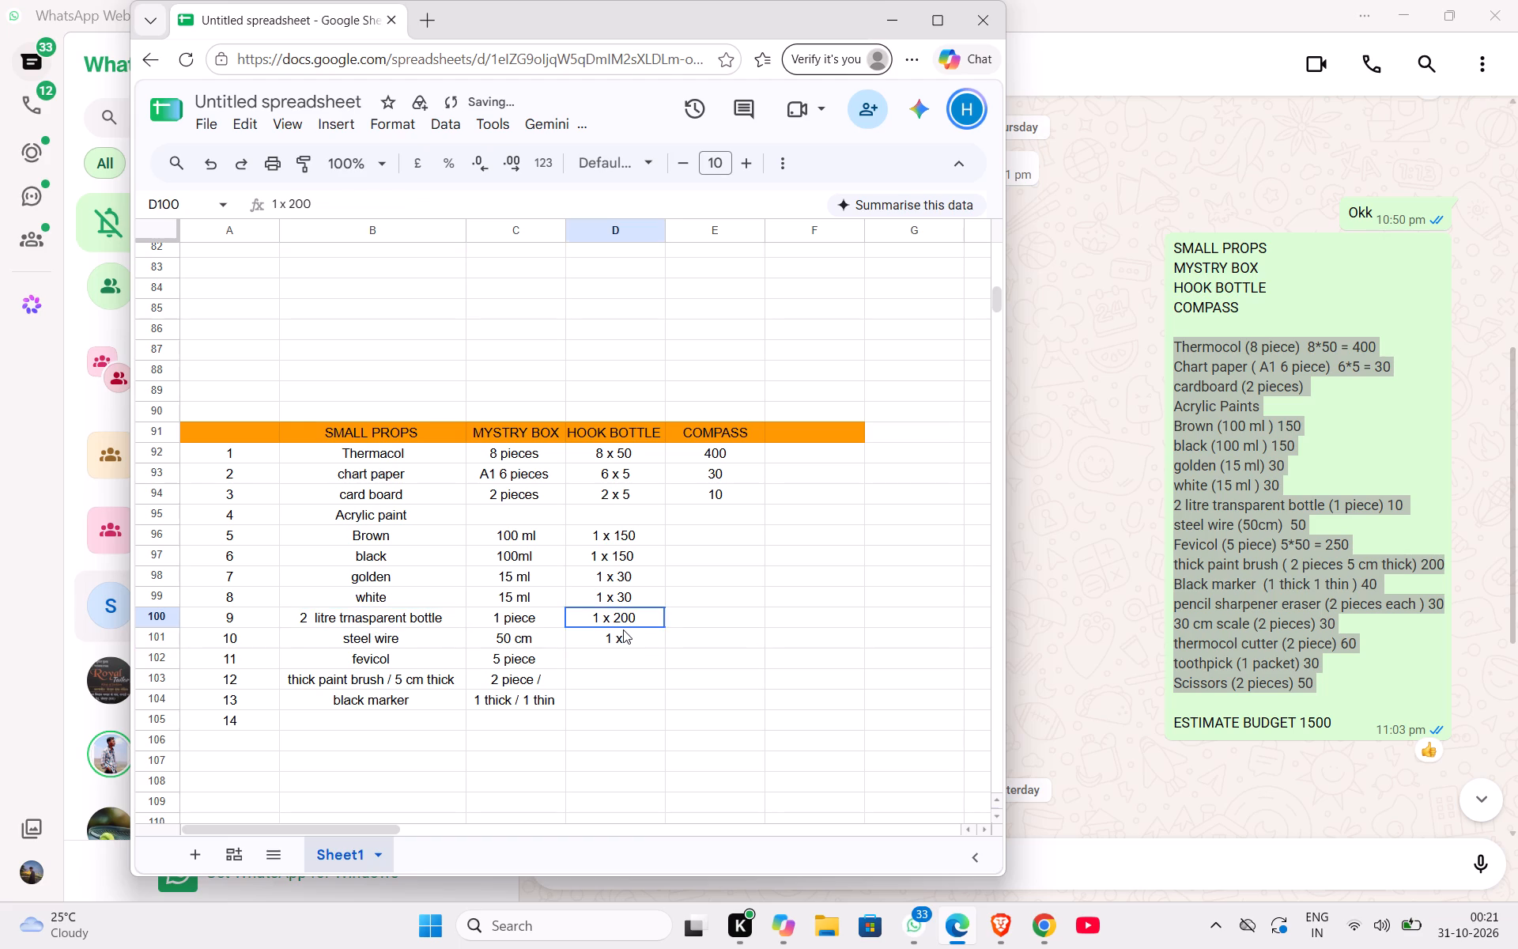
click(623, 636)
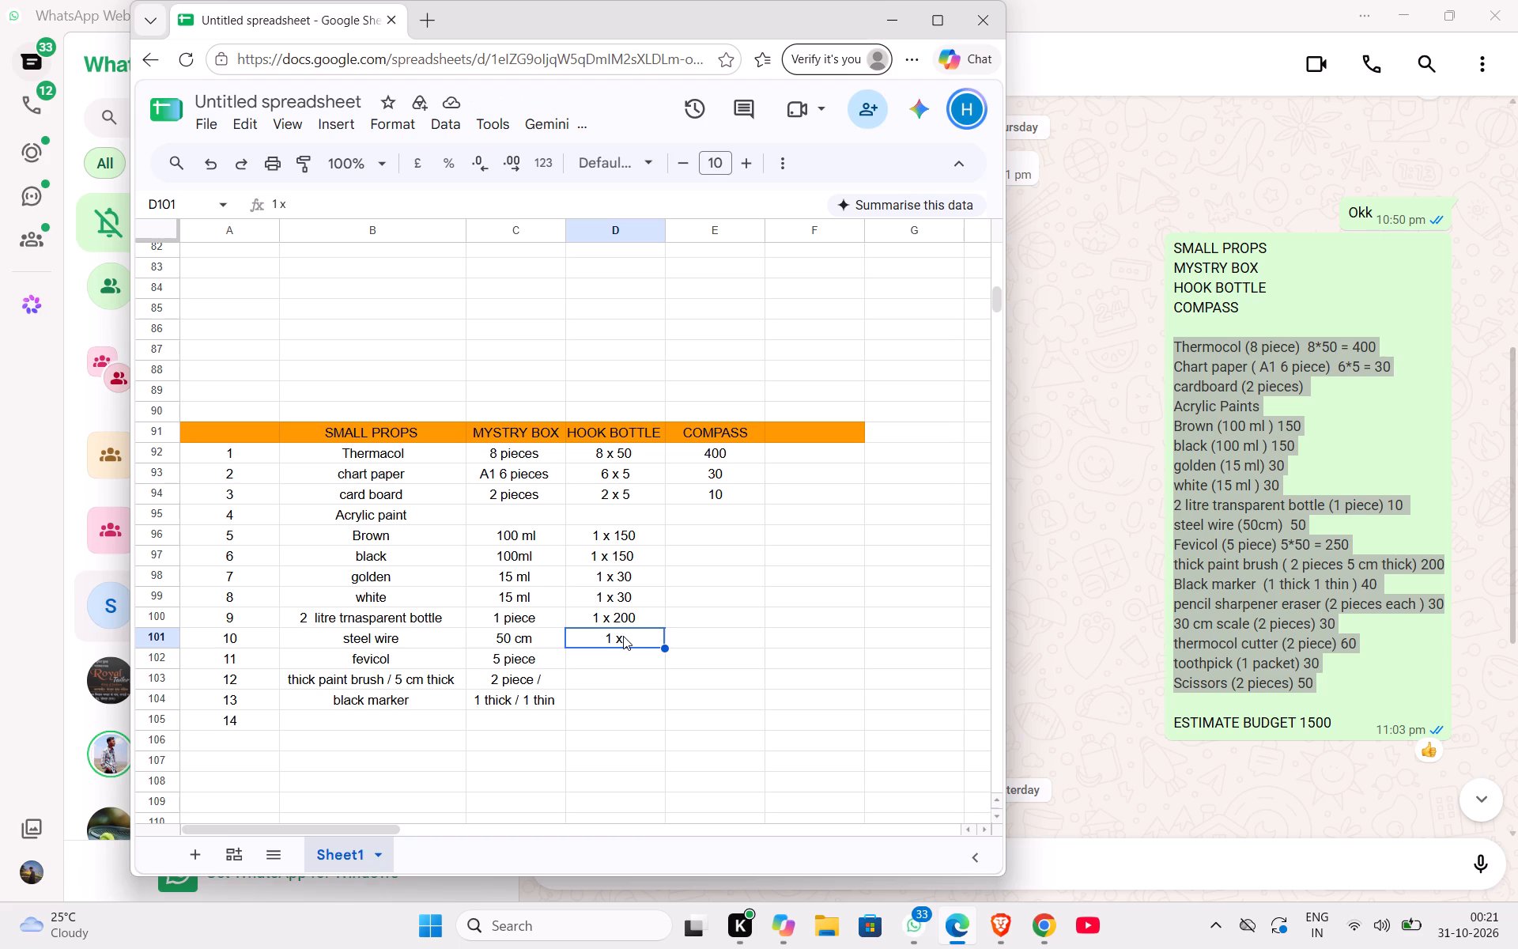
key(space)
text(5)
key(BackSpace)
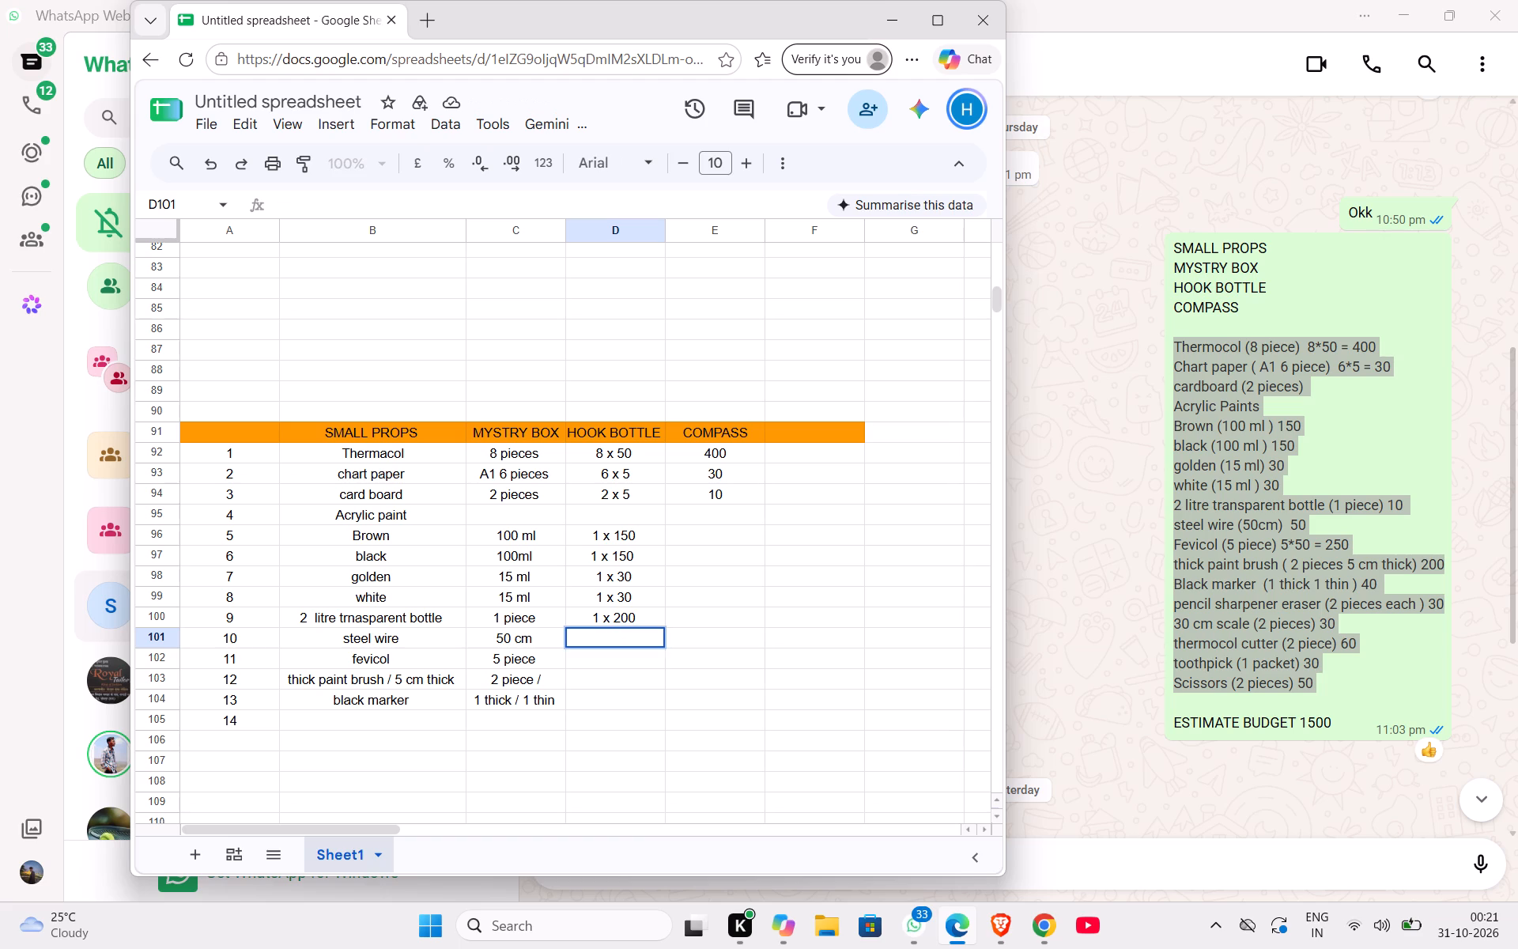
text(1 x 50n)
key(BackSpace)
key(Return)
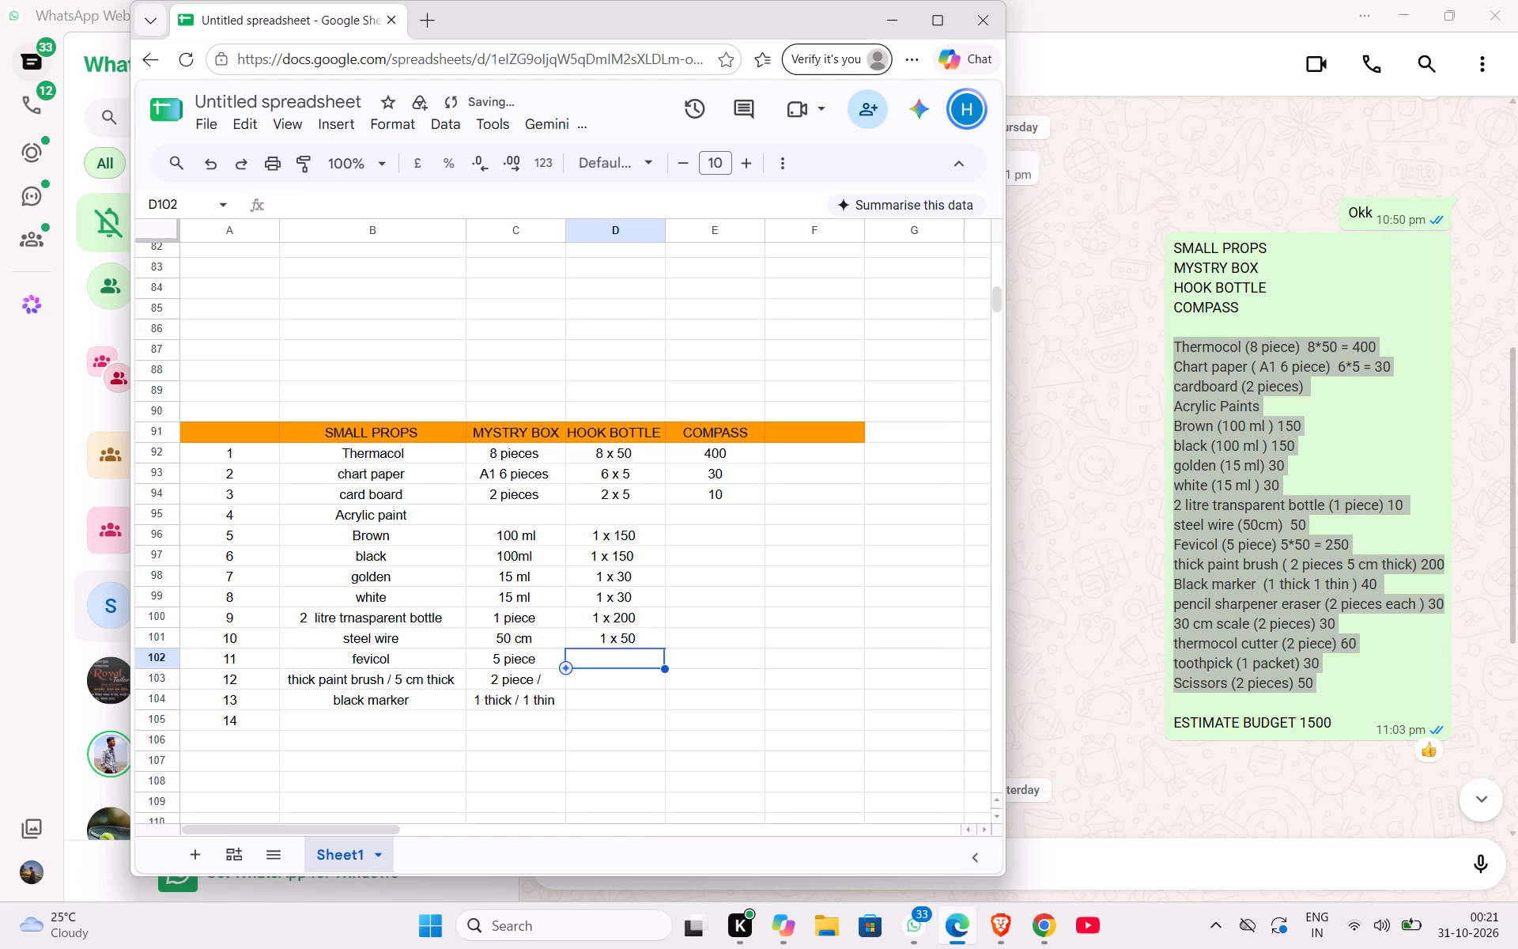
Enter the rate calculations "5 x 50" for fevicol in D102 and "2 x 100" for the thick paint brush in D103.
text(5 x)
key(space)
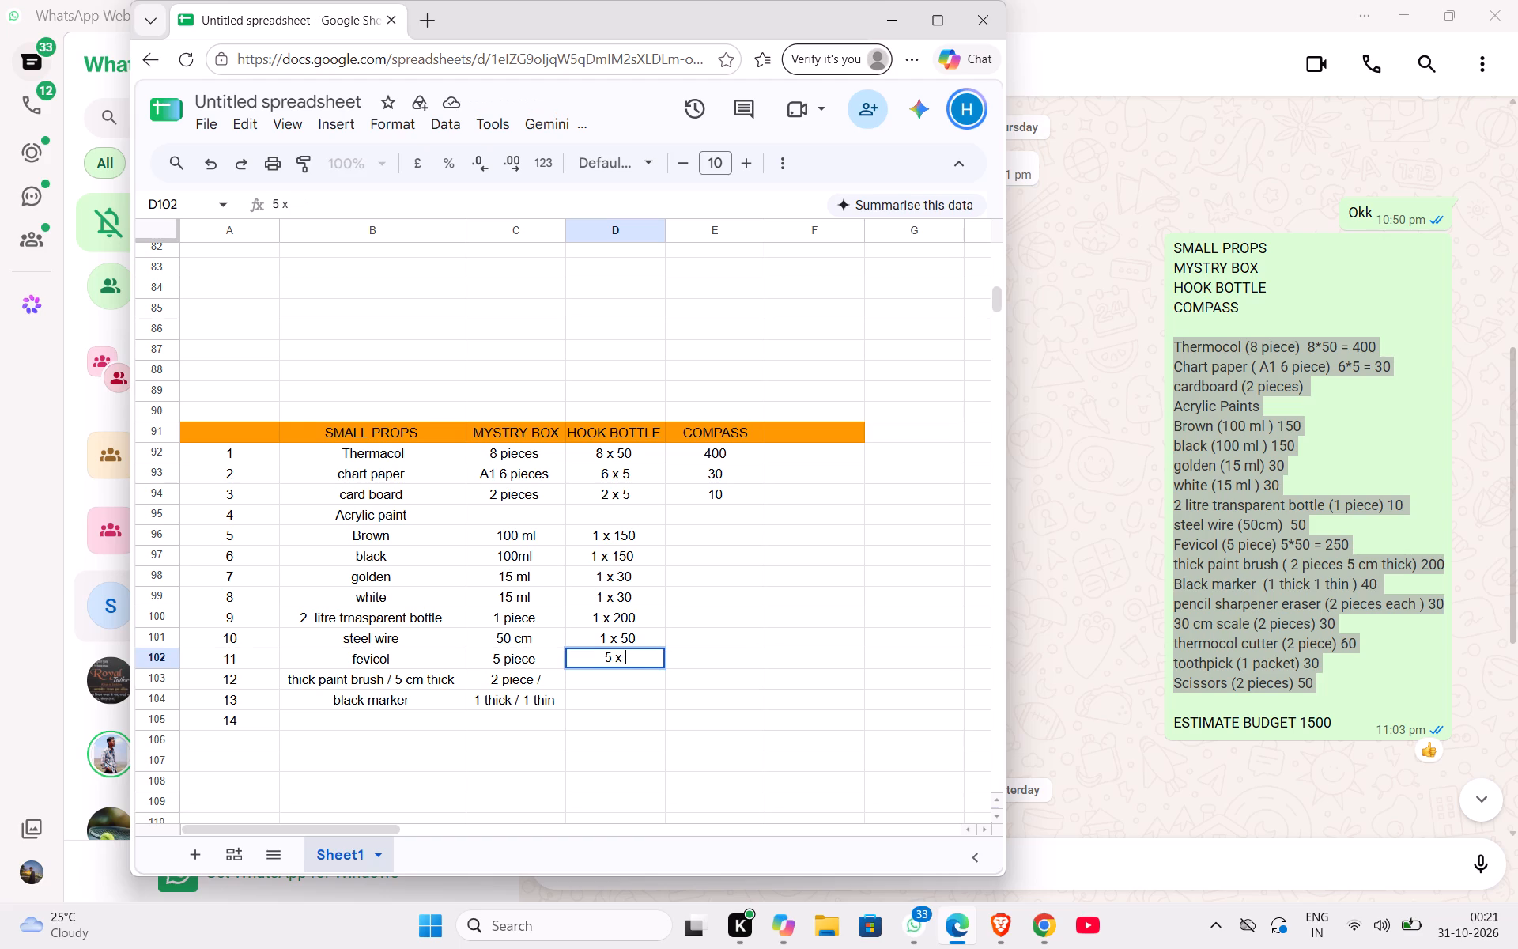
text(50)
key(space)
key(Return)
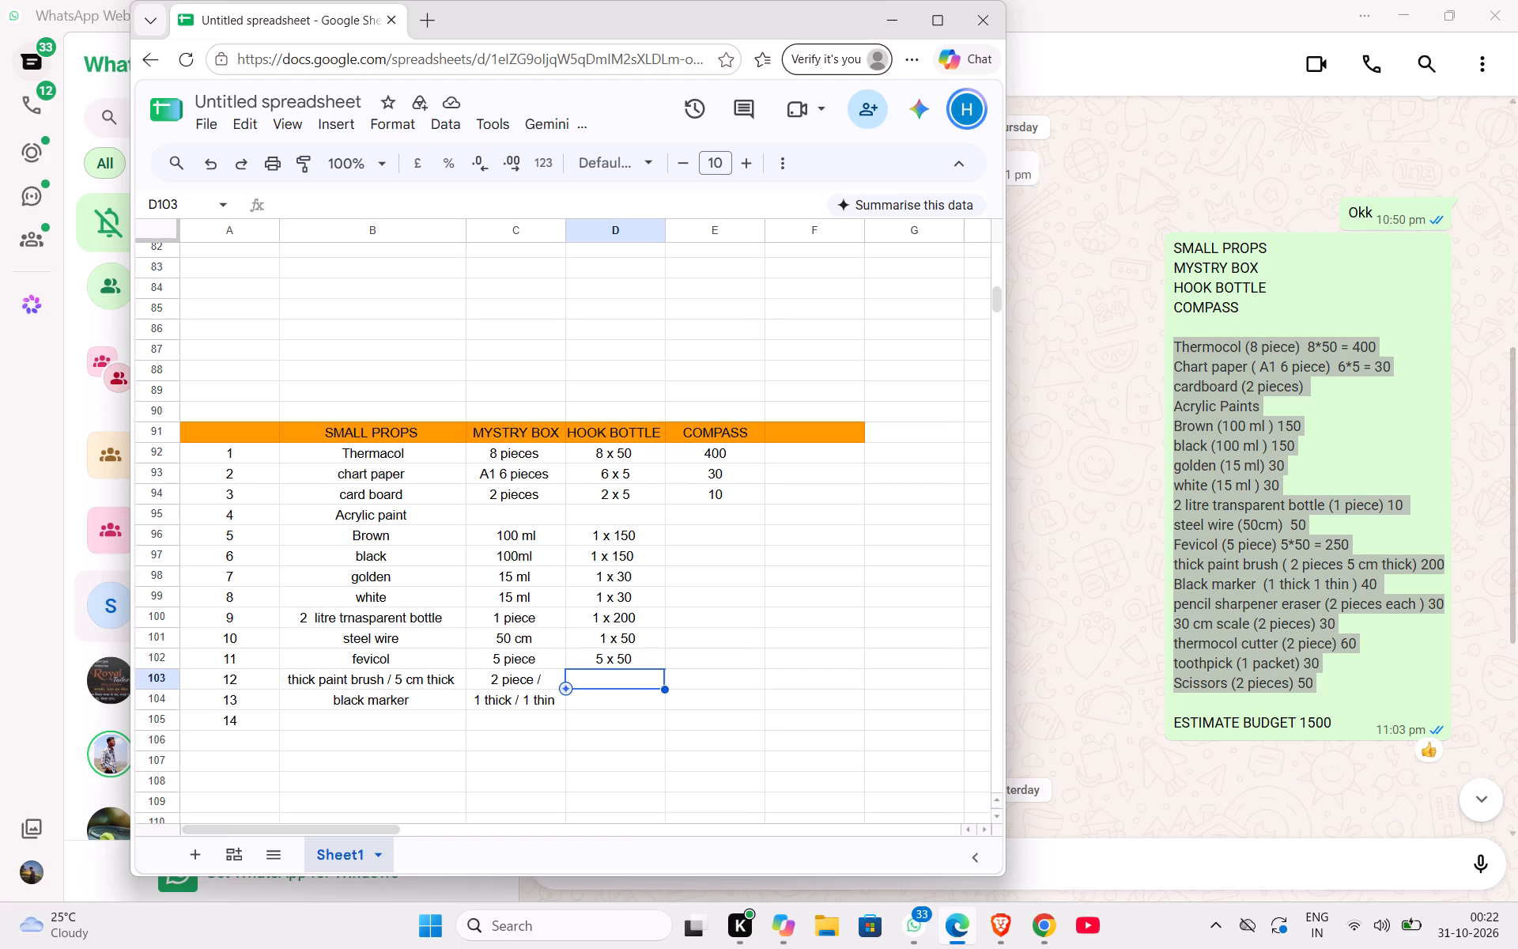
text(2)
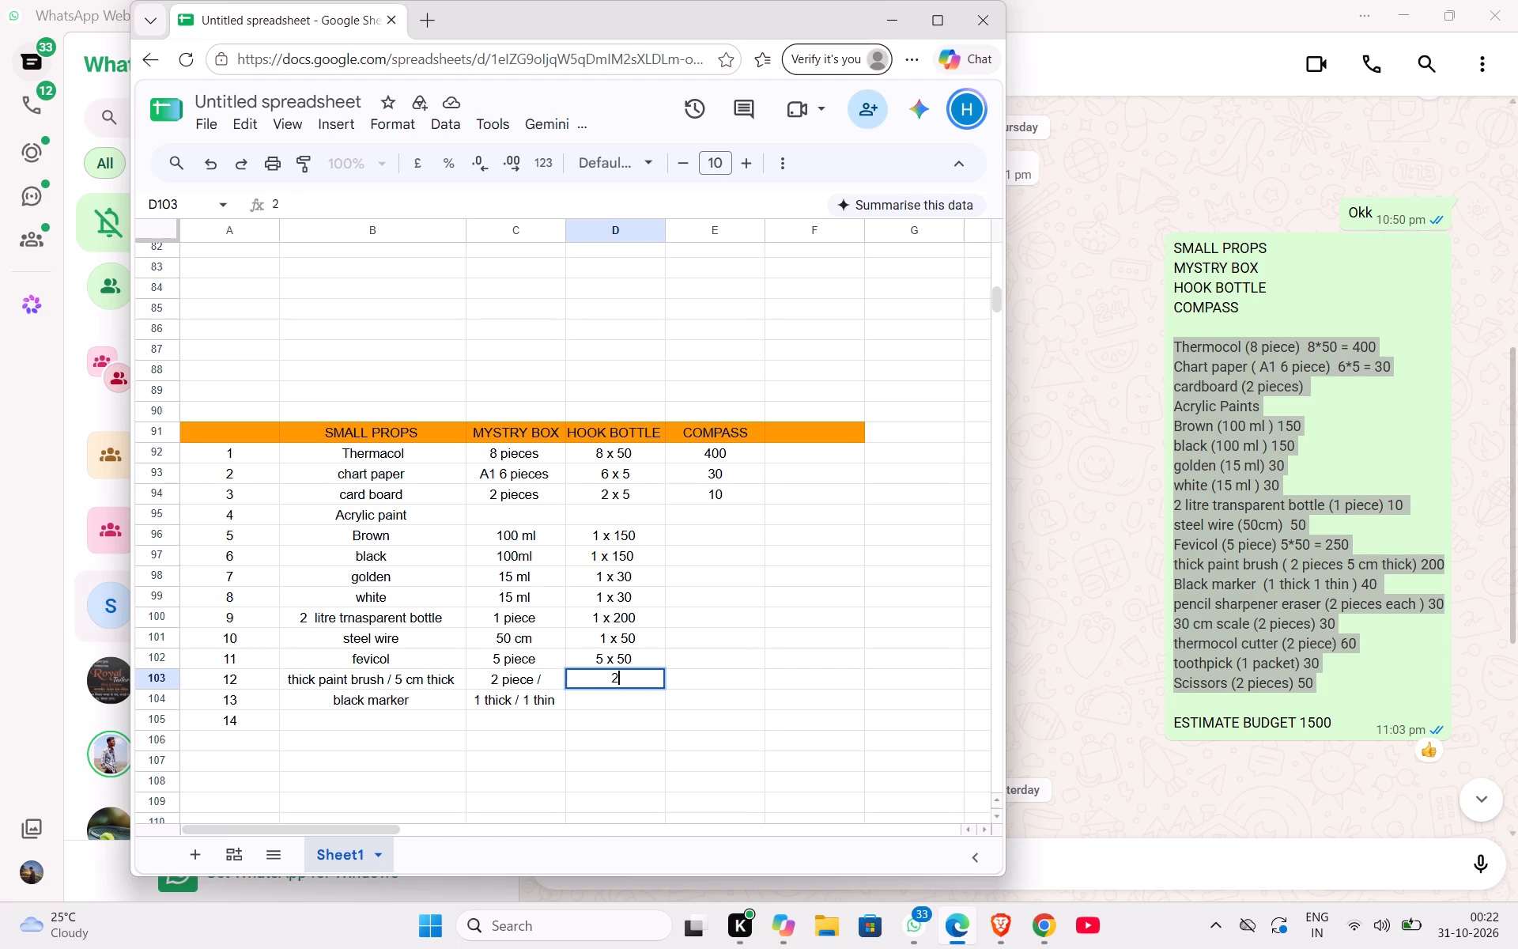
key(space)
text(x 100)
key(Return)
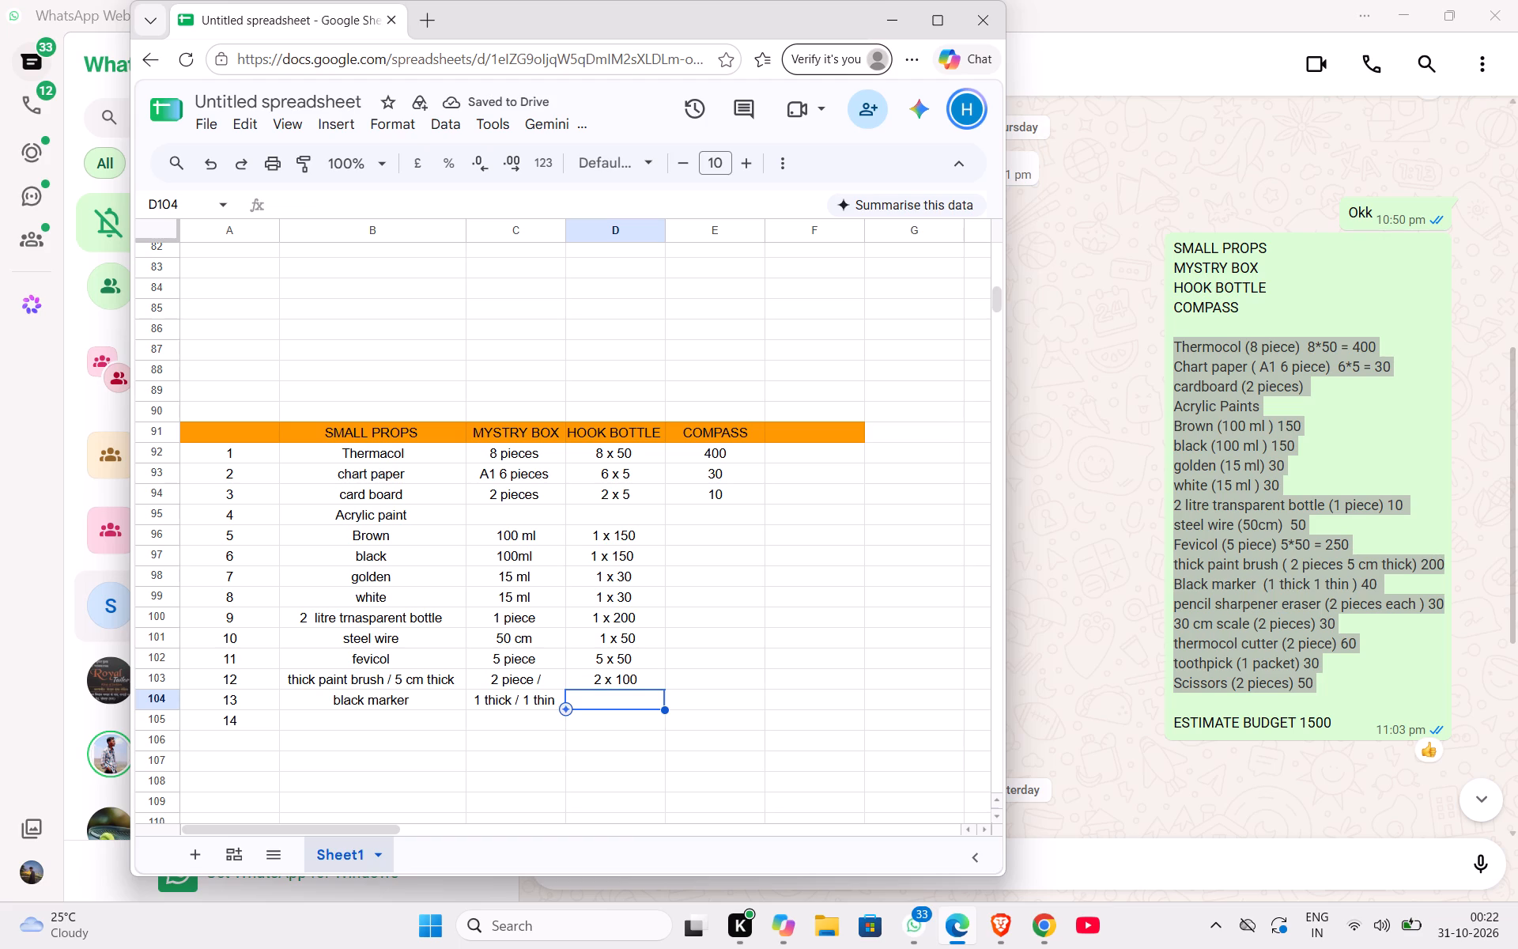
Enter "2 x 20" as the black marker's rate calculation in D104.
text(2)
key(space)
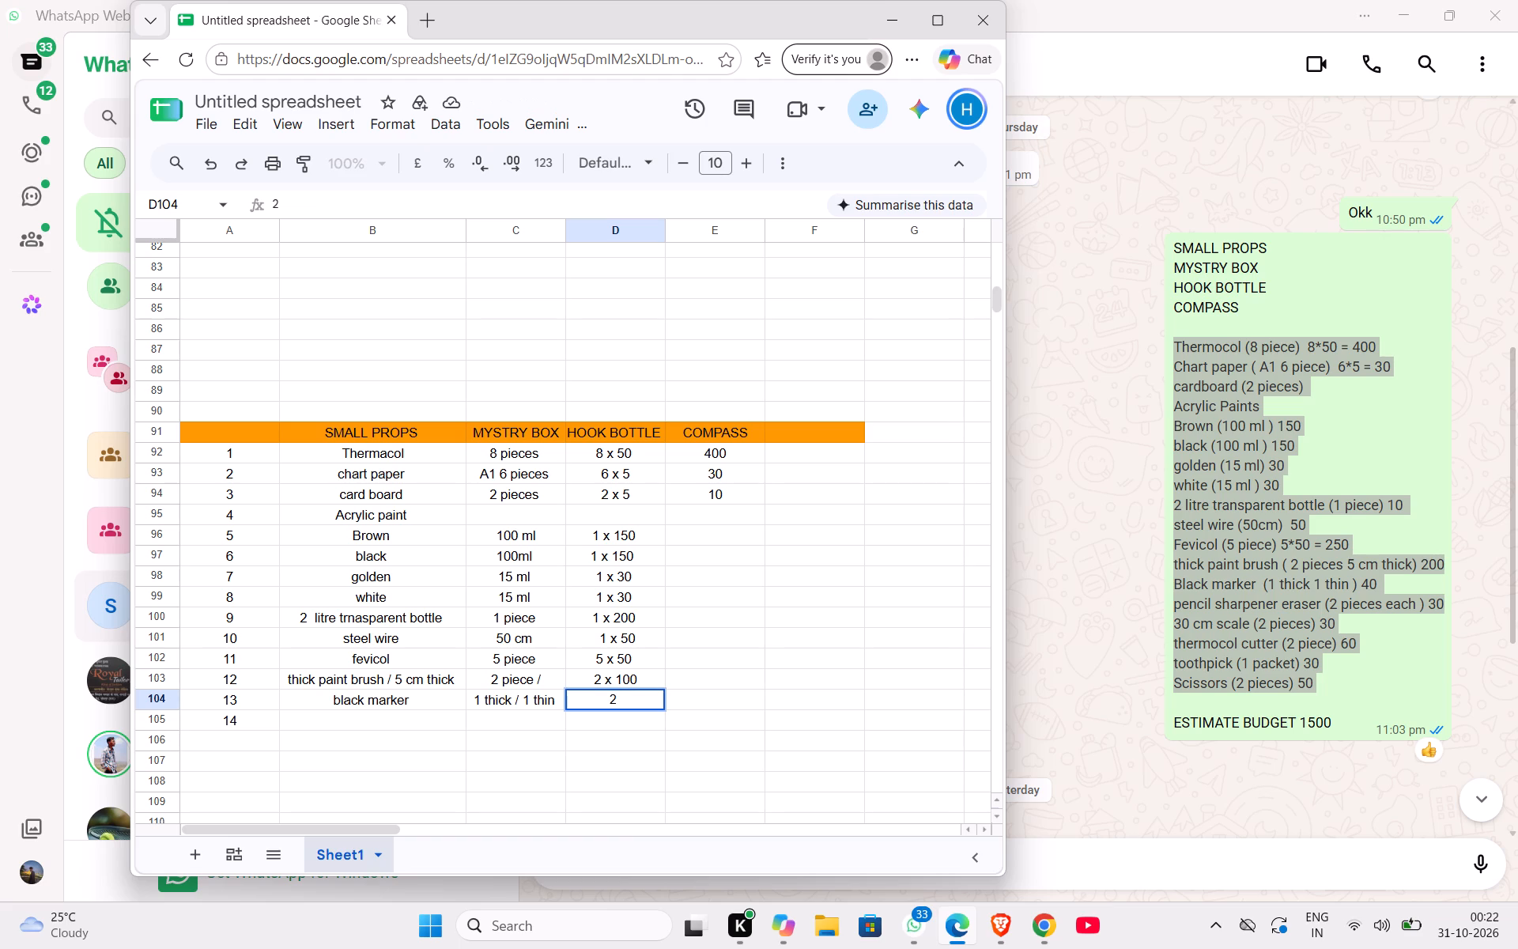
text(x)
key(space)
text(20)
key(space)
Enter 150 as the amount for the Brown paint in E96 and the black paint in E97.
click(710, 535)
text(150)
key(space)
key(Return)
text(150)
key(space)
key(Return)
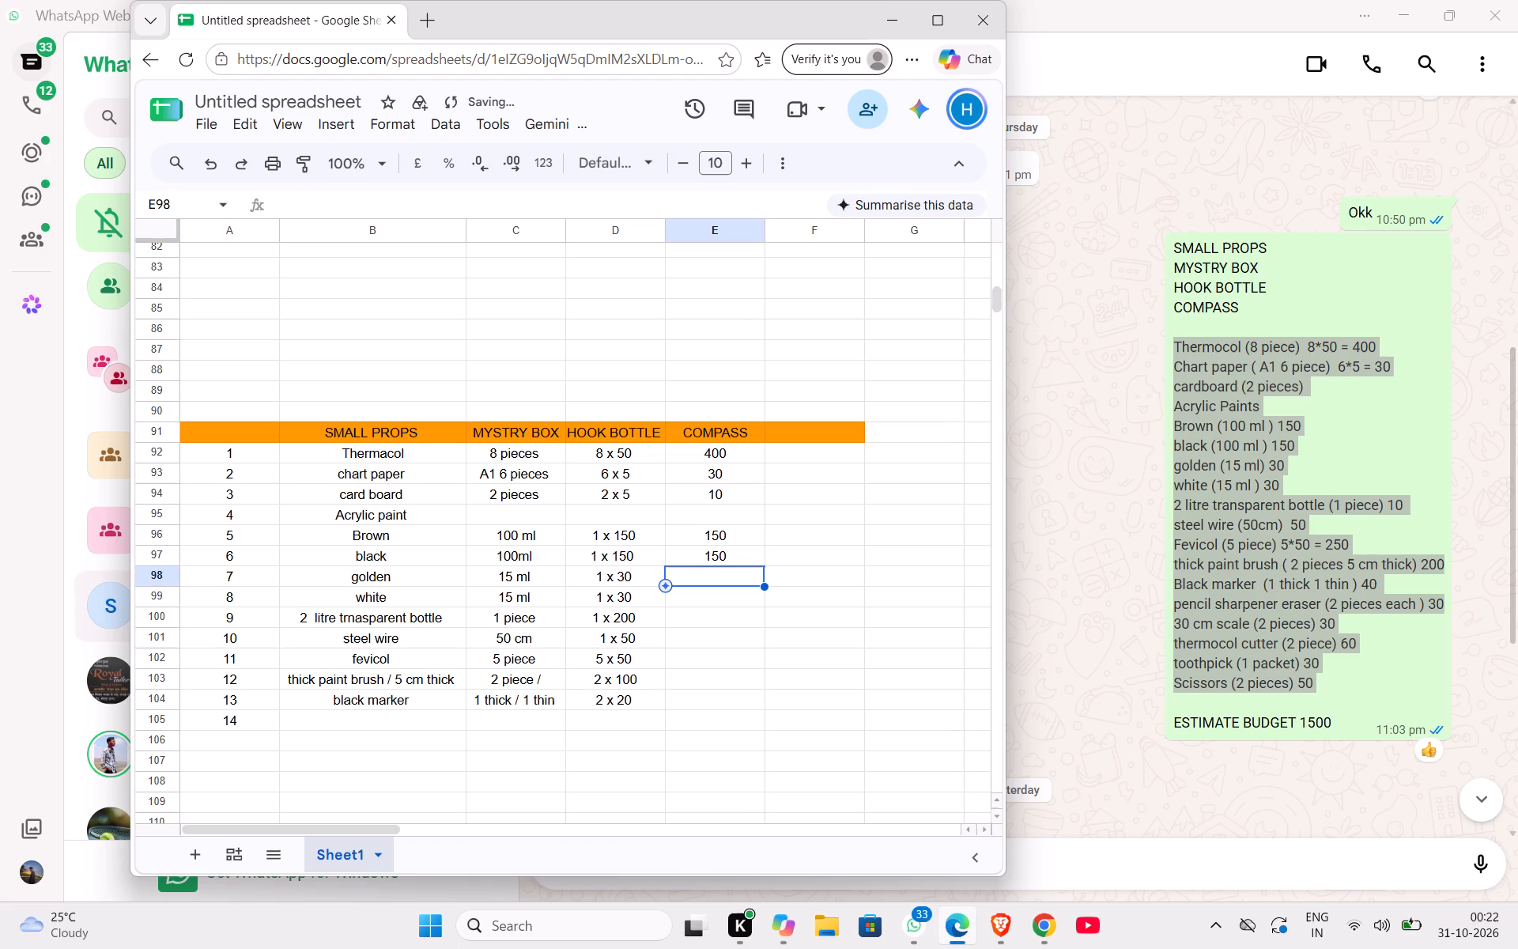
Enter 30 as the amount for the golden paint in E98 and the white paint in E99.
text(30)
key(space)
key(Return)
text(30)
key(space)
key(Return)
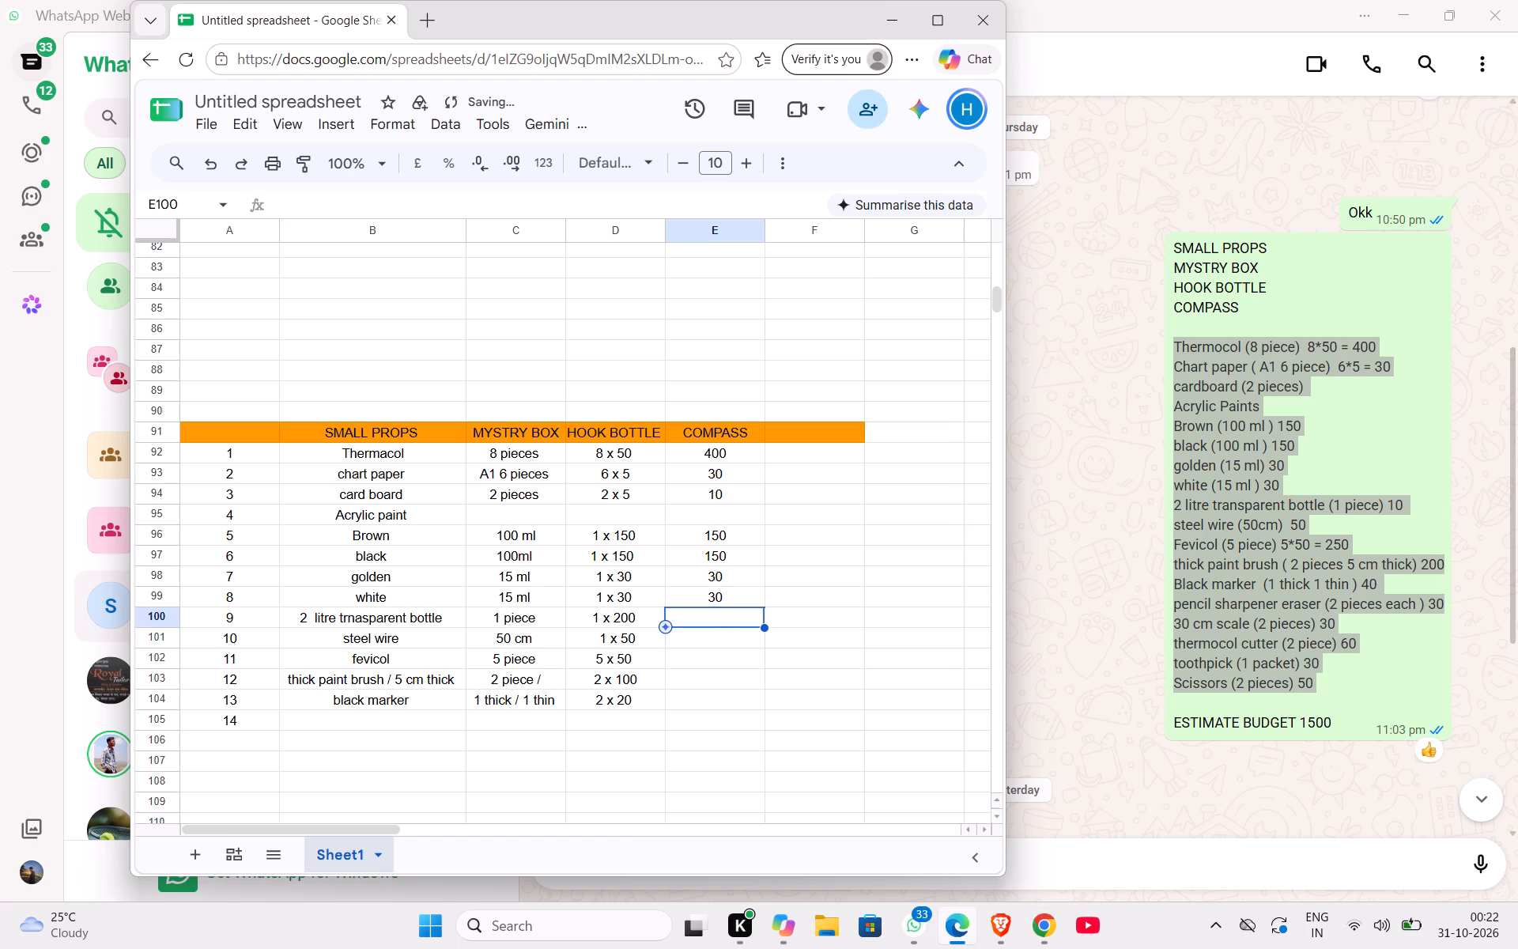
Enter the amounts 200 for the 2 litre transparent bottle in E100 and 50 for the steel wire in E101.
text(29)
key(equal)
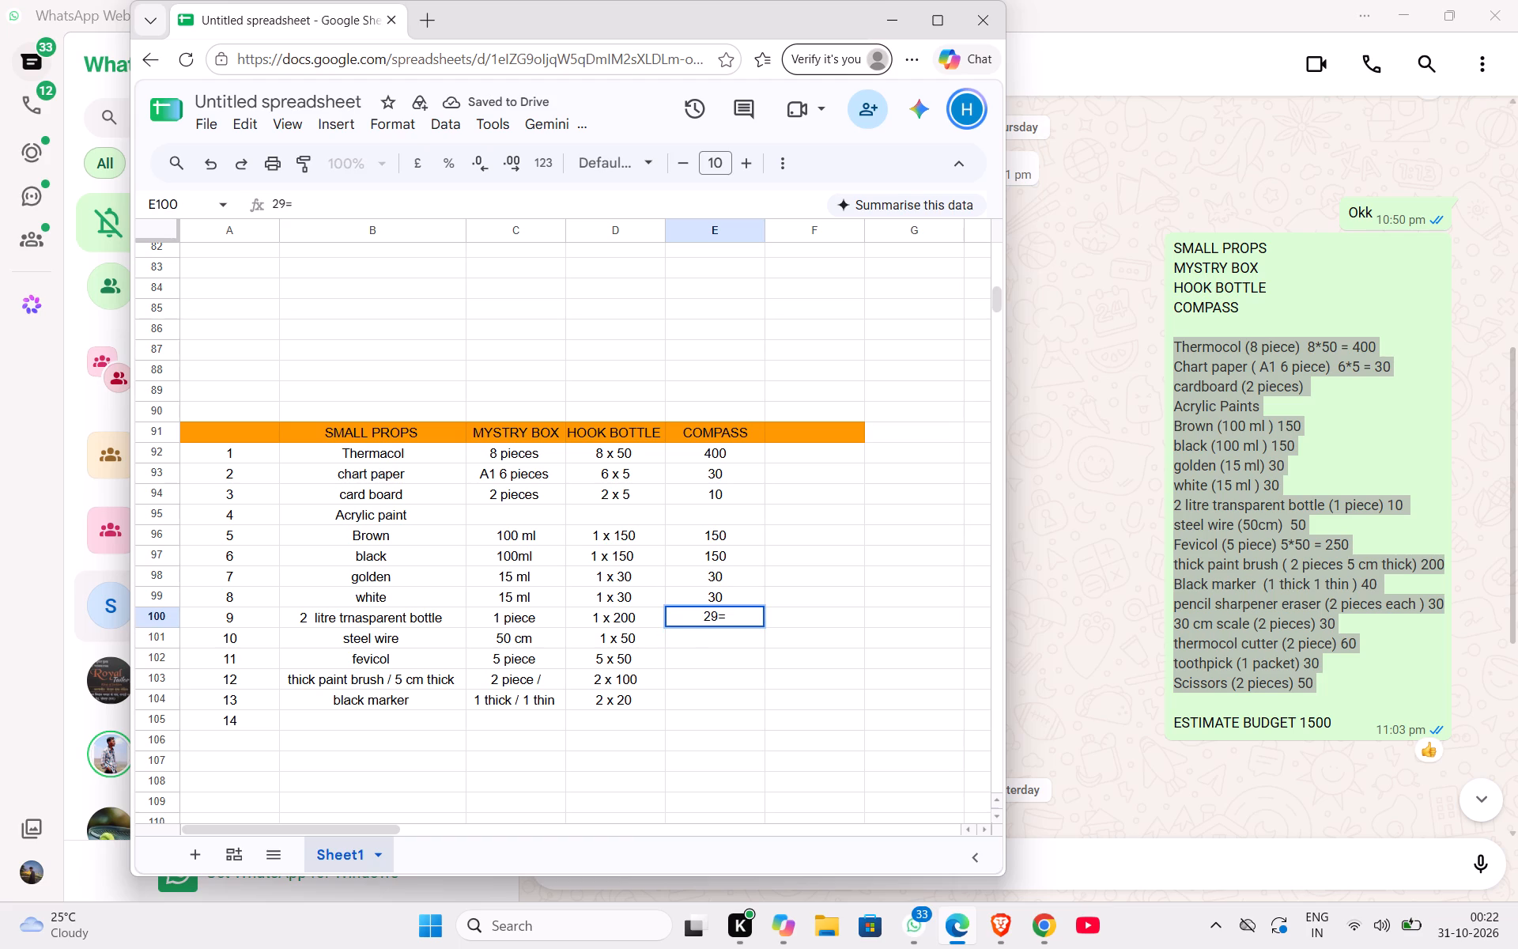
key(BackSpace)
key(BackSpace)
text(00)
key(Return)
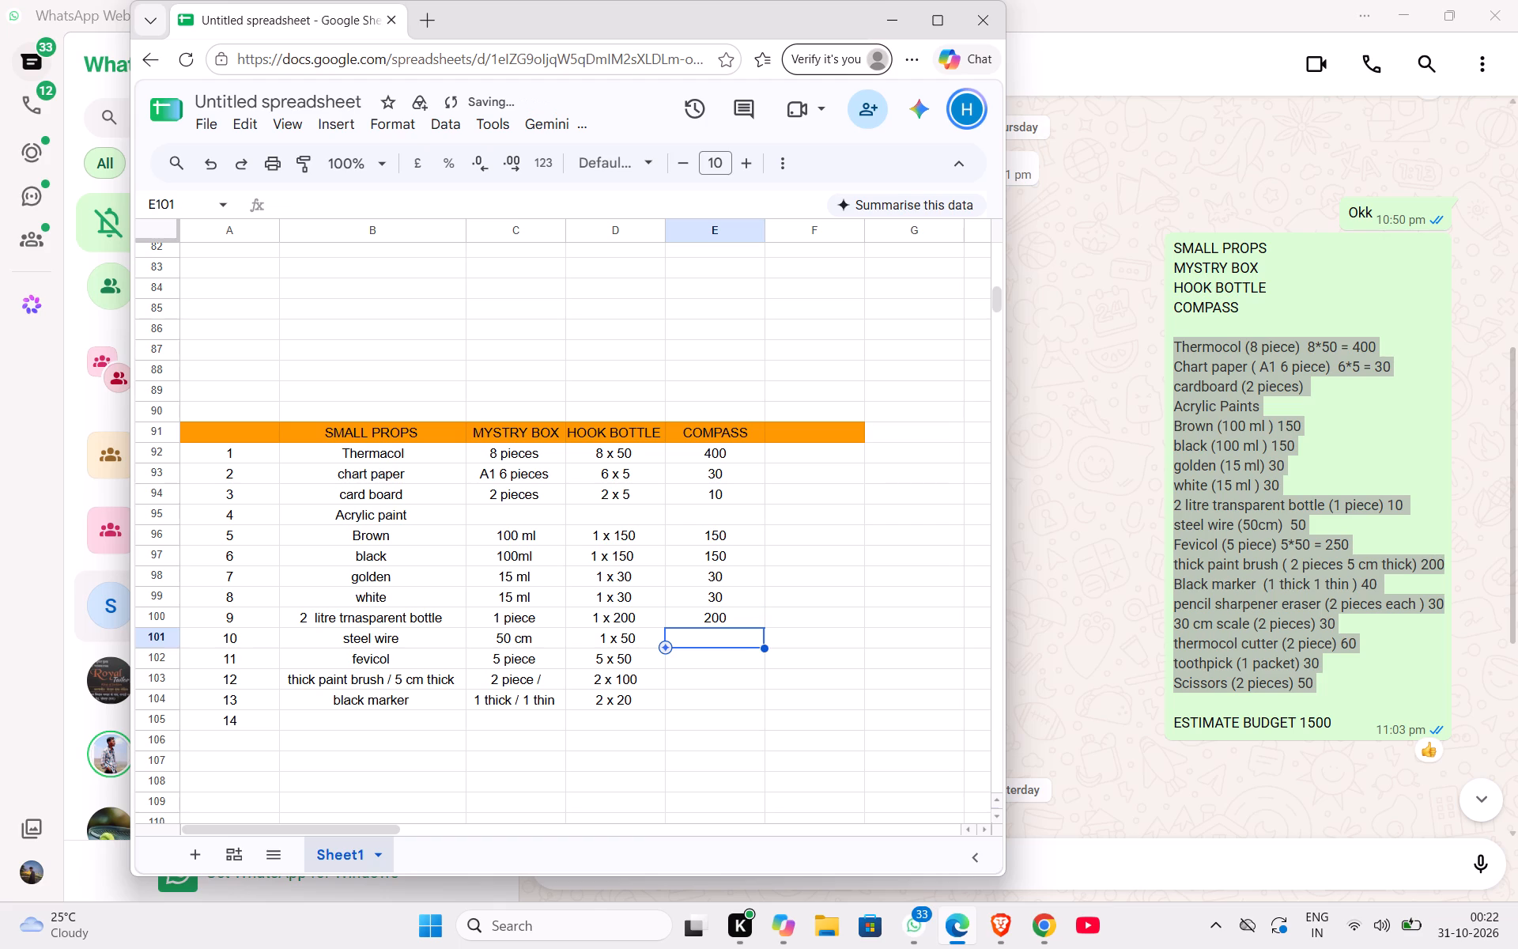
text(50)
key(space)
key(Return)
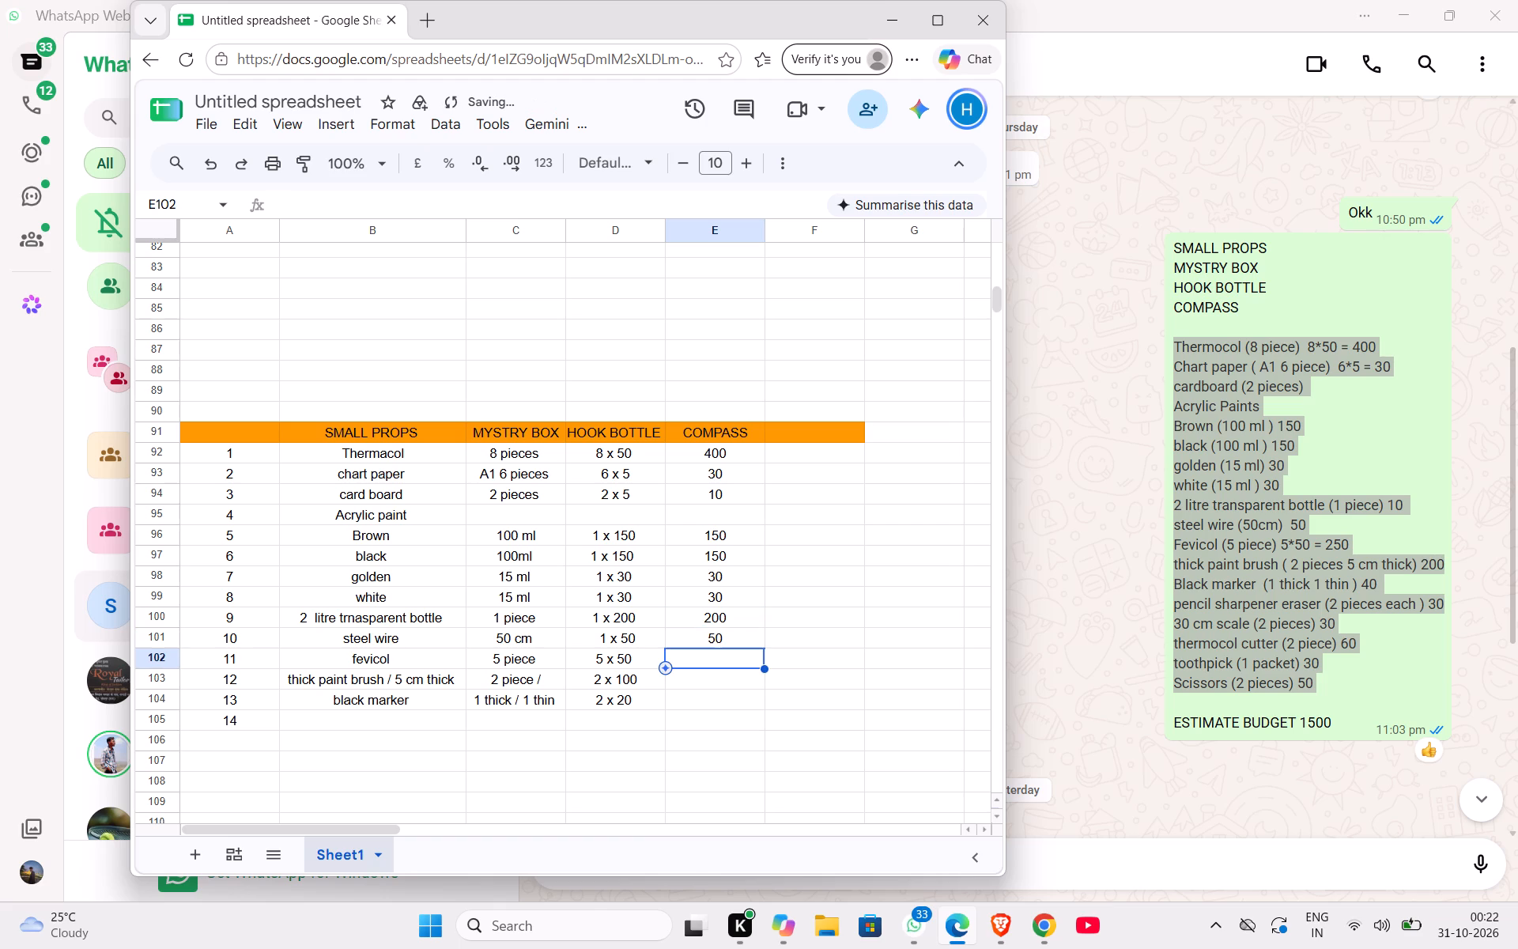
Enter 250 as the amount for the fevicol in E102.
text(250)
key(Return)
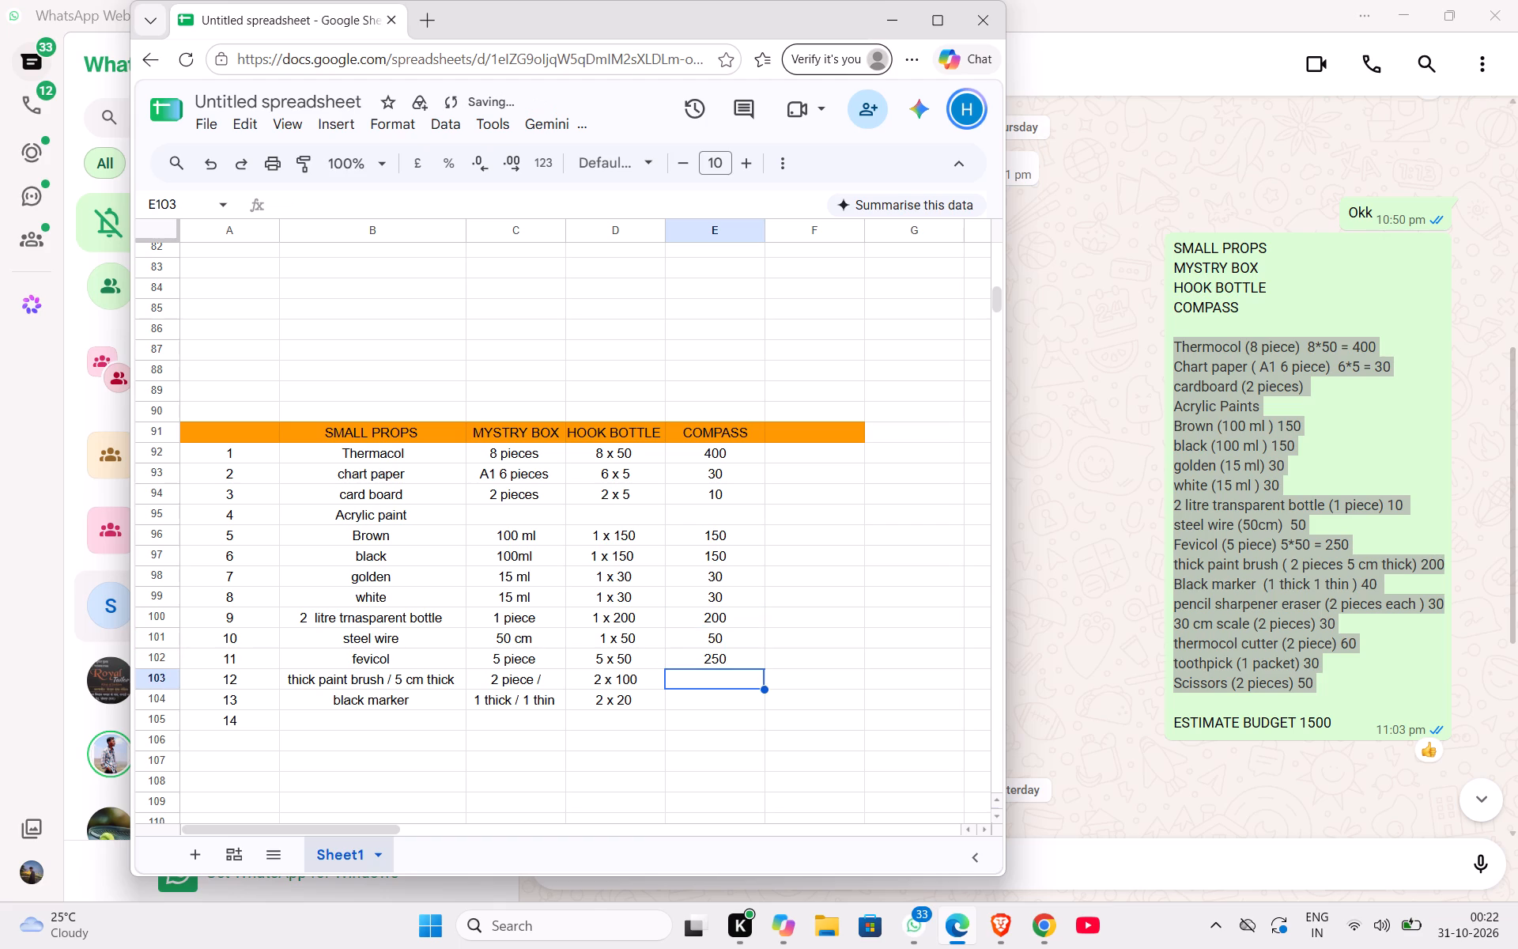
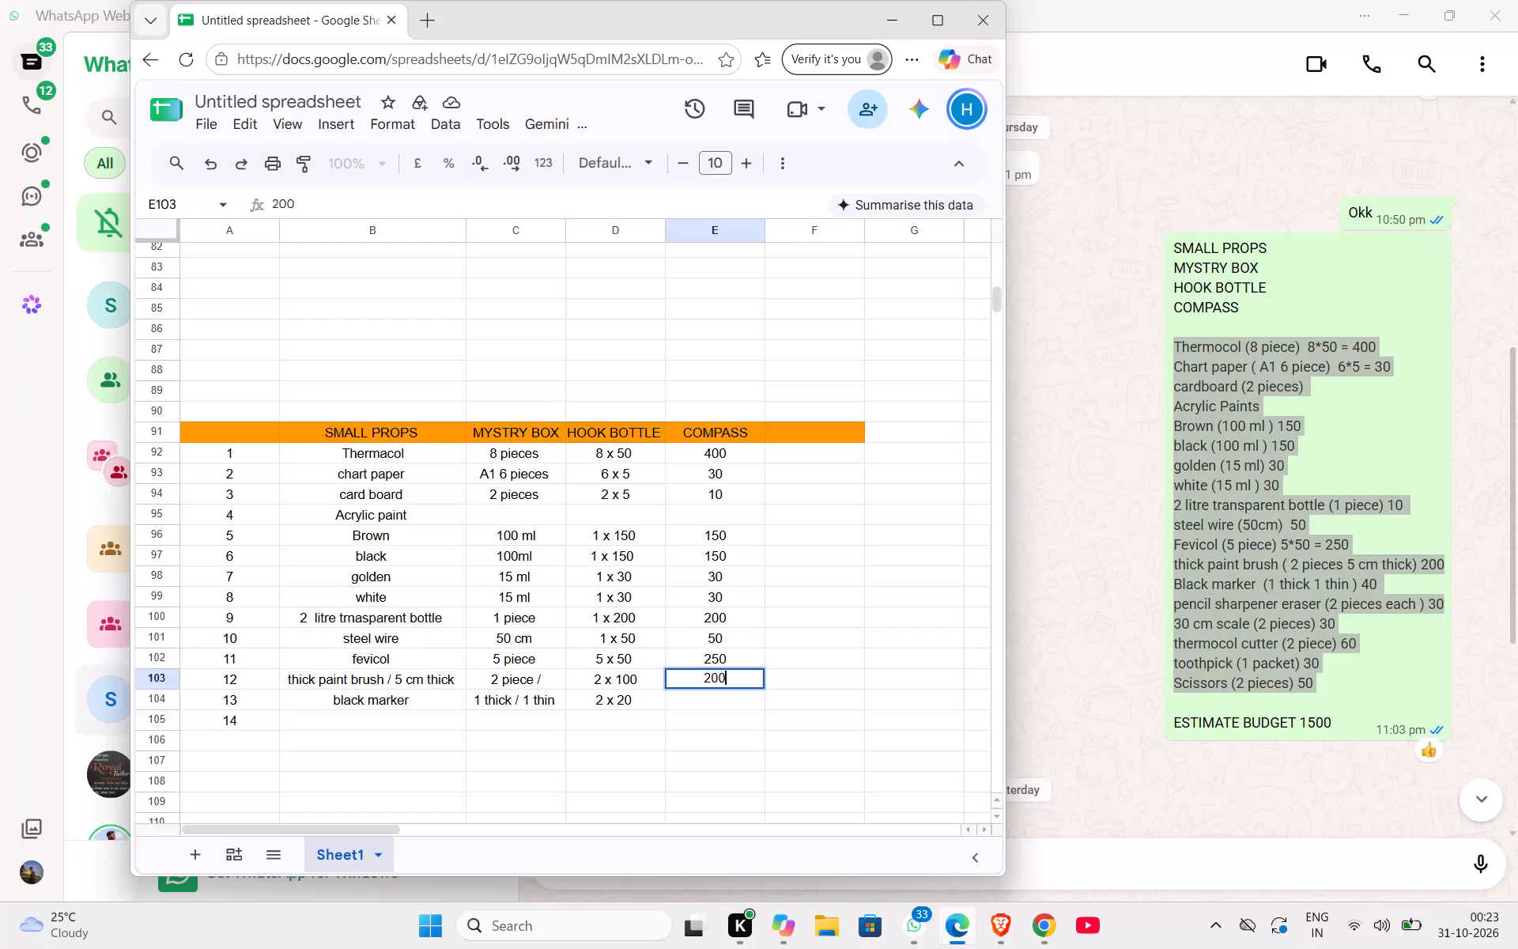
Finish the thick paint brush amount of 200 in E103 and enter 40 as the black marker's amount in E104.
key(Return)
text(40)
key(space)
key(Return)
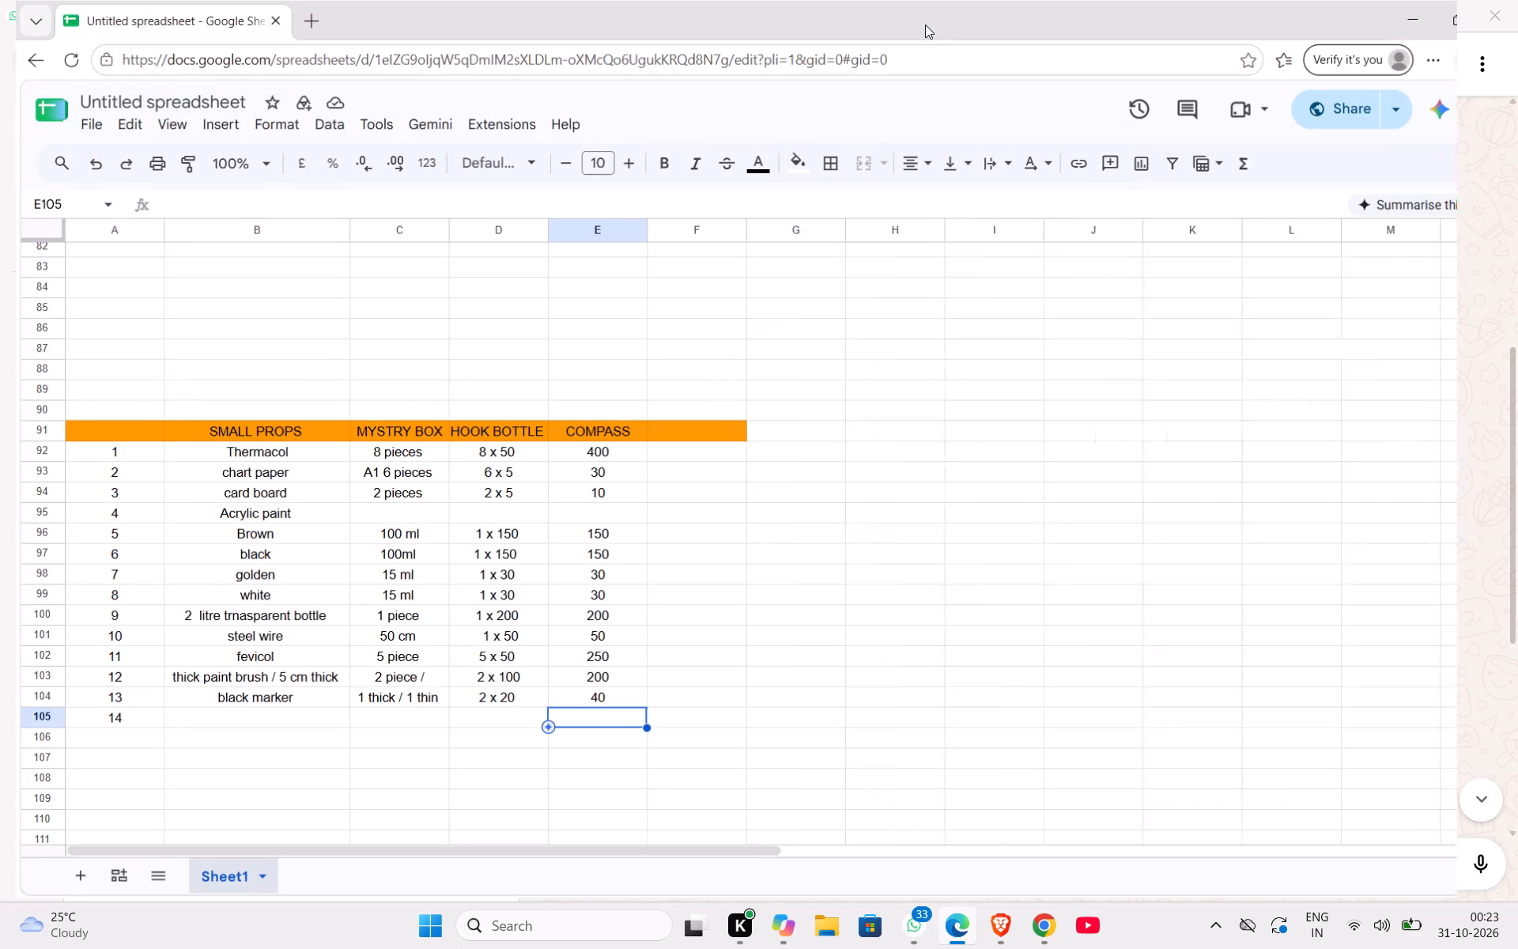
click(764, 158)
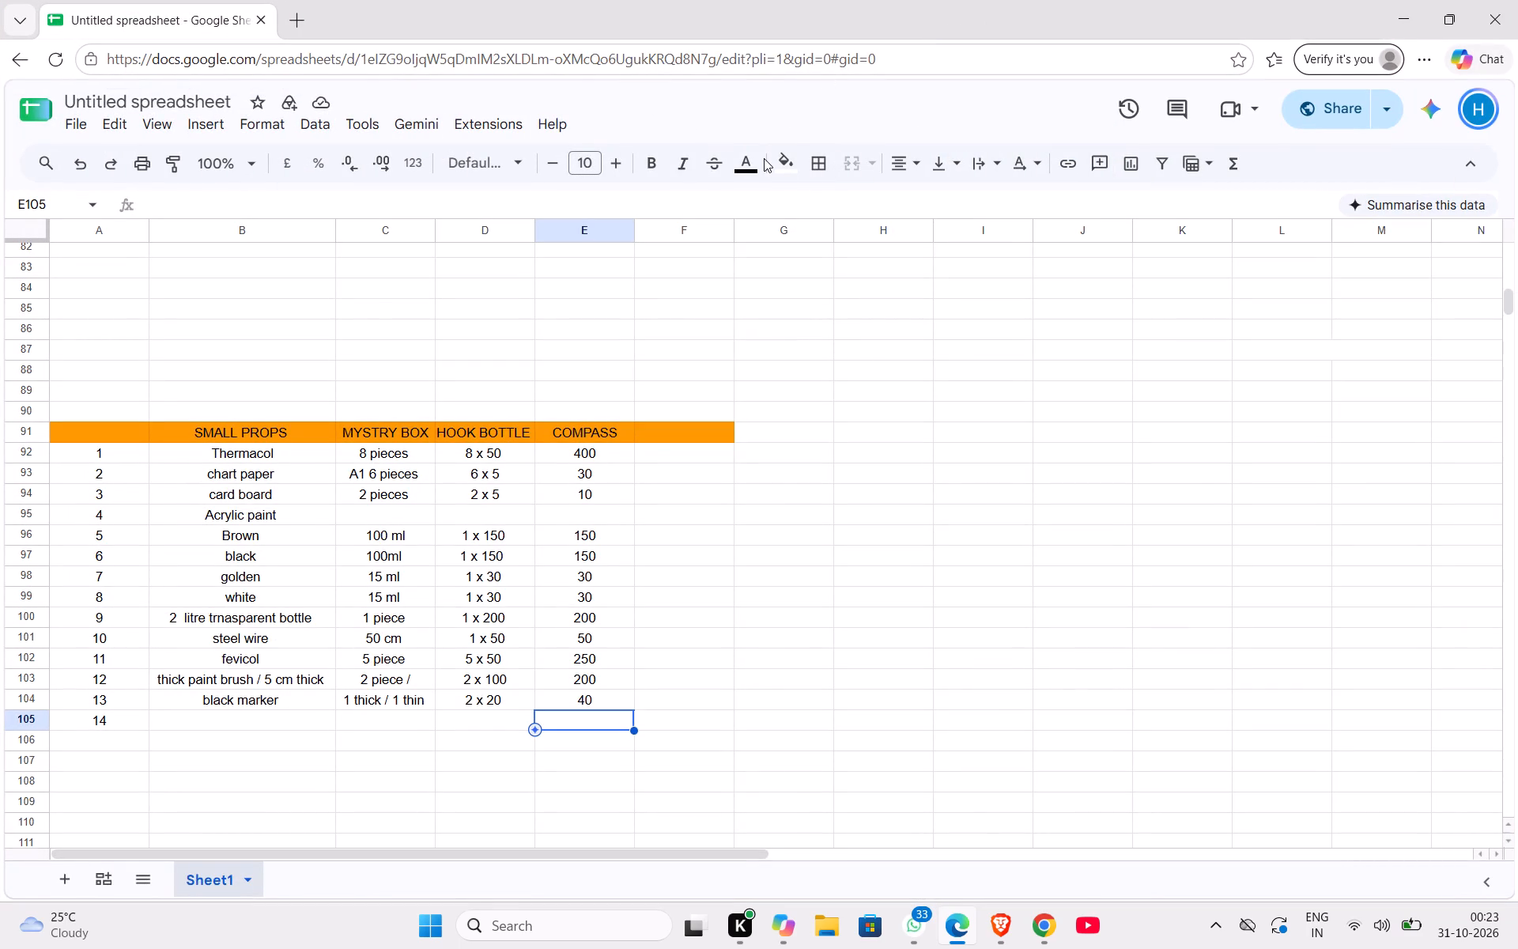
click(784, 160)
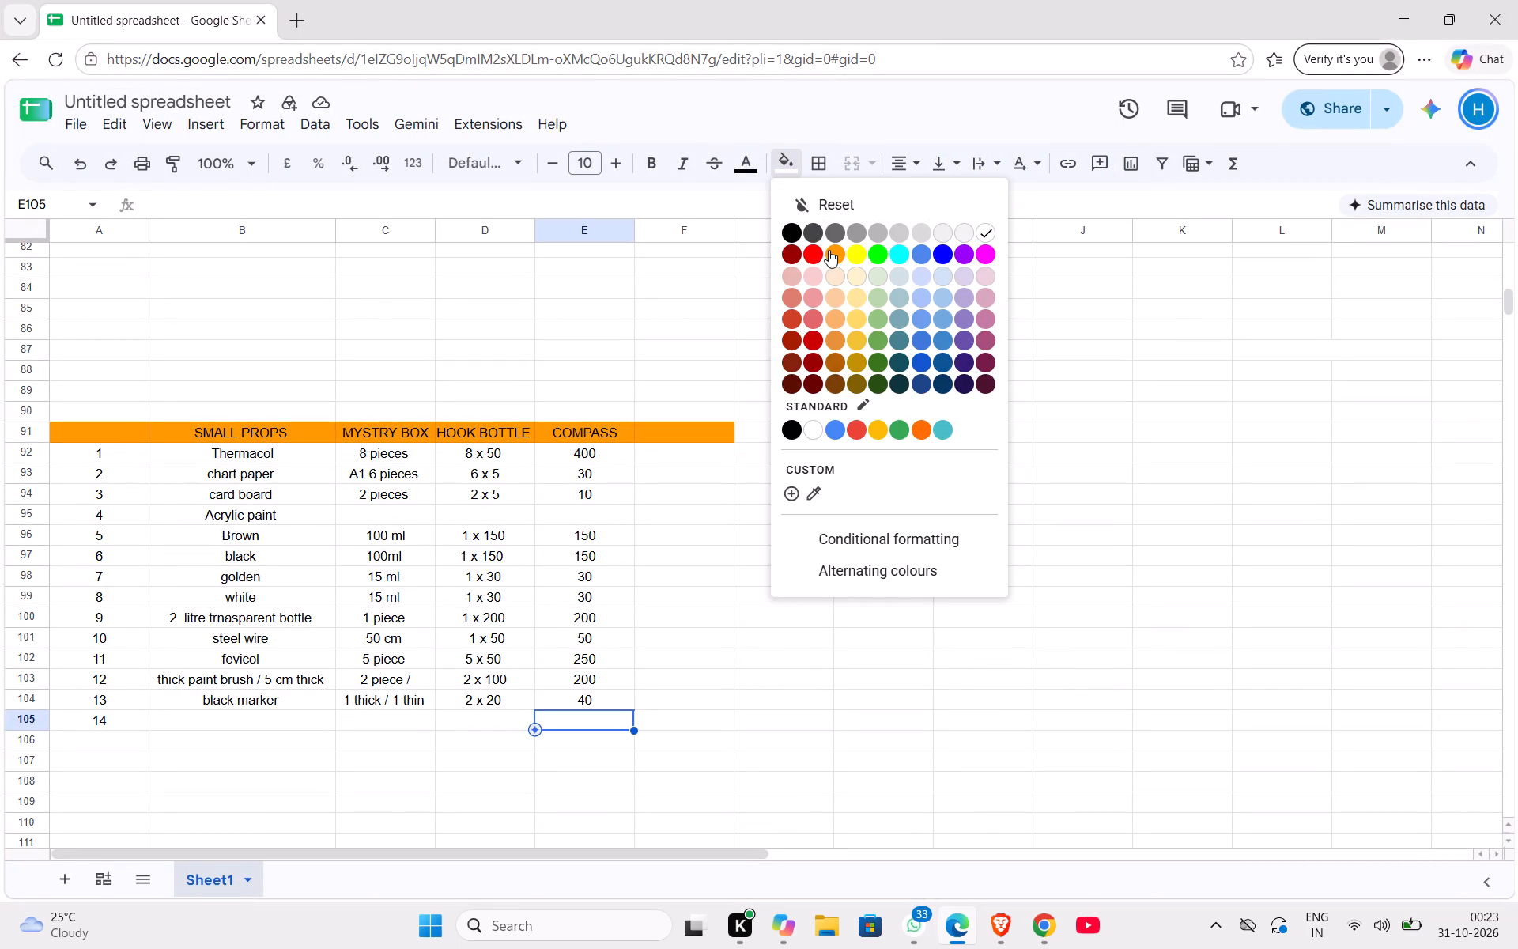
click(829, 250)
Open the orange cell E105 for editing.
click(581, 722)
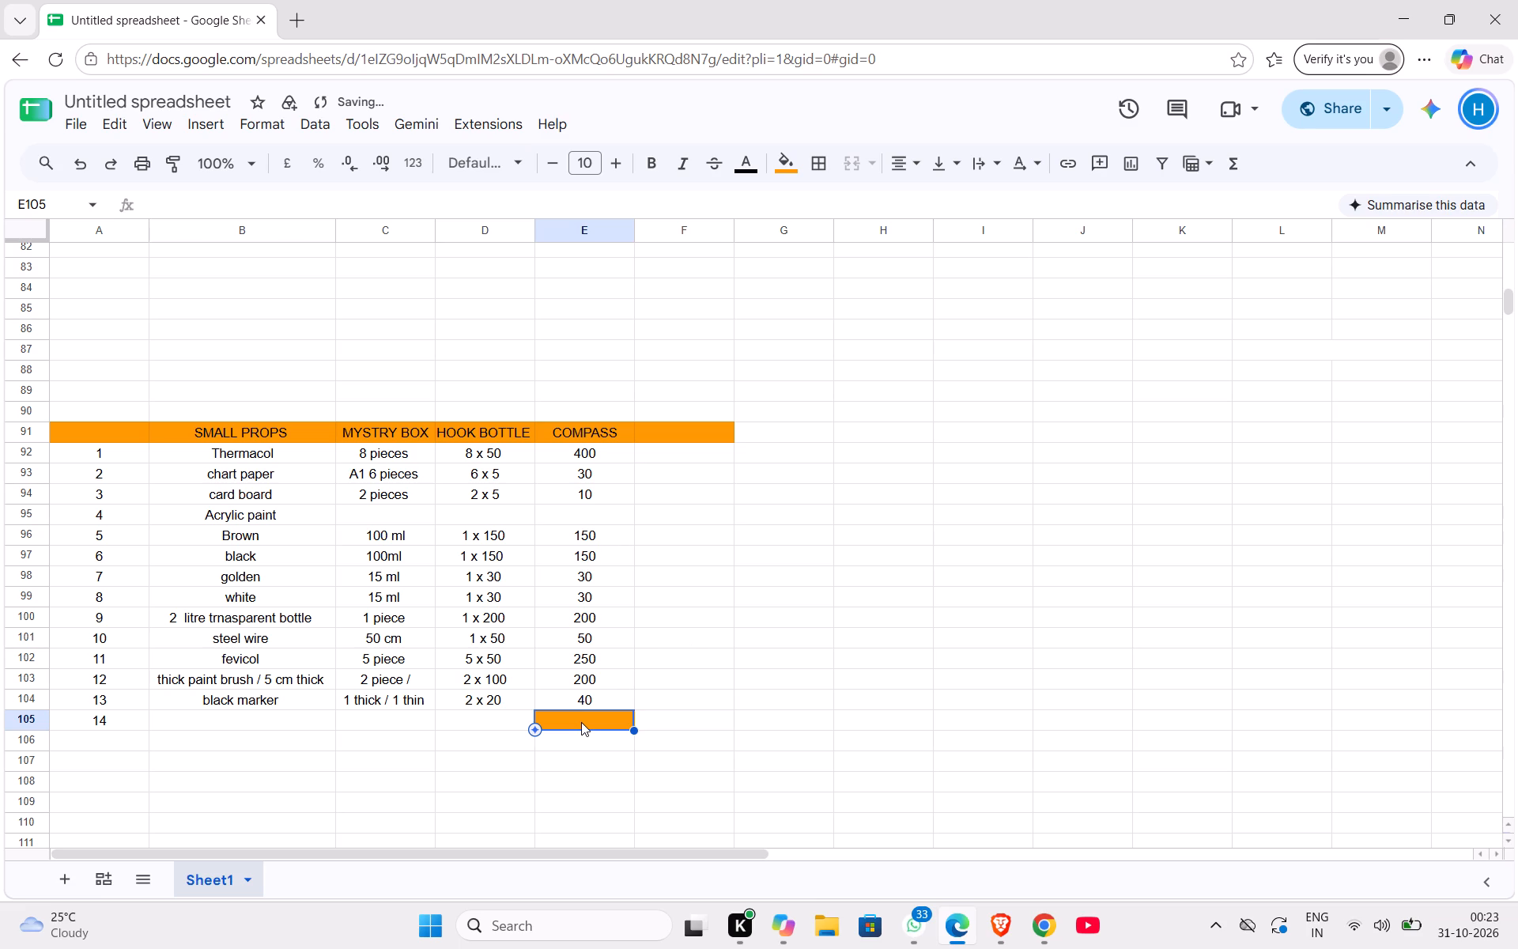
double_click(581, 722)
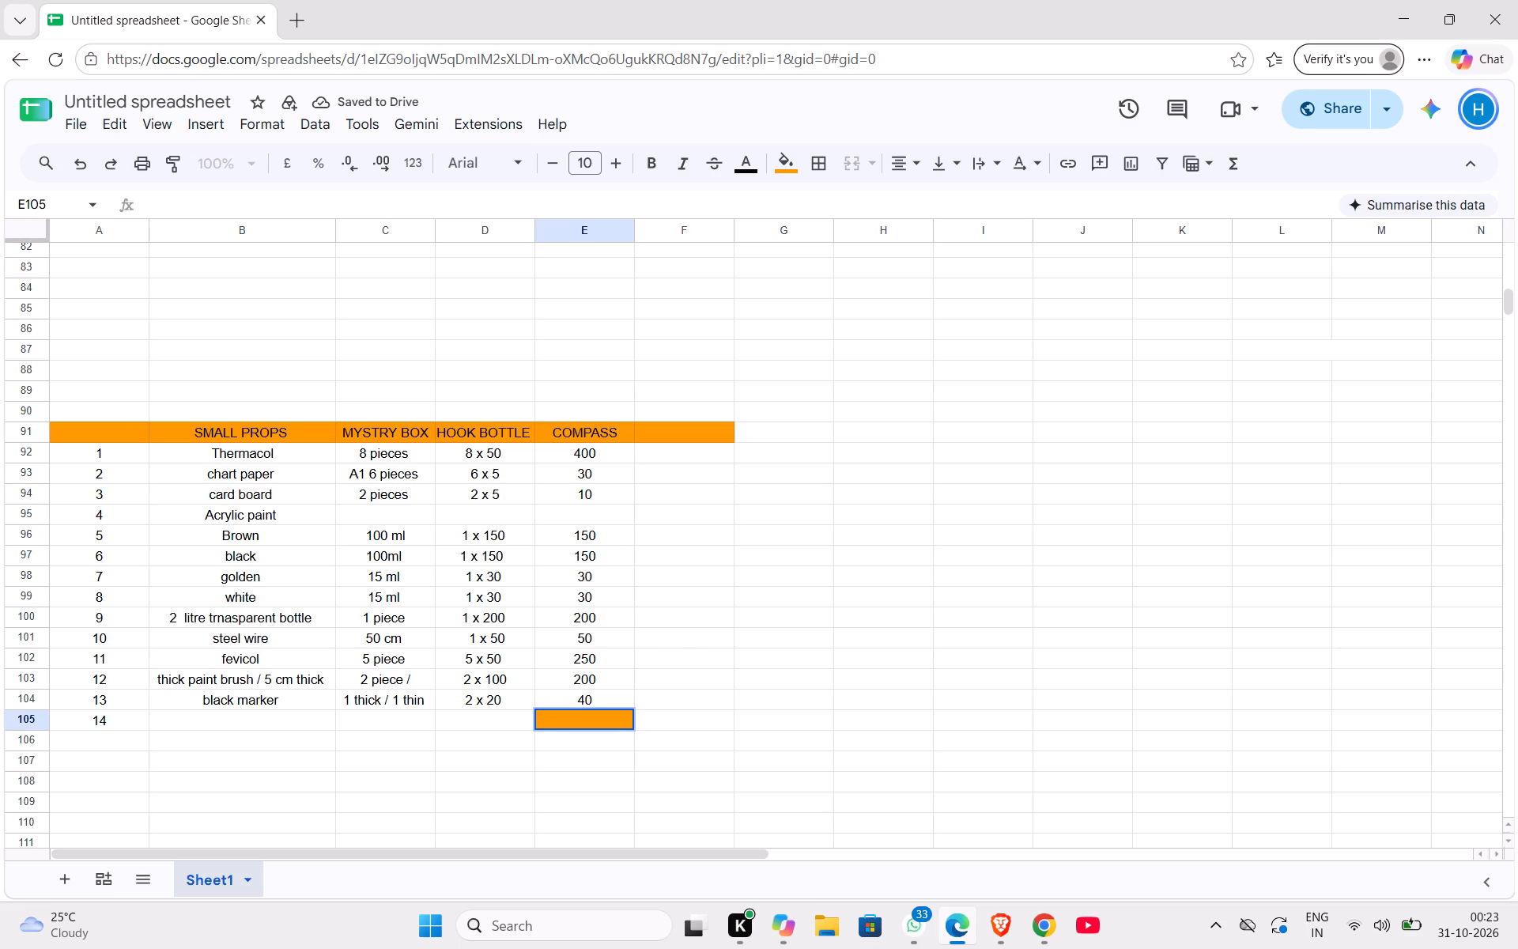
Enter 1540 as the SMALL PROPS total in the orange cell E105, below the black marker's amount.
click(606, 717)
text(1540)
click(678, 789)
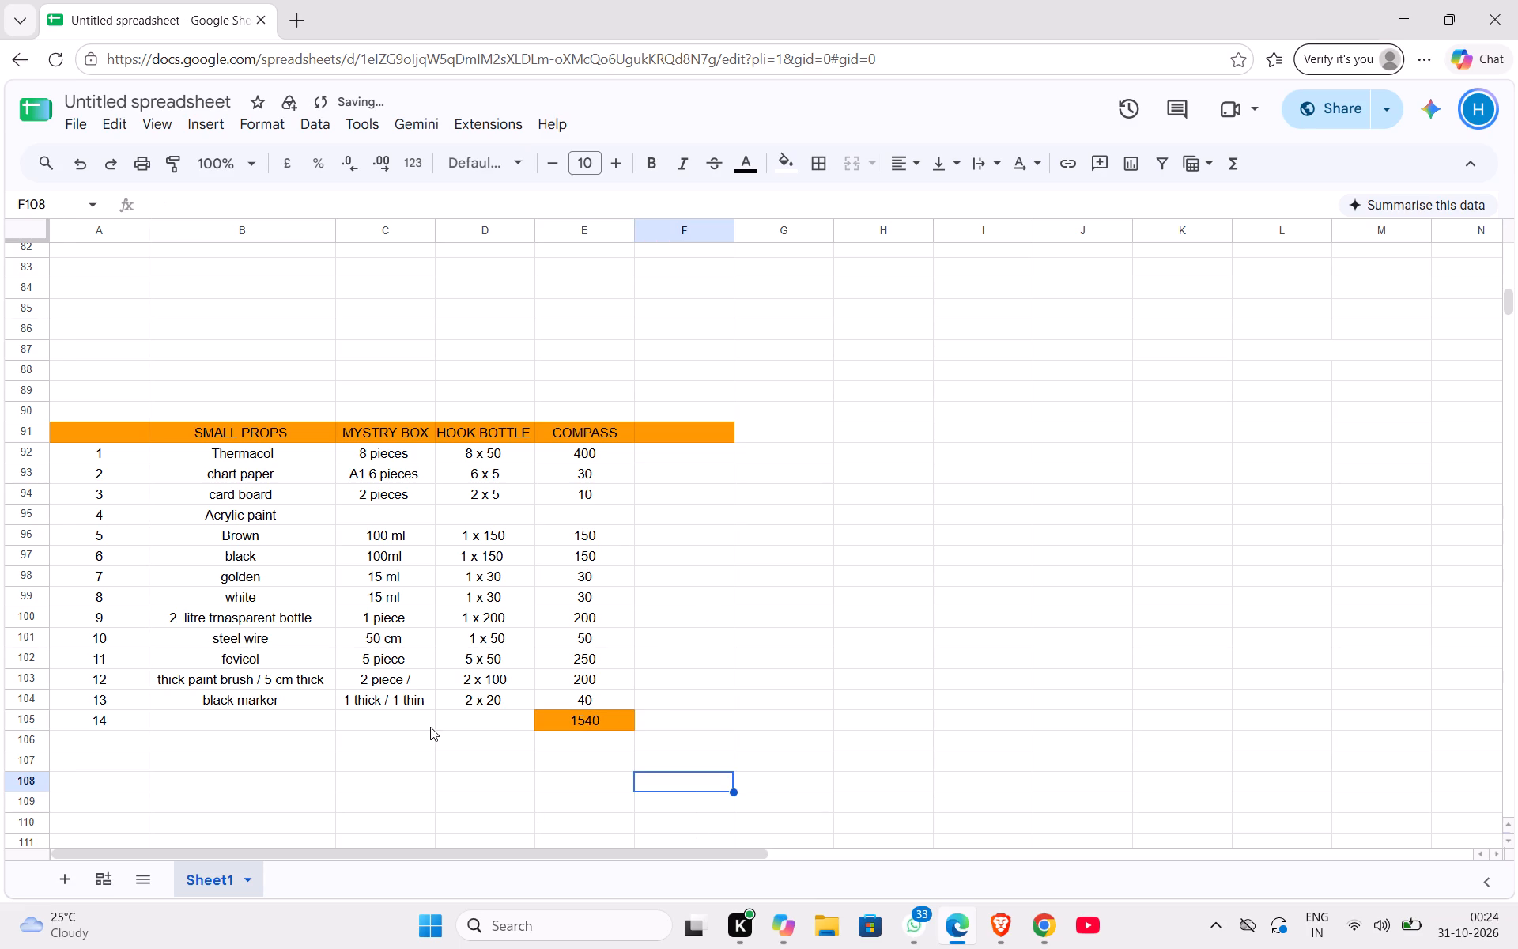
Bring up the available cell actions for the SMALL PROPS total in E105.
click(577, 724)
right_click(577, 724)
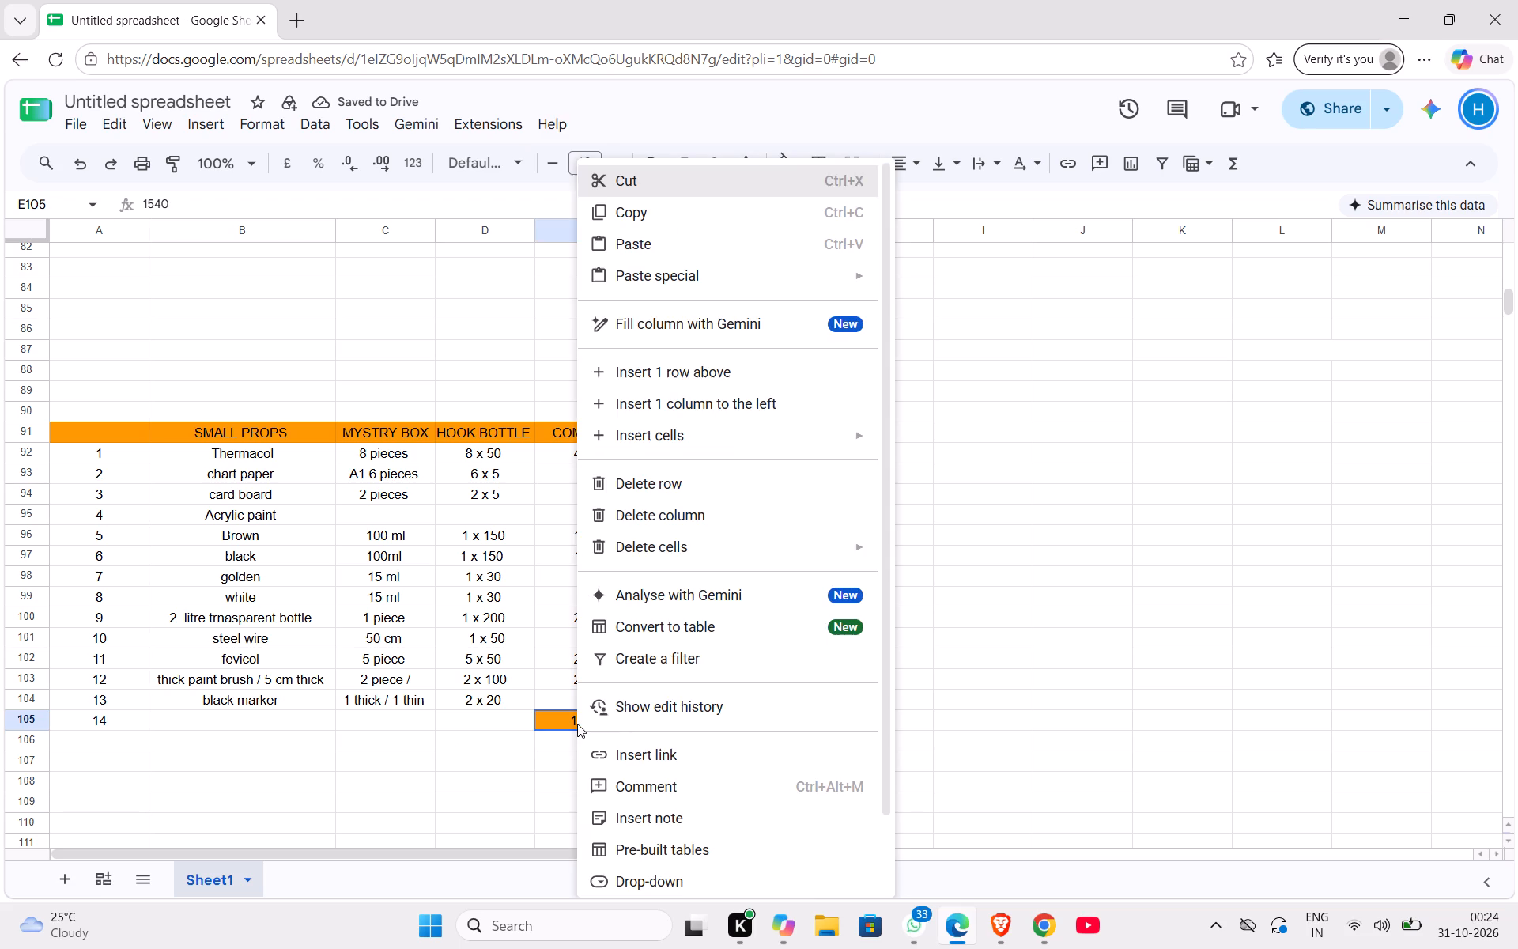
Move the orange SMALL PROPS total cell from E105 down one row to E106.
click(671, 184)
click(591, 737)
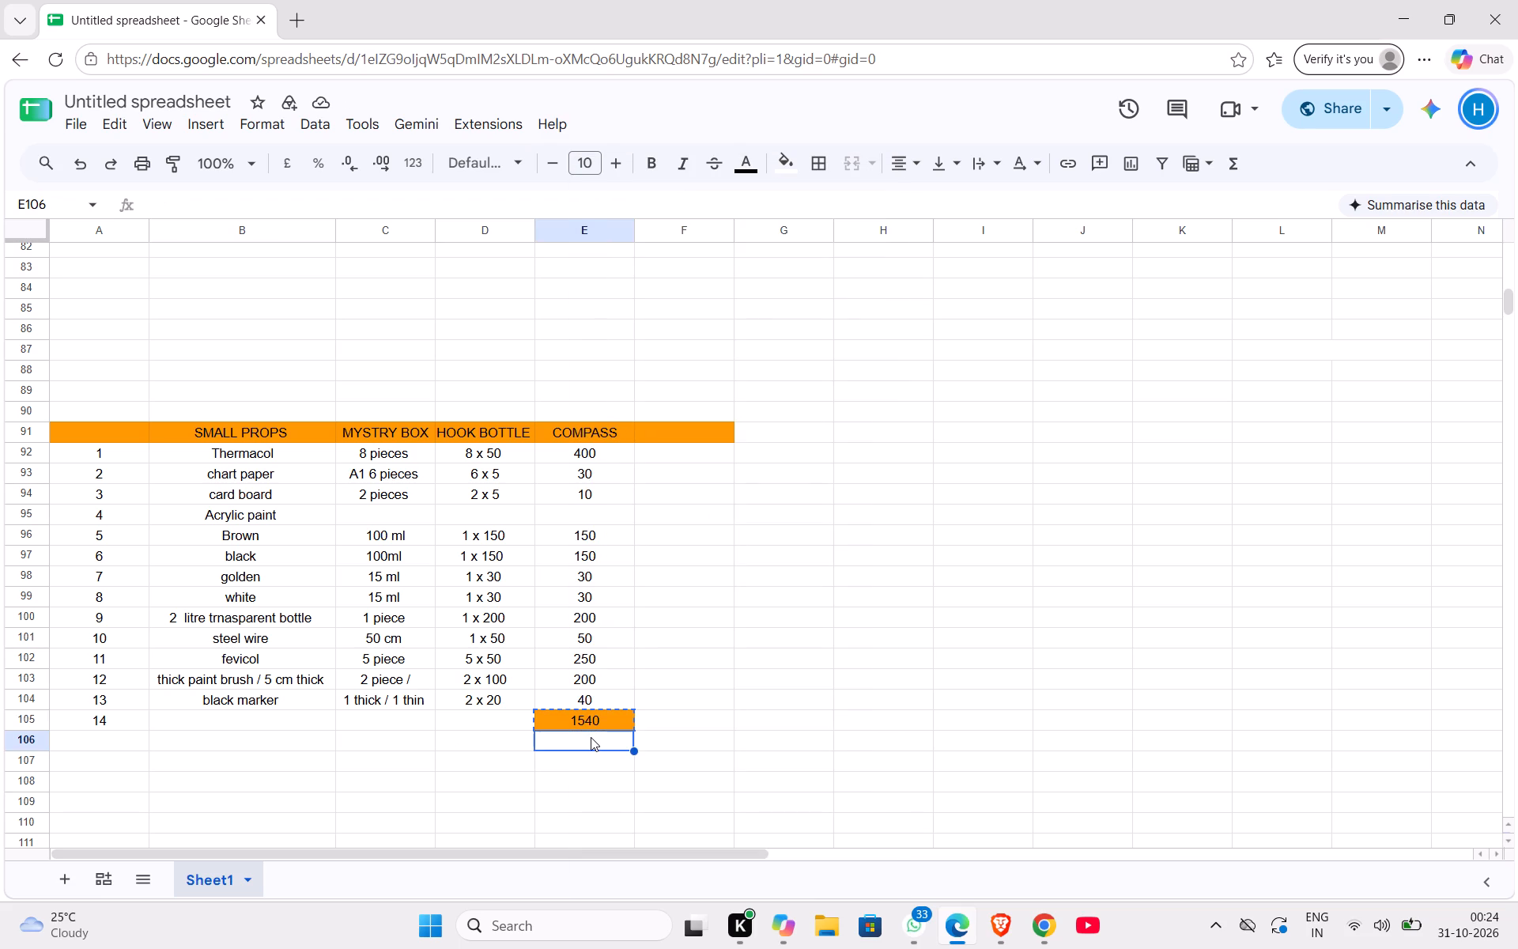
key(ctrl+v)
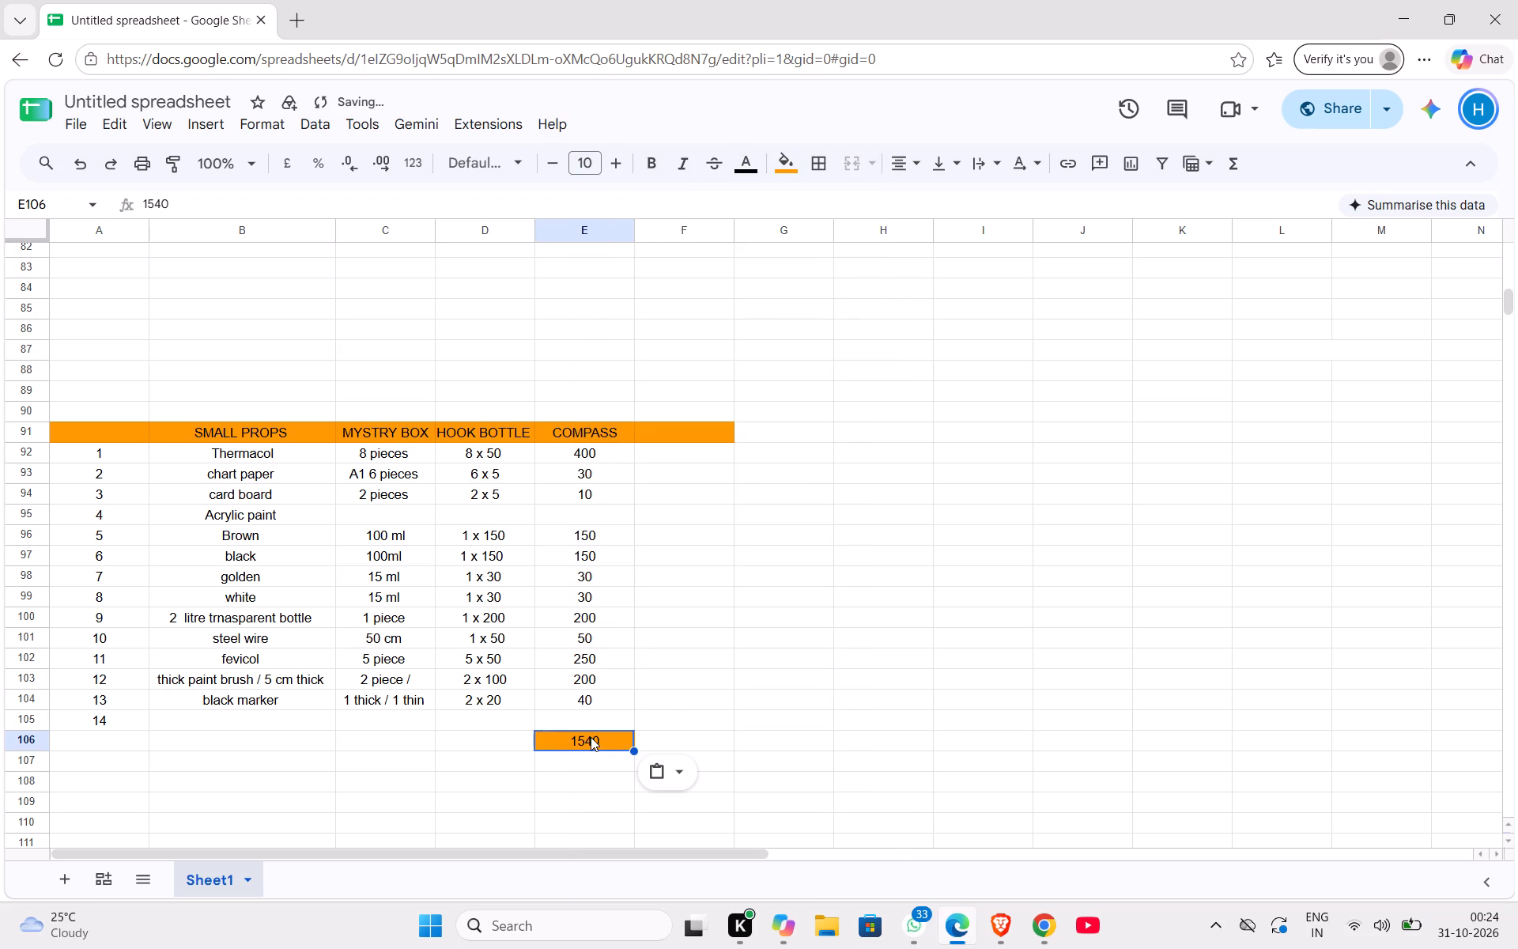
click(663, 698)
click(682, 749)
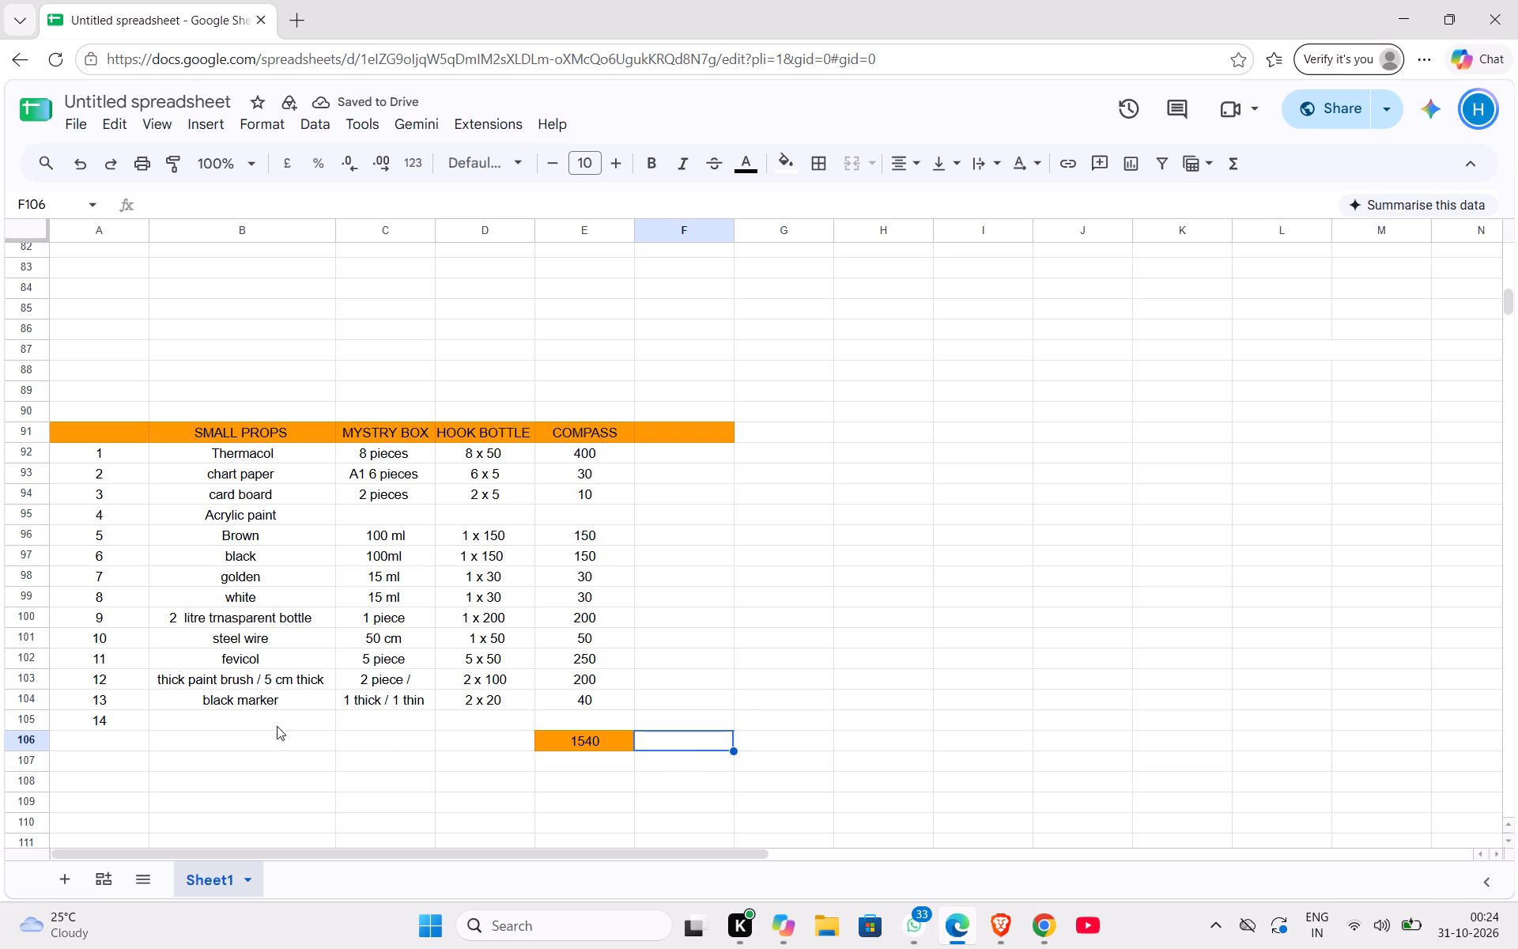
Select the empty item name cell B105 beside serial number 14.
click(136, 723)
click(180, 720)
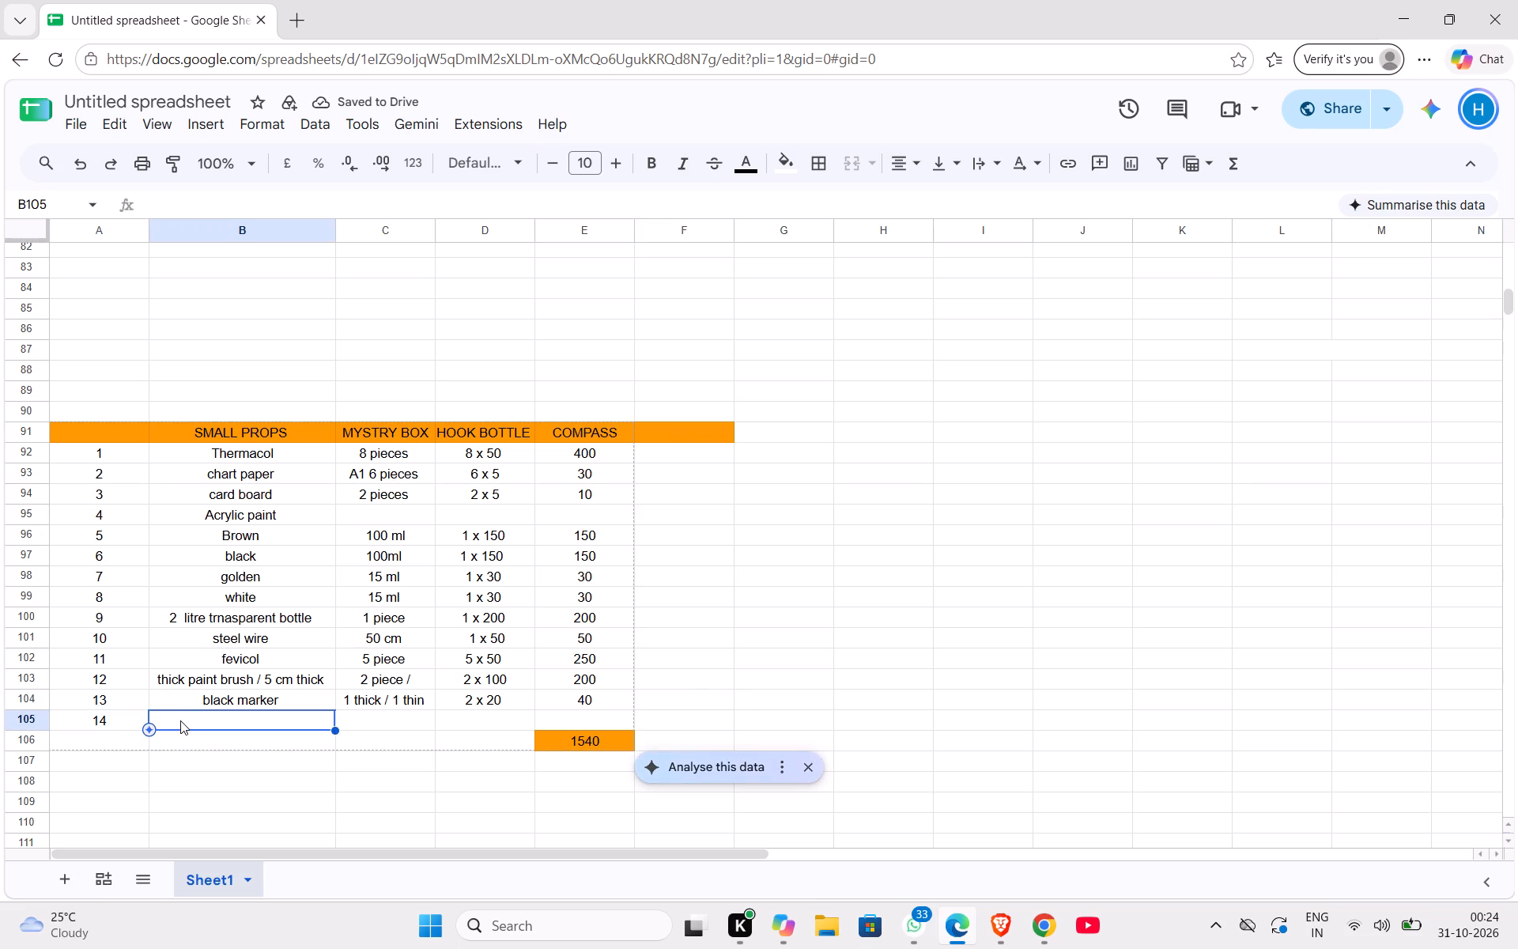
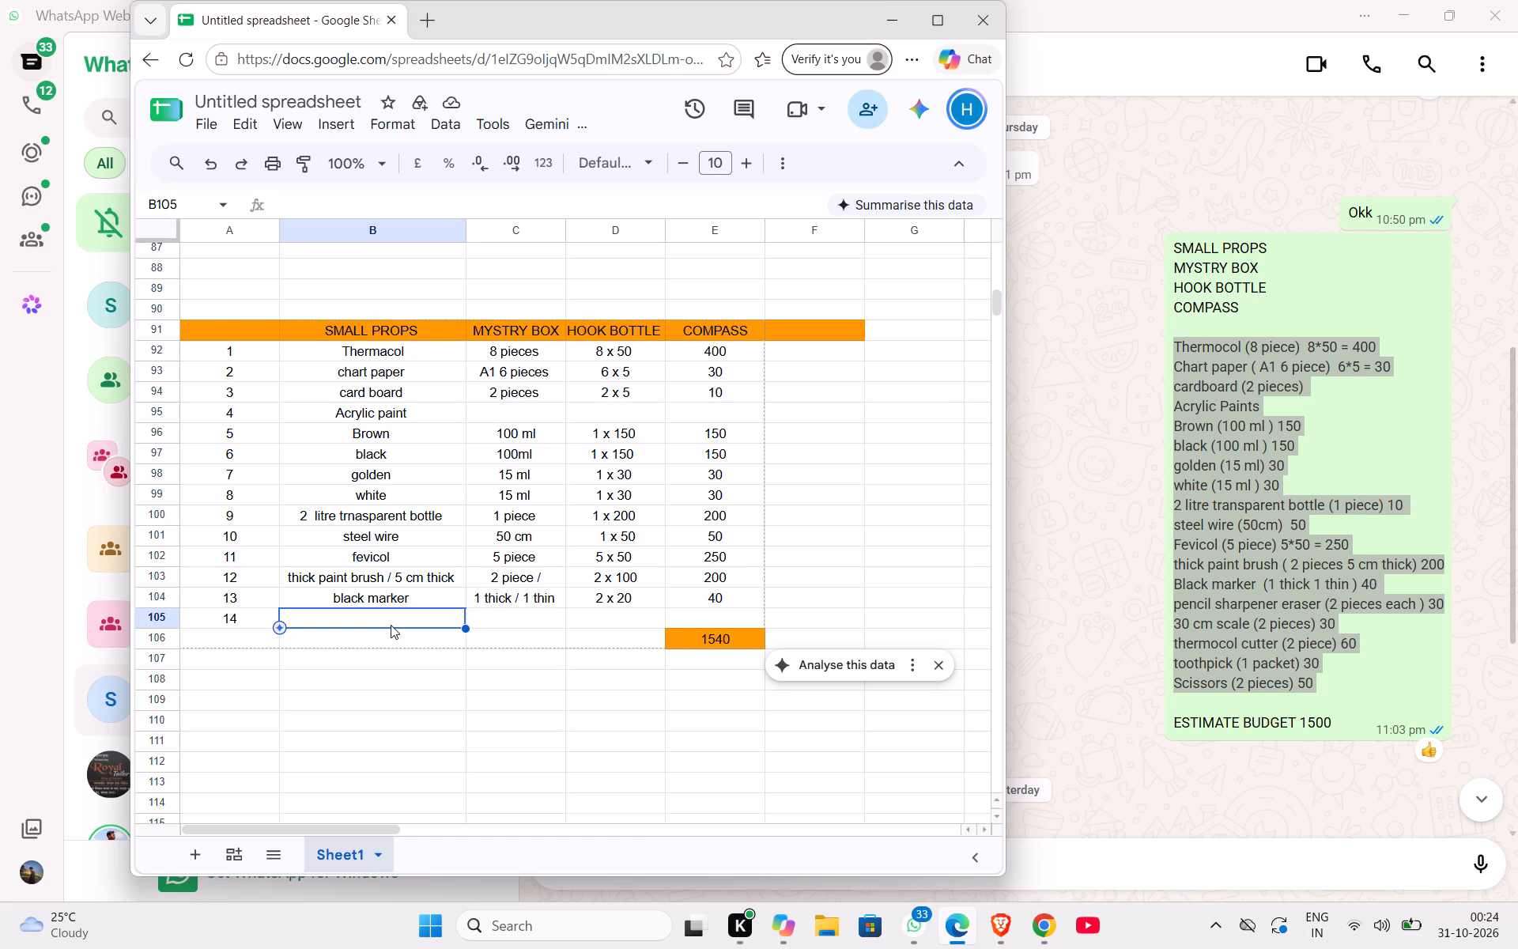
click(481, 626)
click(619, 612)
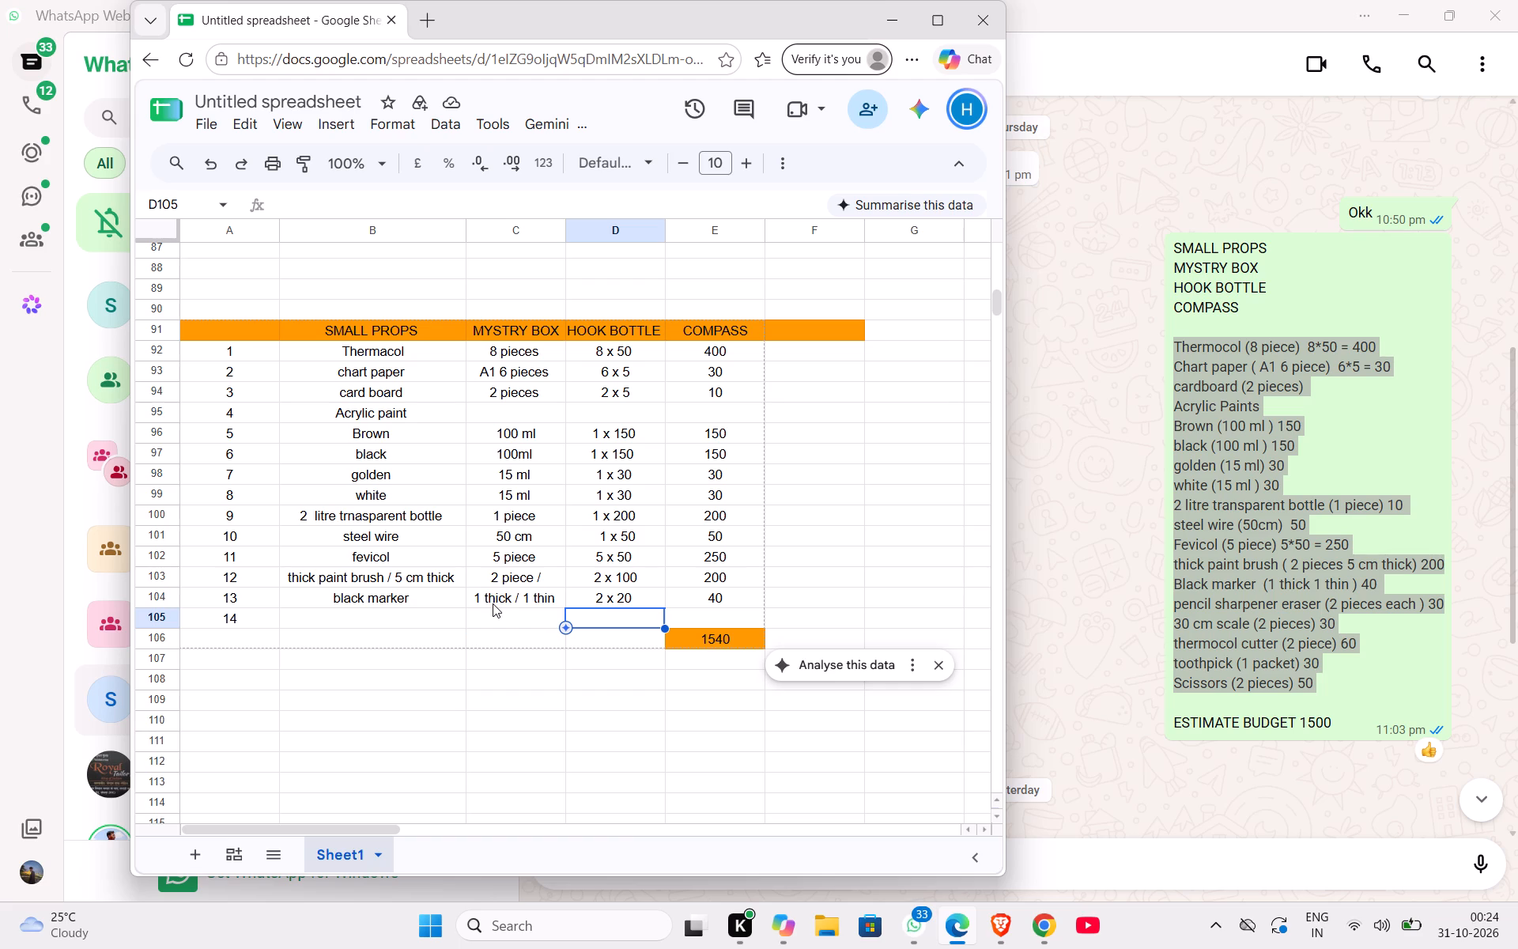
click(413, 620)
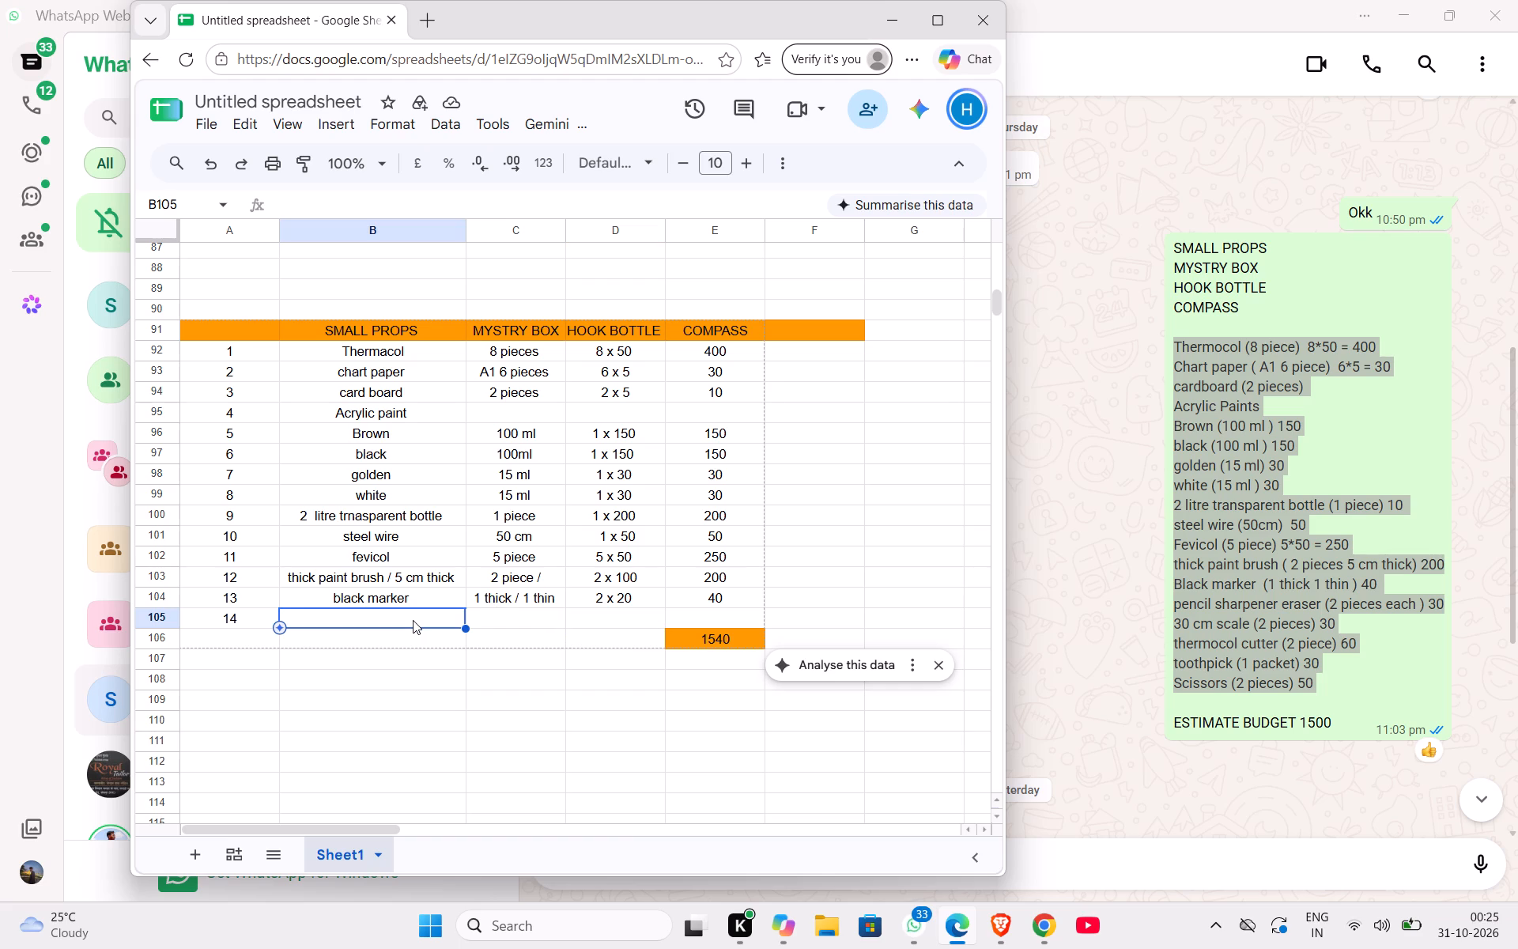
Look back through the earlier budget sections, from PHOTOBOOTH up to Common material.
scroll(413, 620, up, 1)
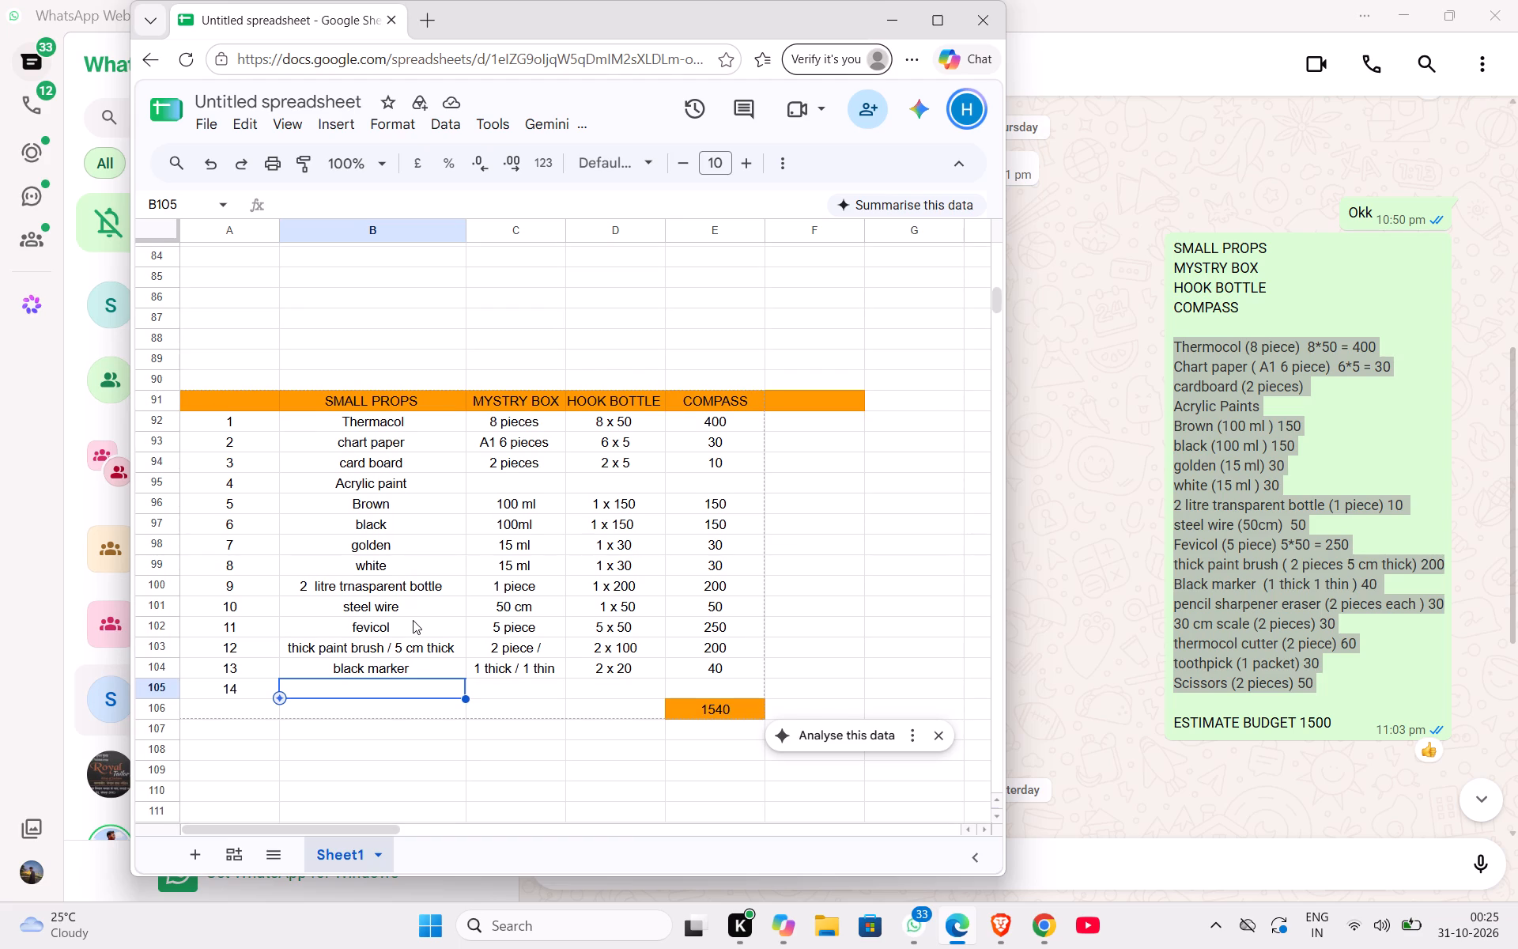
scroll(413, 620, up, 4)
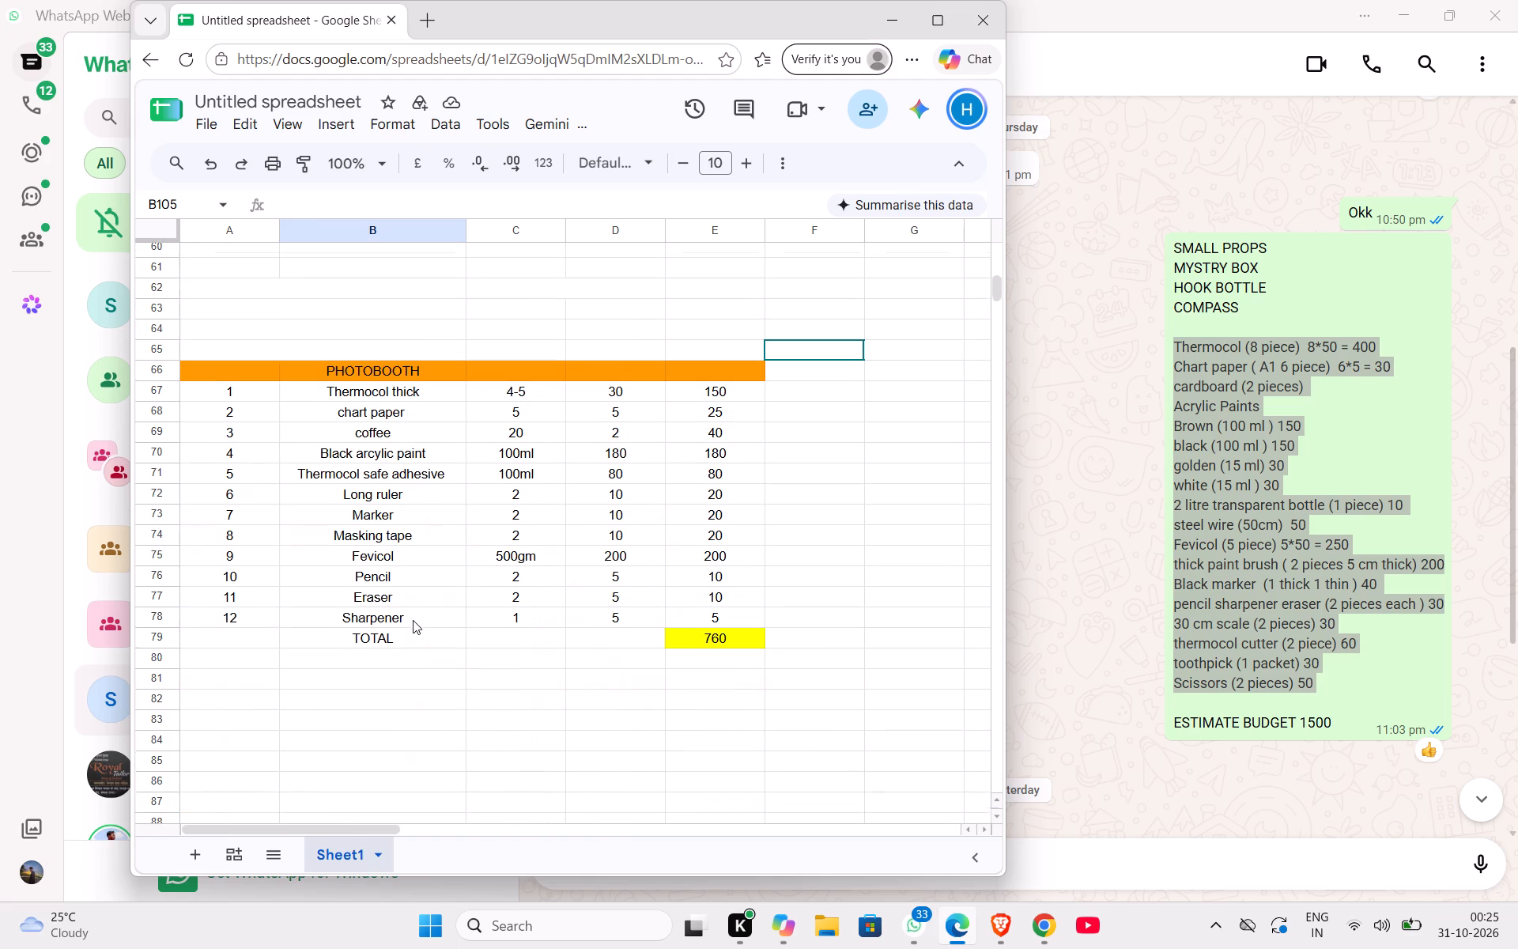
scroll(413, 620, down, 2)
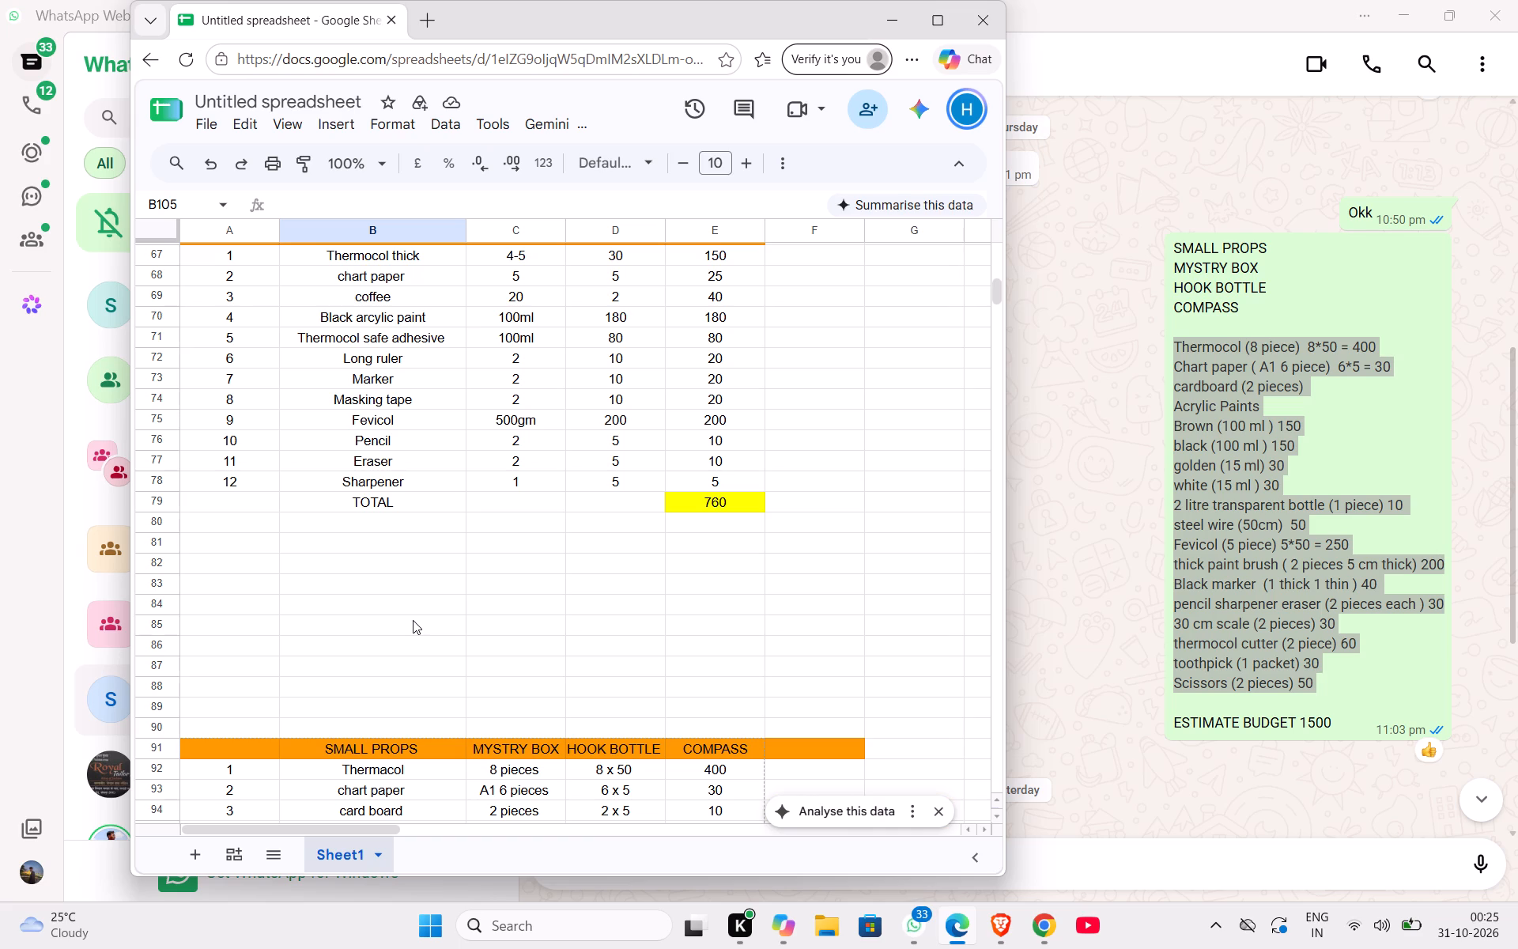
scroll(413, 620, up, 5)
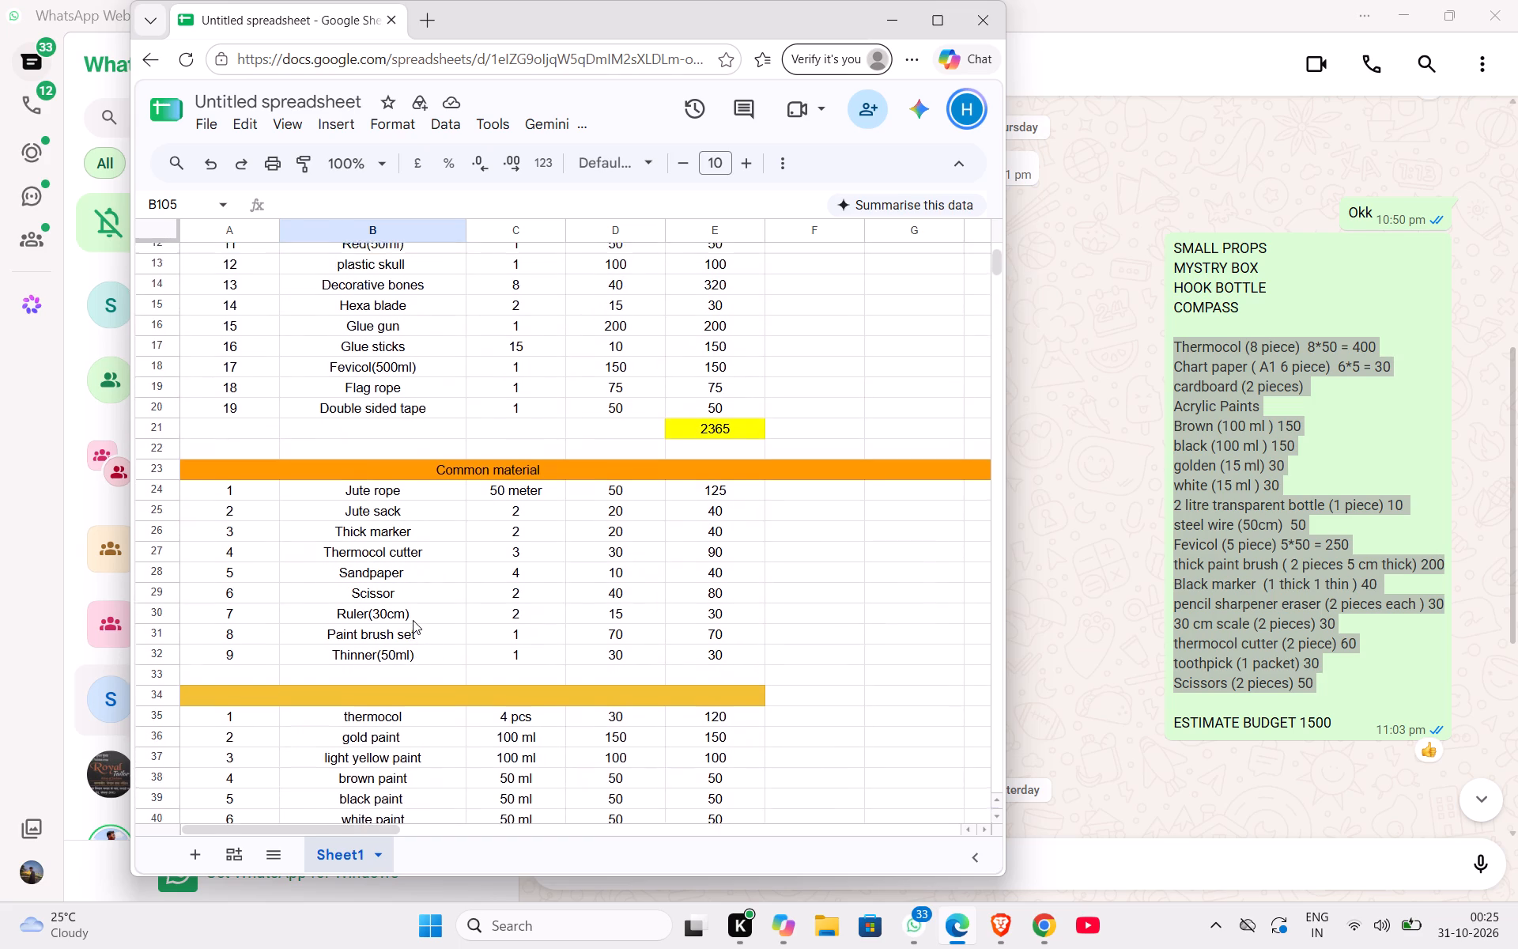
scroll(413, 620, down, 2)
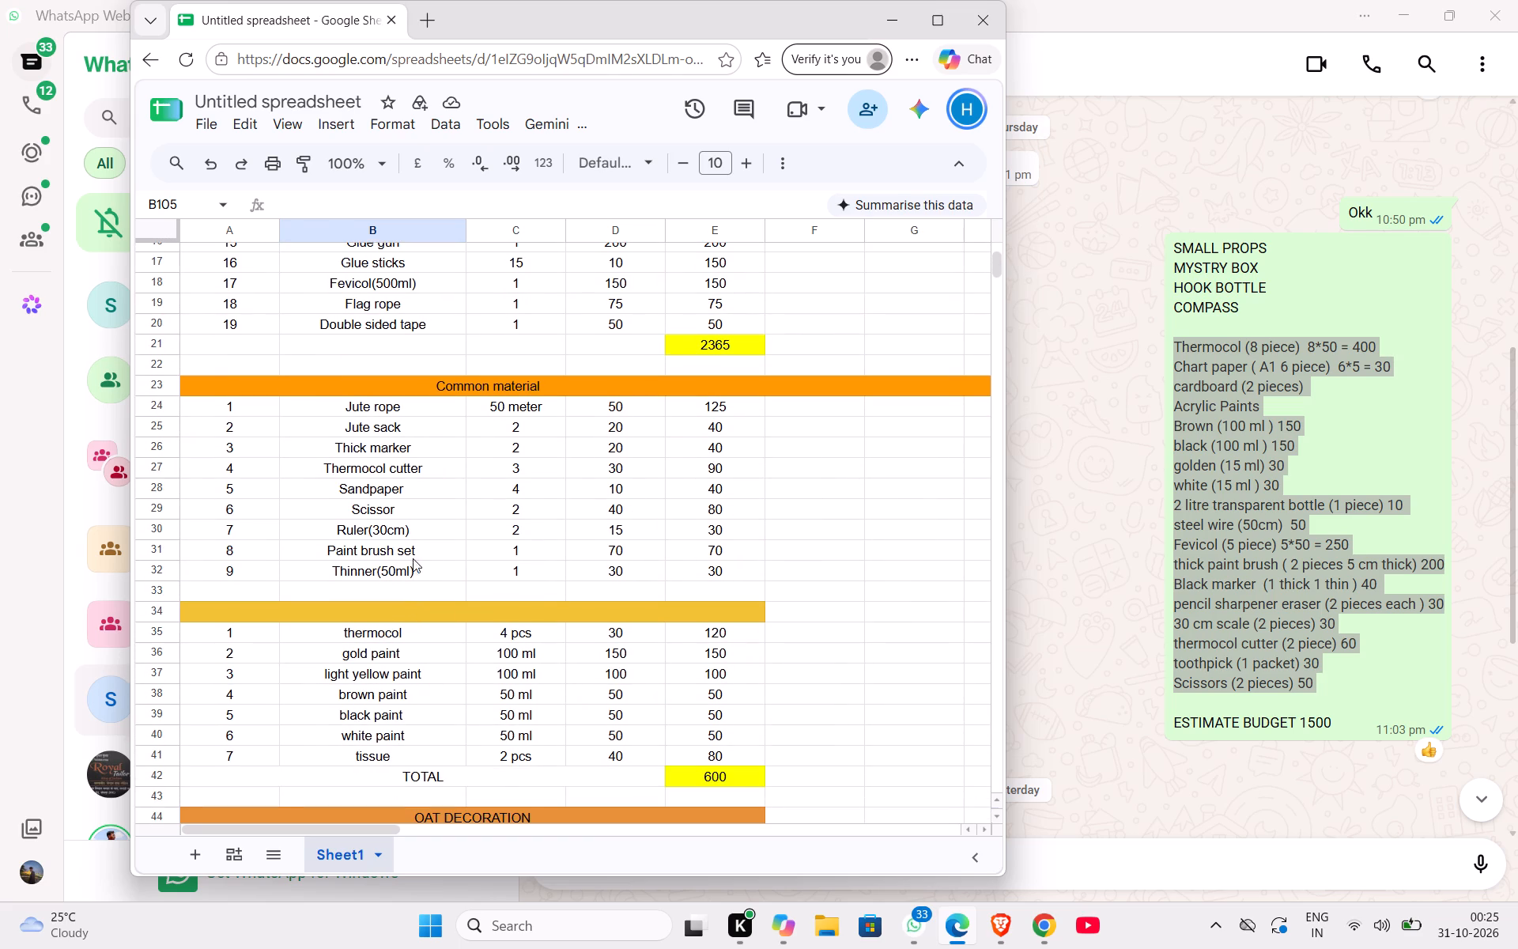
Insert one blank row at row 33, directly below the Thinner(50ml) item in the Common material section.
click(264, 582)
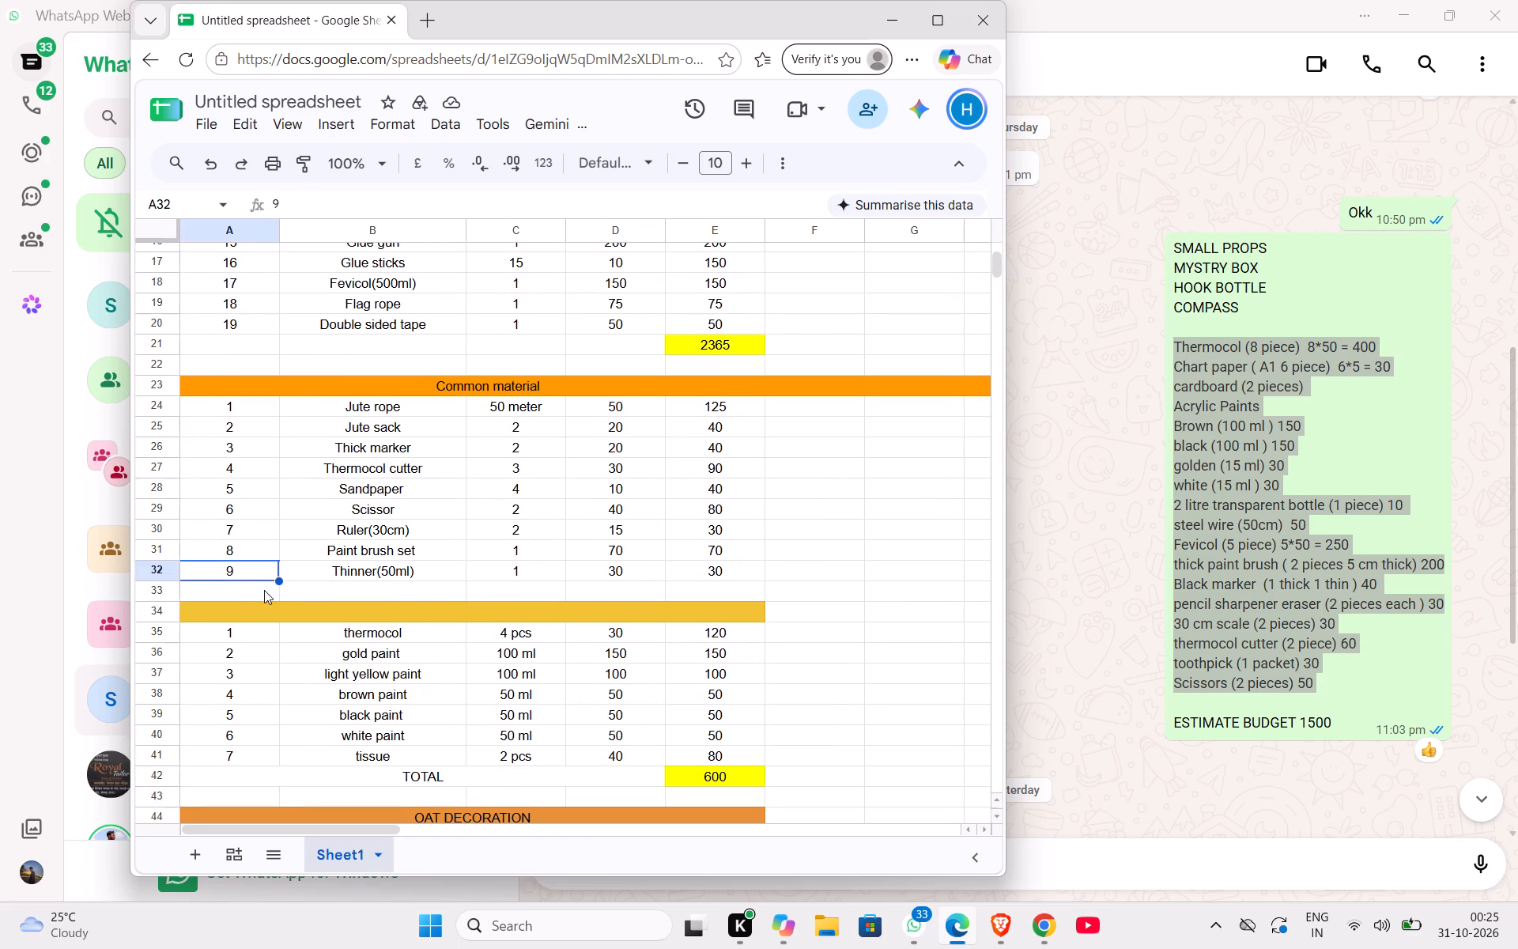
click(264, 593)
scroll(214, 637, right, 1)
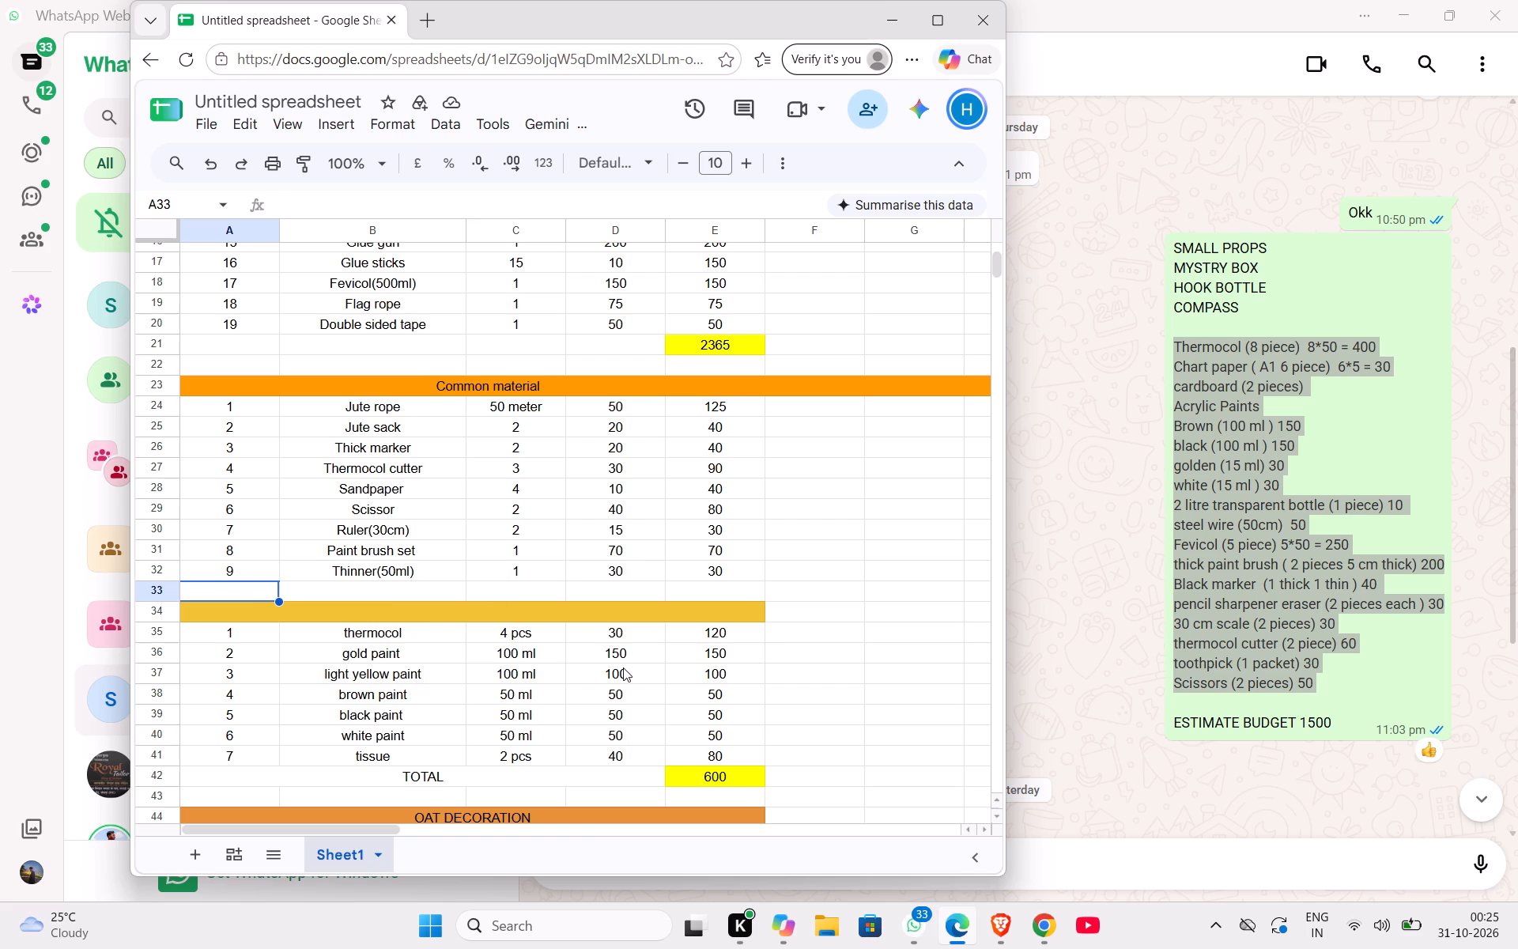
scroll(623, 667, down, 1)
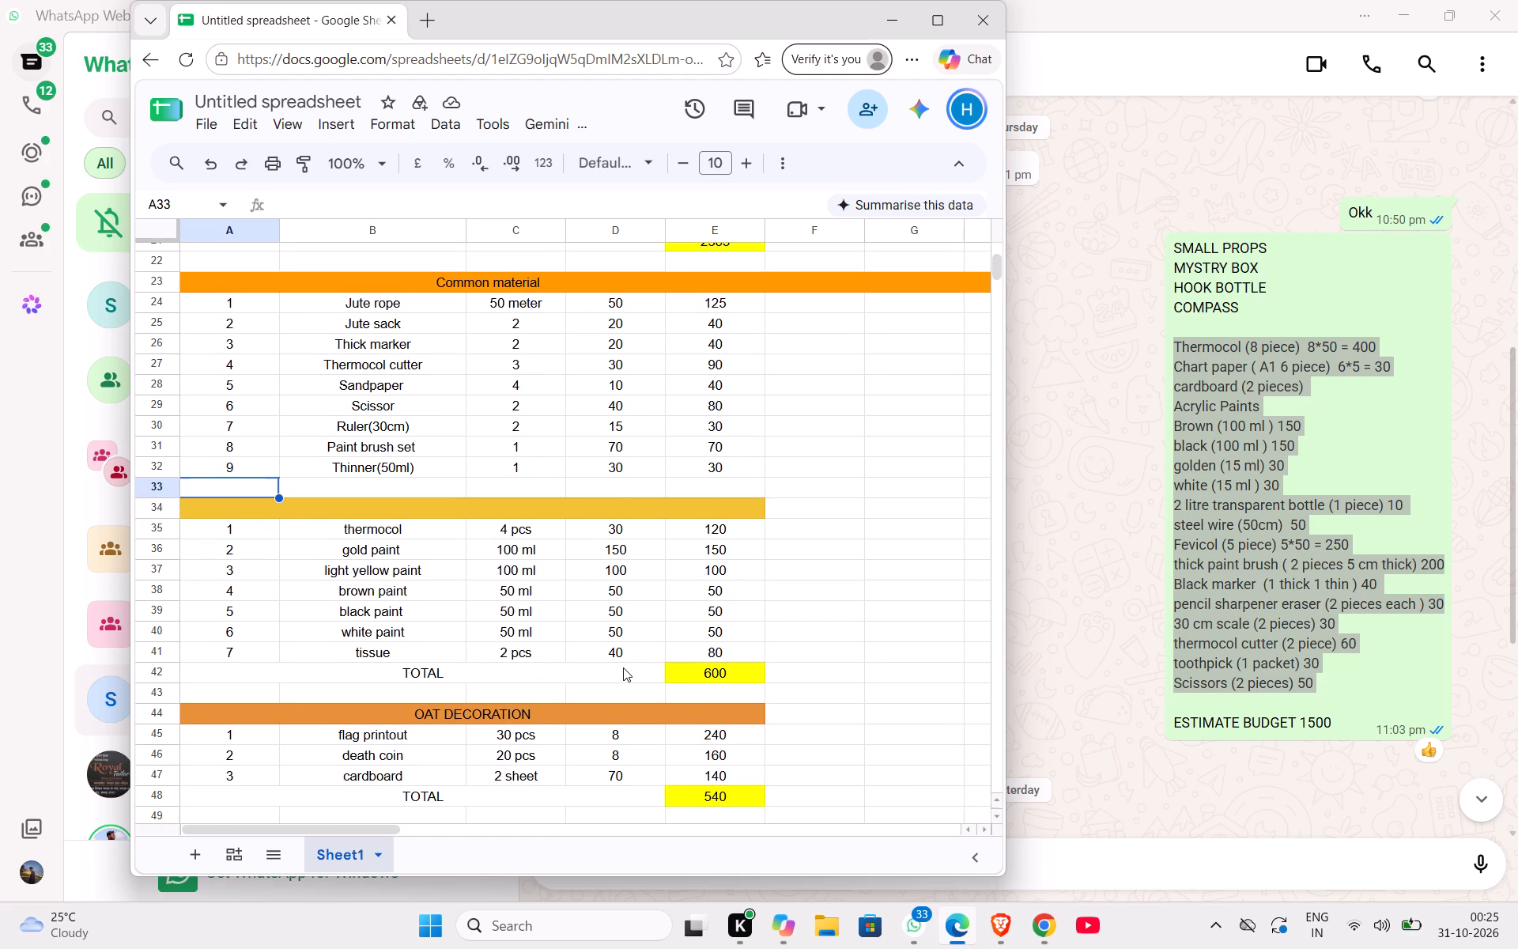
scroll(623, 667, up, 1)
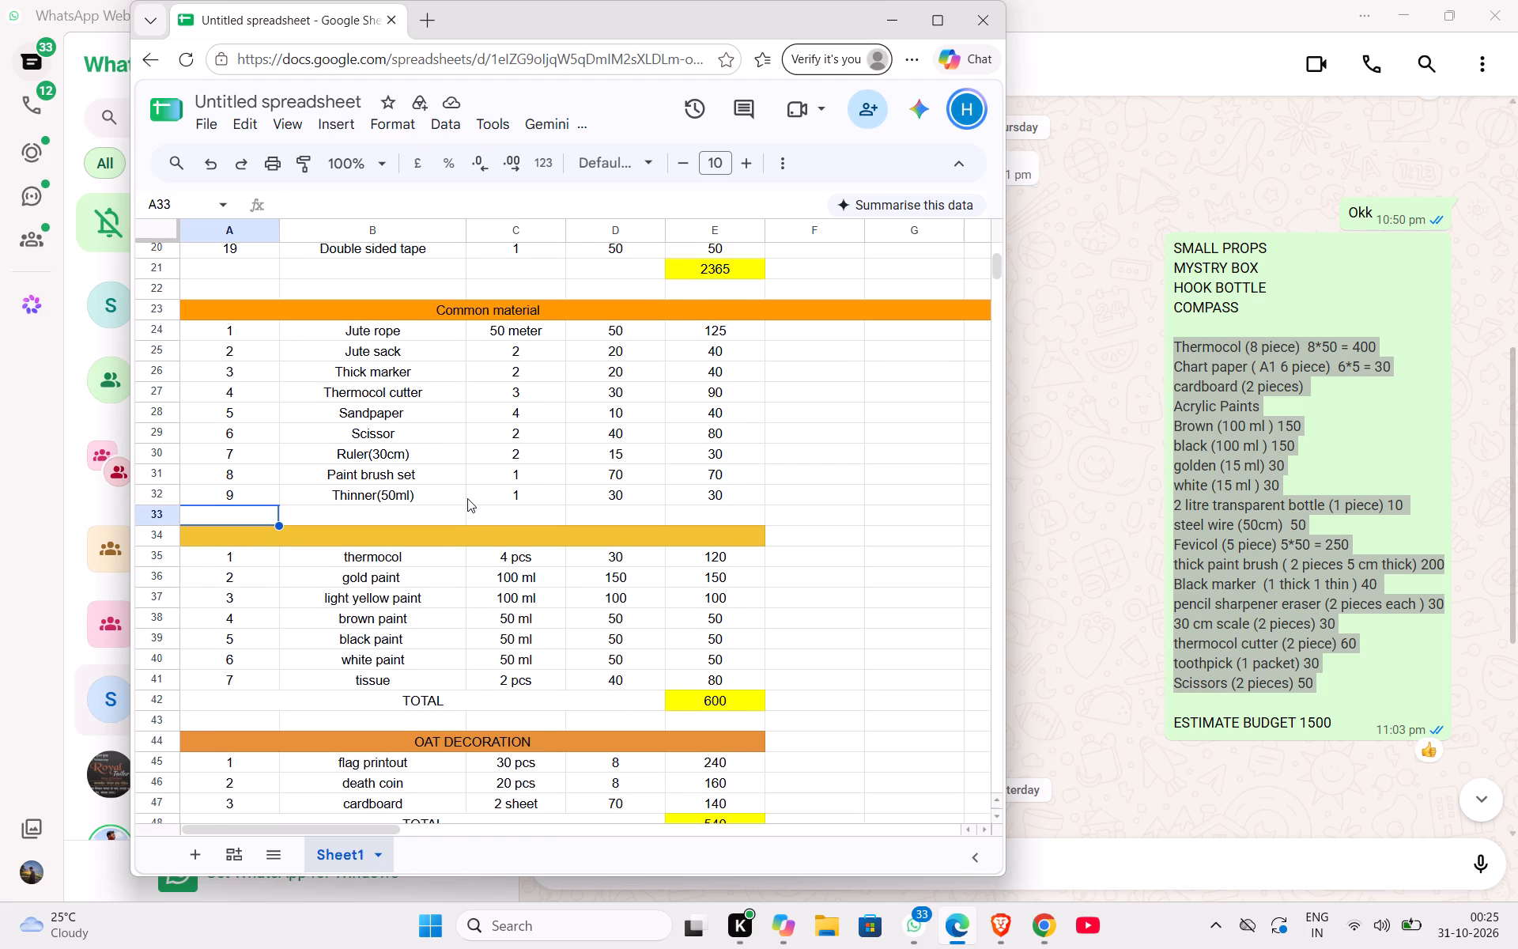
scroll(467, 498, up, 1)
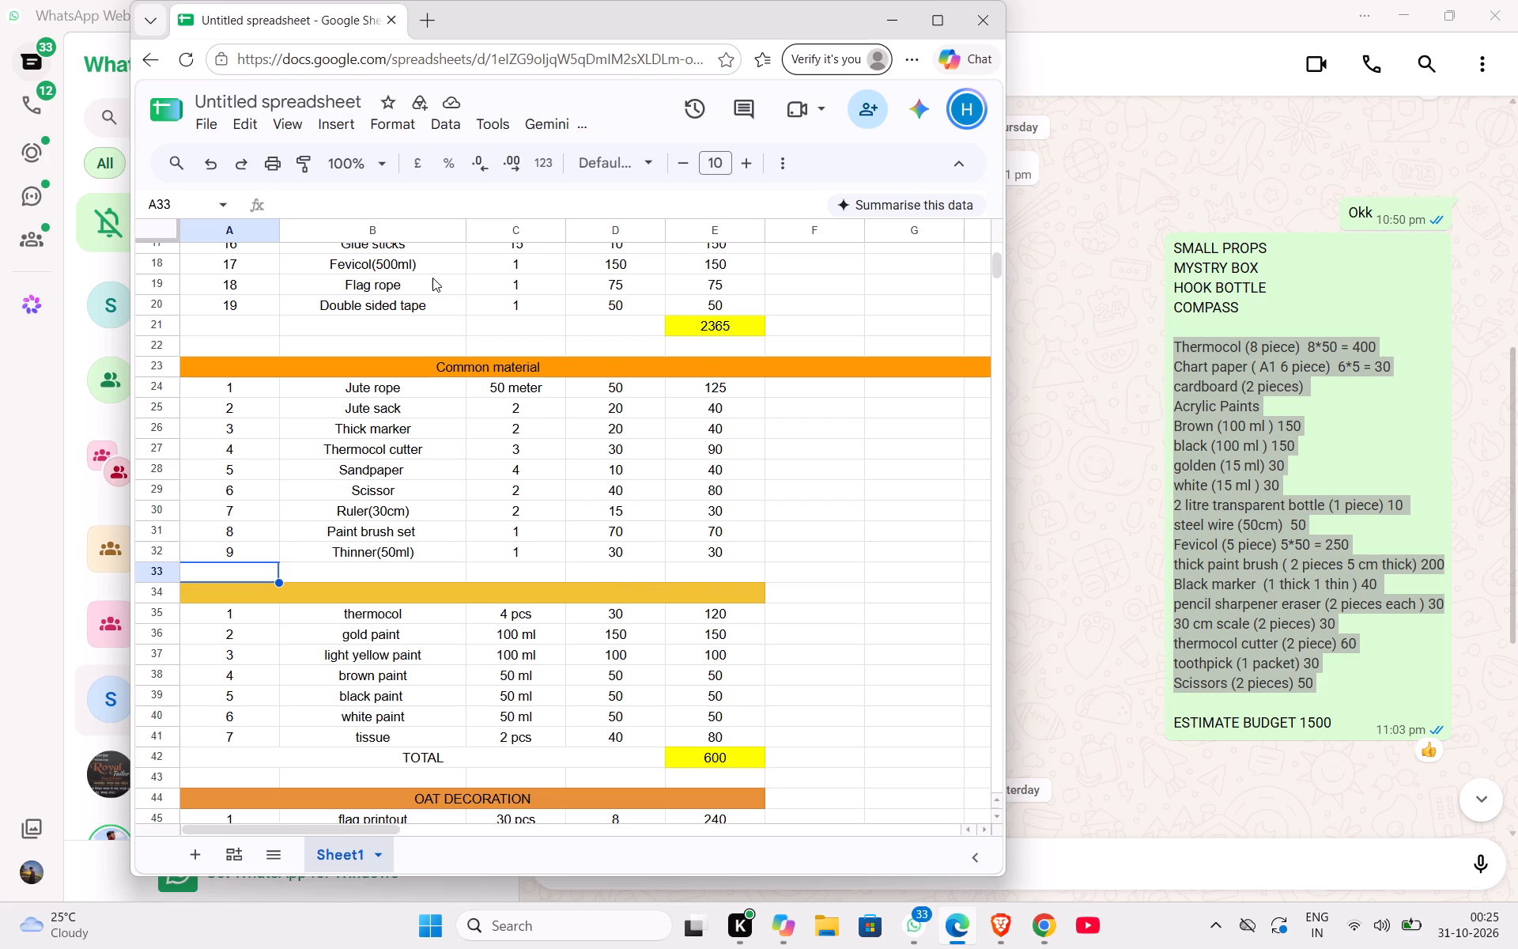
right_click(256, 580)
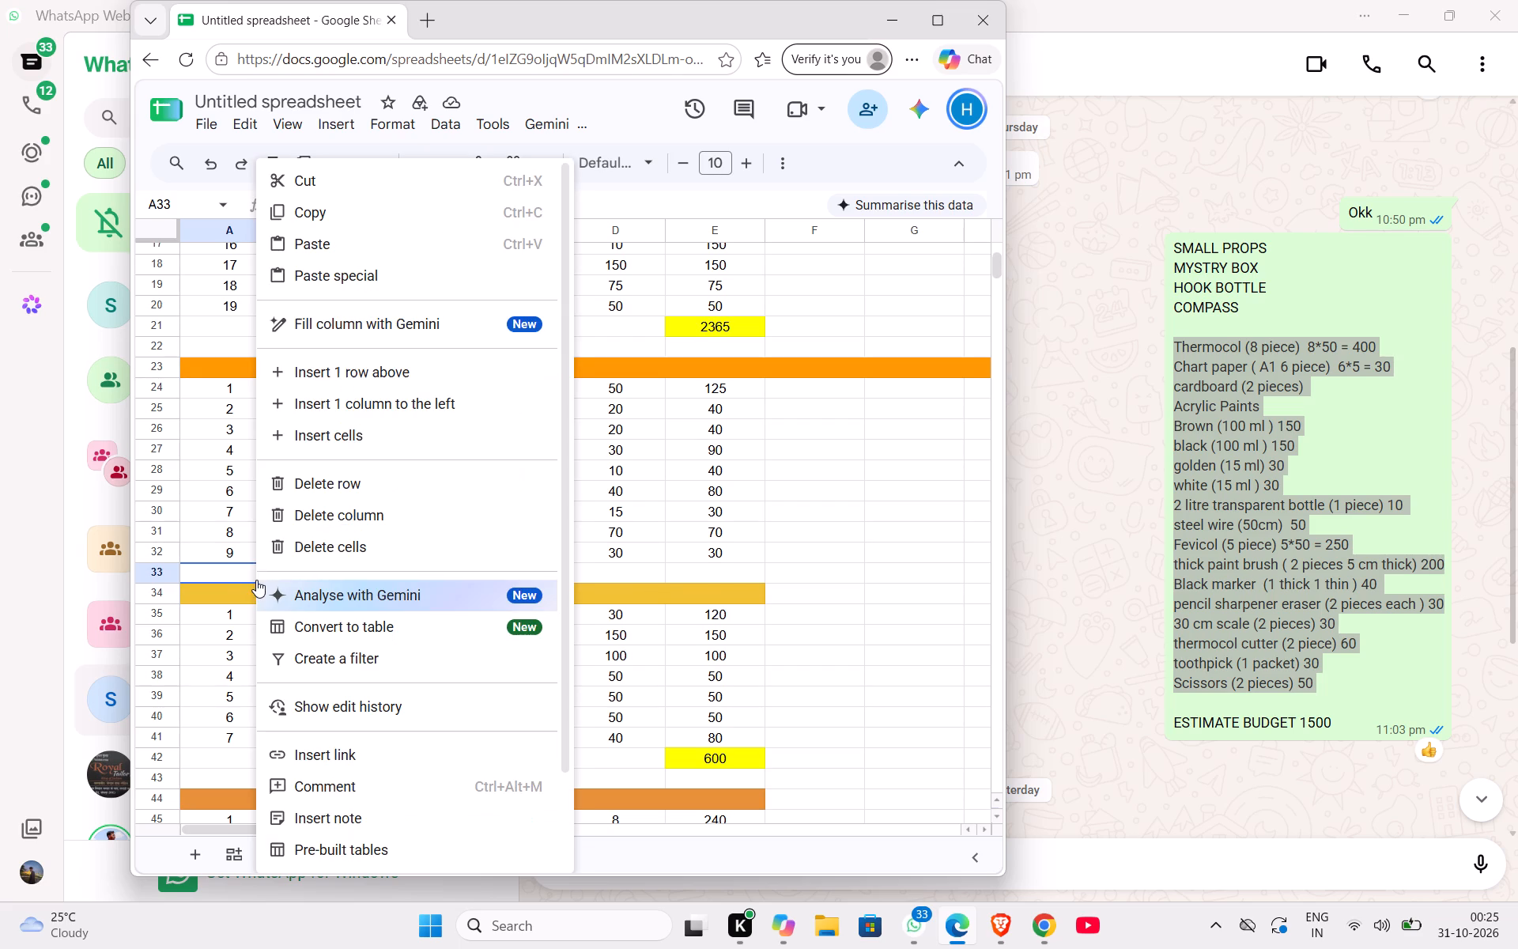
click(356, 362)
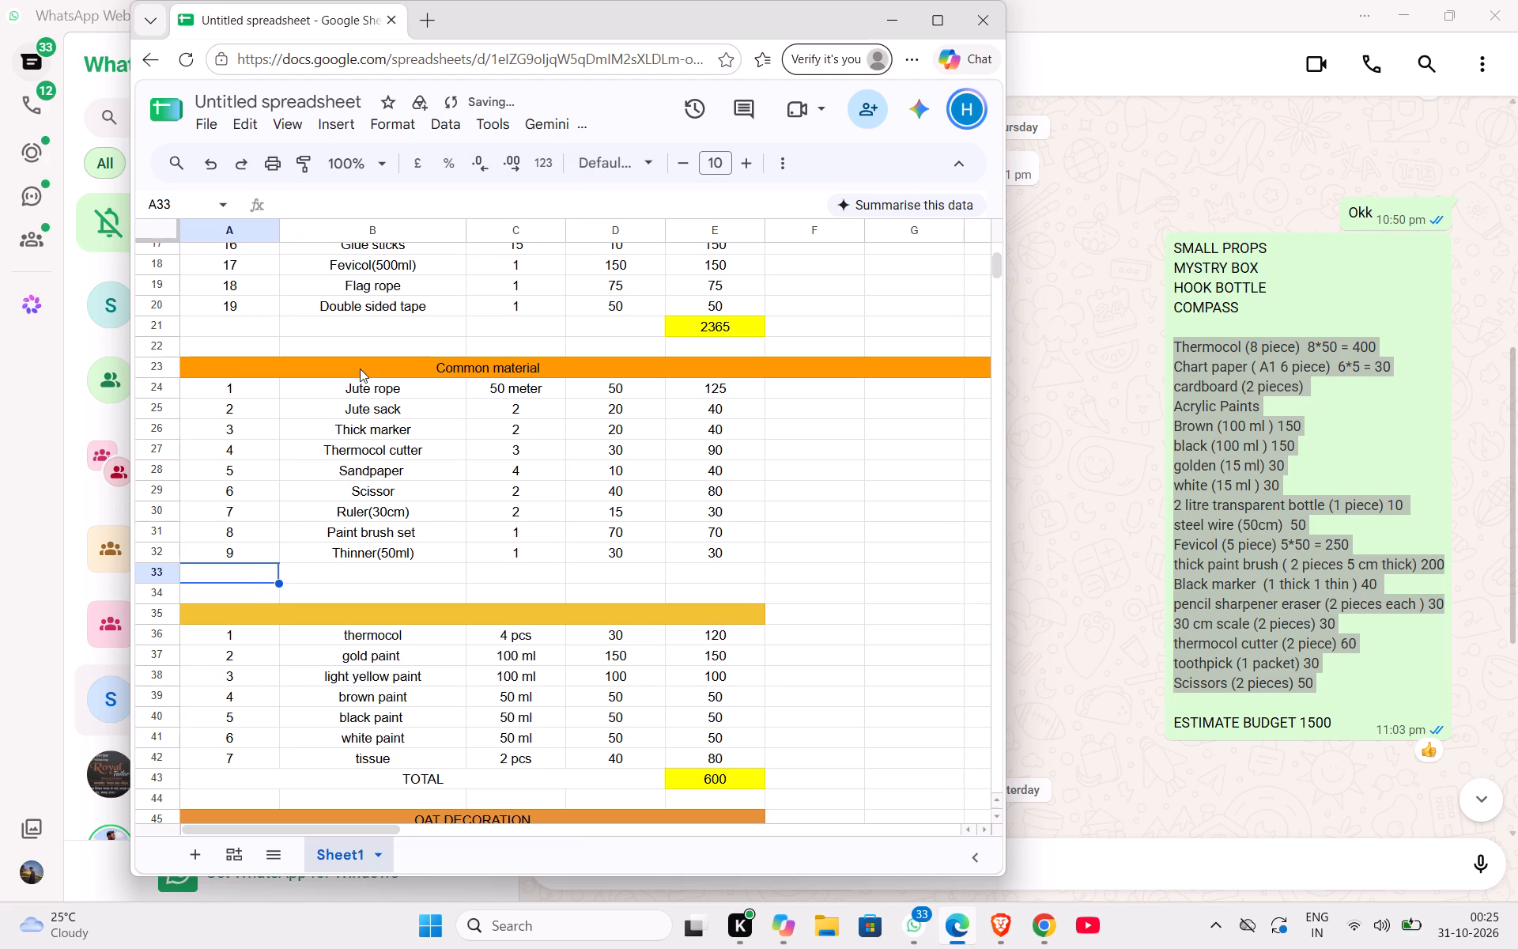
Insert one blank column to the left of the serial number column A.
right_click(242, 576)
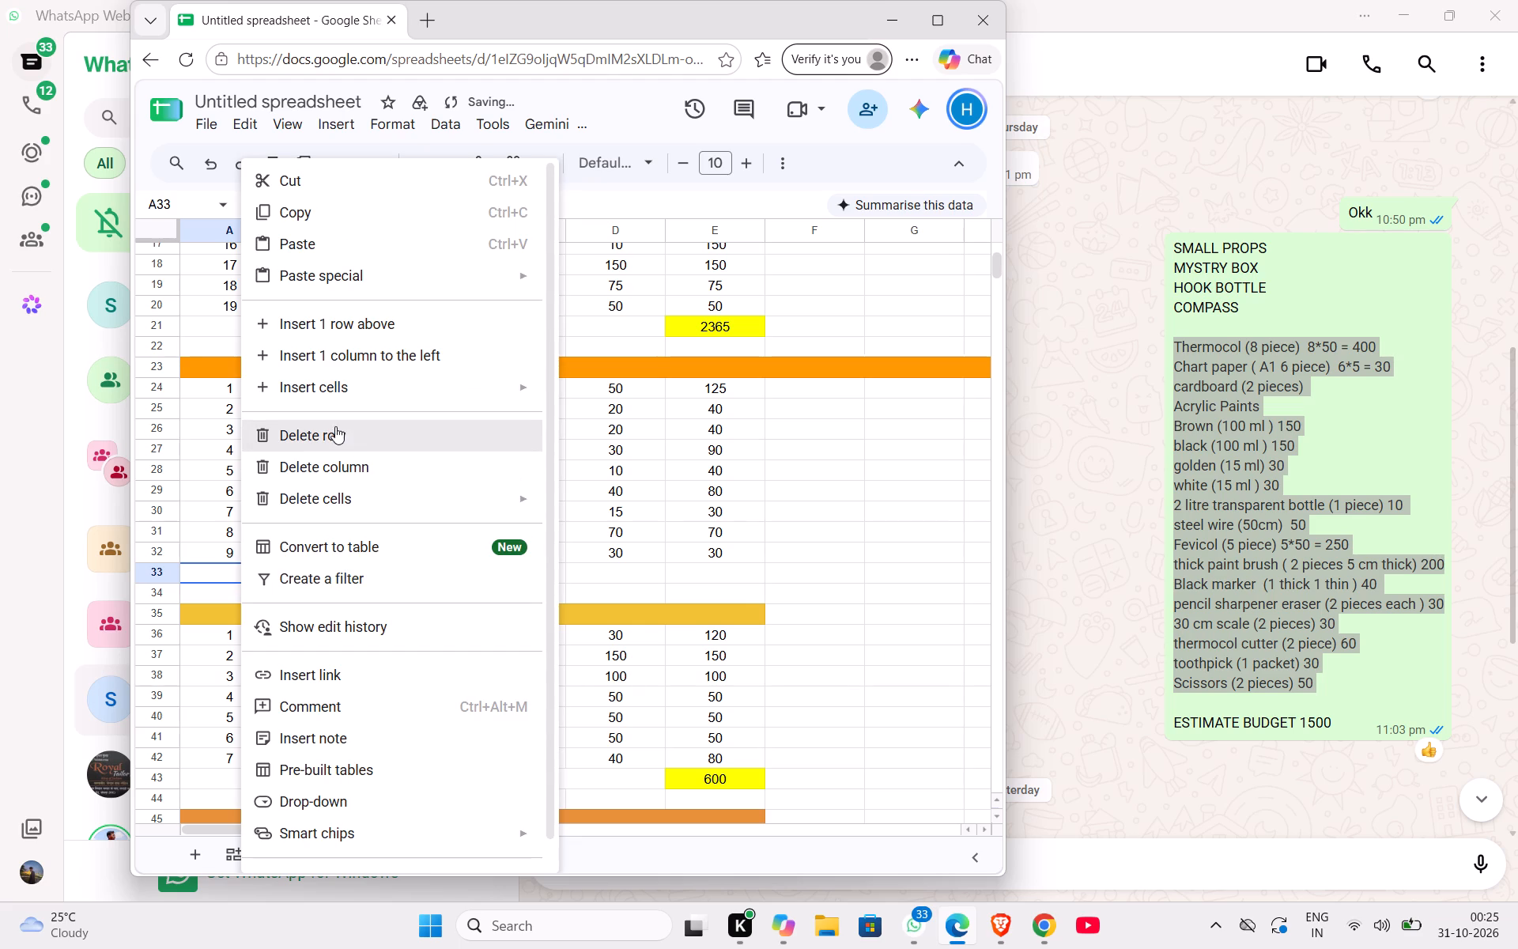
click(363, 361)
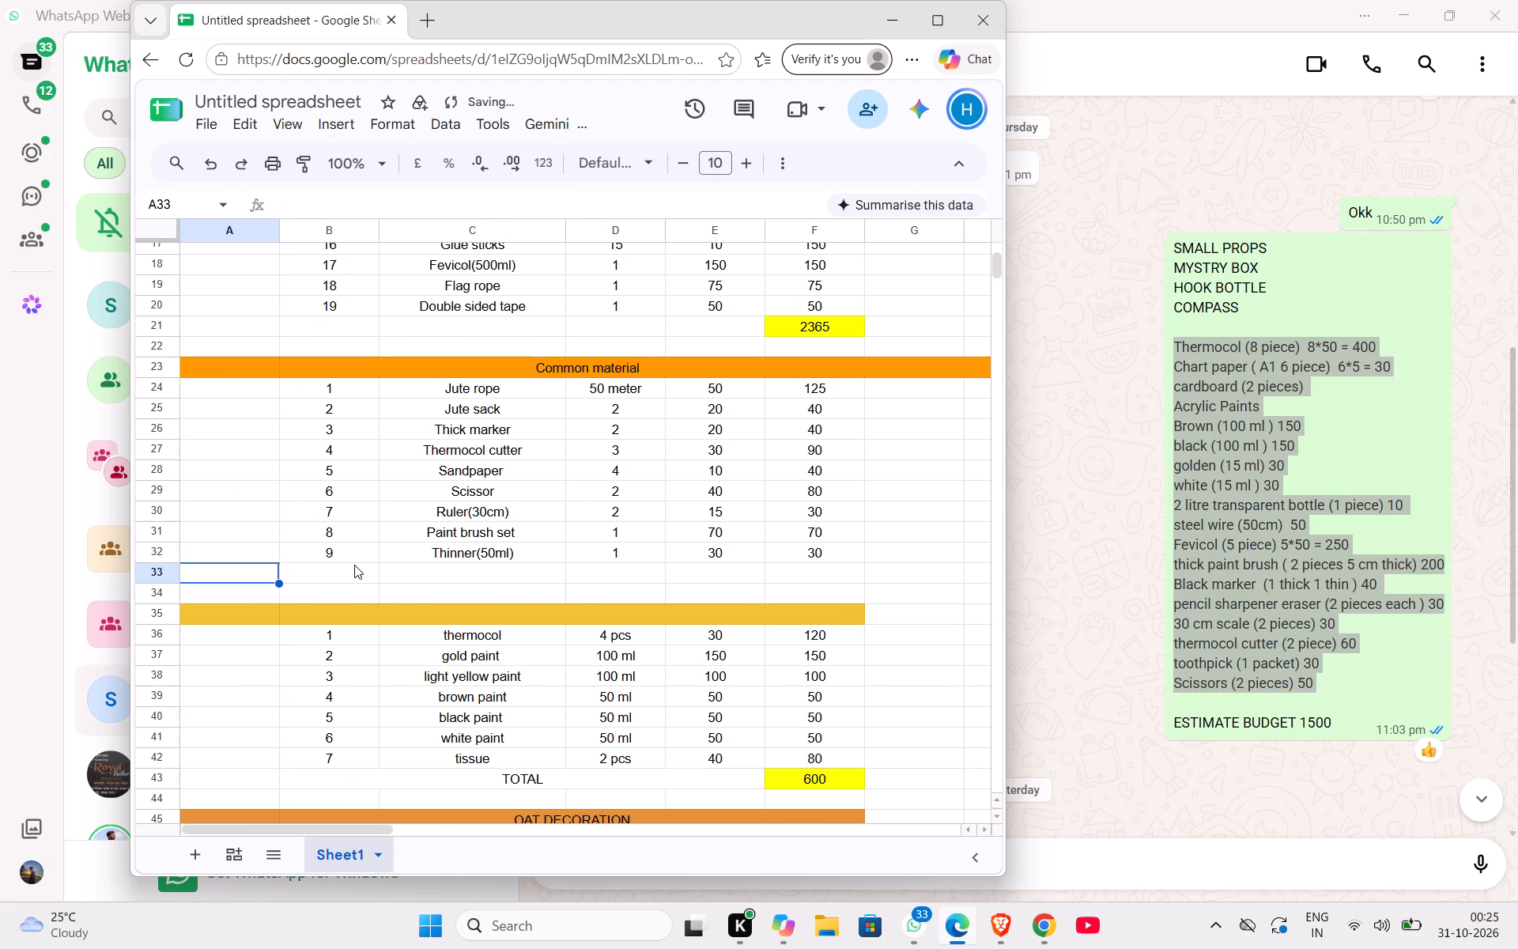
Insert three more blank rows between the Thinner(50ml) item and the yellow-orange header bar below it.
click(310, 590)
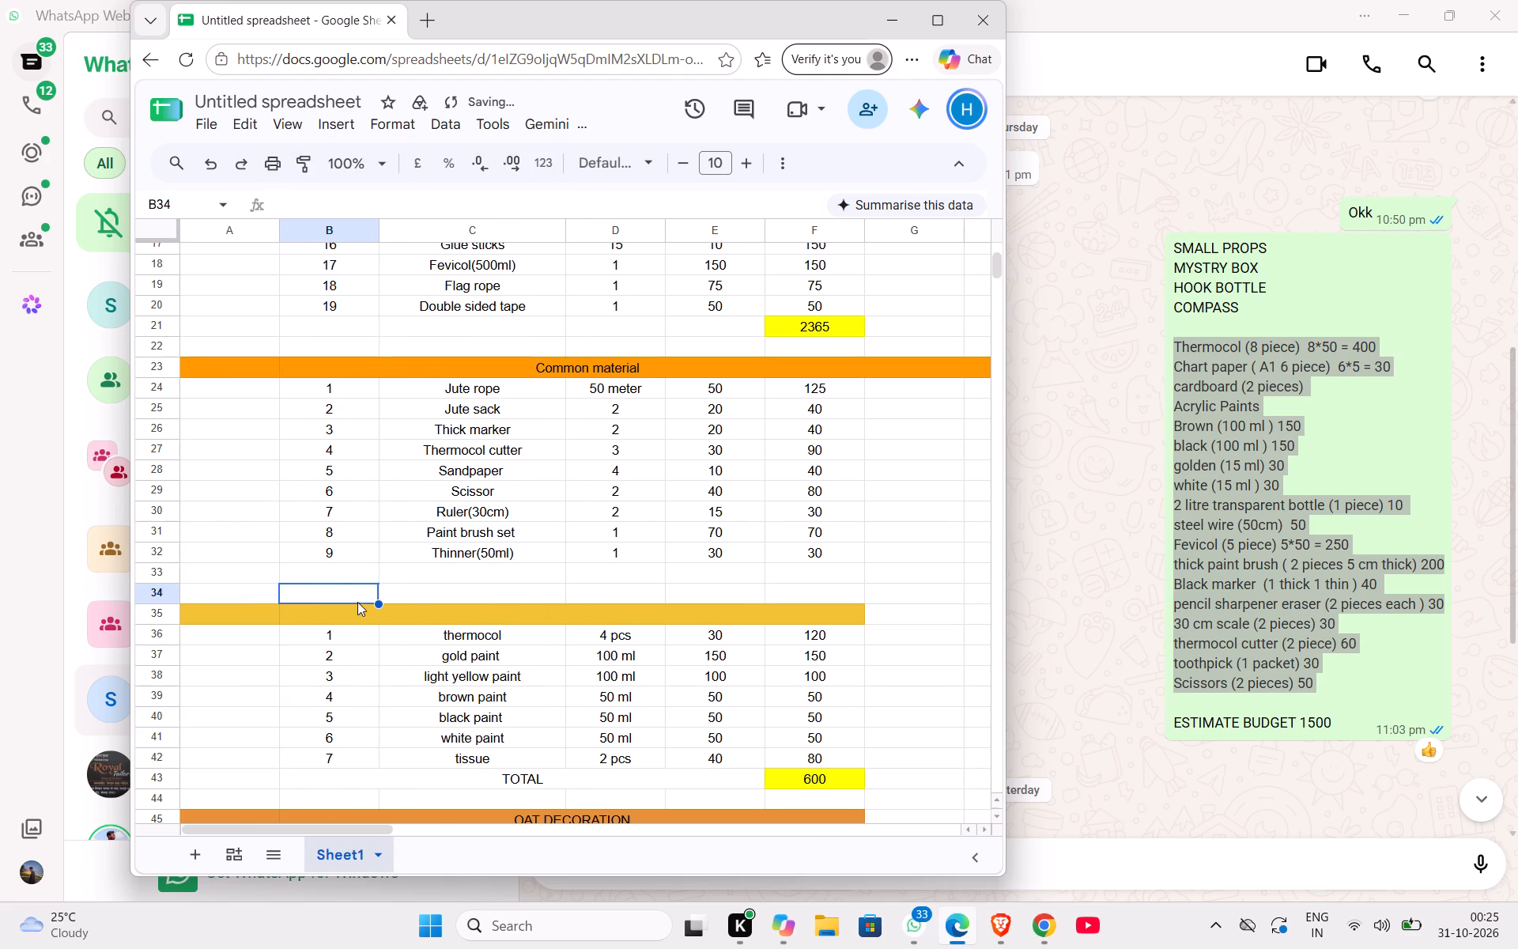
right_click(348, 592)
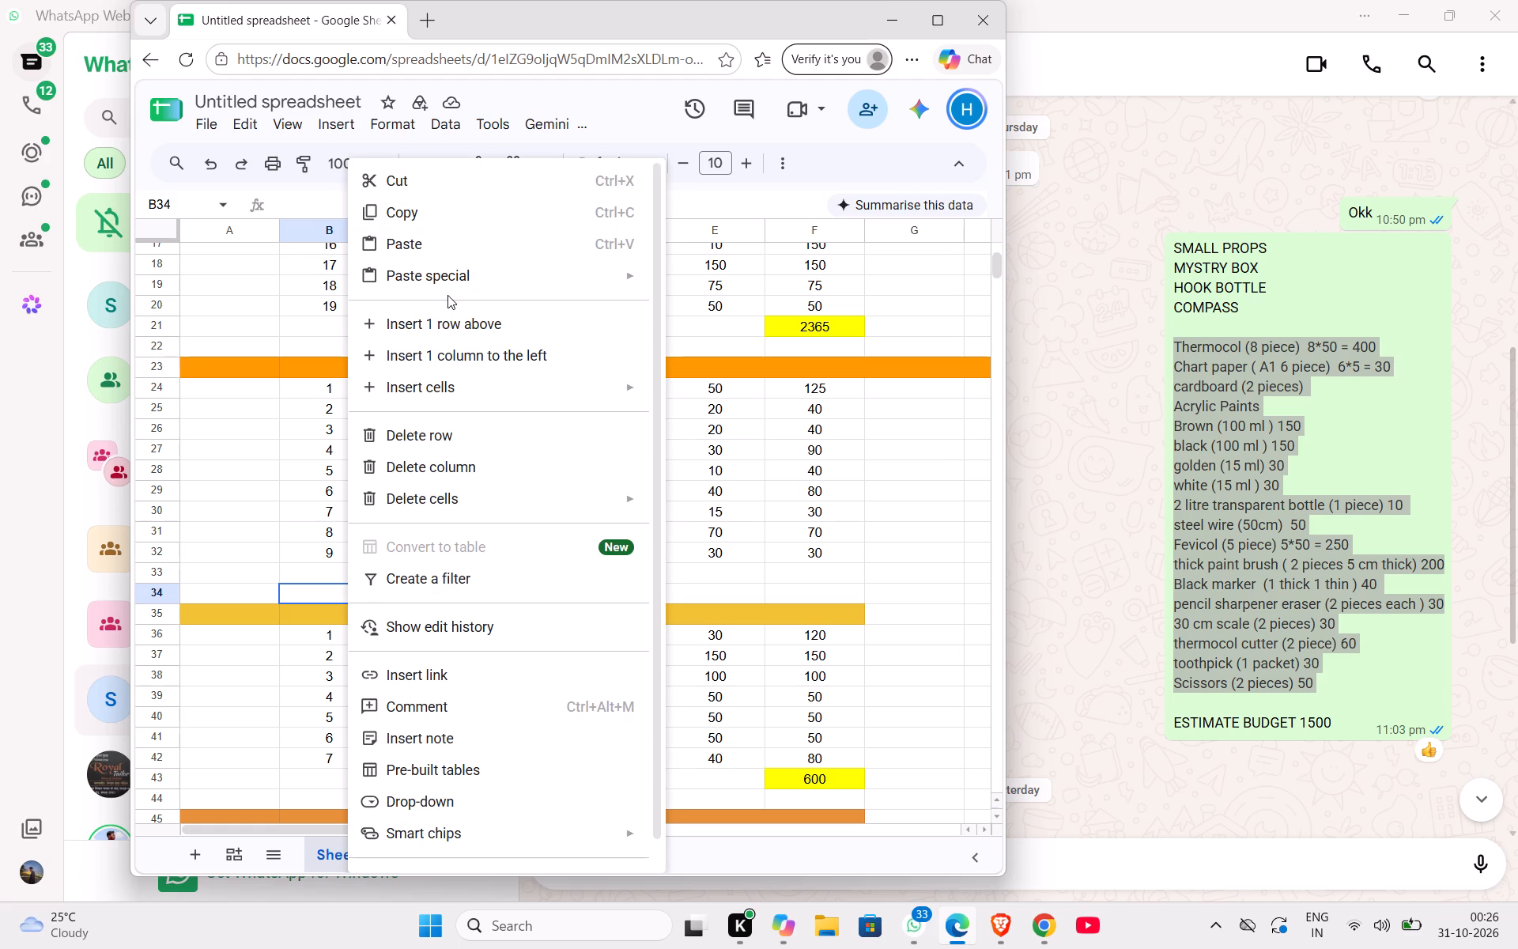
click(485, 327)
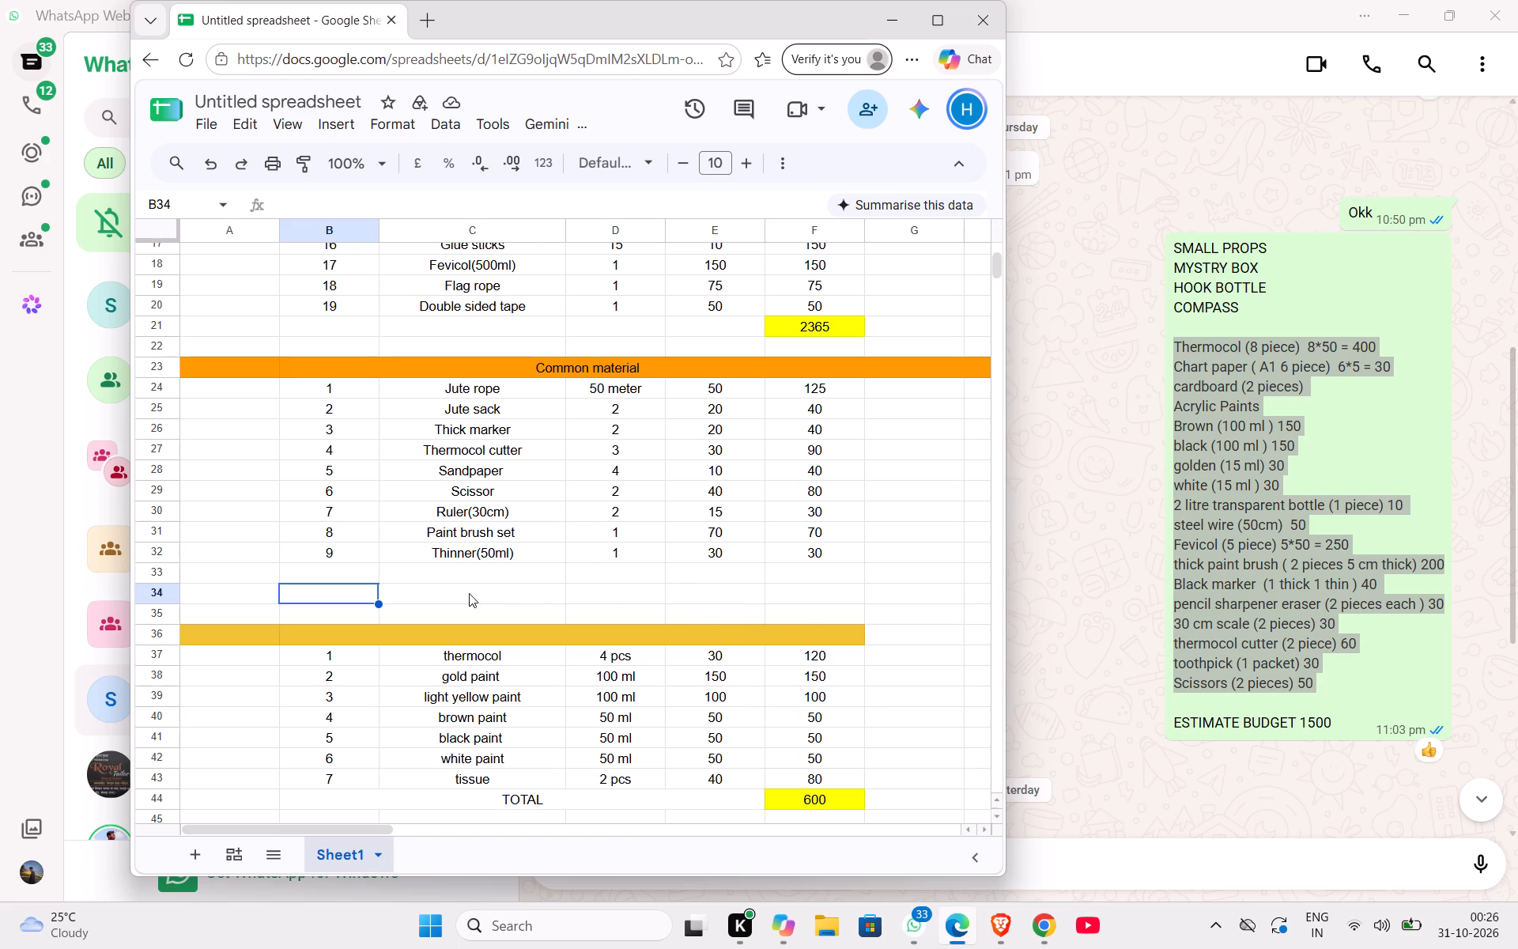
click(364, 611)
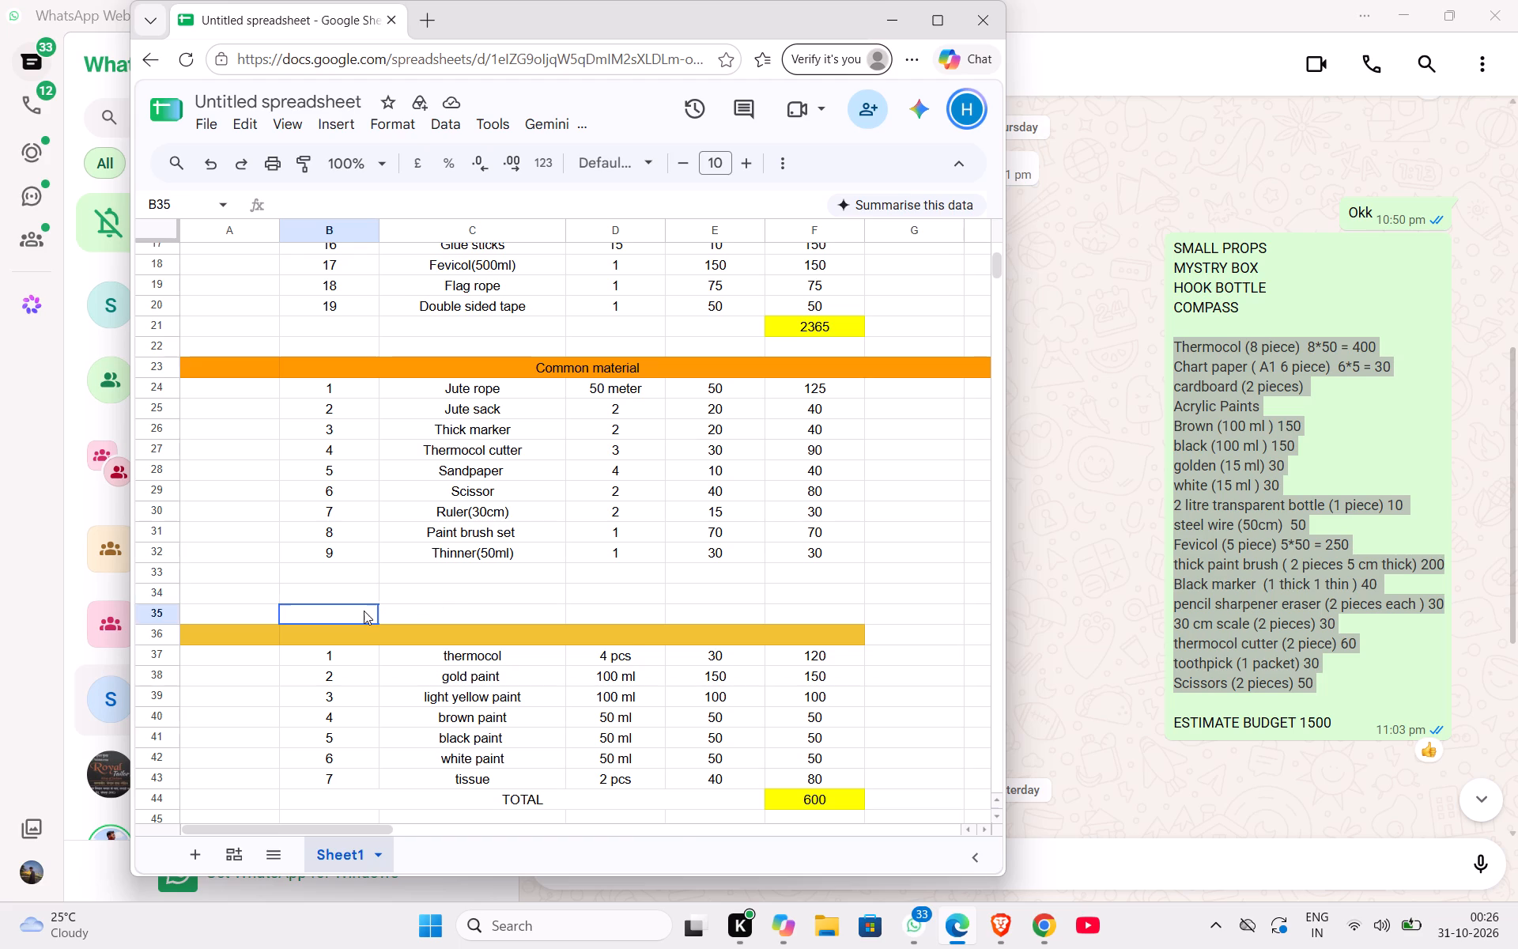
right_click(364, 611)
click(441, 314)
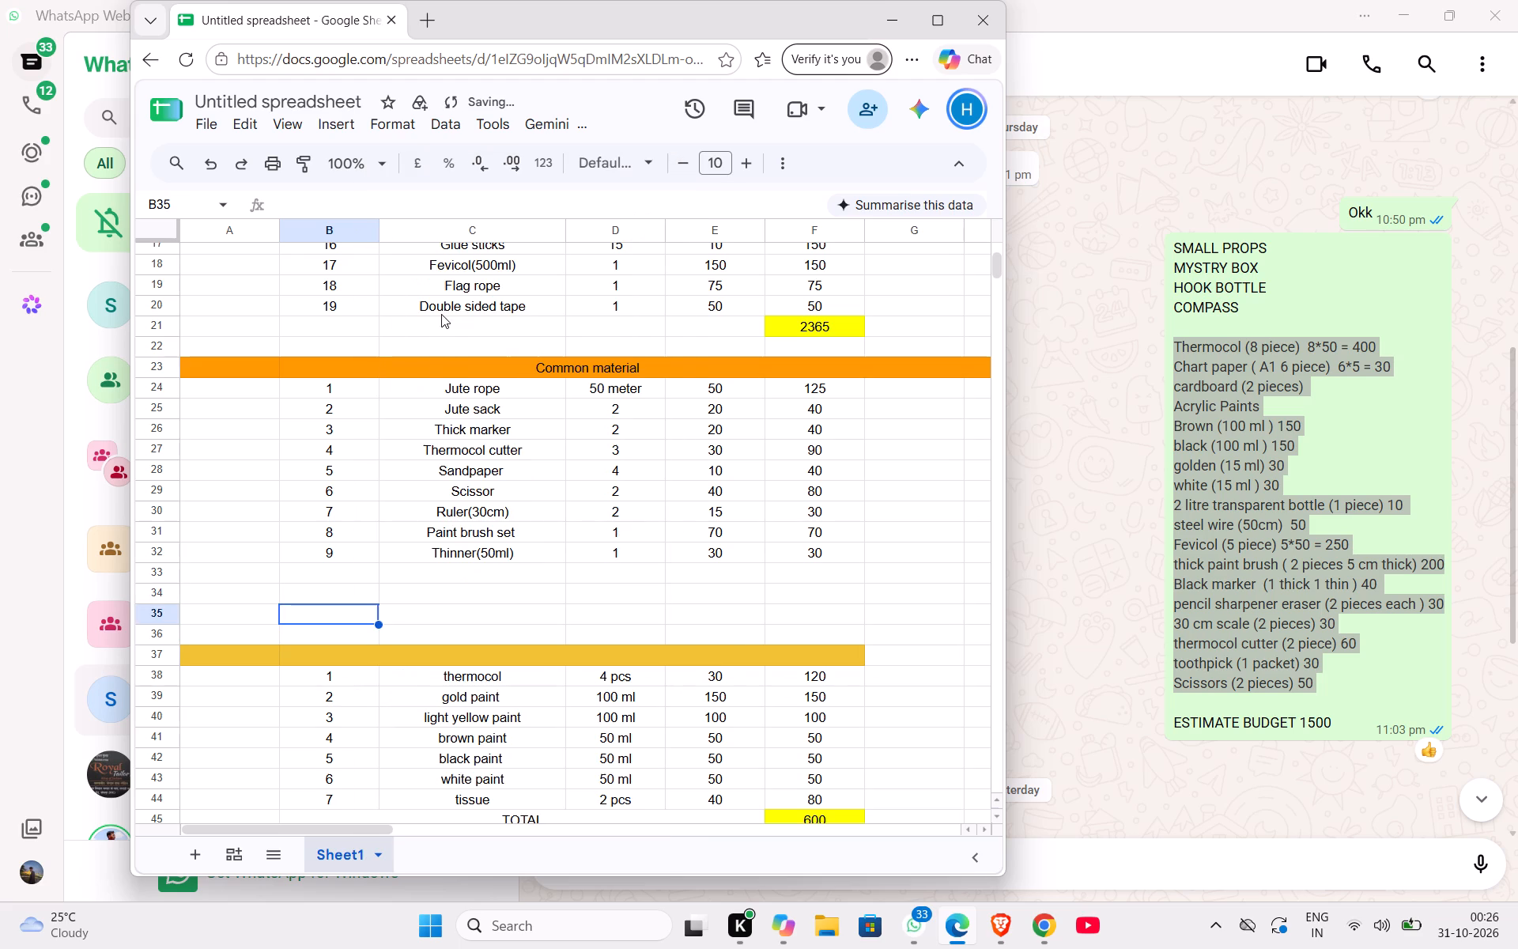
click(379, 630)
right_click(349, 631)
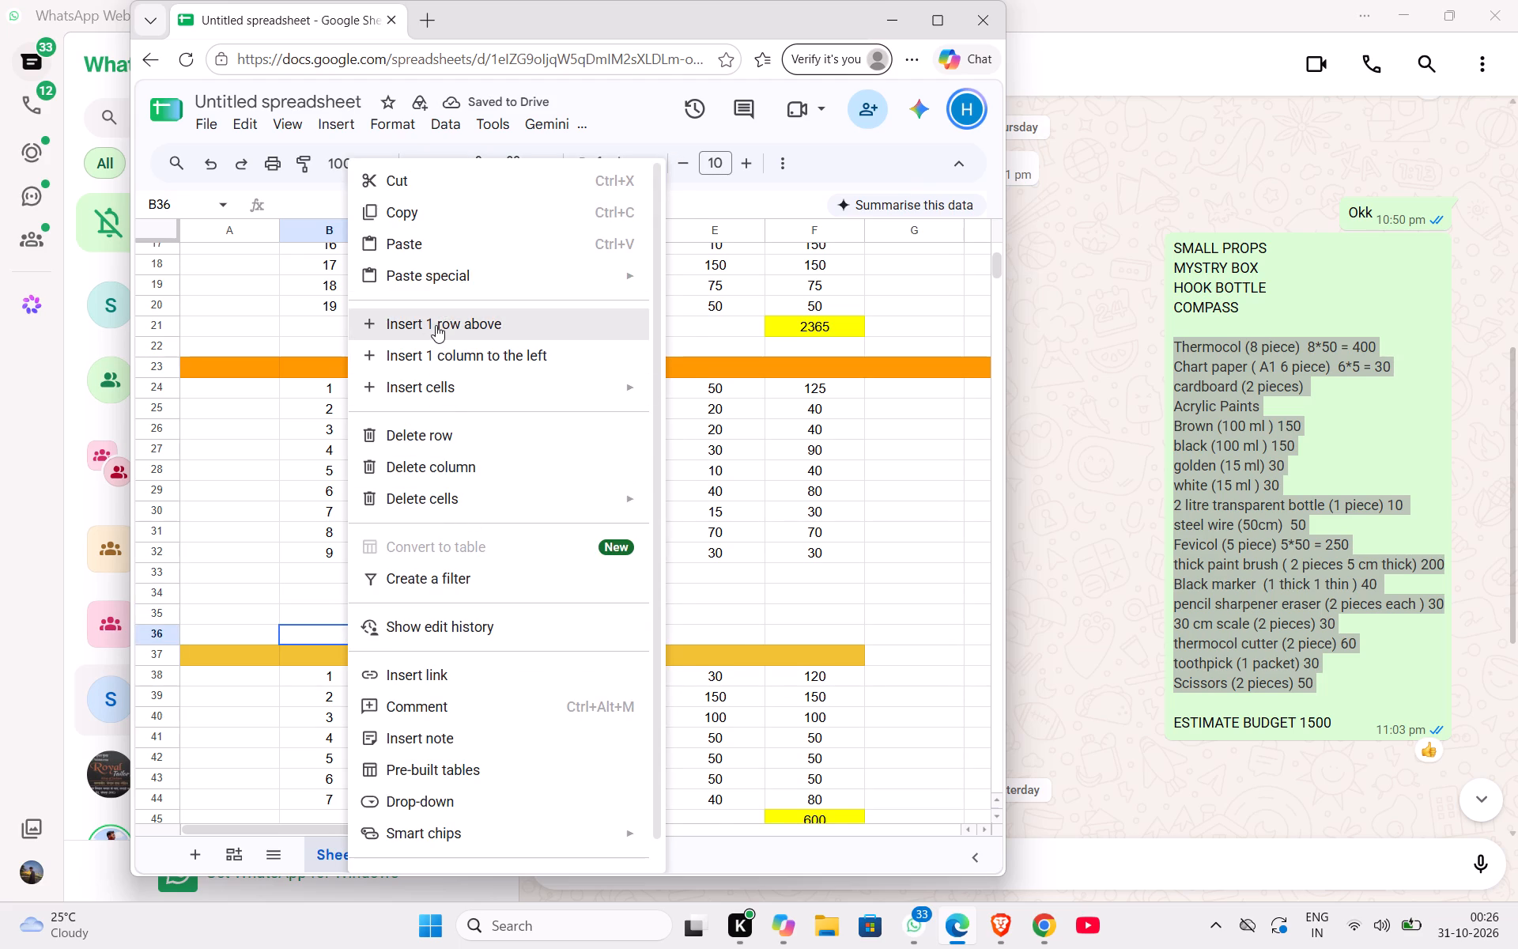
click(436, 325)
Add another three blank rows above the yellow-orange header bar, extending the gap under Common material.
click(357, 651)
right_click(357, 651)
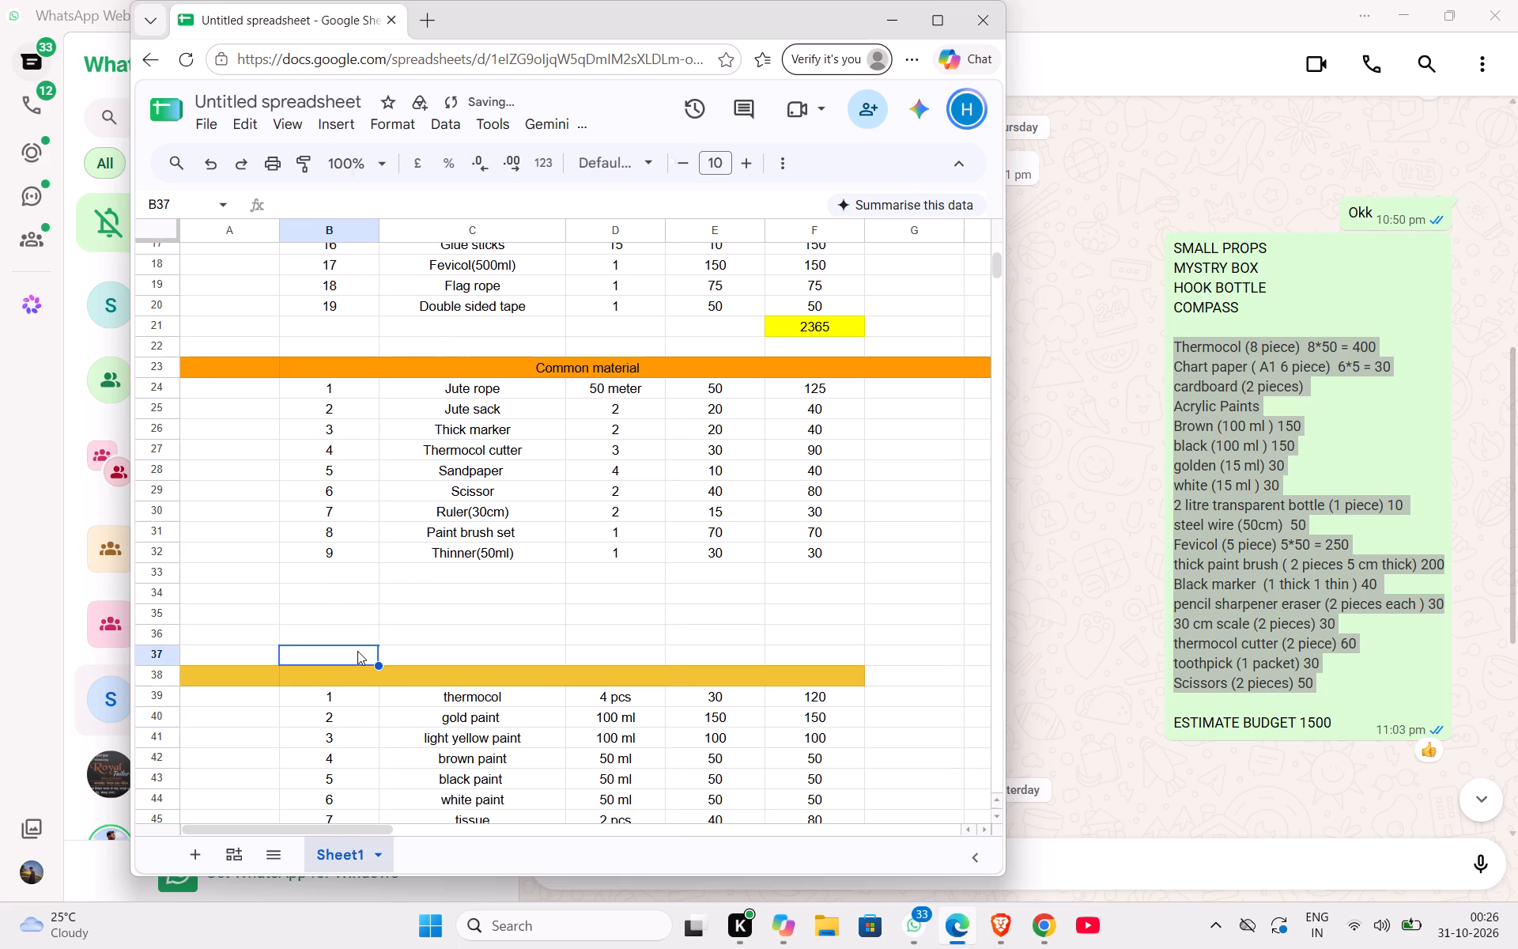
click(419, 324)
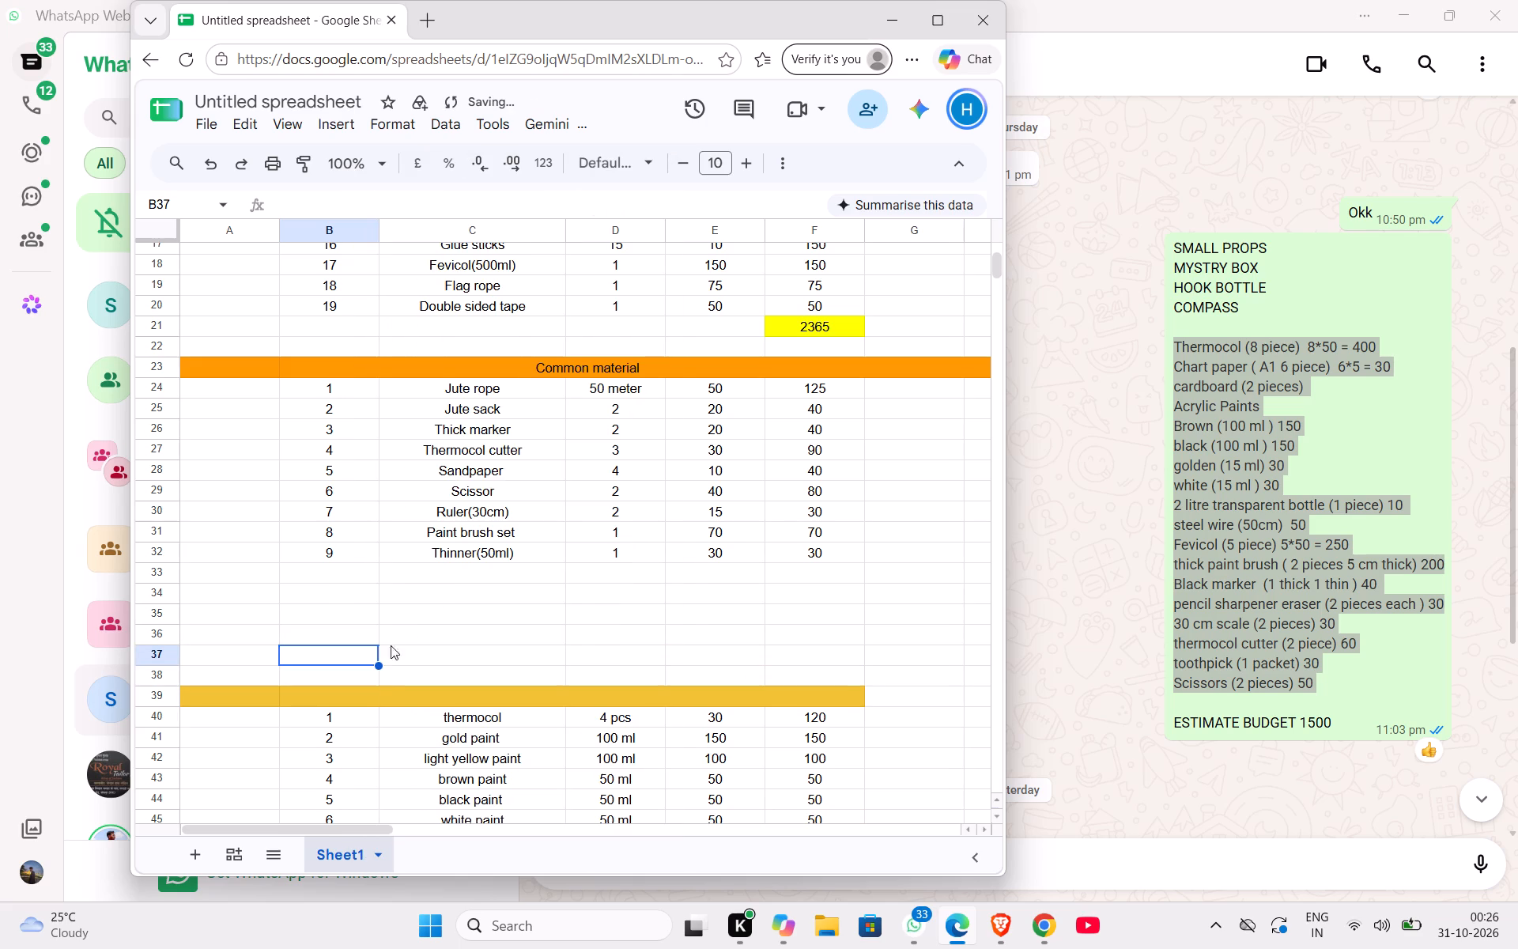
click(346, 671)
right_click(346, 671)
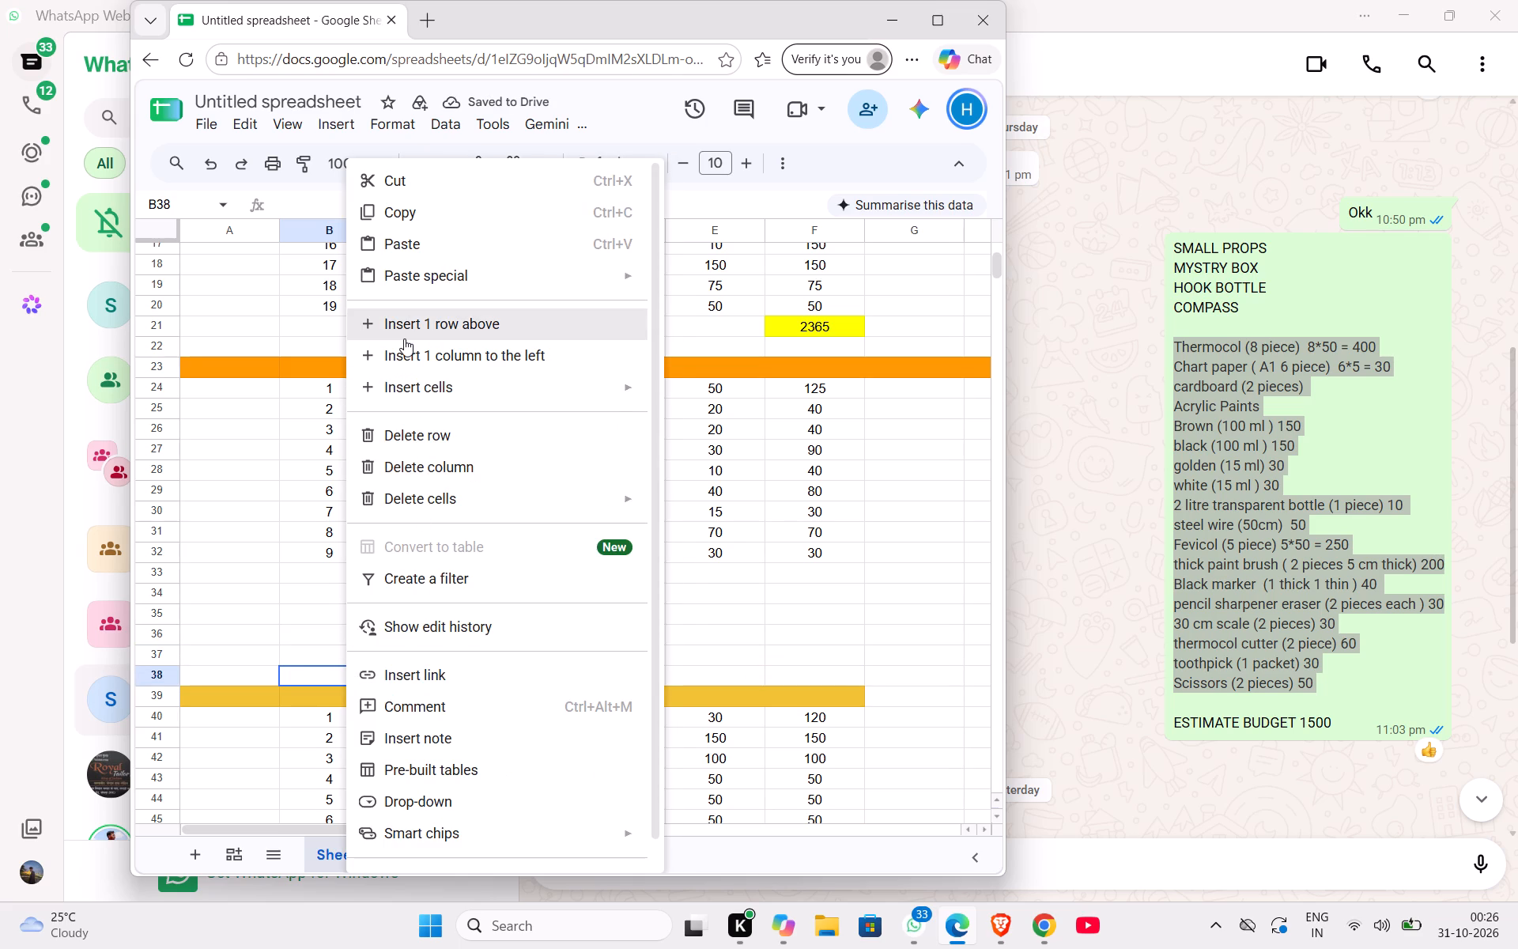
click(404, 338)
click(342, 694)
right_click(342, 694)
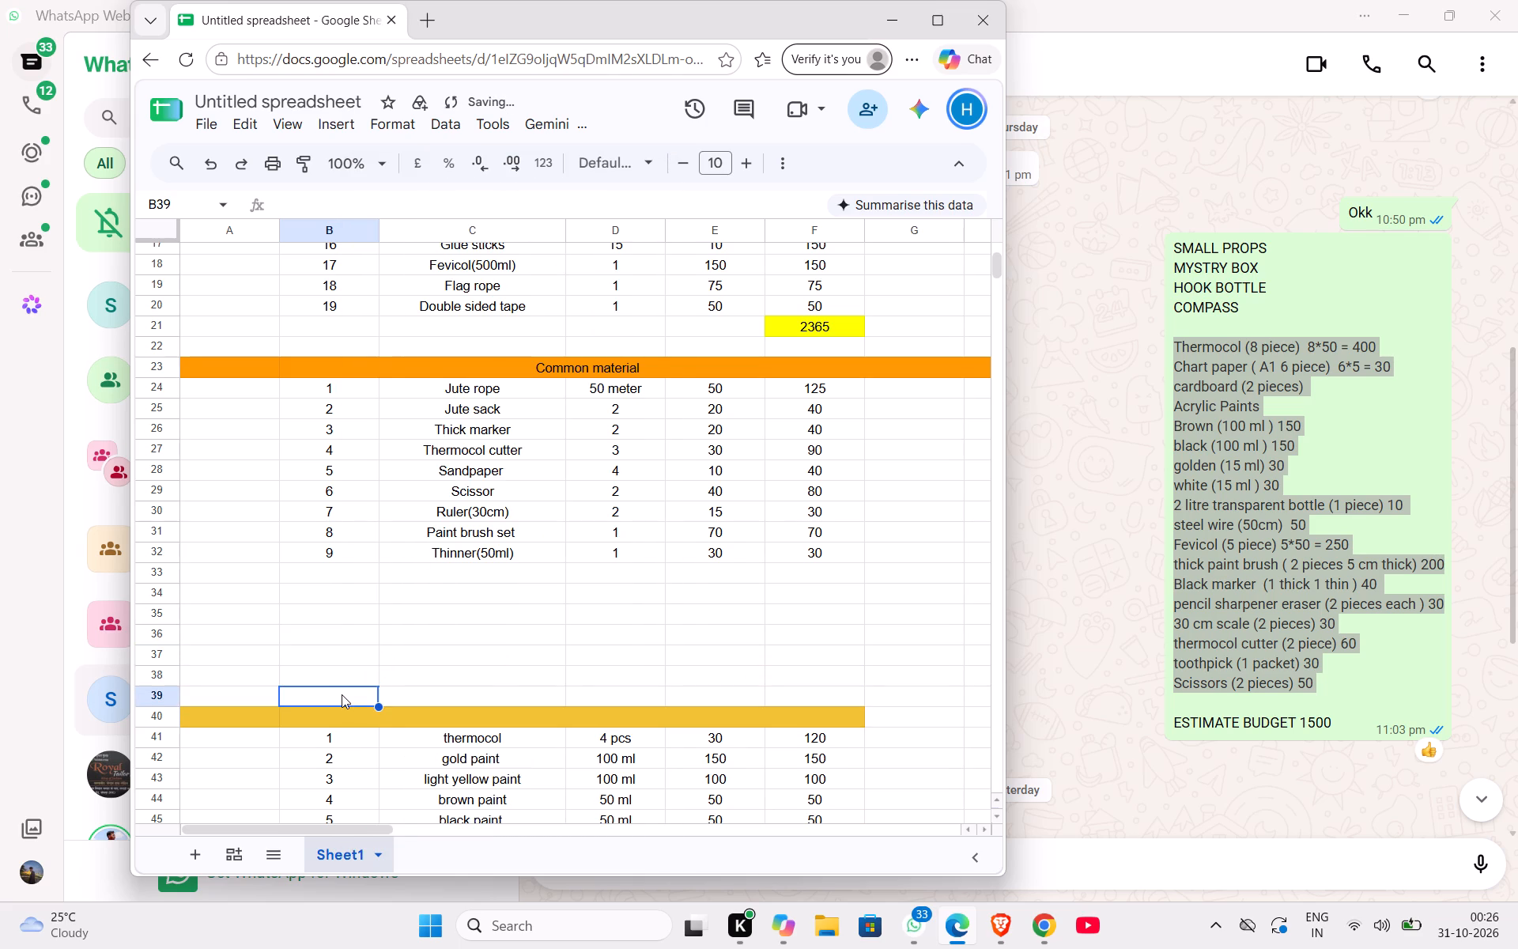
click(432, 335)
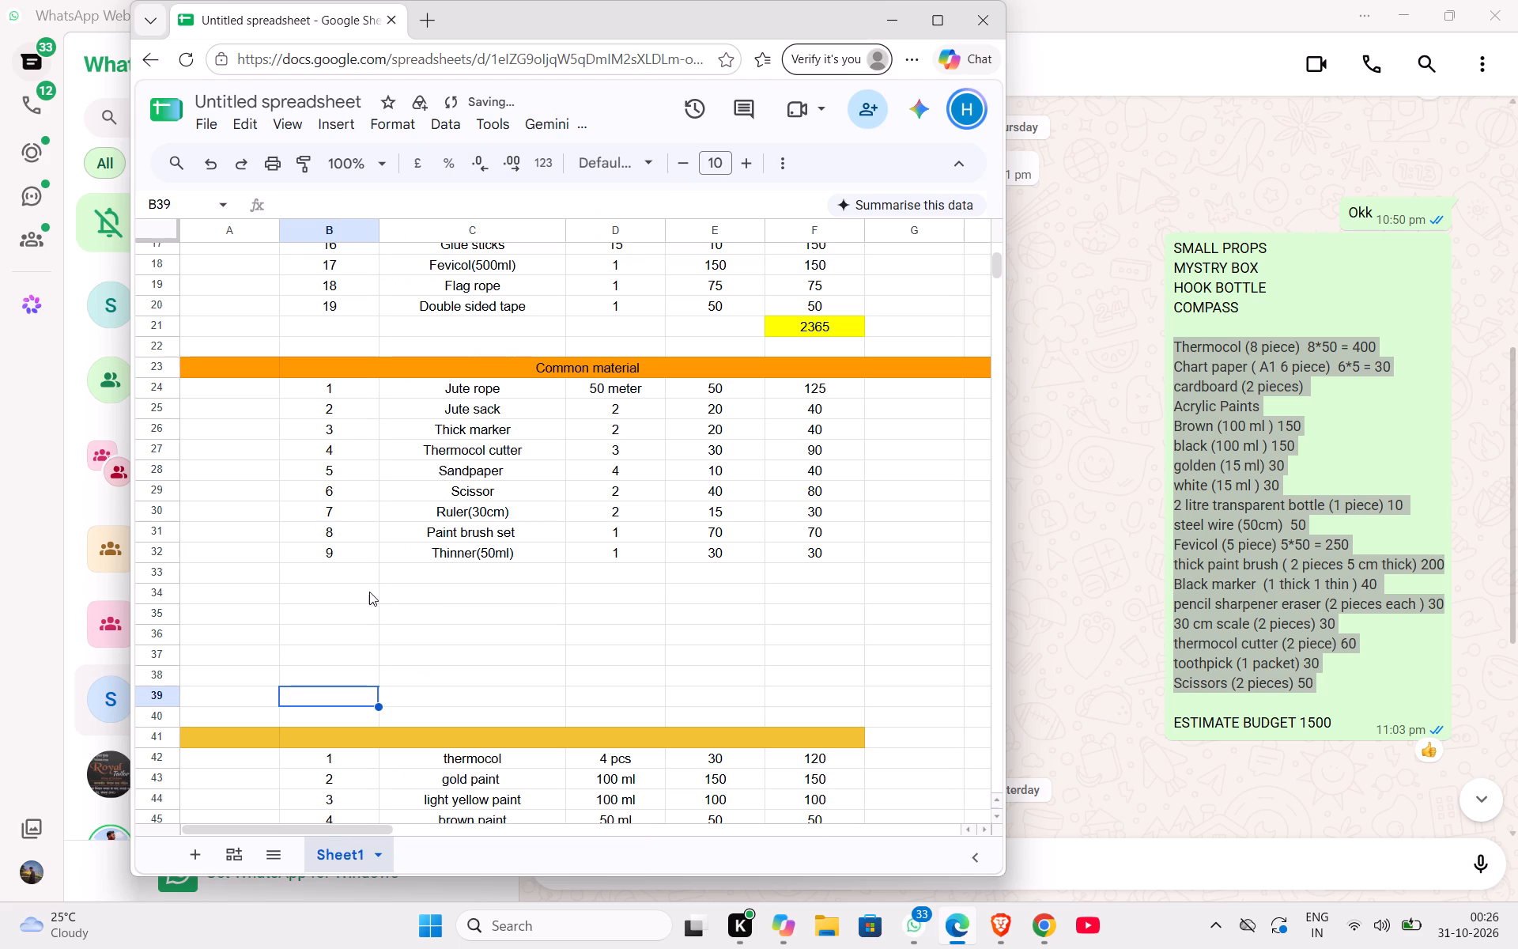
Continue the Common material serial numbers with 10, 11, 12 and 13 in cells B33 to B36.
click(355, 573)
text(10)
key(Return)
text(11)
key(Return)
text(12)
key(Return)
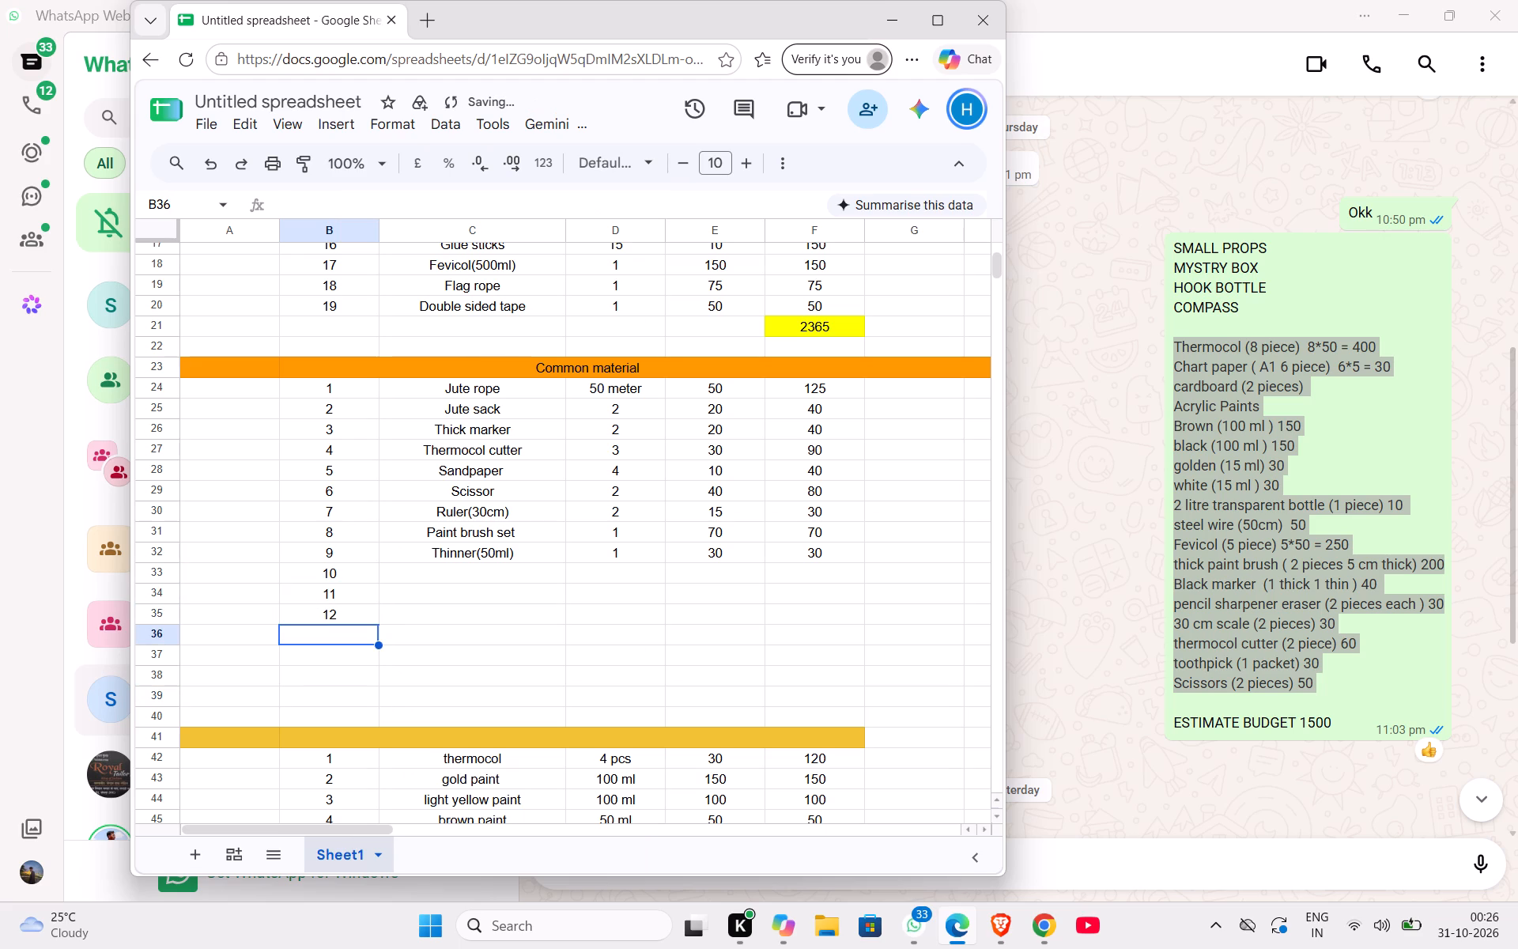
text(13)
key(Return)
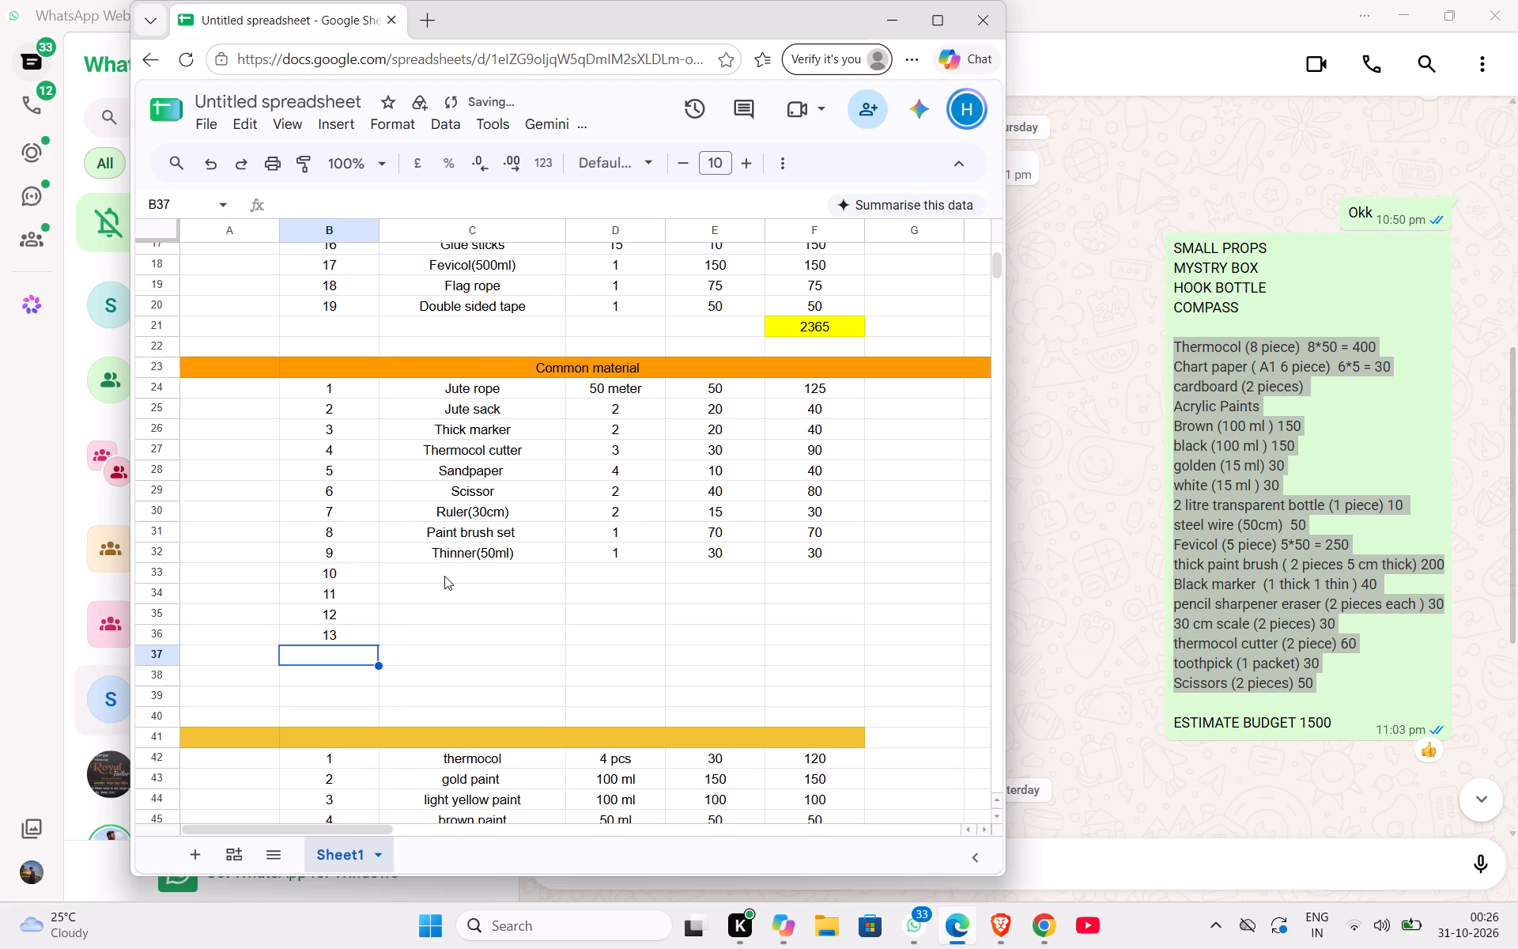
Enter "pencil eraser sharpner" as the name of Common material item 10 in cell C33.
click(444, 576)
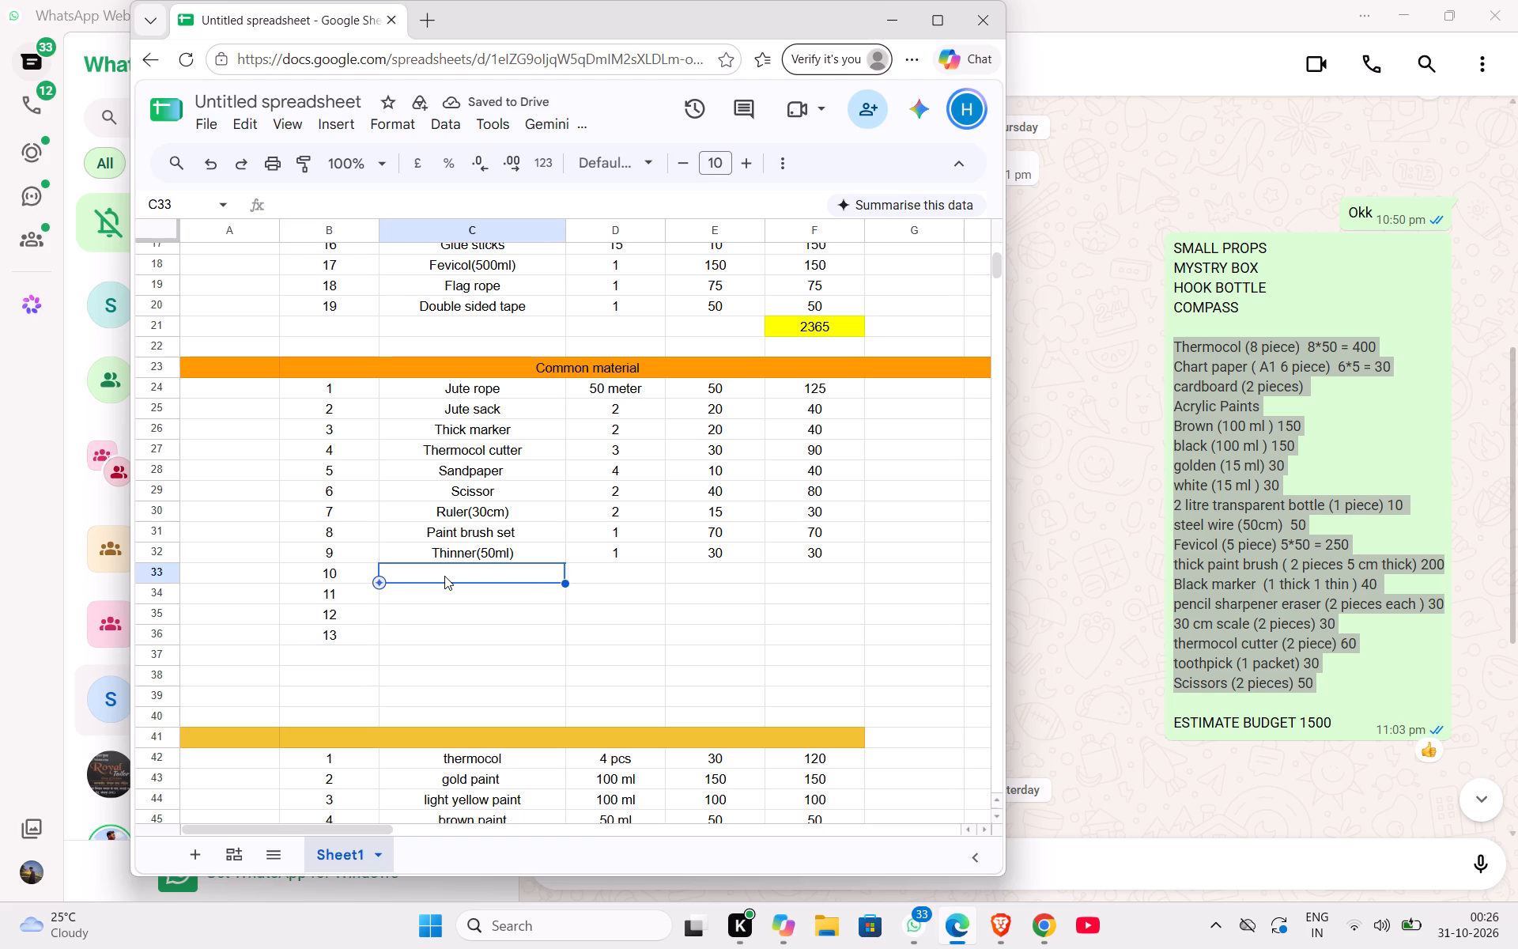
text(pencil)
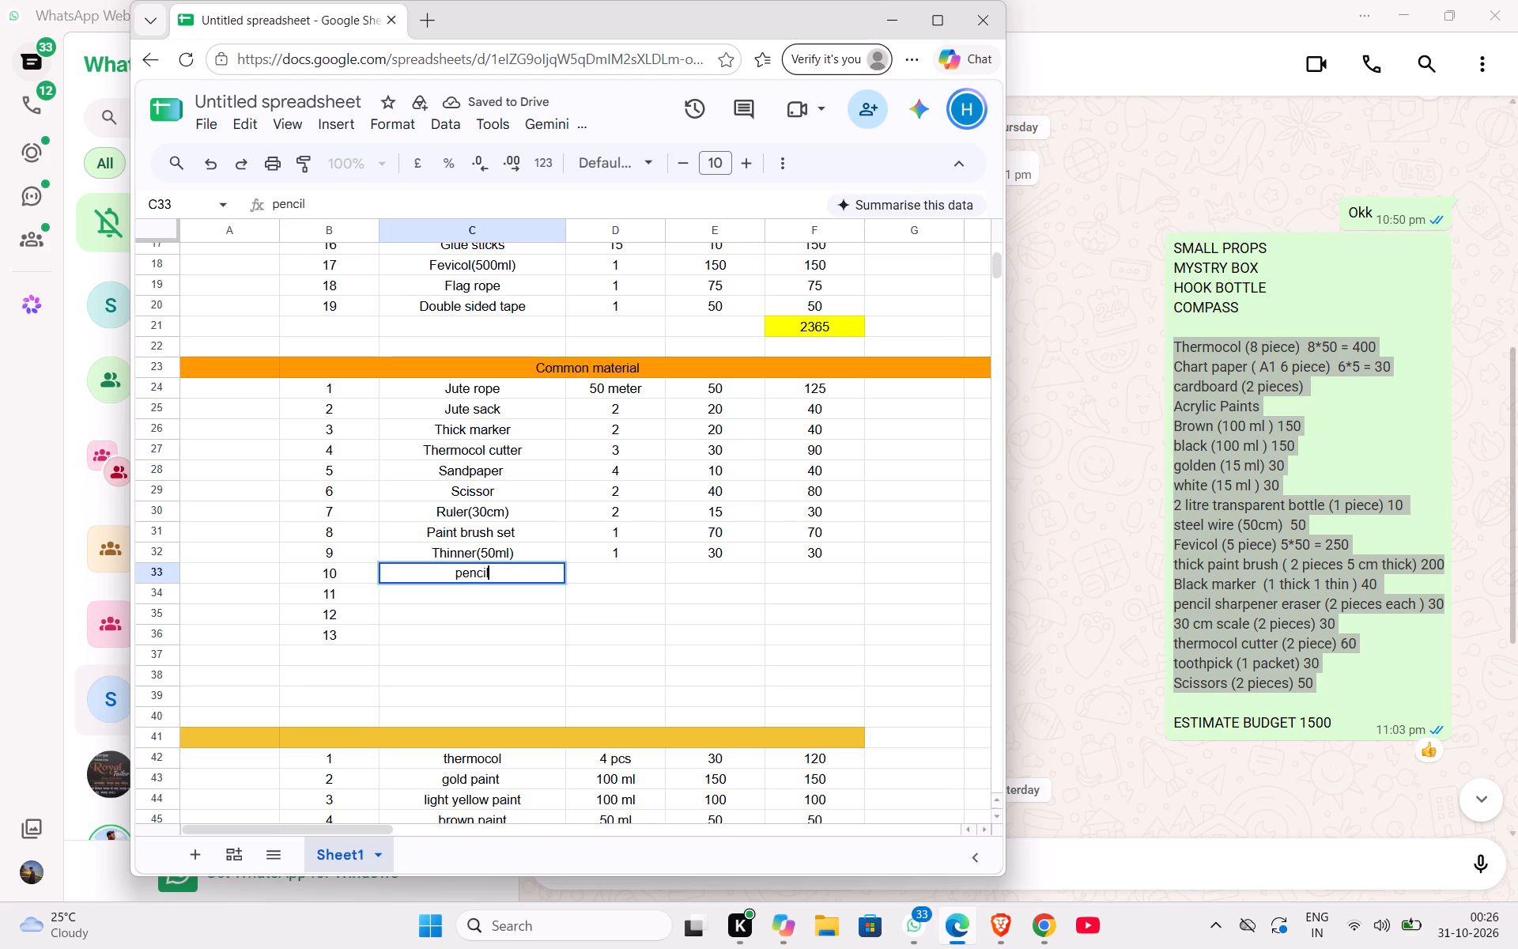
key(space)
text(eraser)
key(space)
text(sharpner)
key(space)
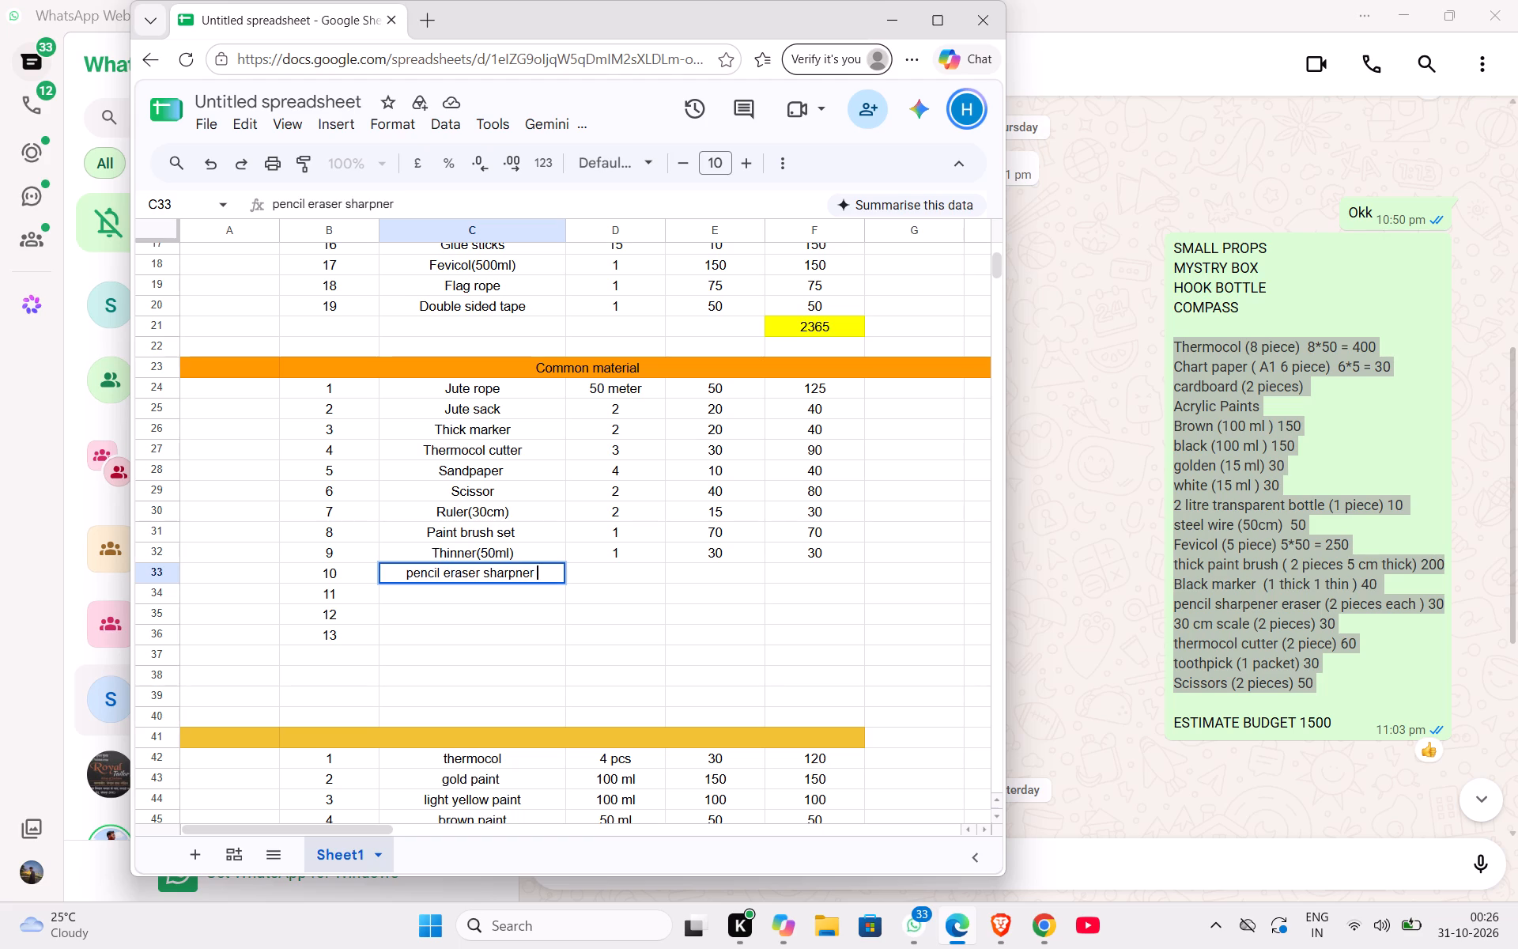
key(Right)
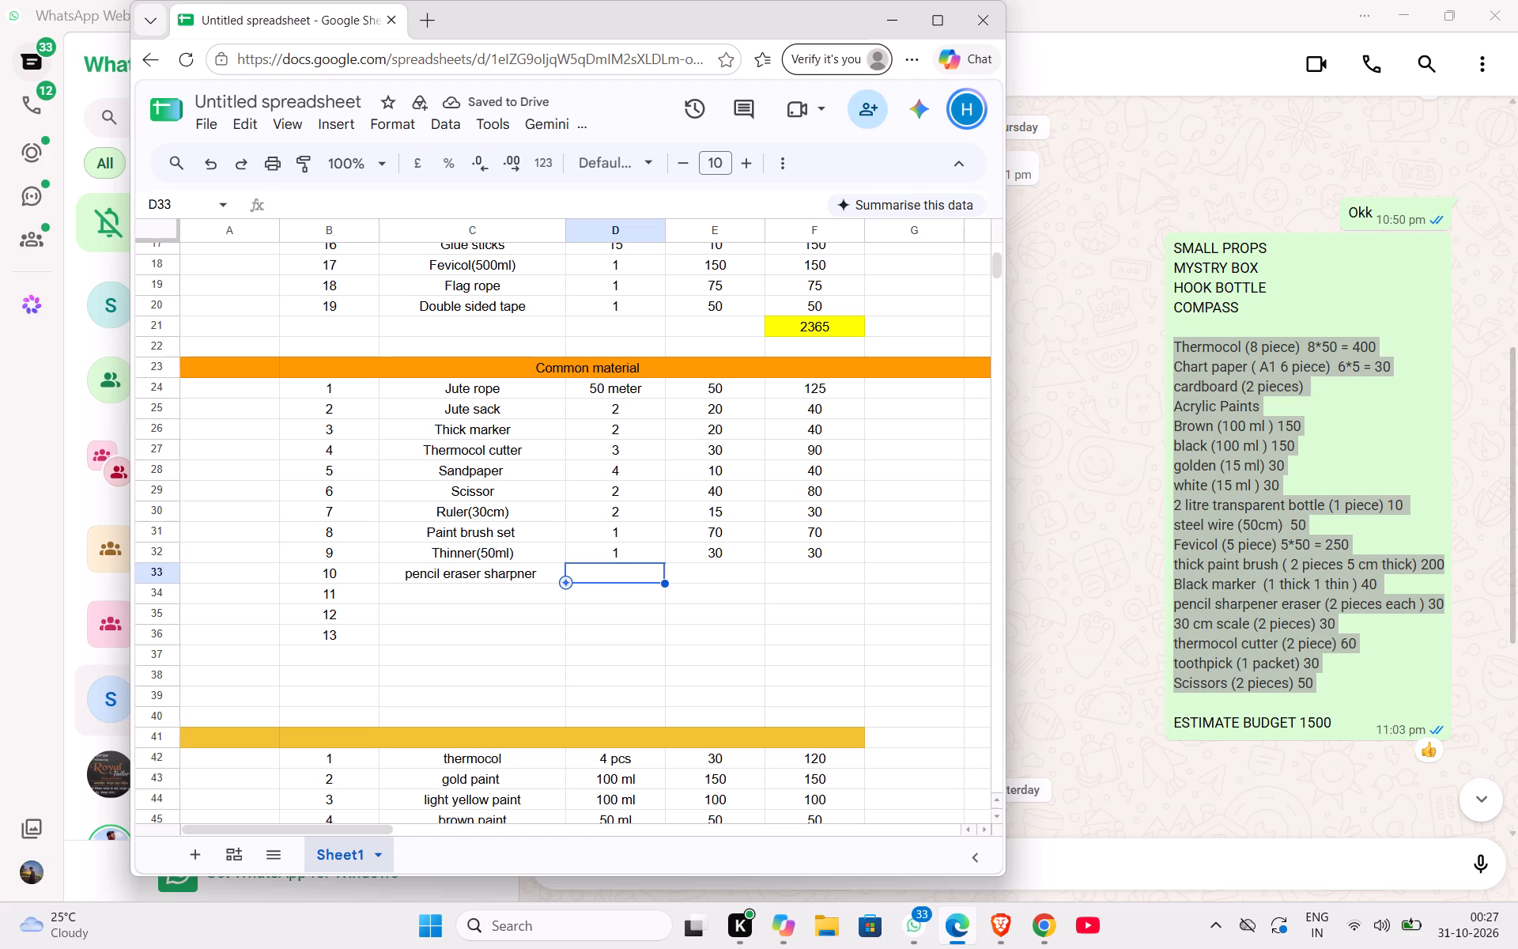
Enter quantity "2 piece each" and rate "6 x 5" for pencil eraser sharpner in row 33 of Common material.
text(2 pi)
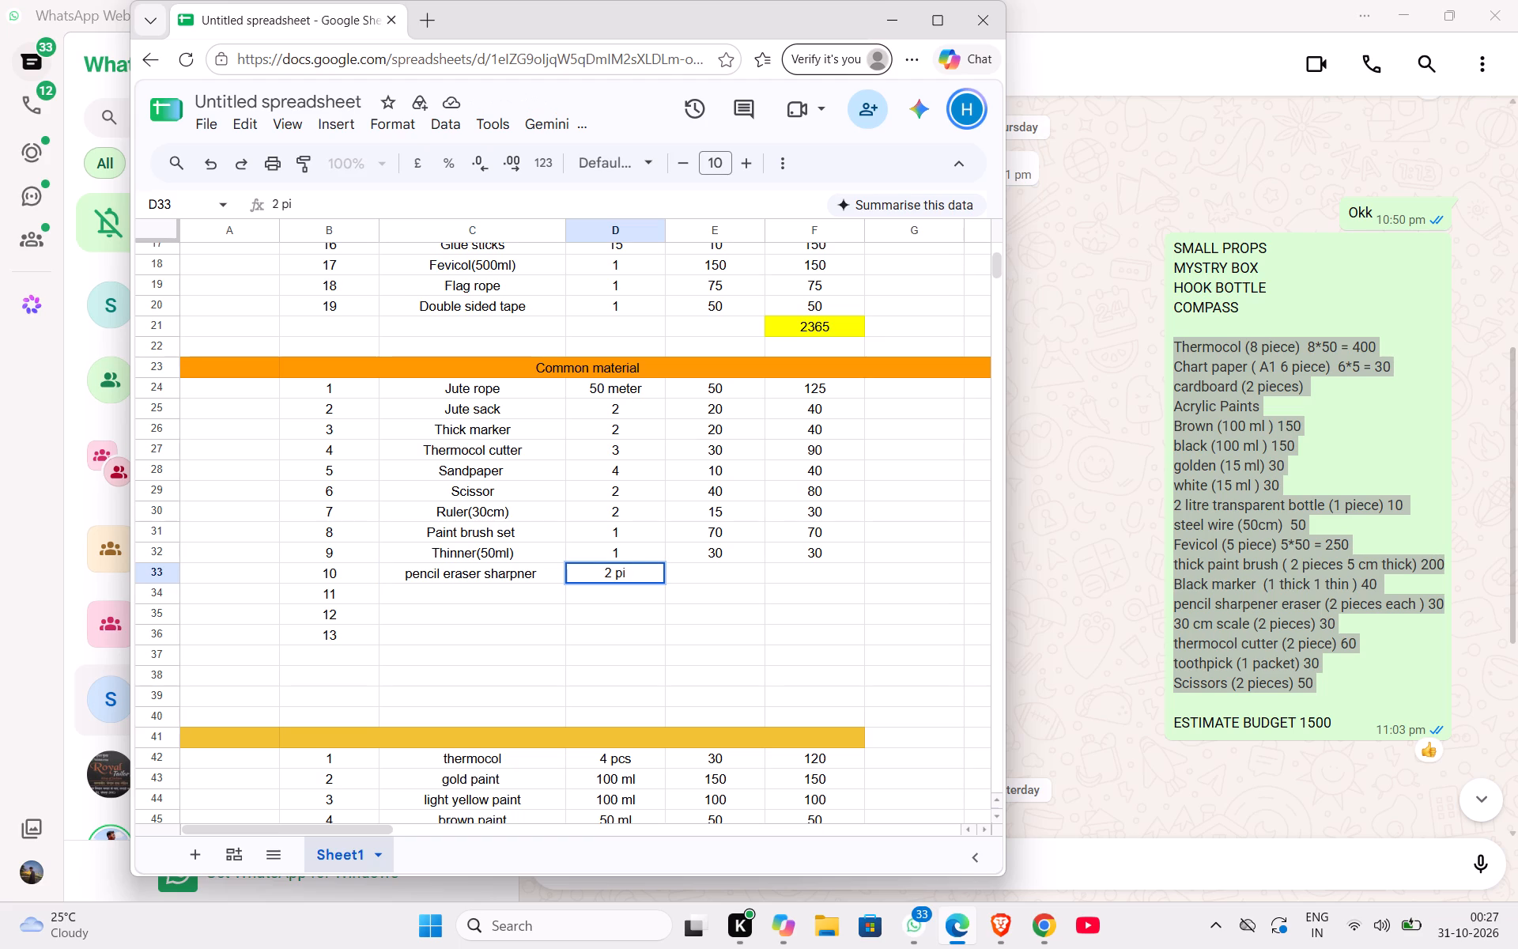
text(ece each)
key(space)
key(Right)
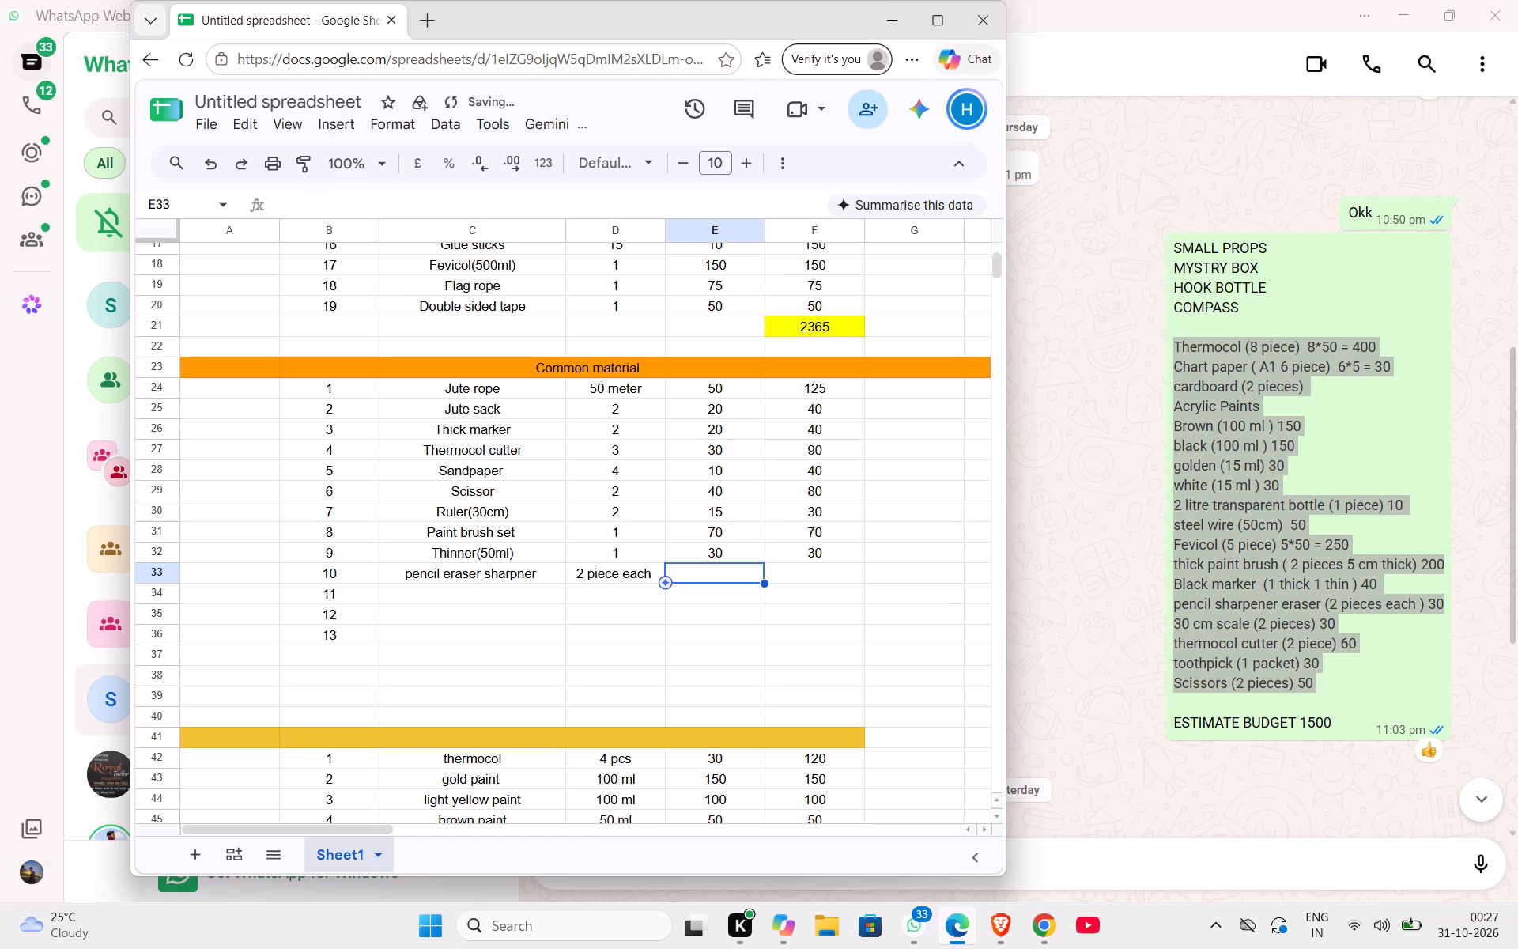
text(6)
key(space)
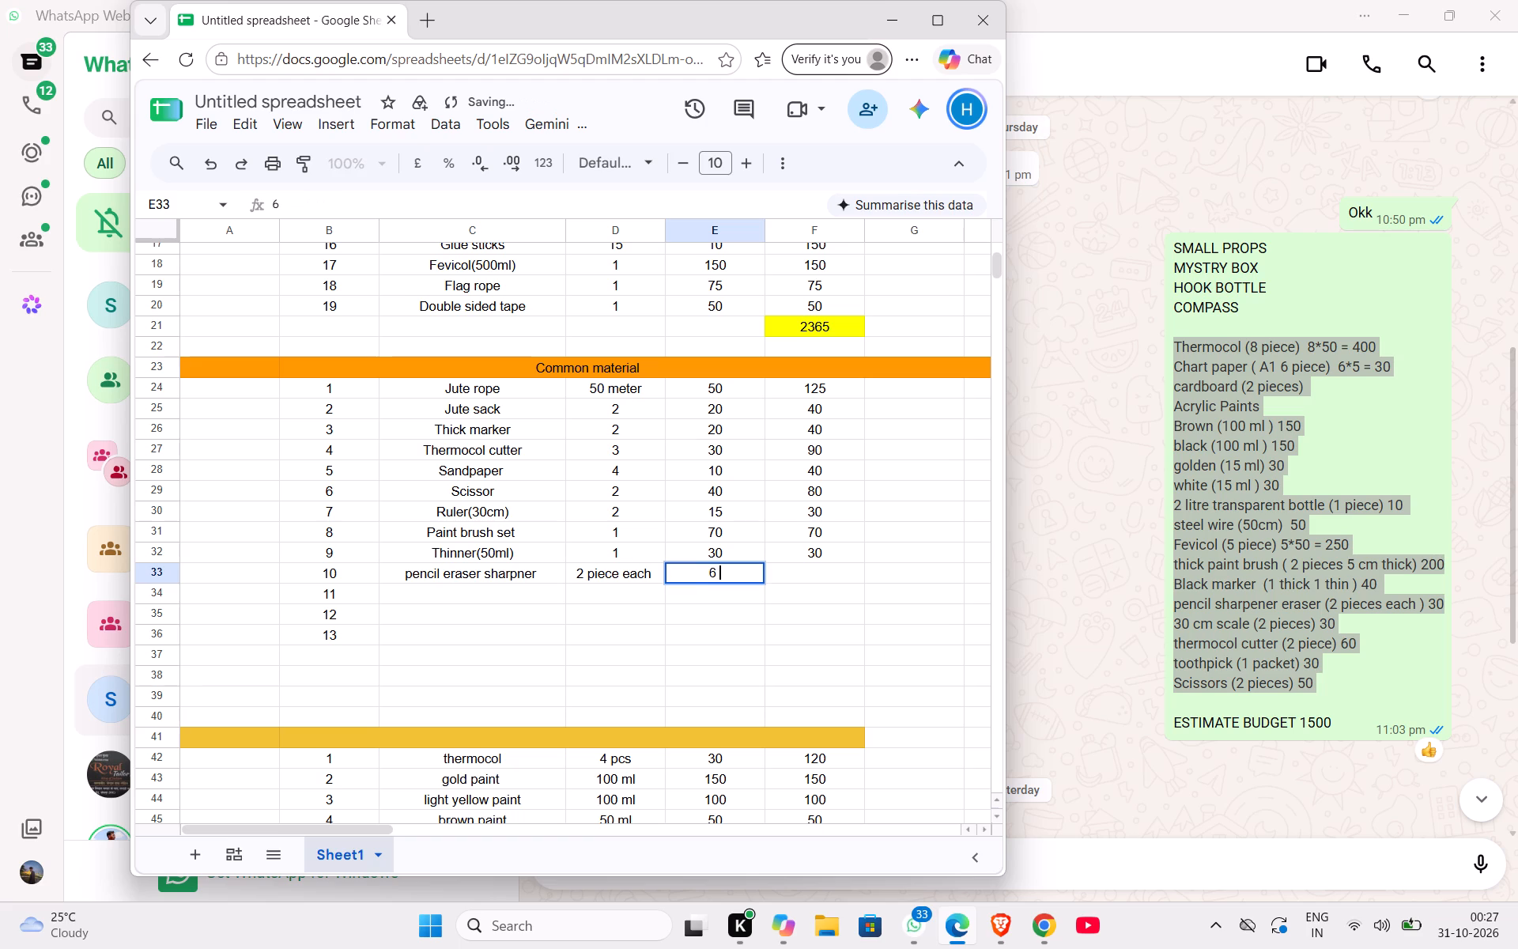
text(x)
key(space)
text(5)
key(space)
key(Right)
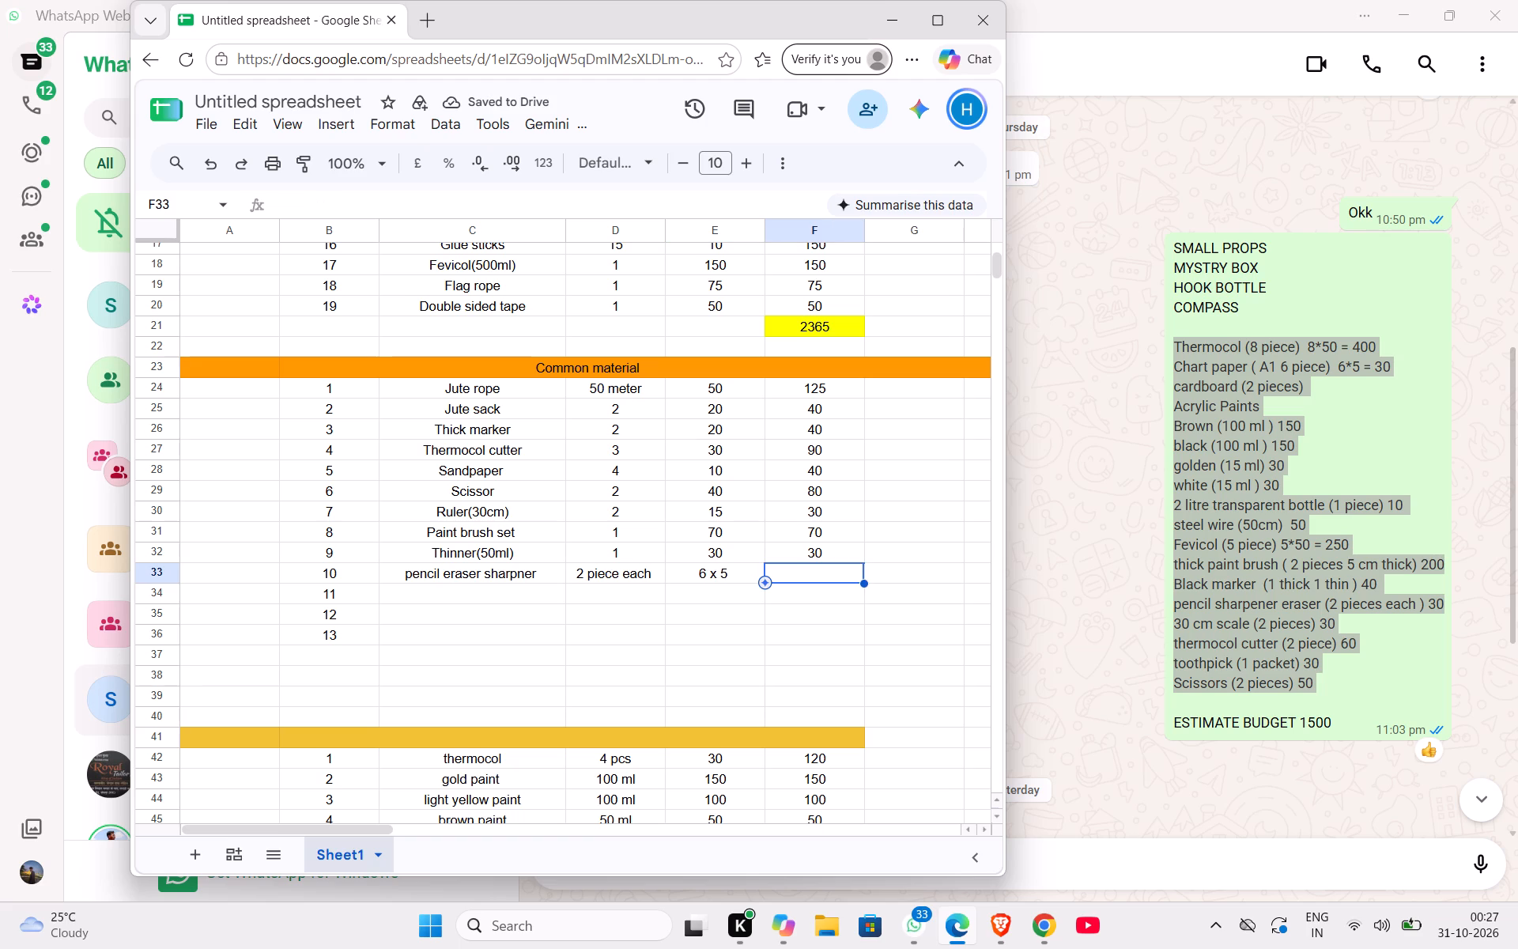
Enter 30 as the amount for pencil eraser sharpner in cell F33.
key(Left)
key(Left)
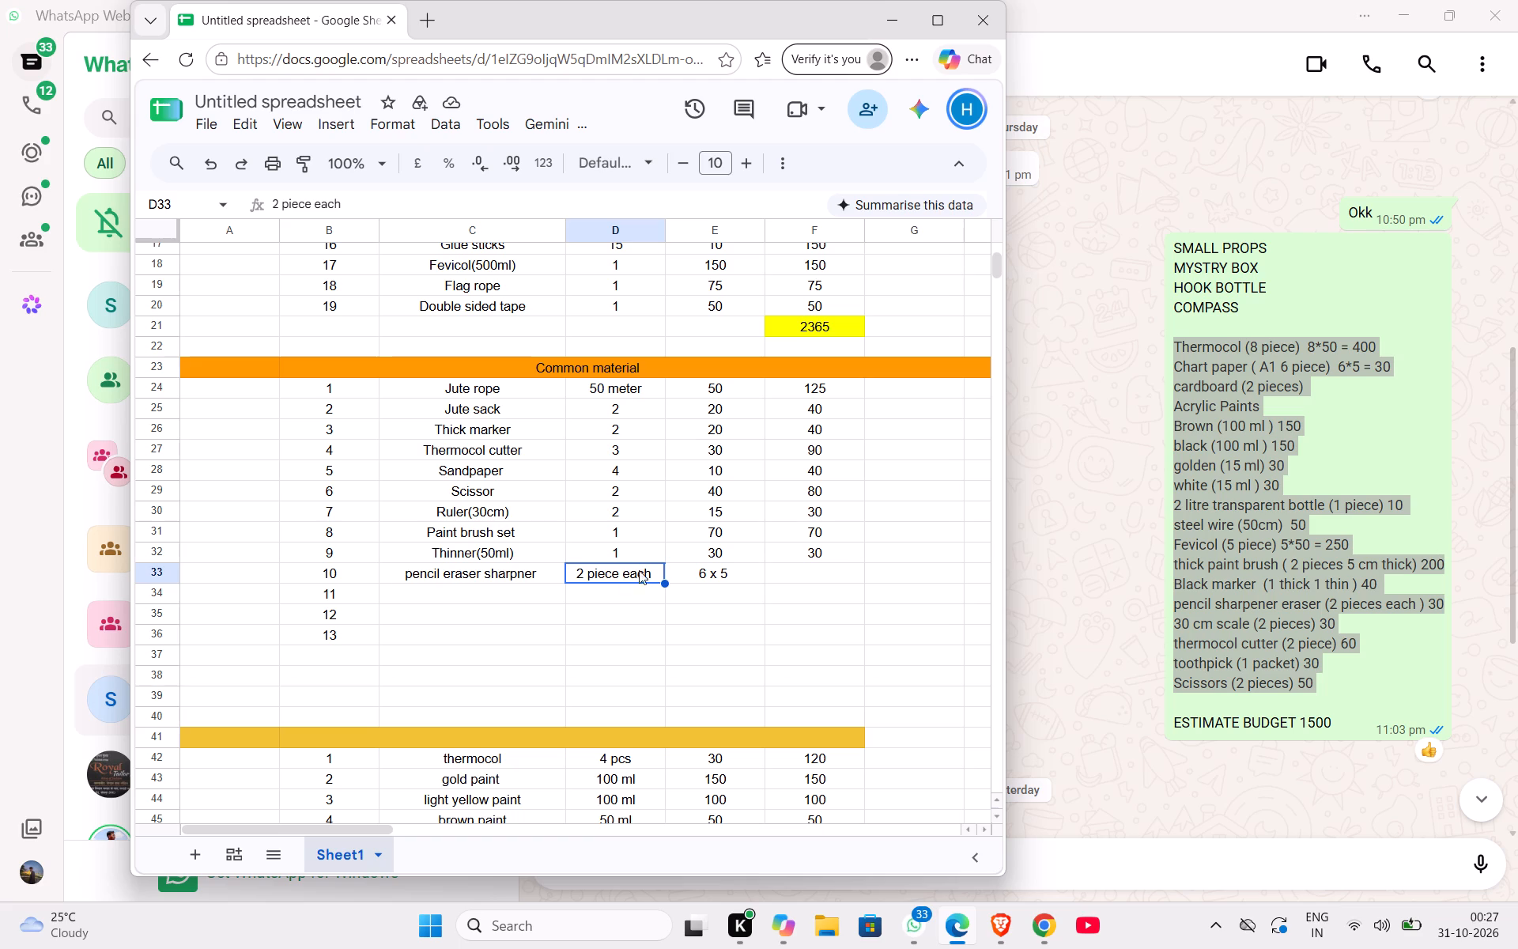
click(793, 573)
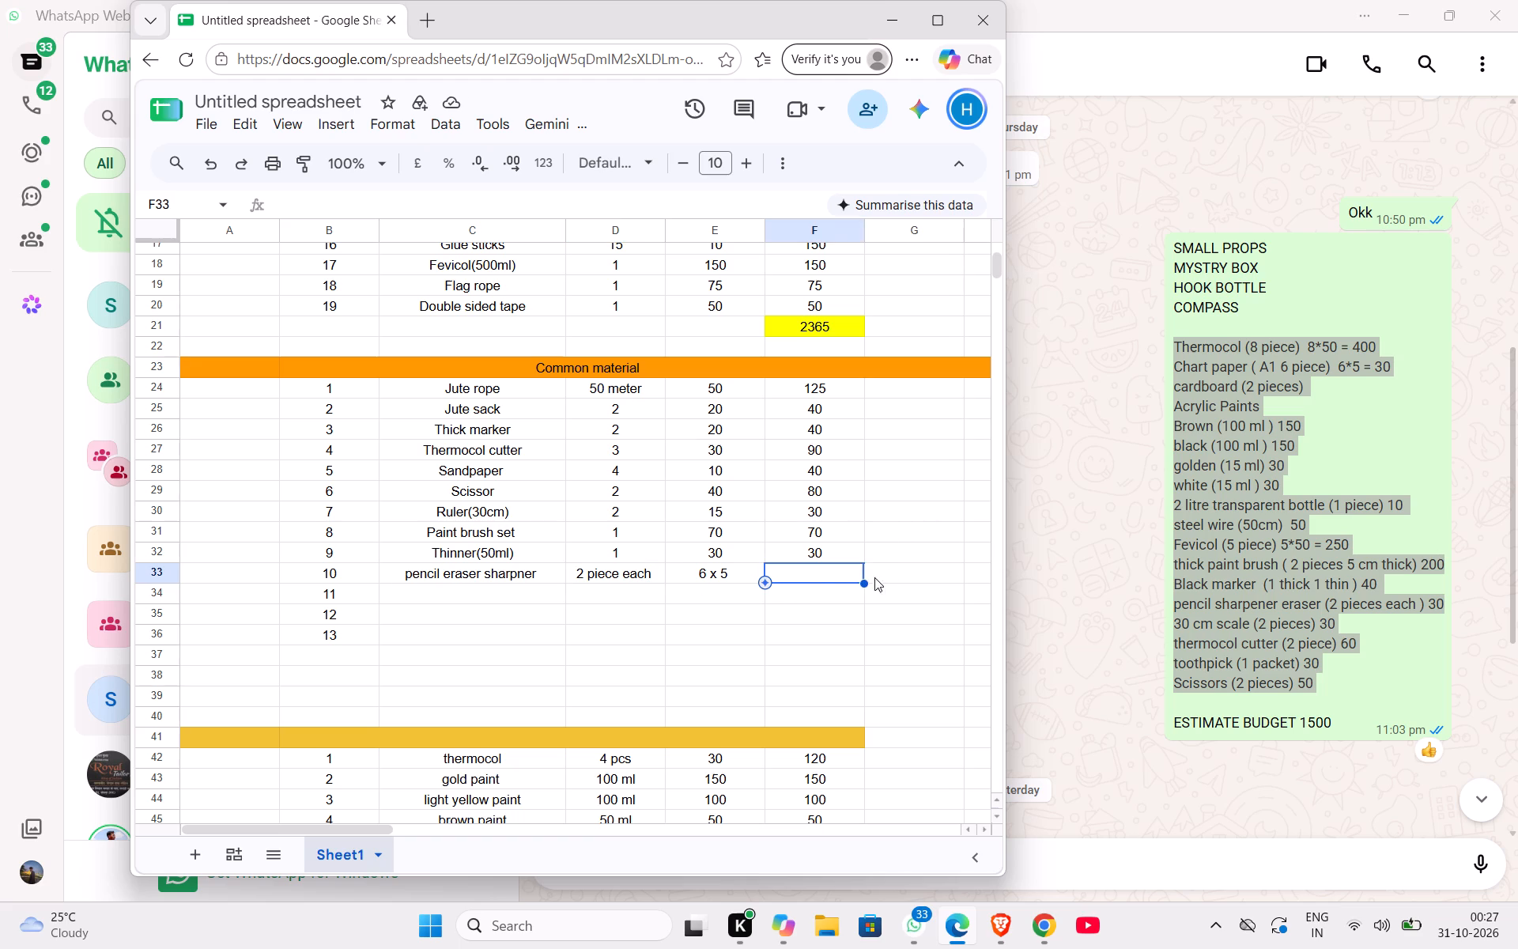
click(830, 572)
key(3)
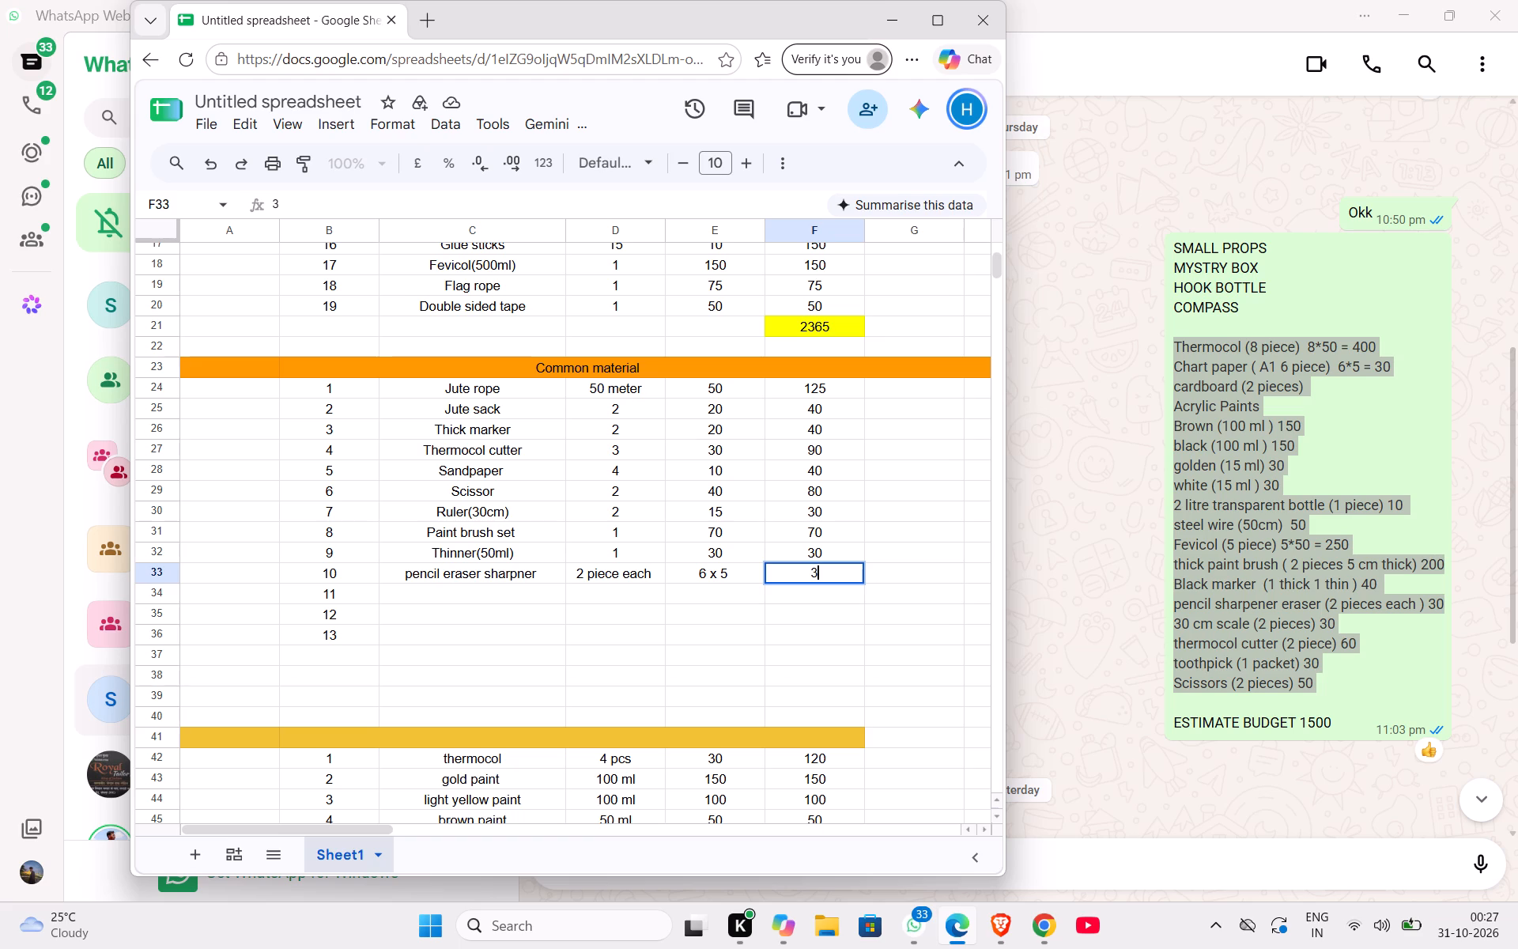
Complete the amount of 30 for pencil eraser sharpner in cell F33.
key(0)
key(Return)
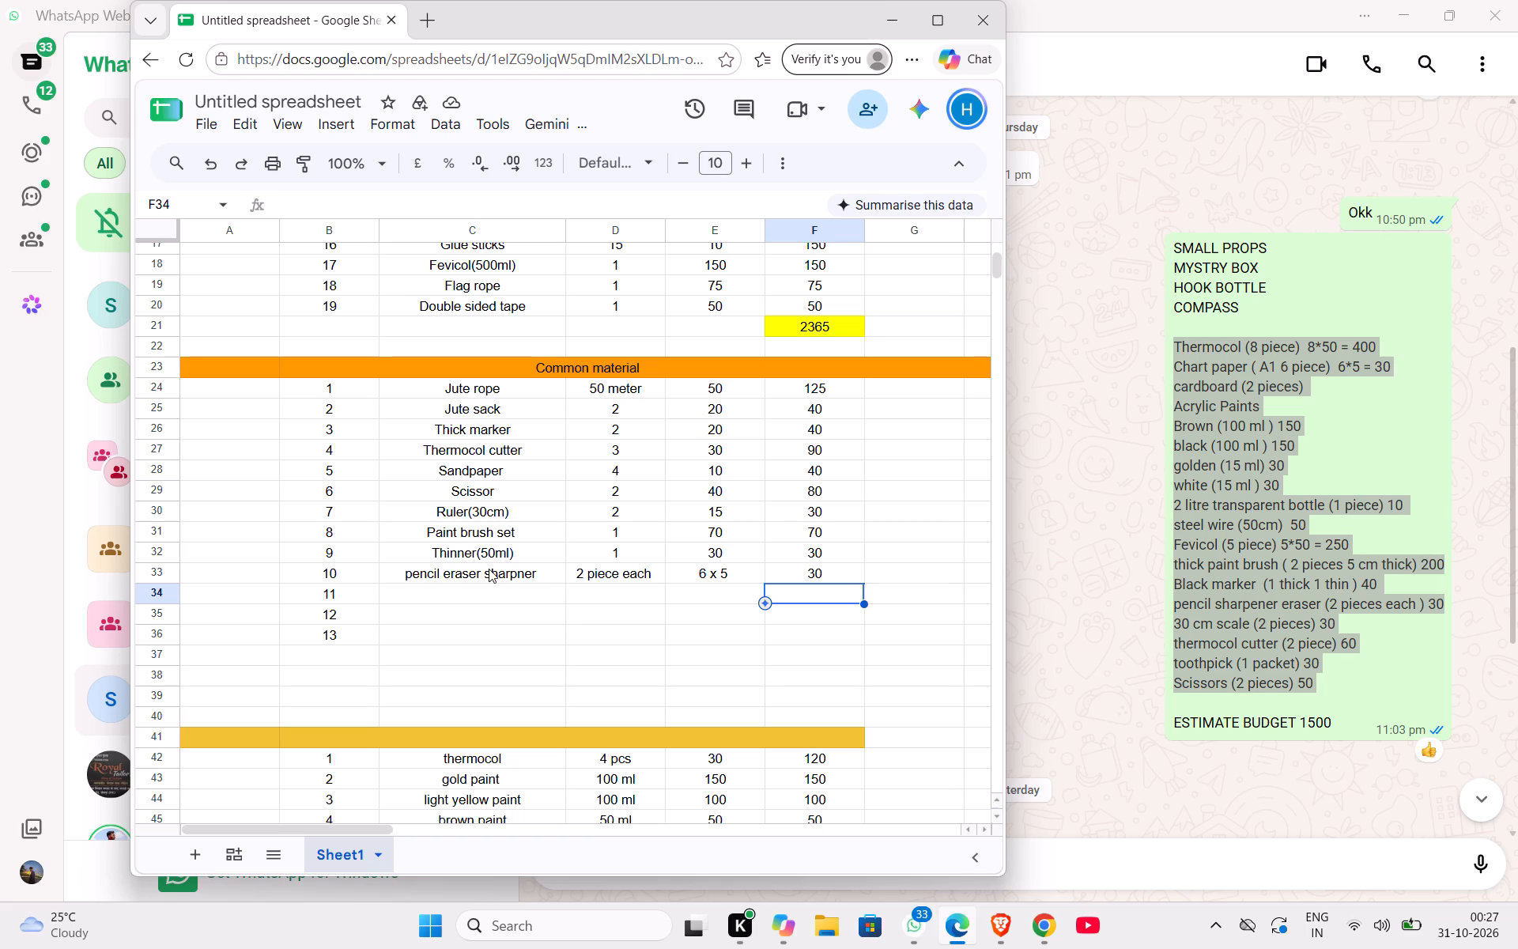
Delete the unused Common material serial numbers 13 and 12 from cells B36 and B35.
click(345, 630)
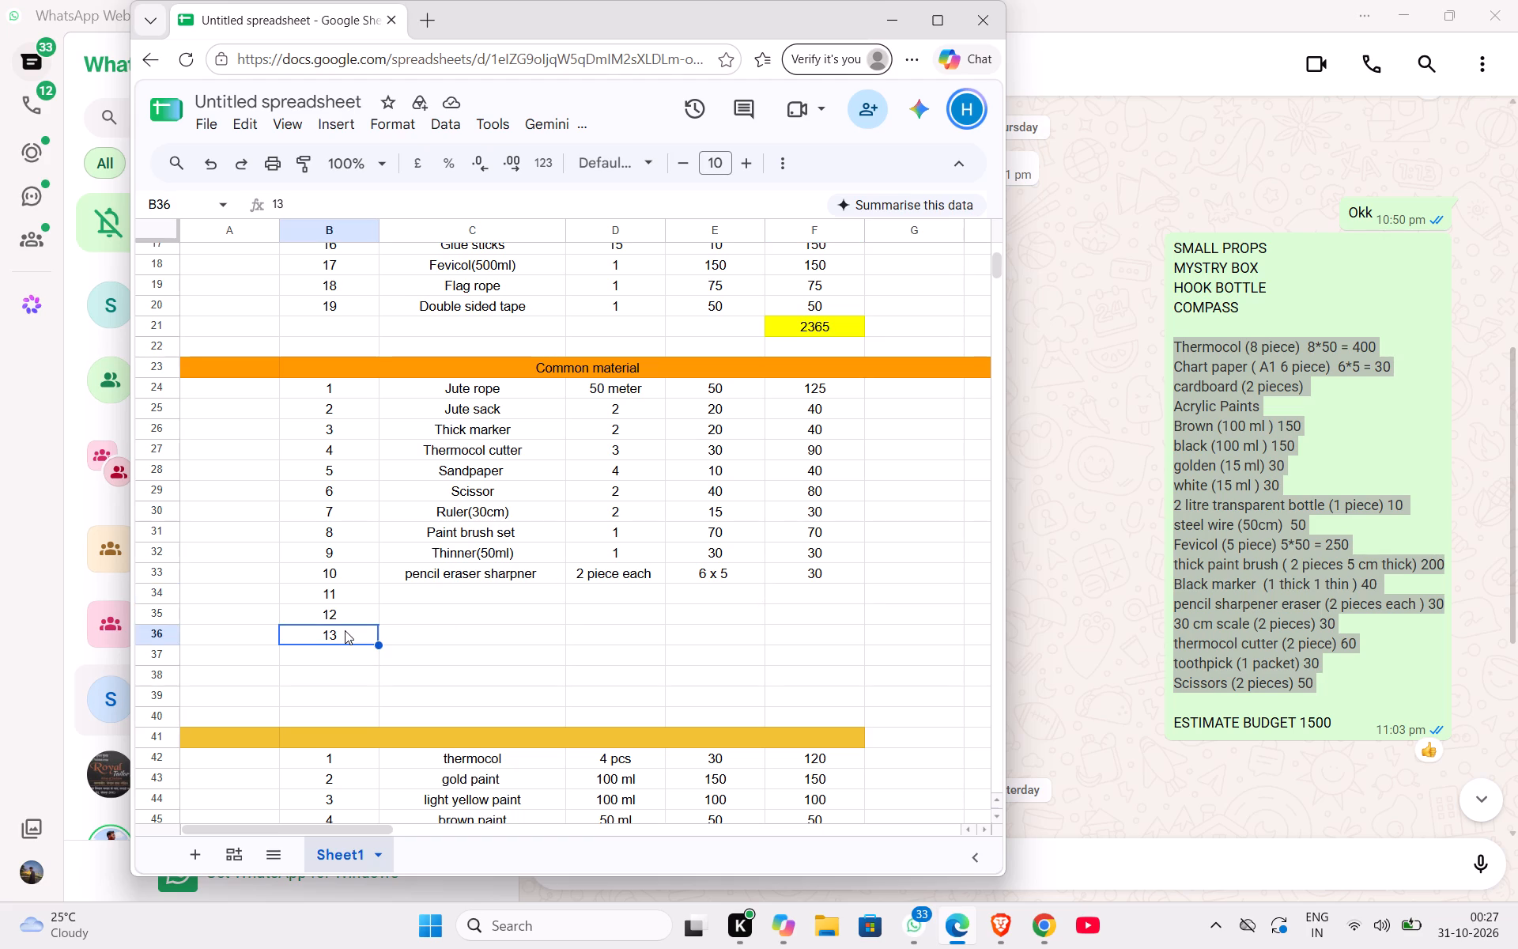
key(BackSpace)
key(BackSpace)
key(Up)
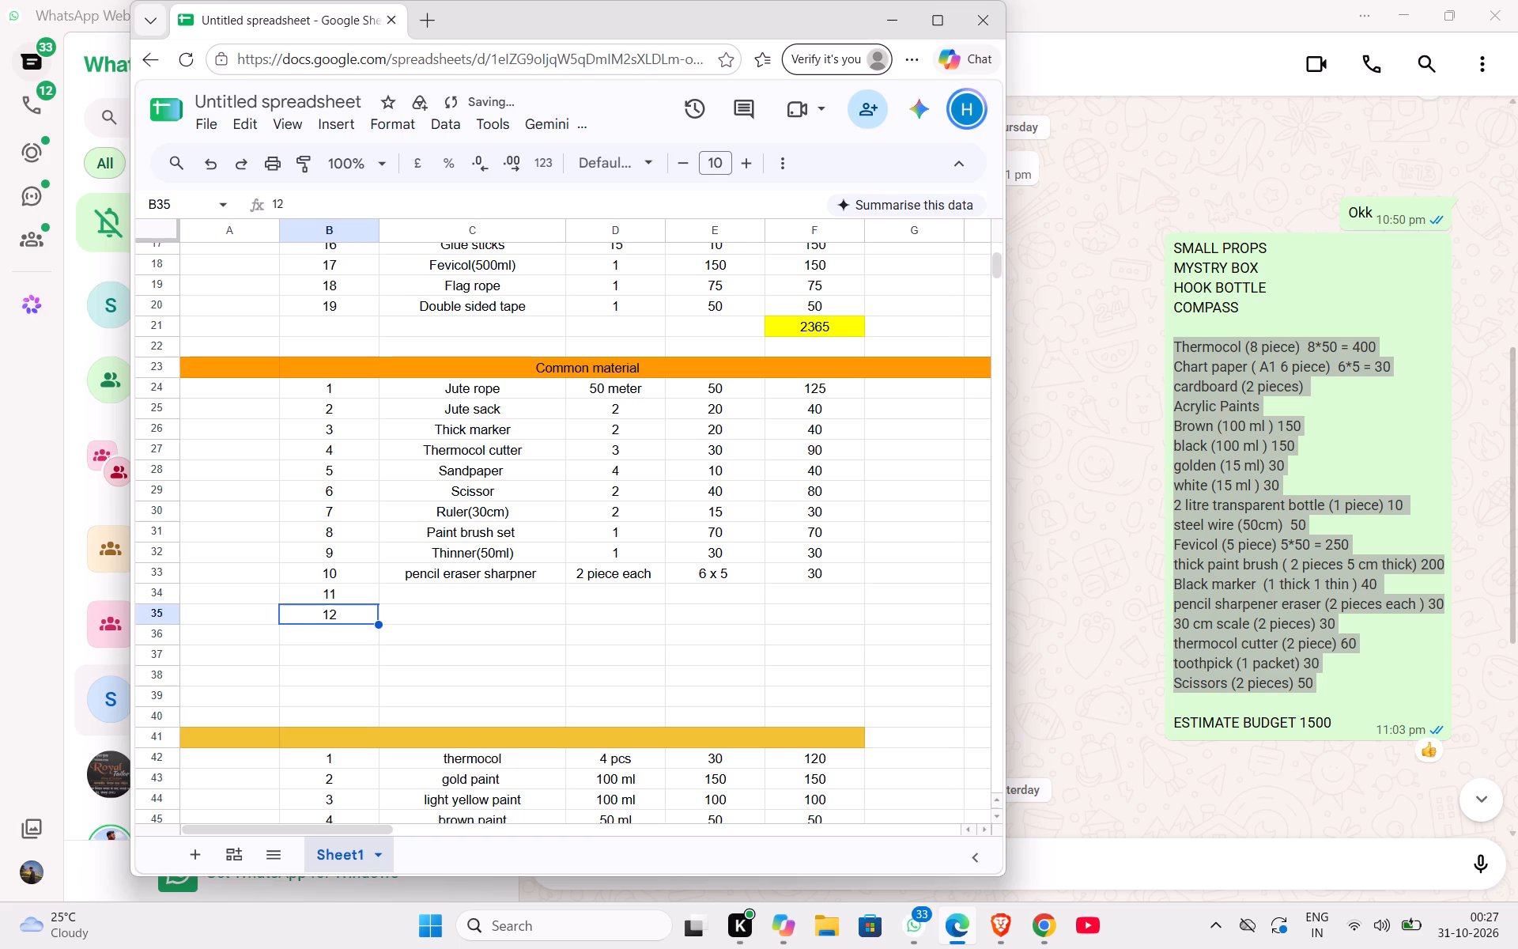
key(BackSpace)
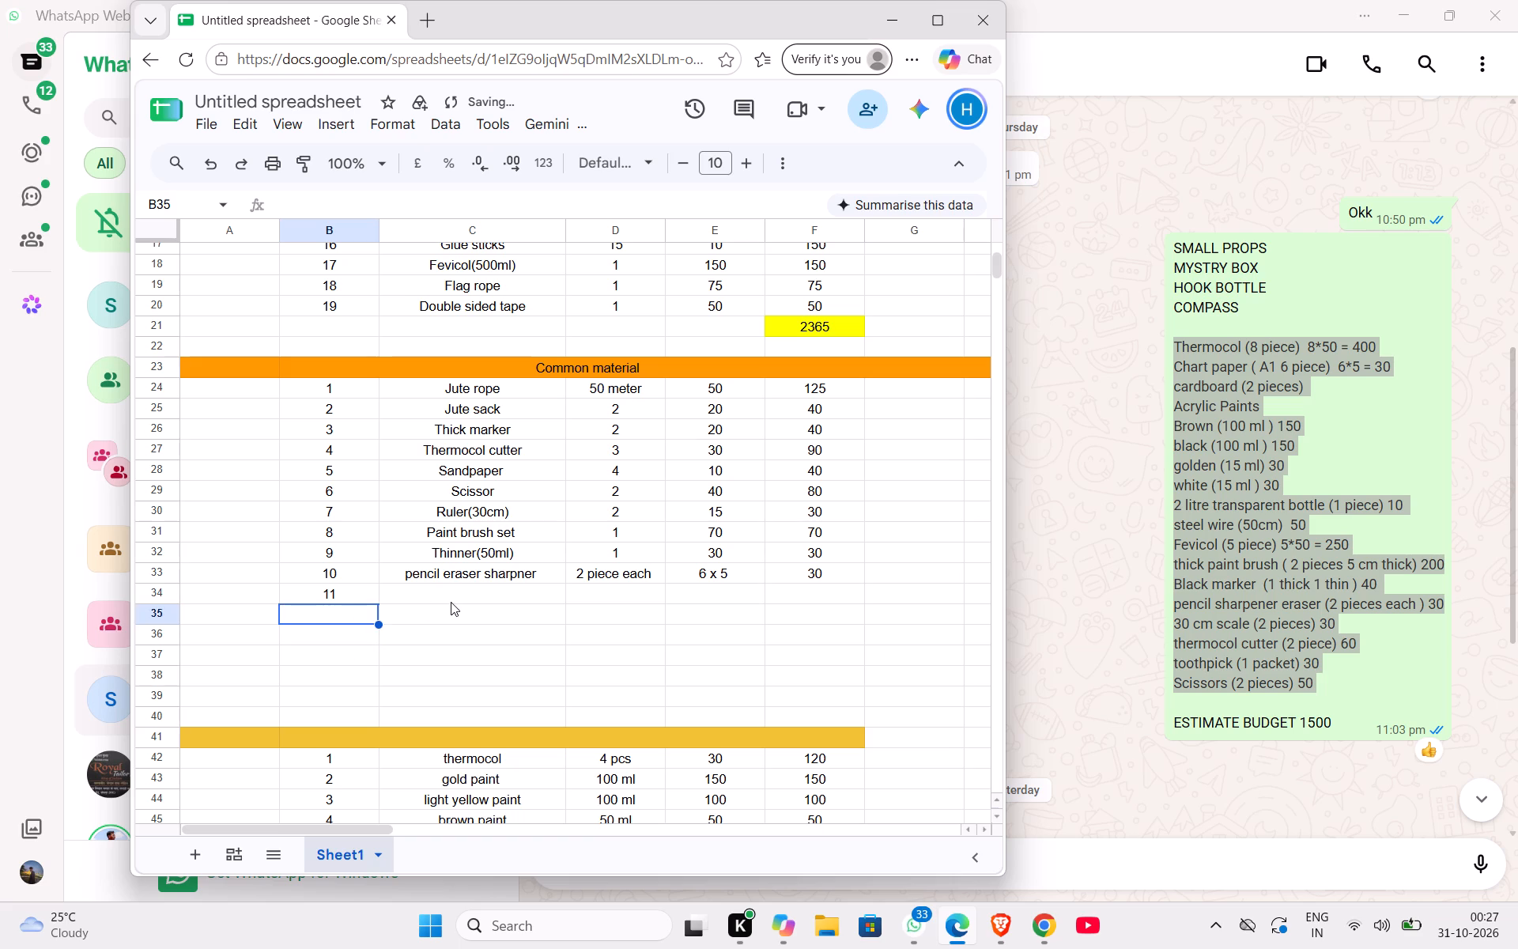
Enter "thooth pick" as the name of Common material item 11 in cell C34.
click(457, 603)
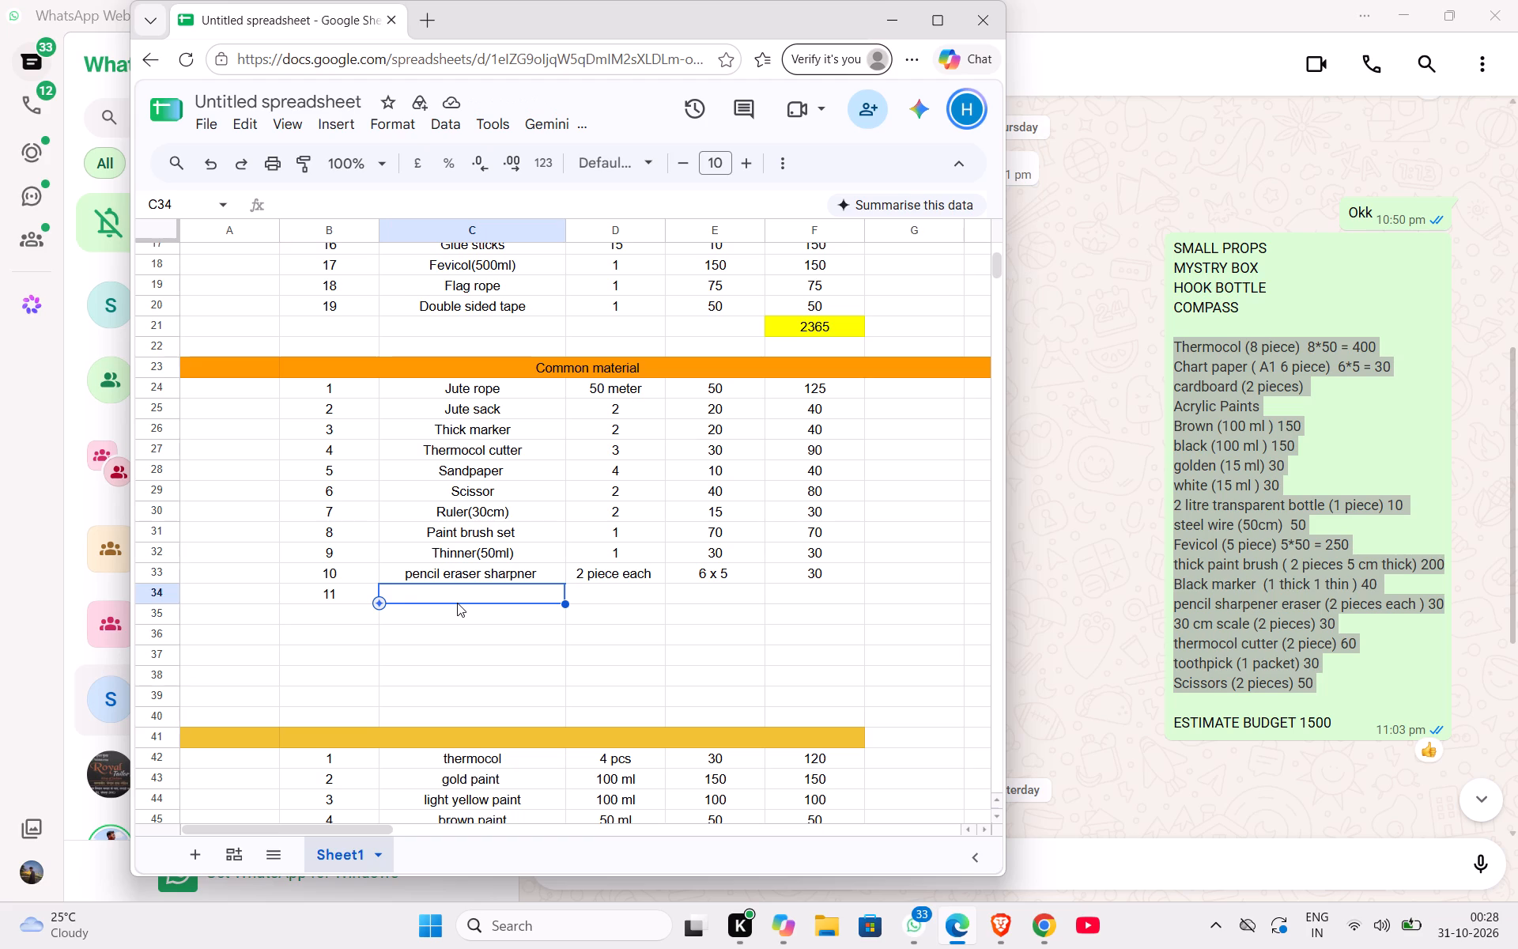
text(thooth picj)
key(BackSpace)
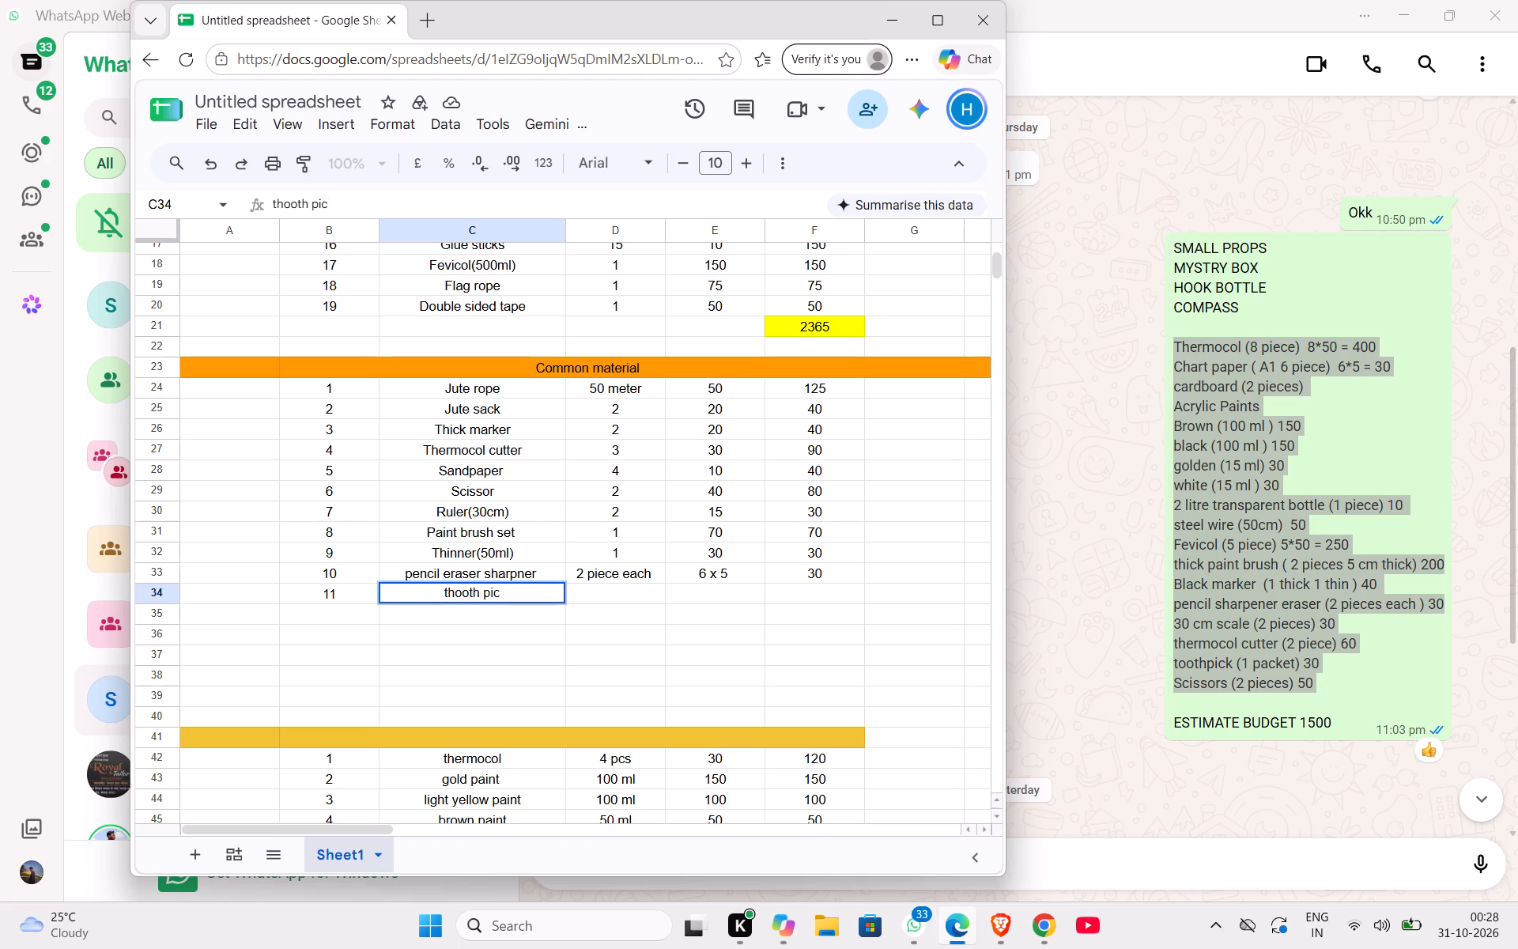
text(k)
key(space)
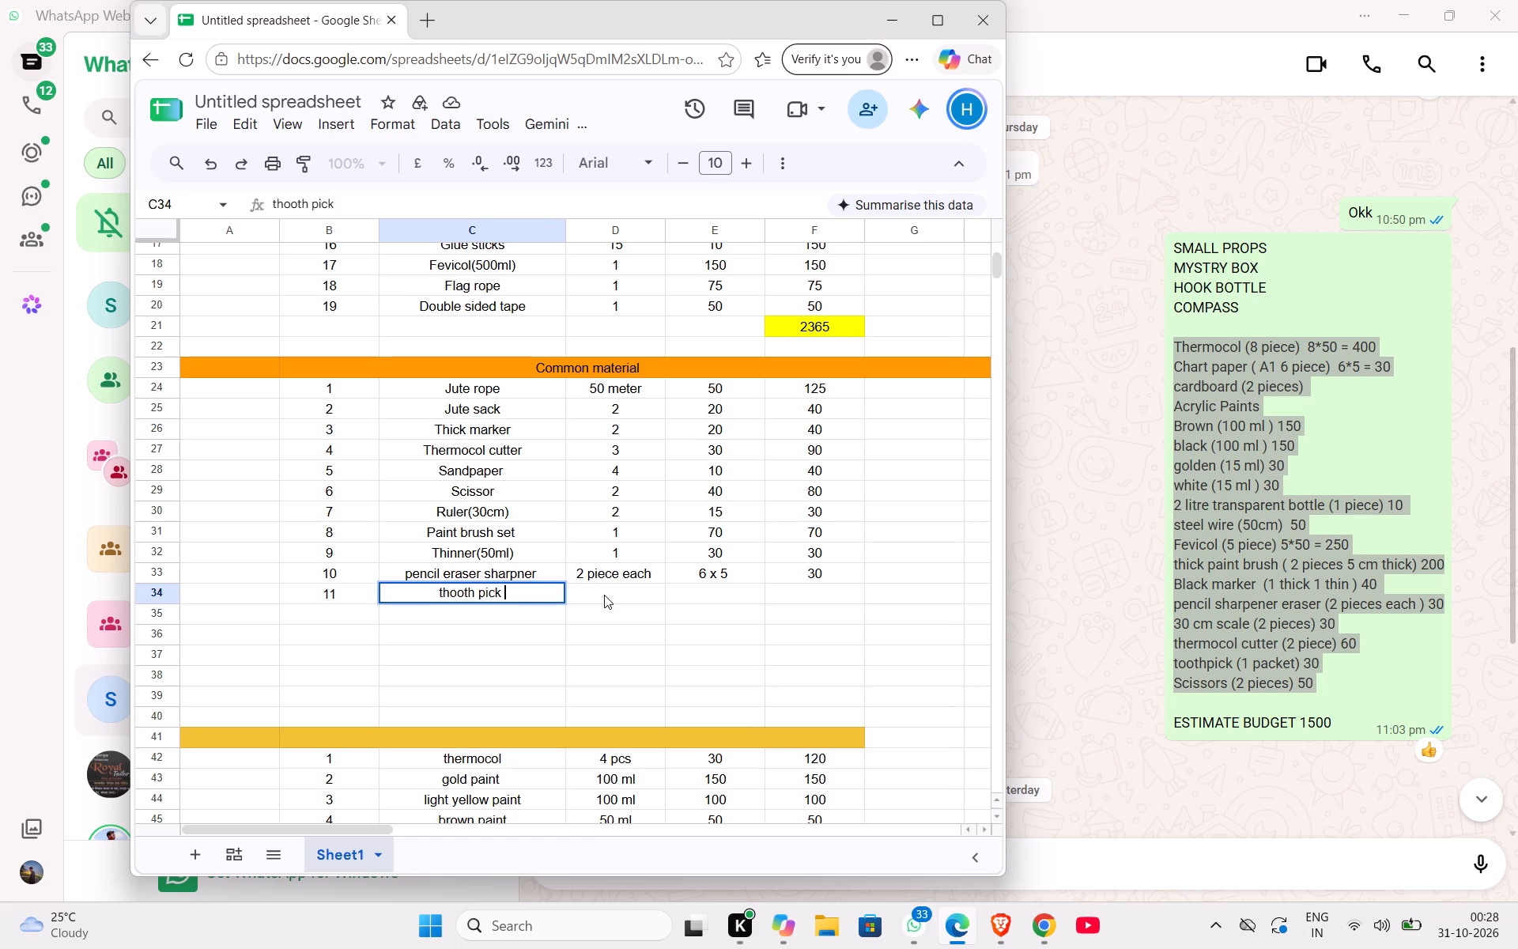
Complete the thooth pick row in Common material with quantity "1 piece", rate "1 x 30" and amount 30.
click(604, 595)
text(1 pi)
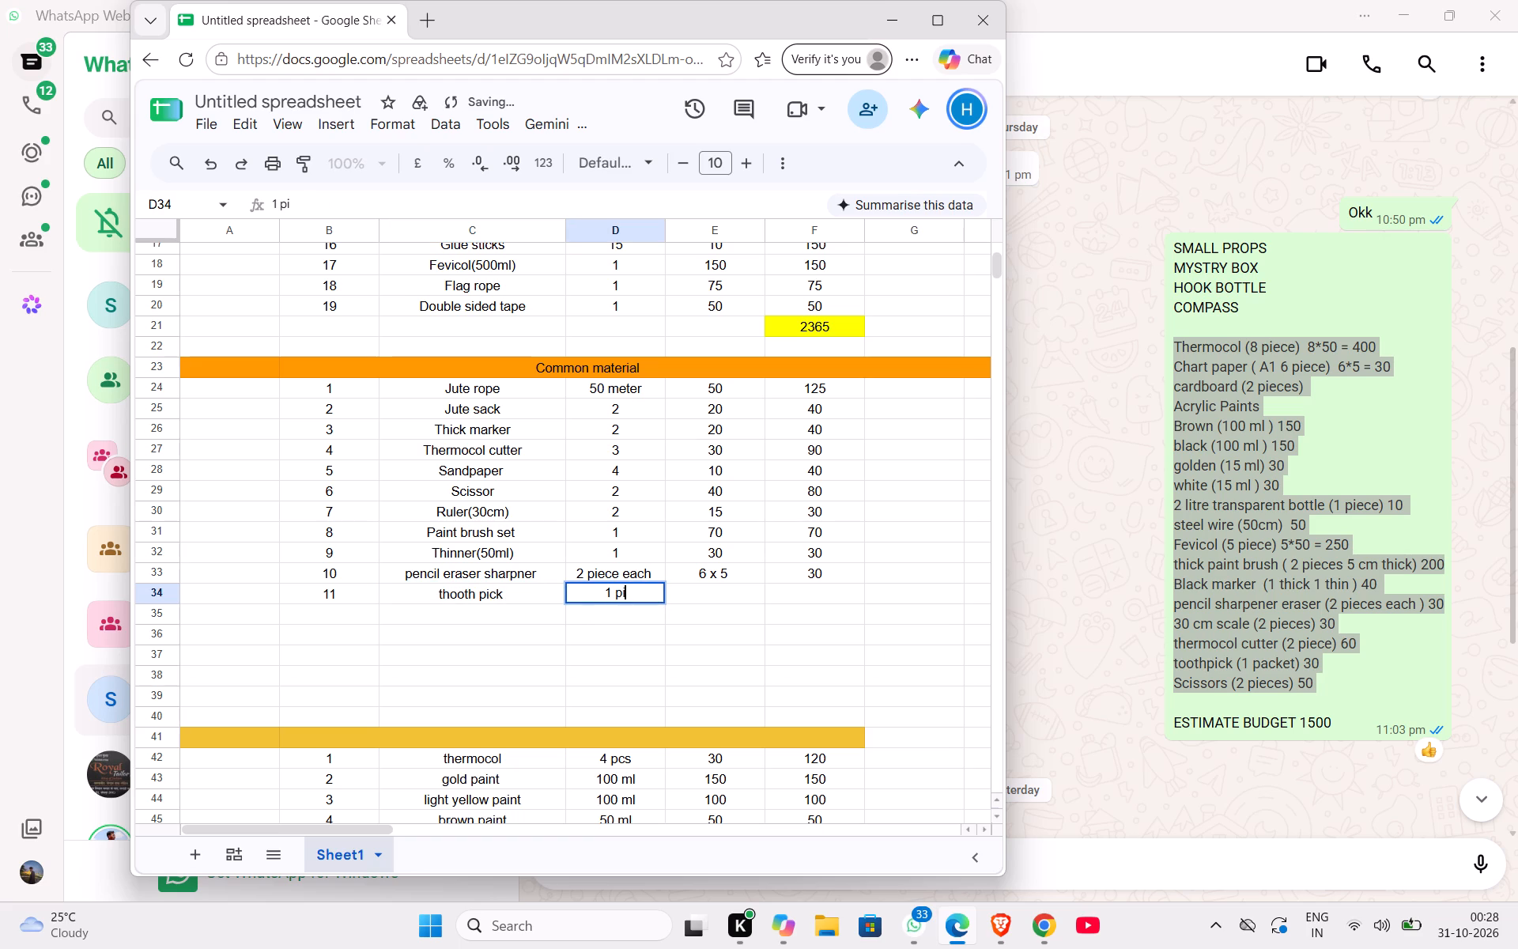
text(ece)
key(space)
key(Right)
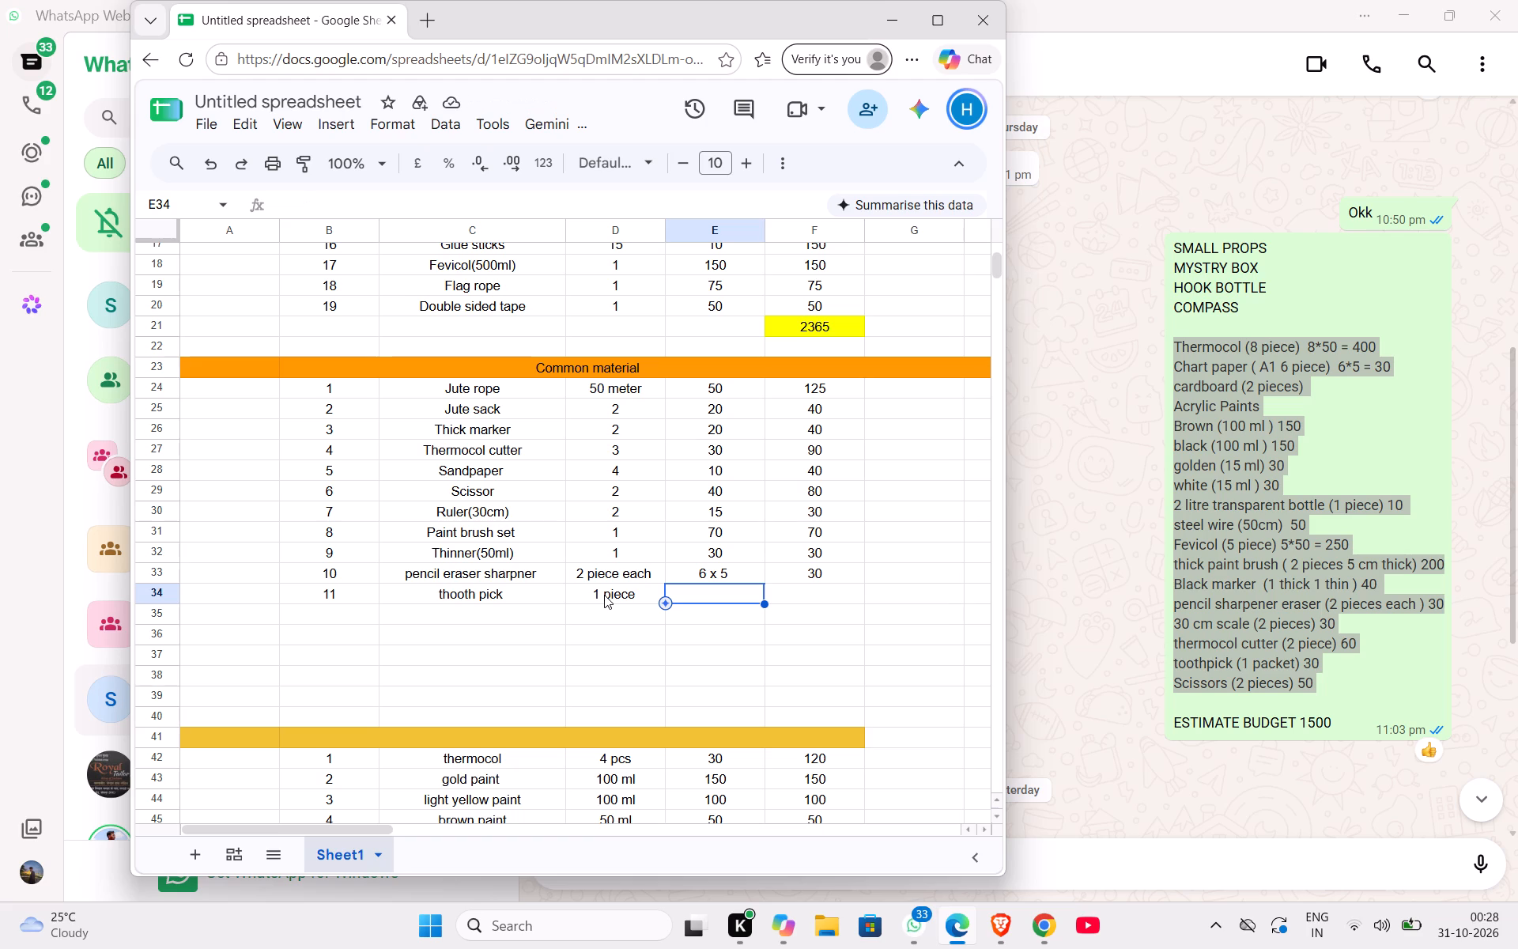
text(1)
key(space)
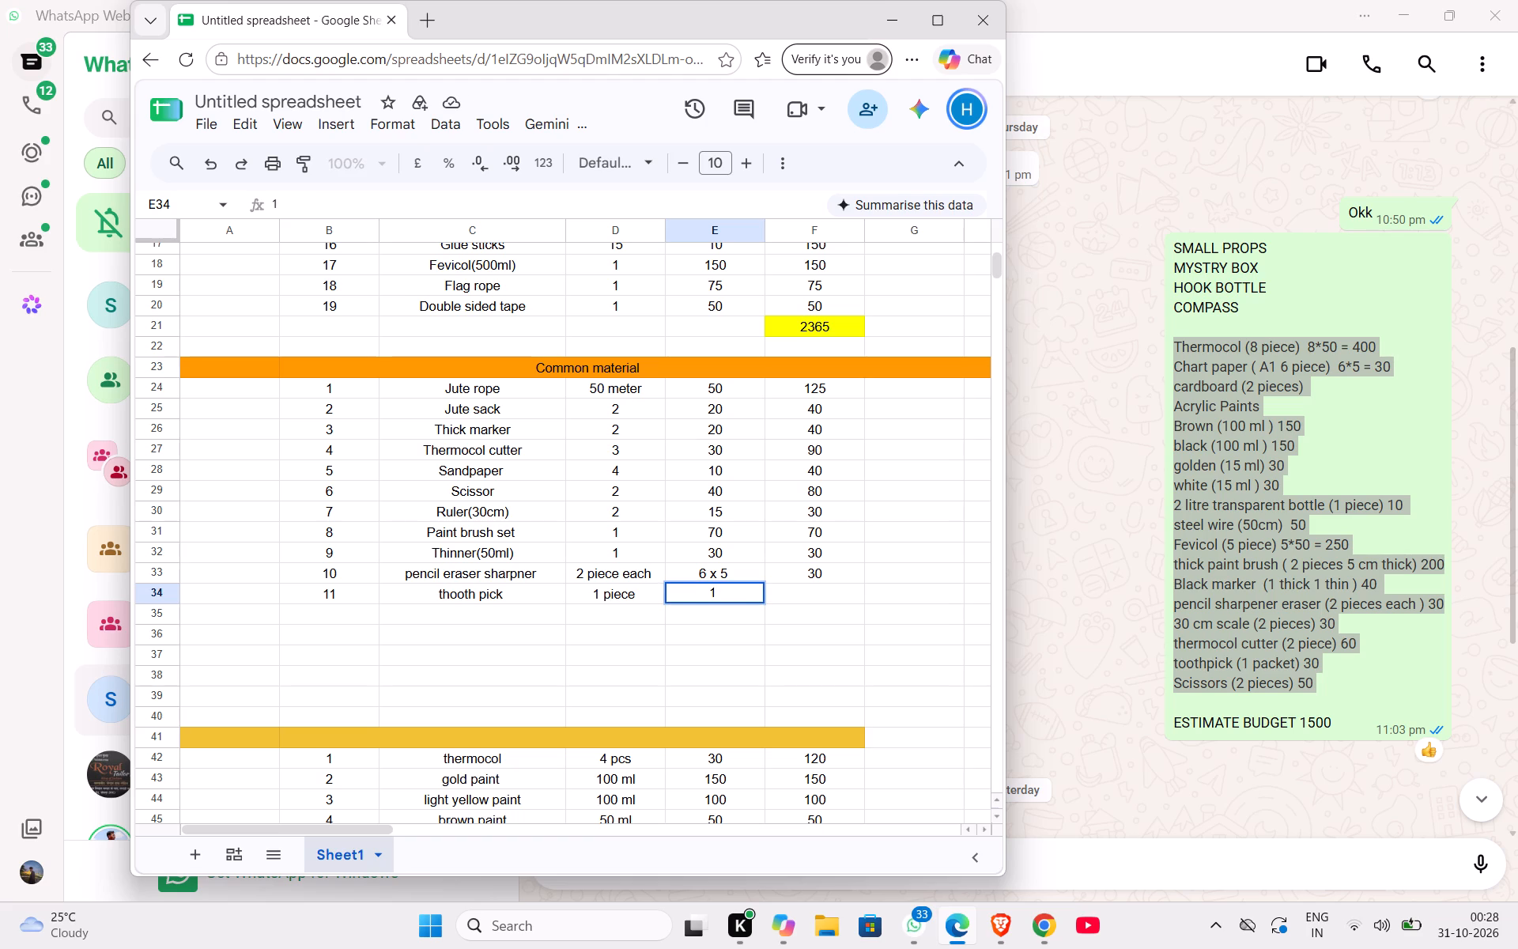
text(x 30)
key(space)
key(Right)
text(30)
key(Return)
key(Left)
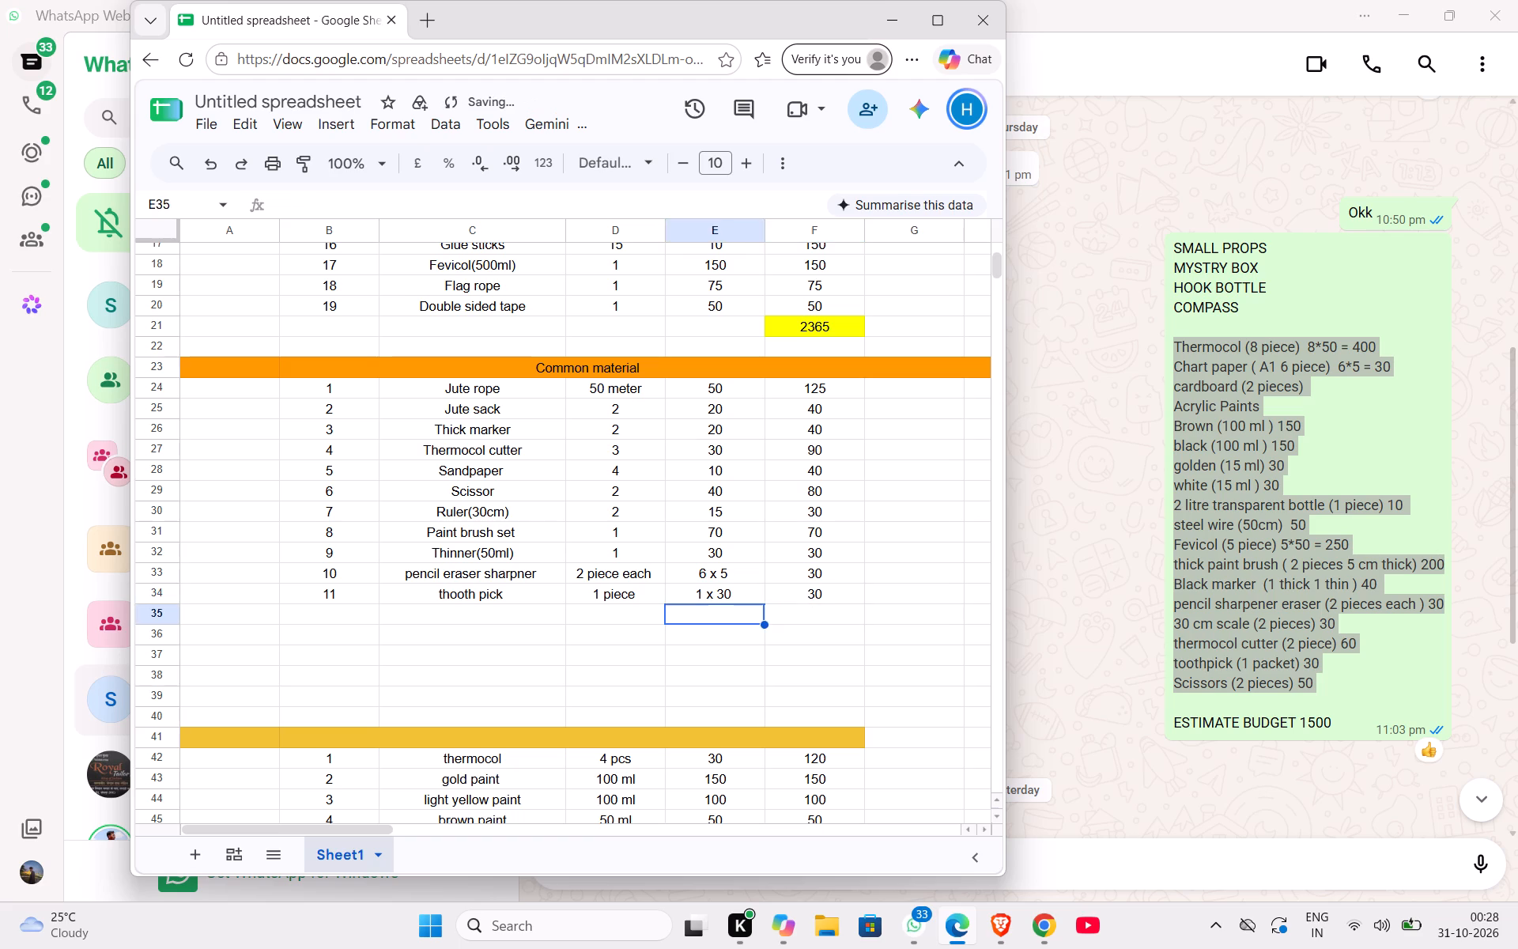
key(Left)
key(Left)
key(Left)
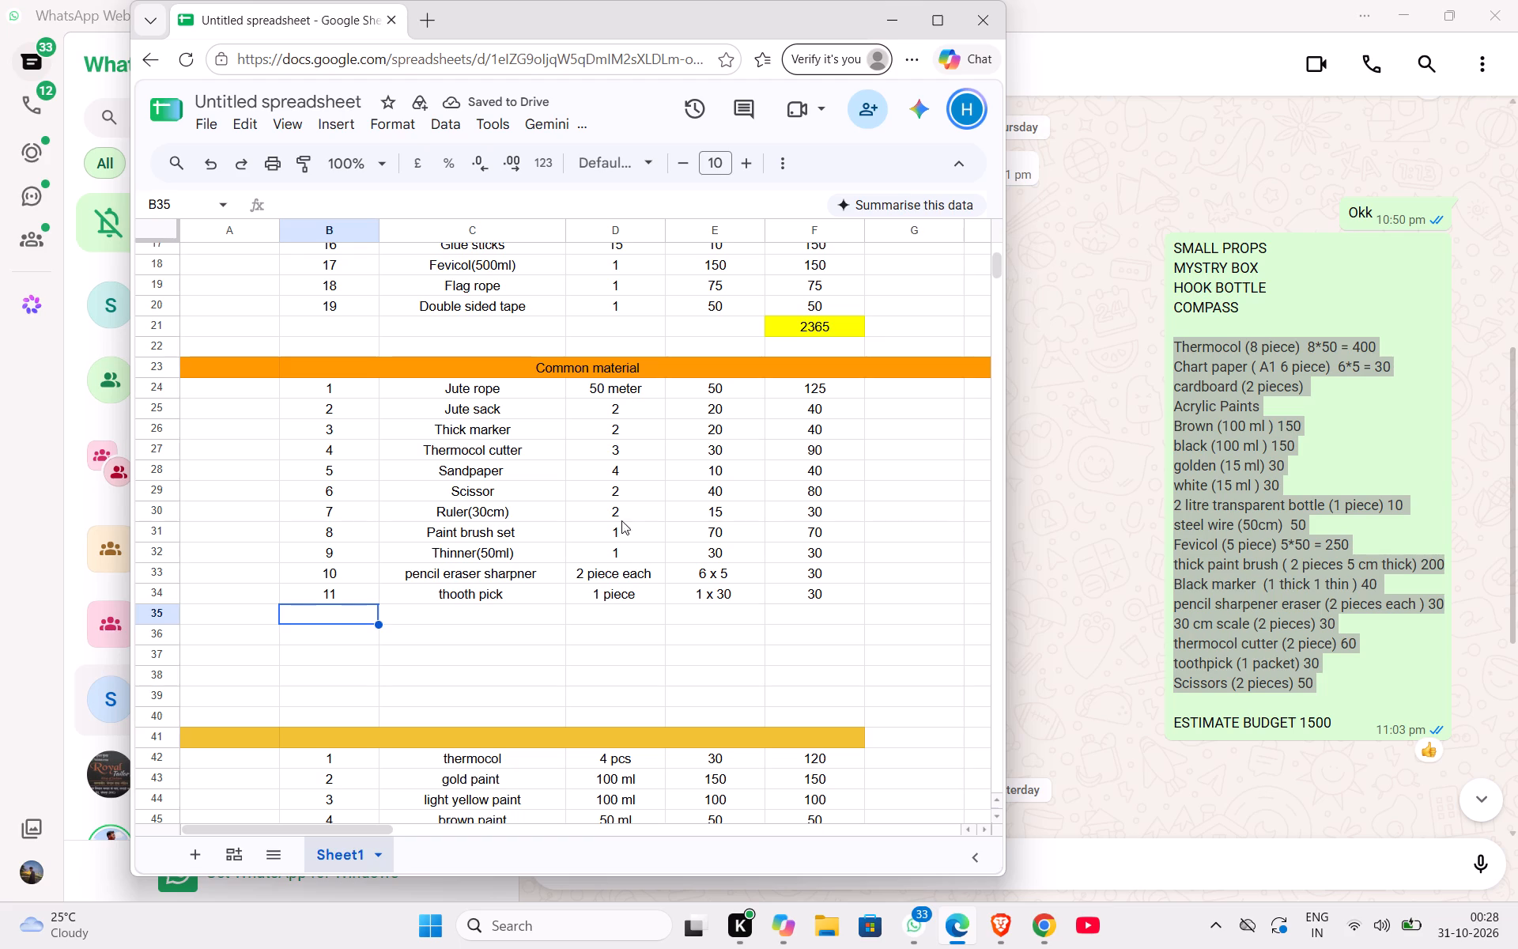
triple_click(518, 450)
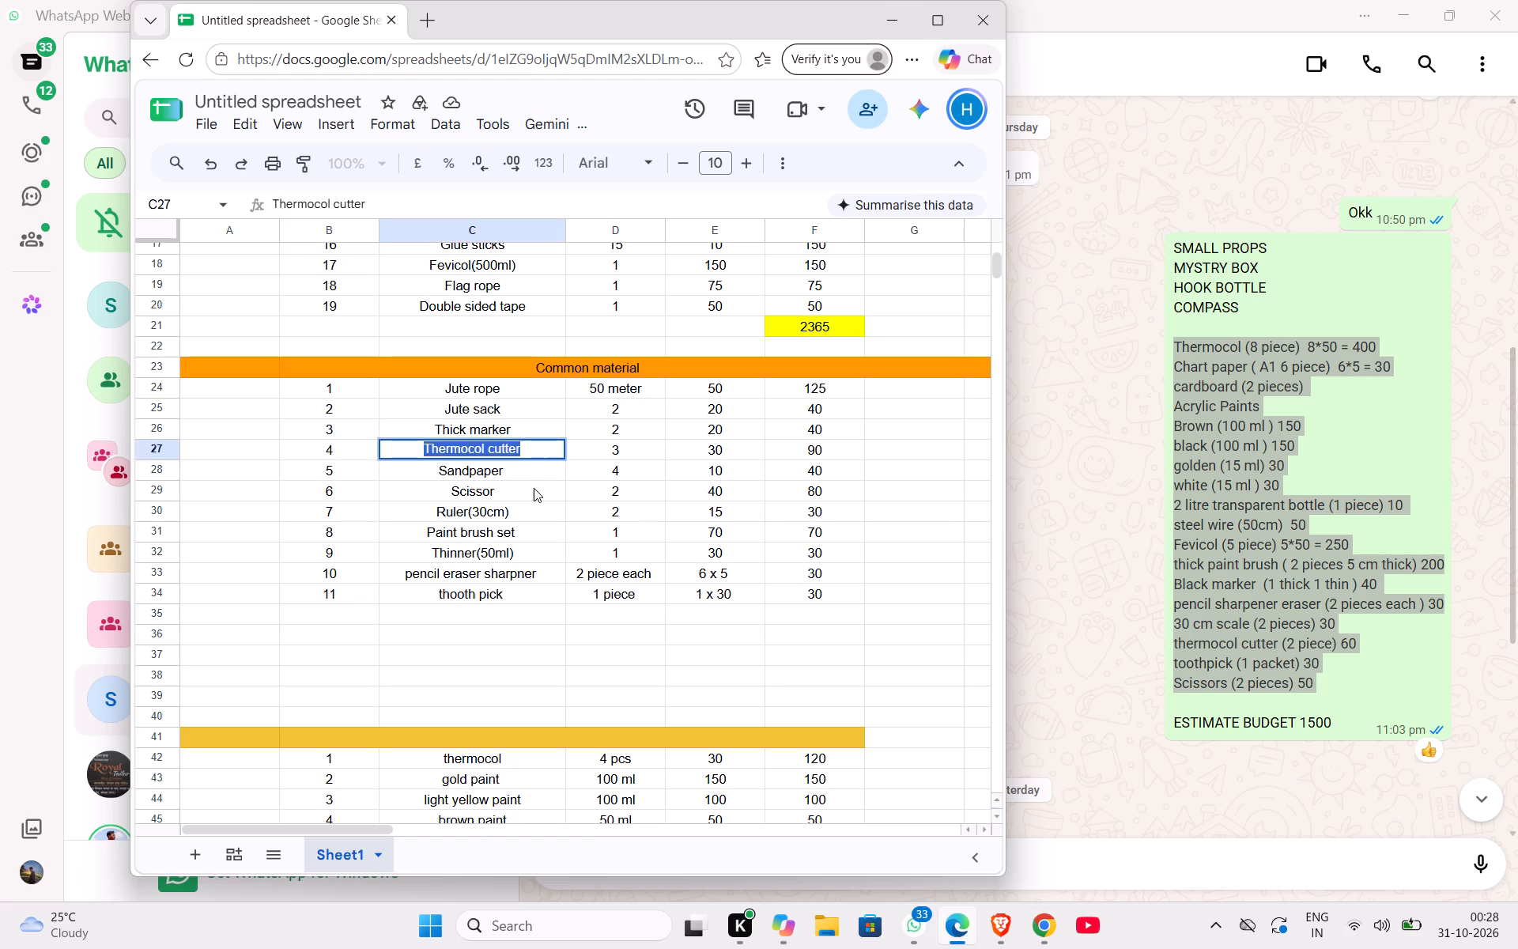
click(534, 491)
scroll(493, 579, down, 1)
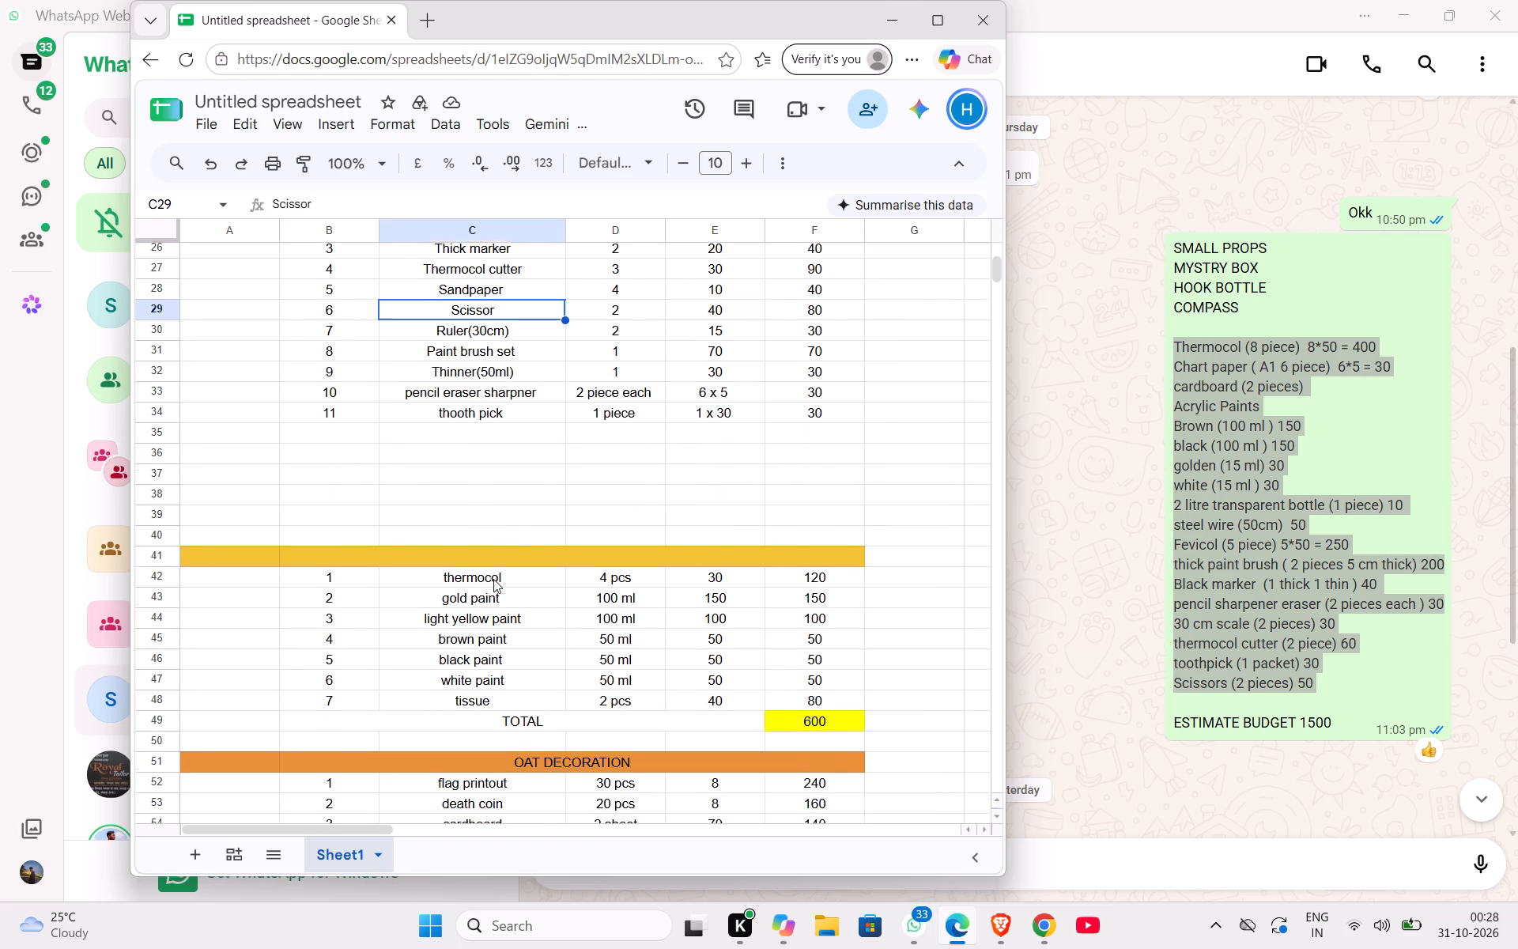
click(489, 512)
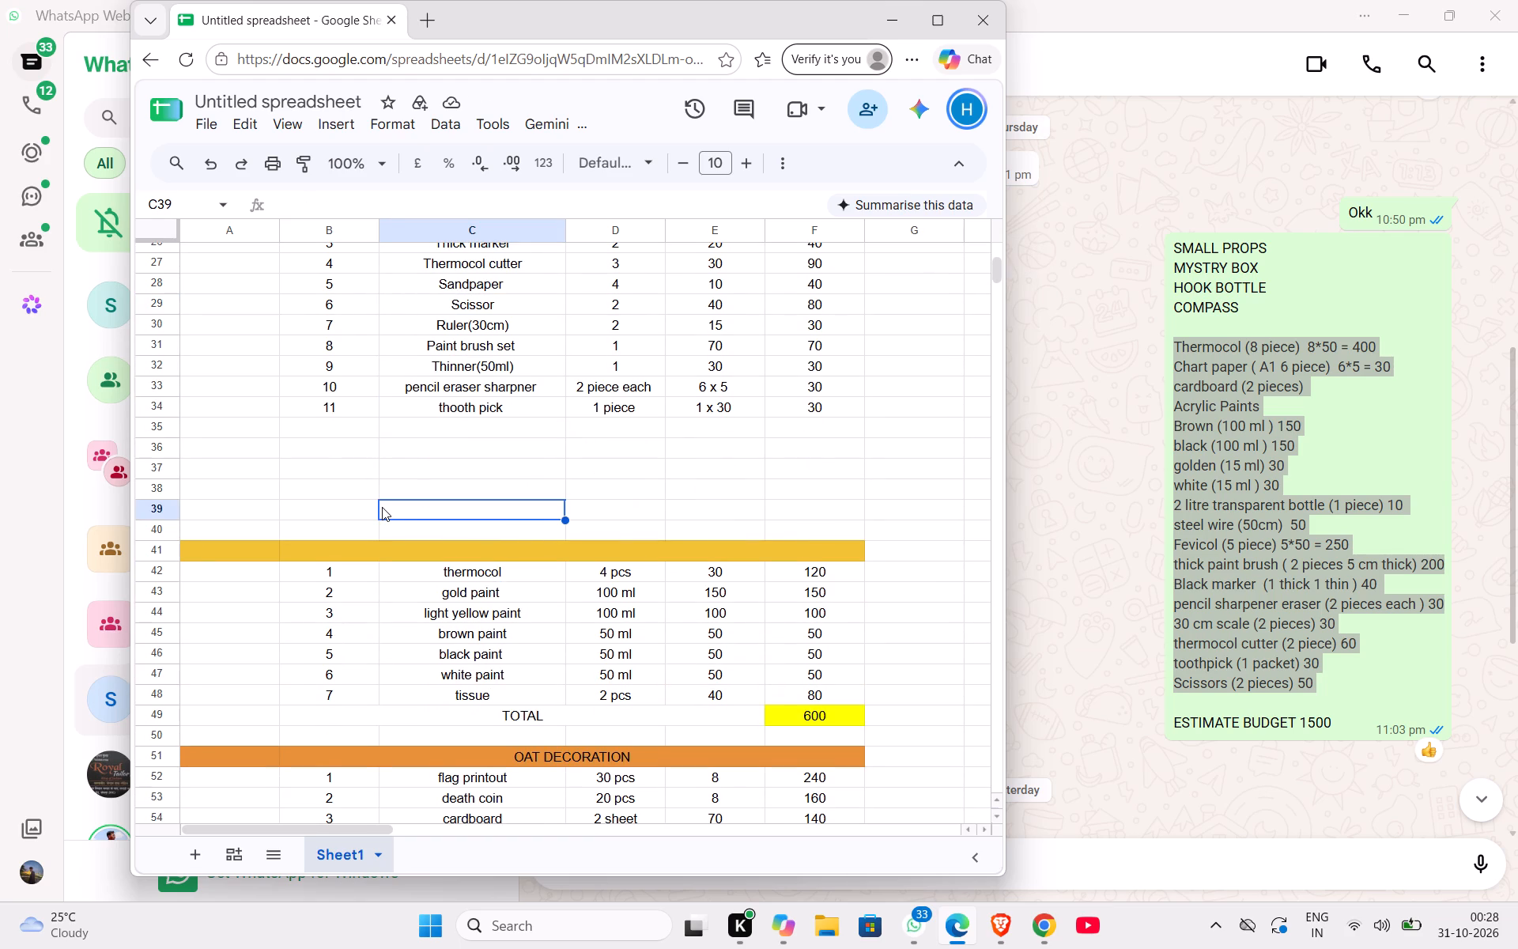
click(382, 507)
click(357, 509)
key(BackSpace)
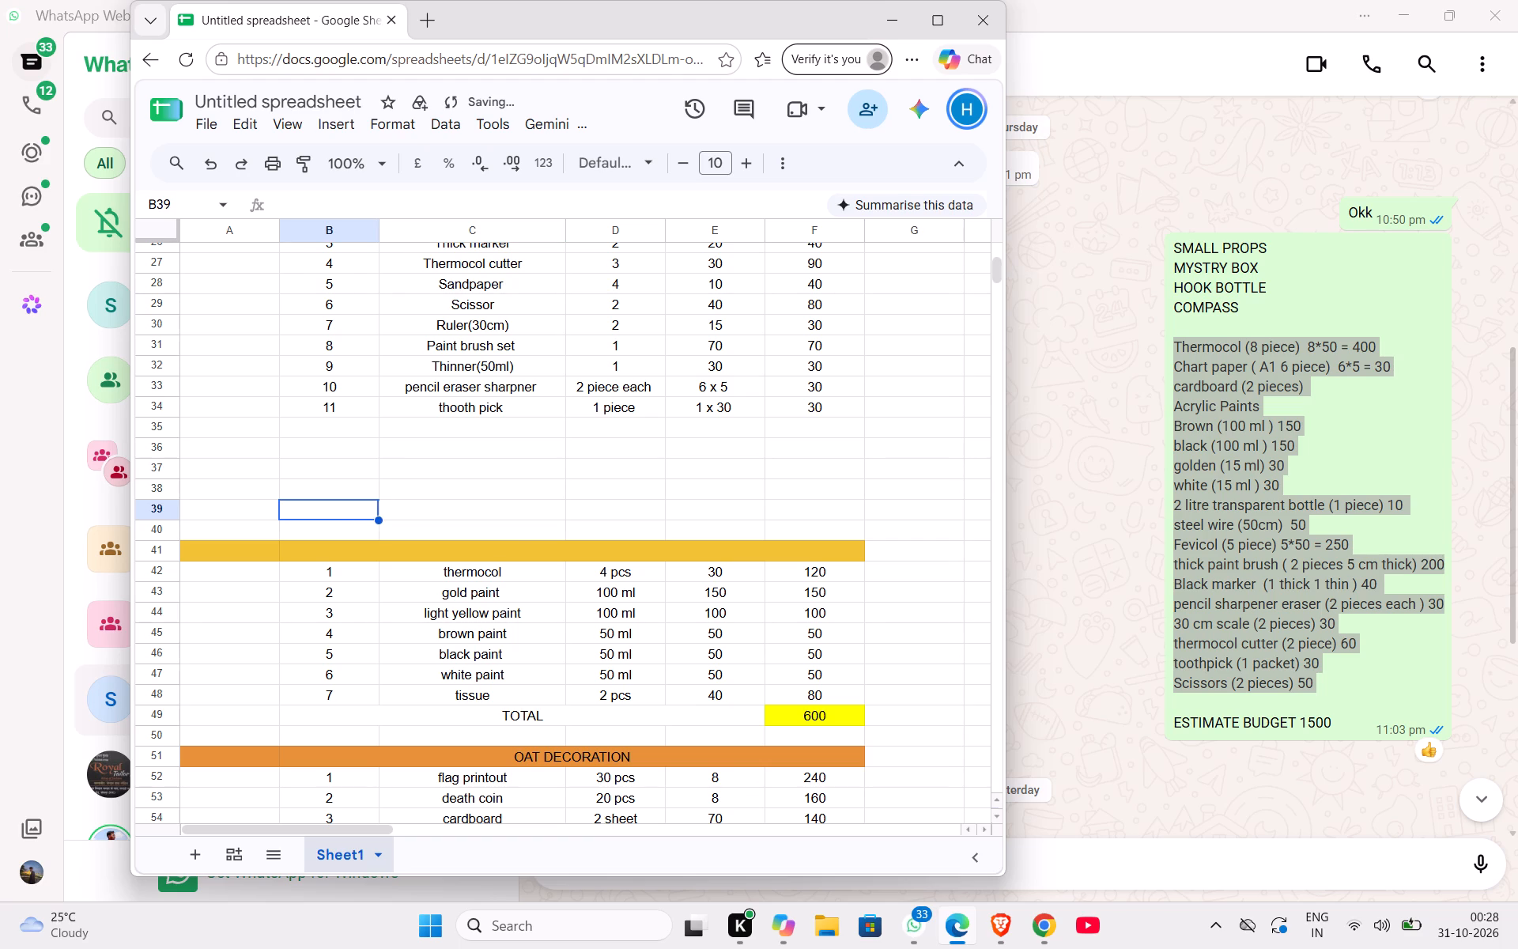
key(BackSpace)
Review the sheet's budget sections, including Common material, OAT DECORATION, MEMORY WALL AND PREVIOUS NEXUS and the thermacol and paints list near row 99.
scroll(480, 493, up, 4)
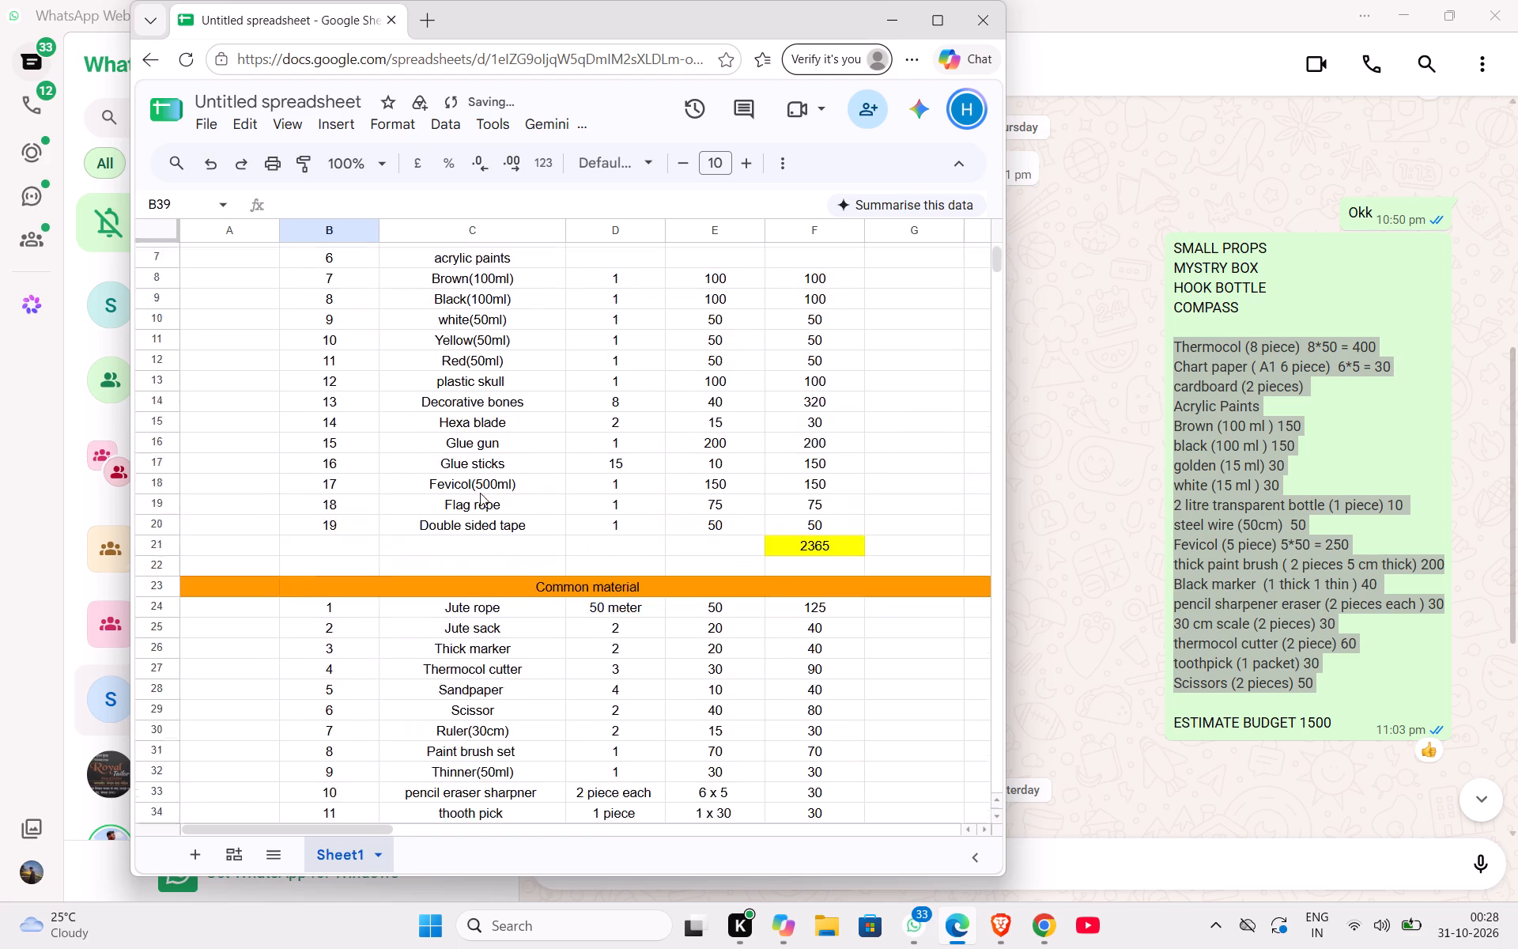
scroll(480, 493, up, 2)
scroll(480, 493, down, 10)
scroll(480, 493, up, 13)
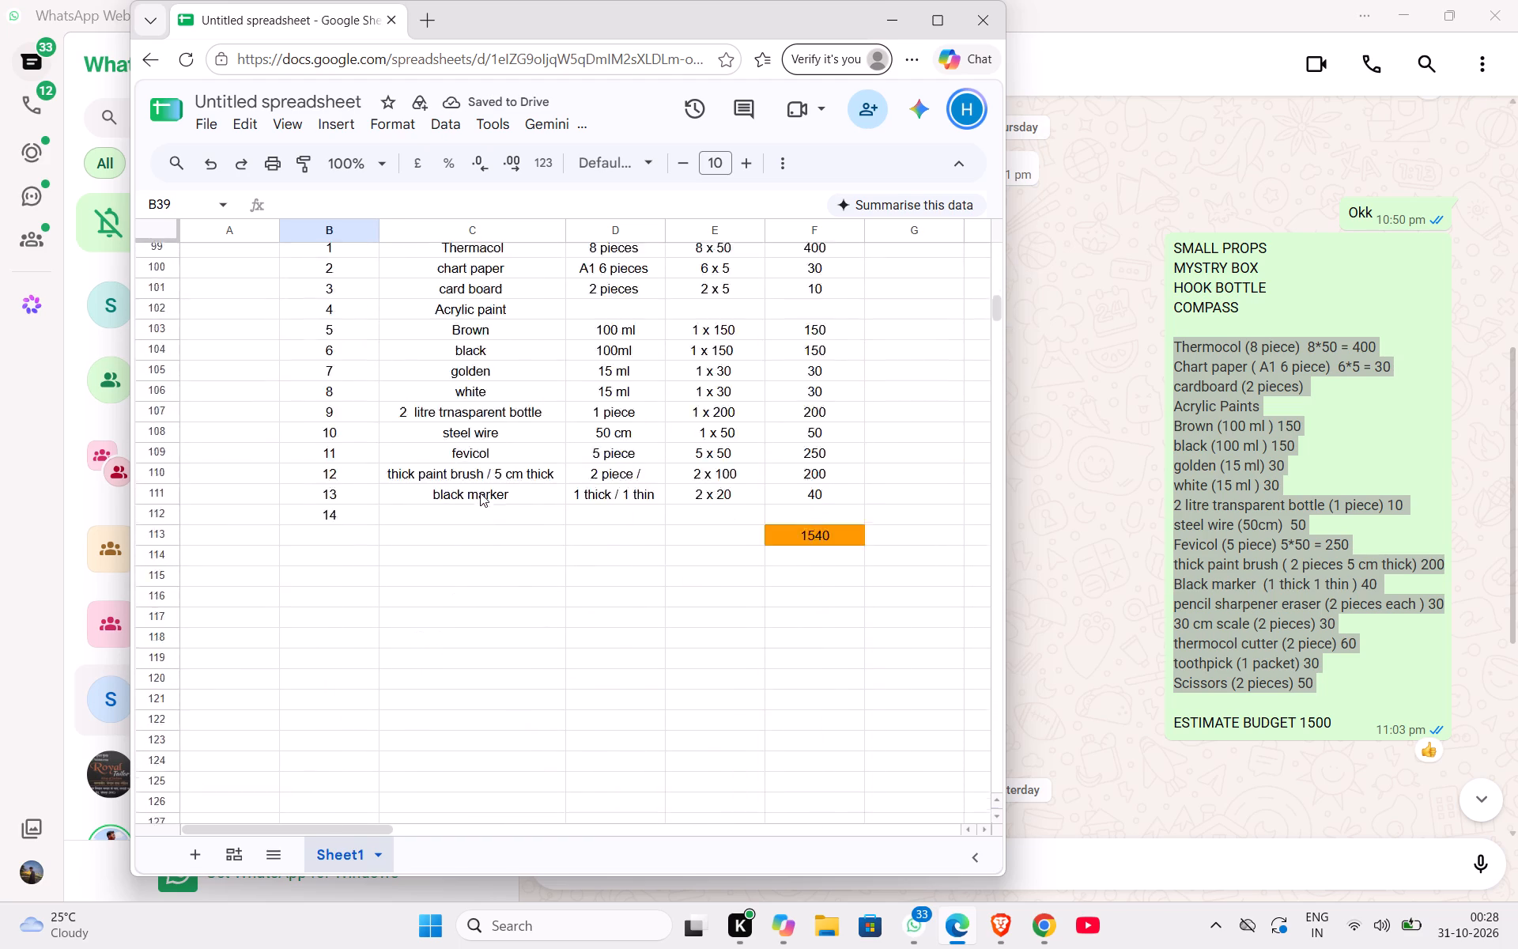
scroll(480, 493, up, 6)
scroll(480, 493, down, 2)
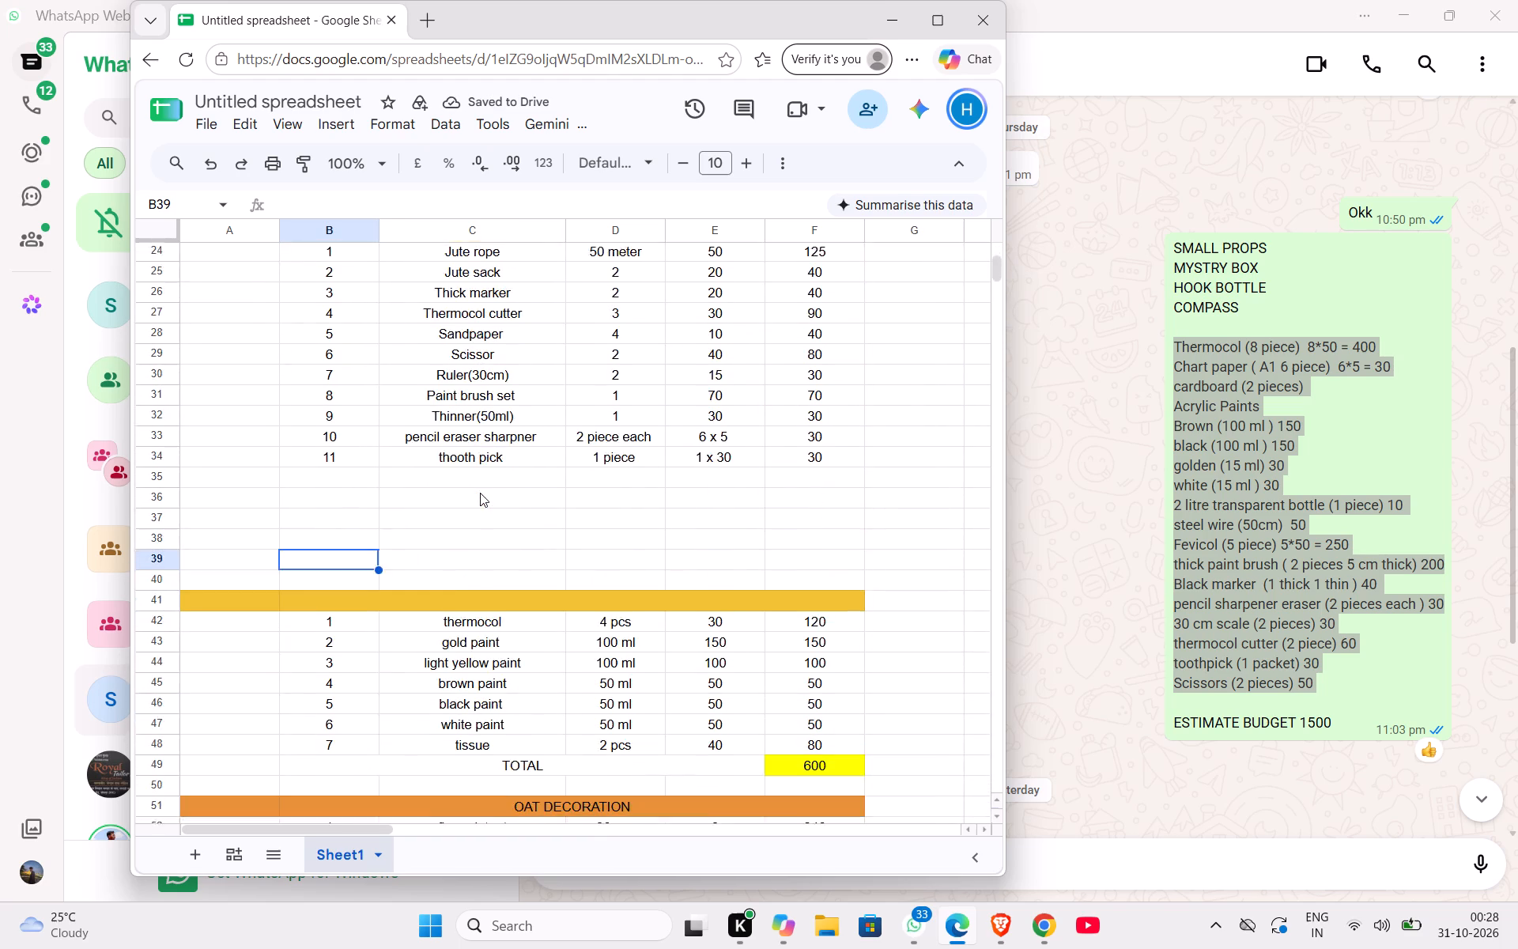
scroll(480, 493, down, 1)
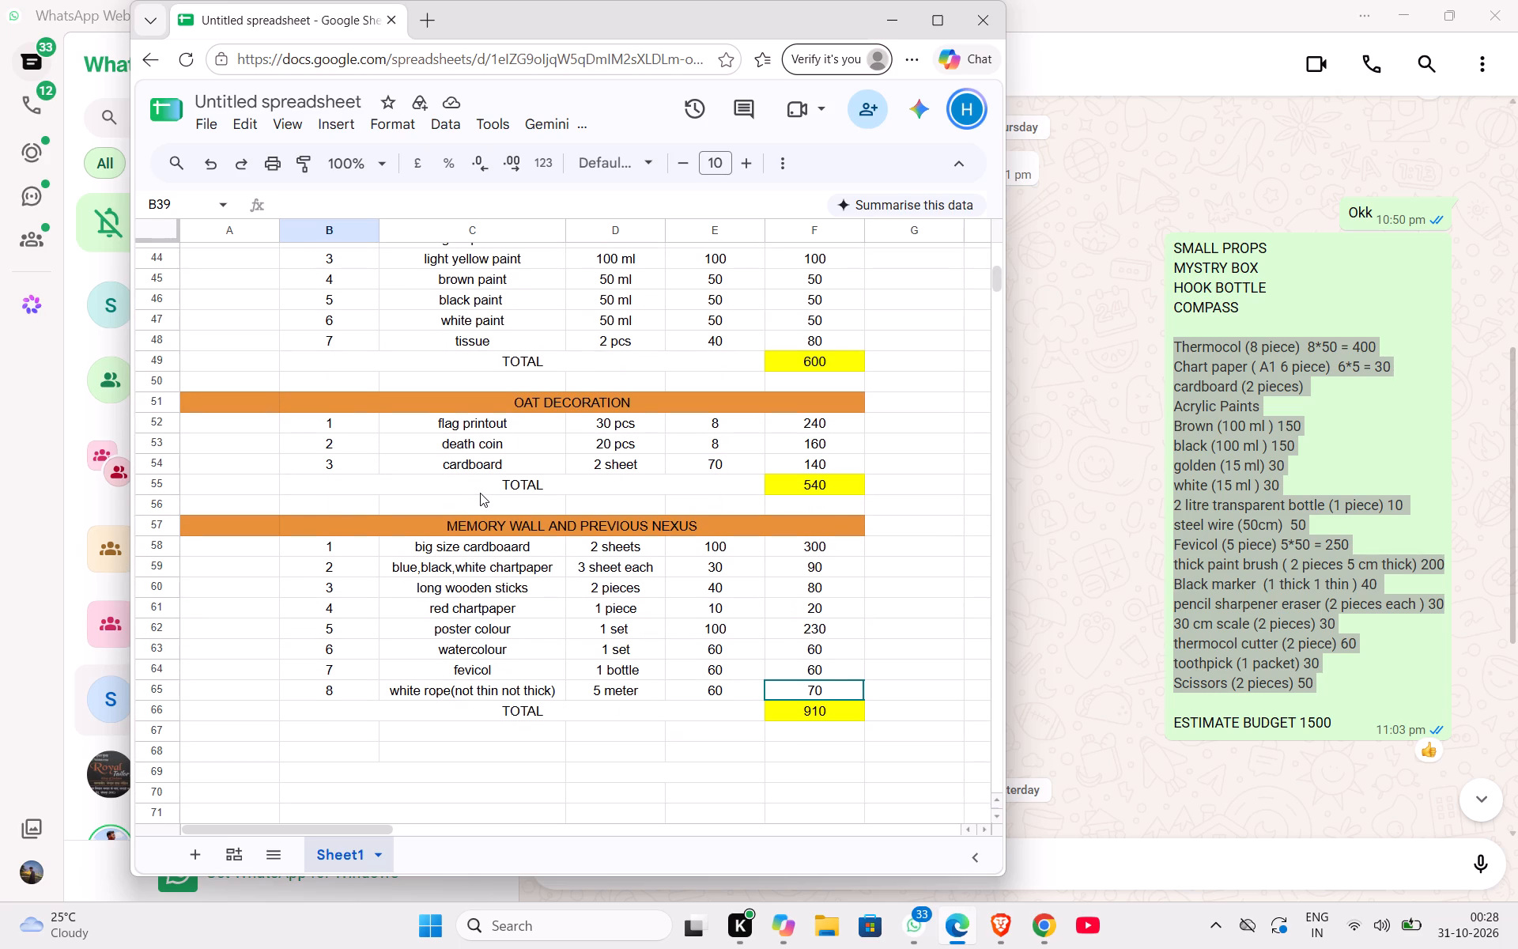